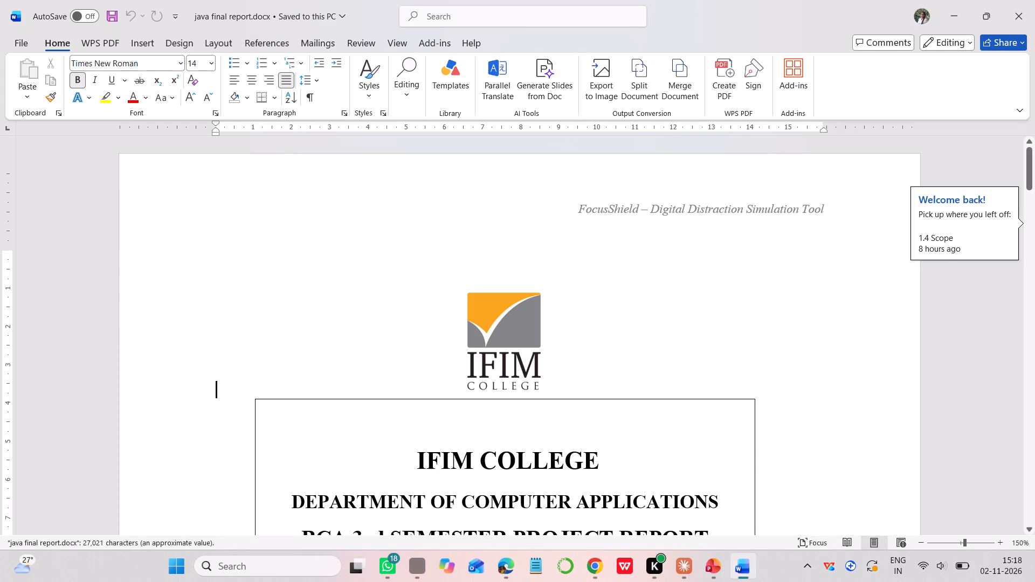
# Review the report from the cover page through the Chapter 4 design diagrams to the setup screen figure.
pyautogui.scroll(-10, 519, 281)
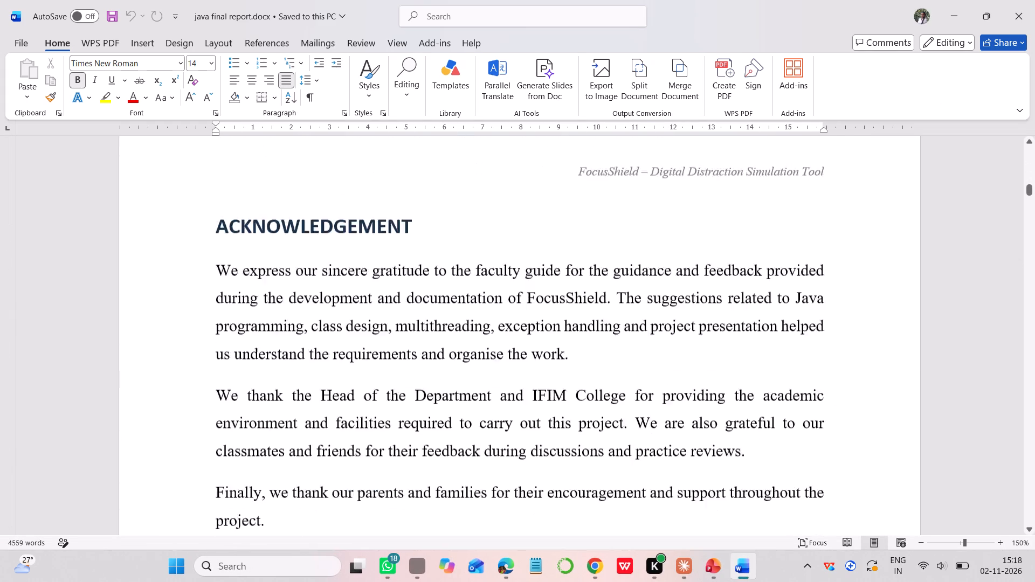
pyautogui.scroll(-3, 519, 281)
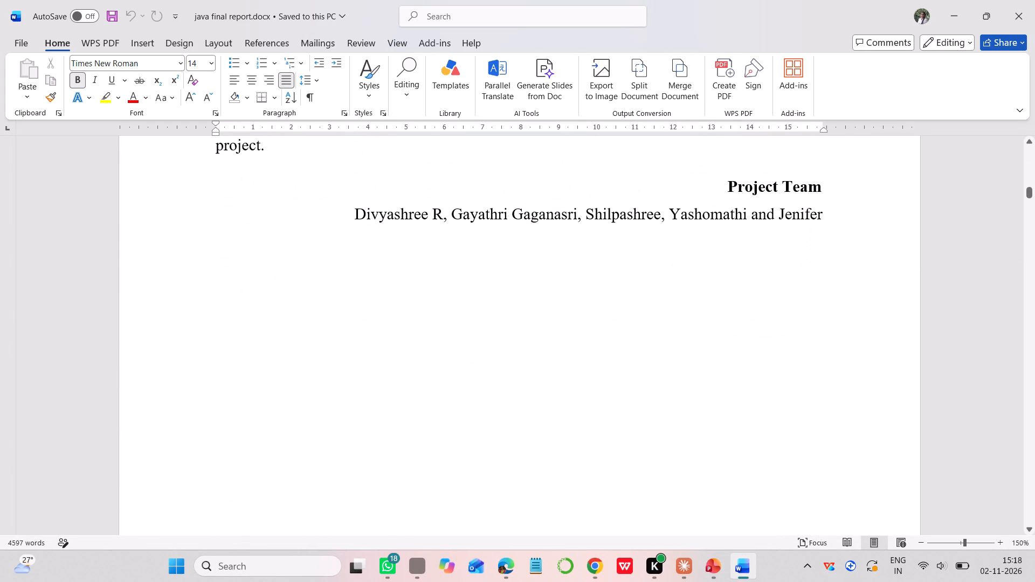
pyautogui.scroll(-7, 519, 281)
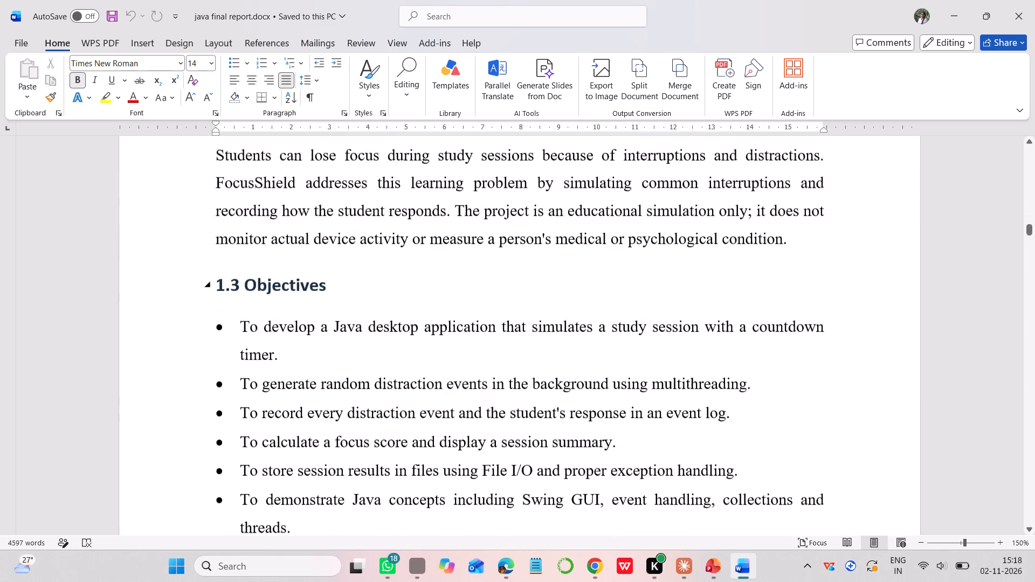
pyautogui.scroll(-5, 519, 281)
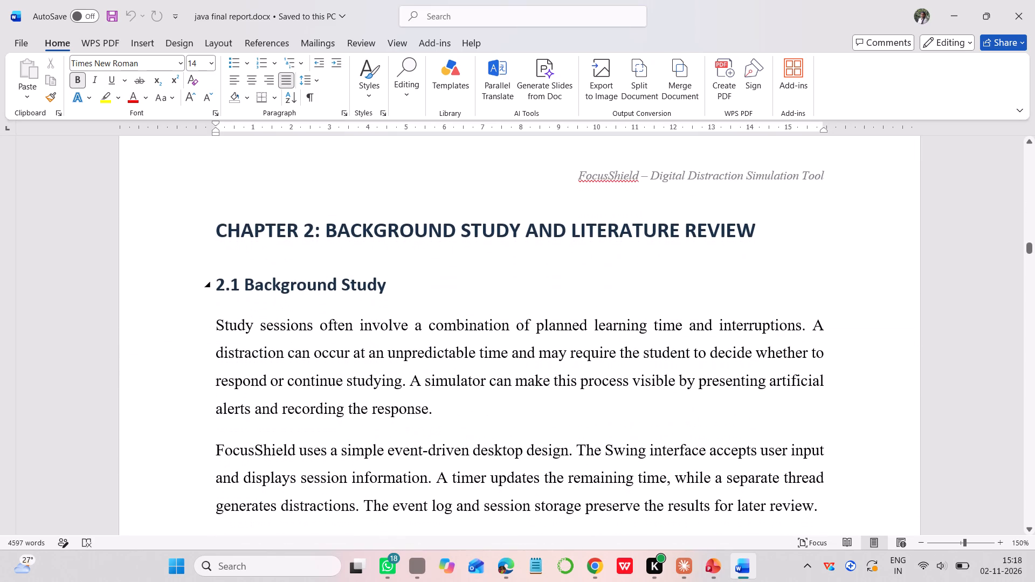
pyautogui.scroll(-1, 519, 281)
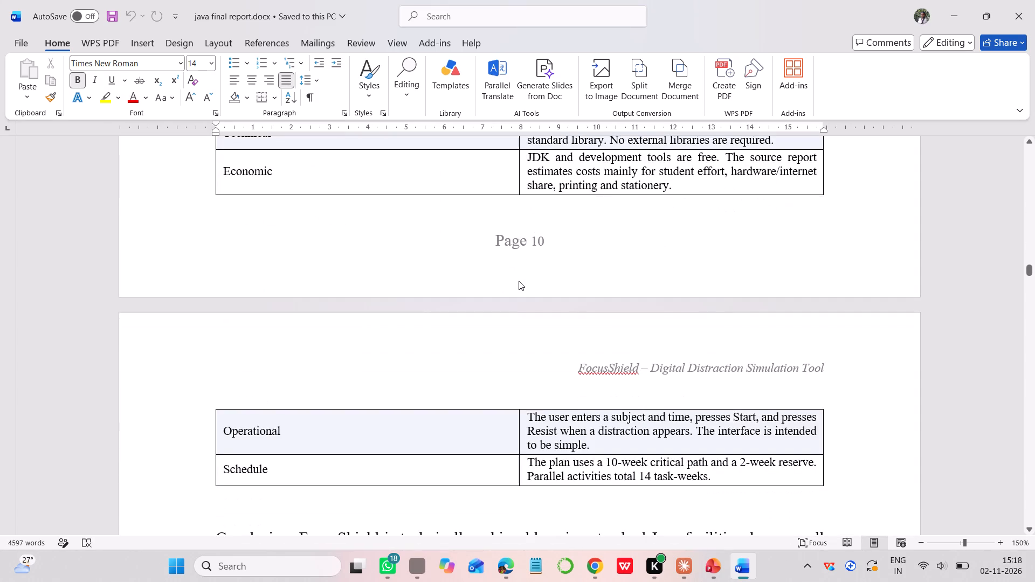
pyautogui.scroll(-5, 519, 281)
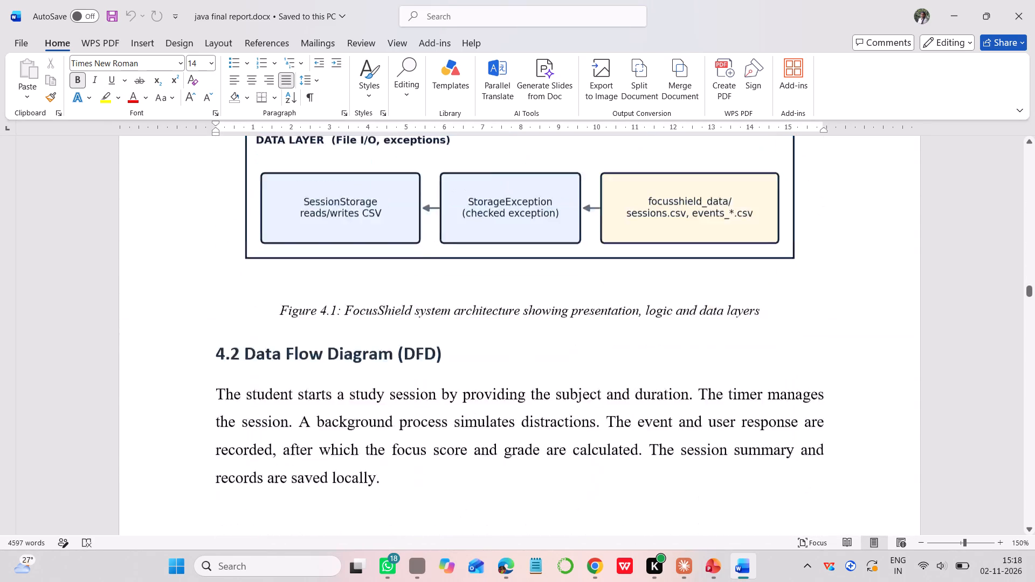
pyautogui.scroll(-3, 519, 281)
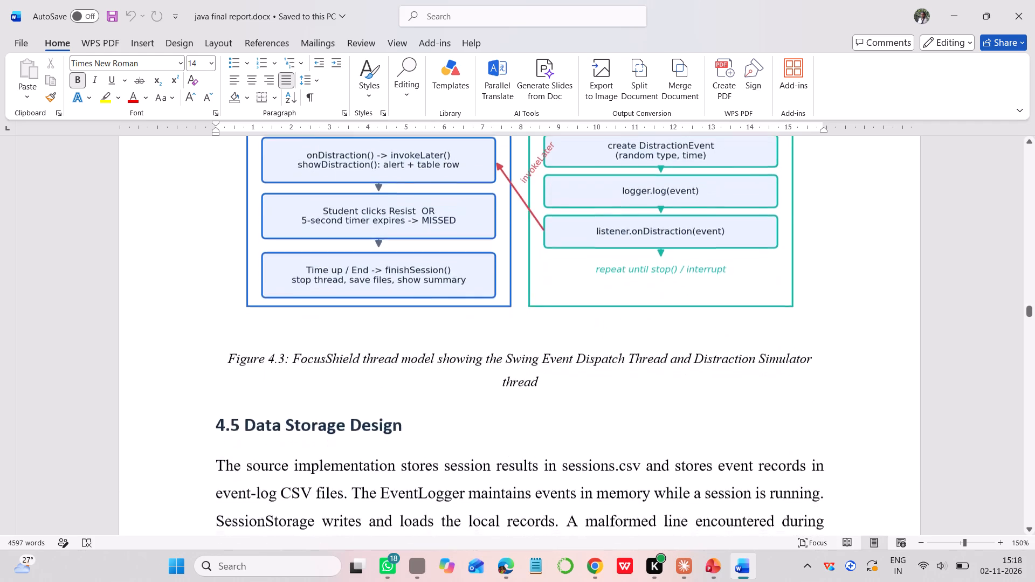
pyautogui.scroll(-2, 519, 281)
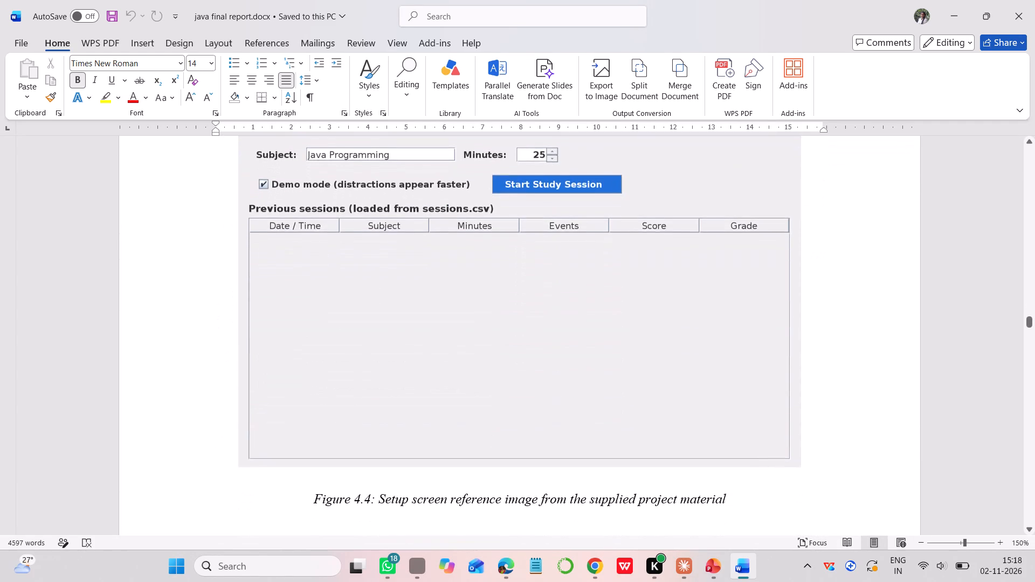
# Examine the Figure 4.4 setup screen image, the text above it and its caption.
pyautogui.scroll(1, 519, 281)
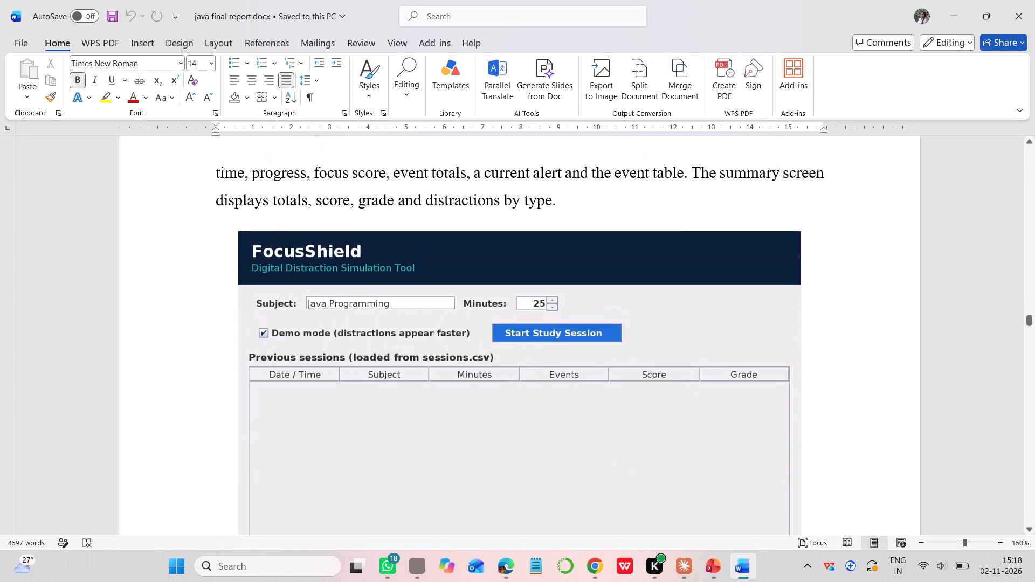
pyautogui.scroll(2, 519, 281)
pyautogui.scroll(-1, 519, 281)
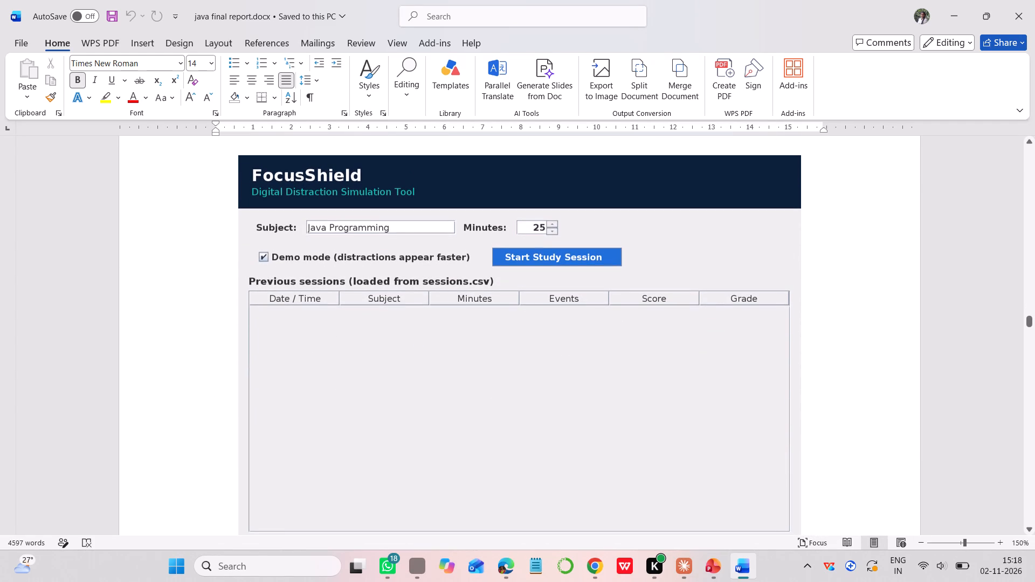
pyautogui.scroll(-2, 519, 281)
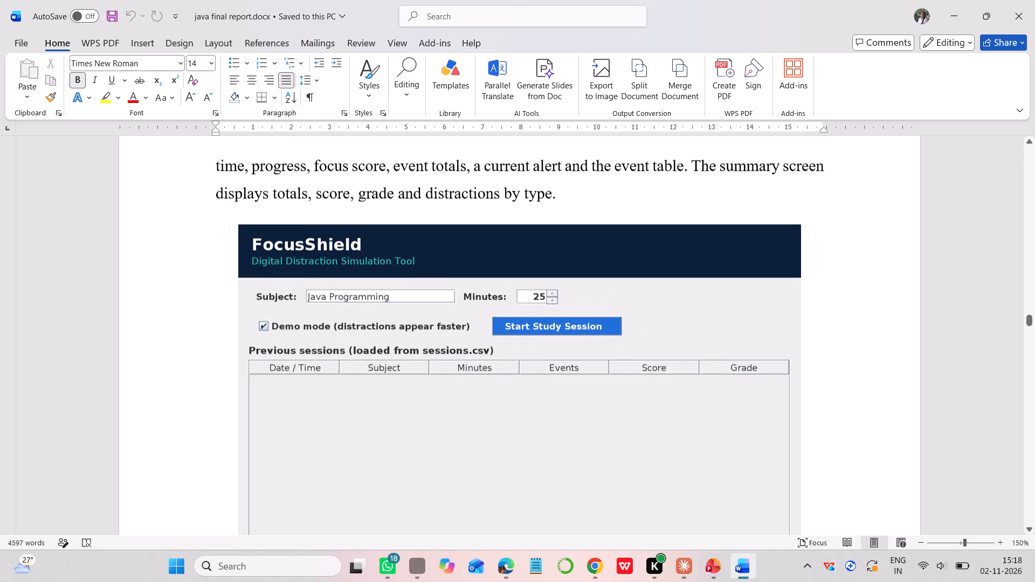
pyautogui.scroll(-3, 519, 281)
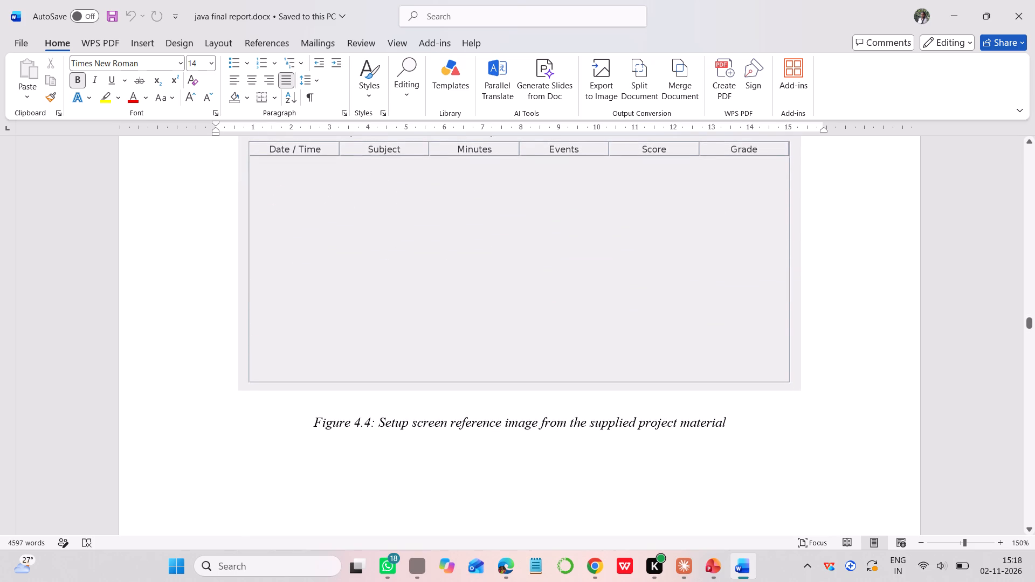
pyautogui.scroll(-4, 519, 281)
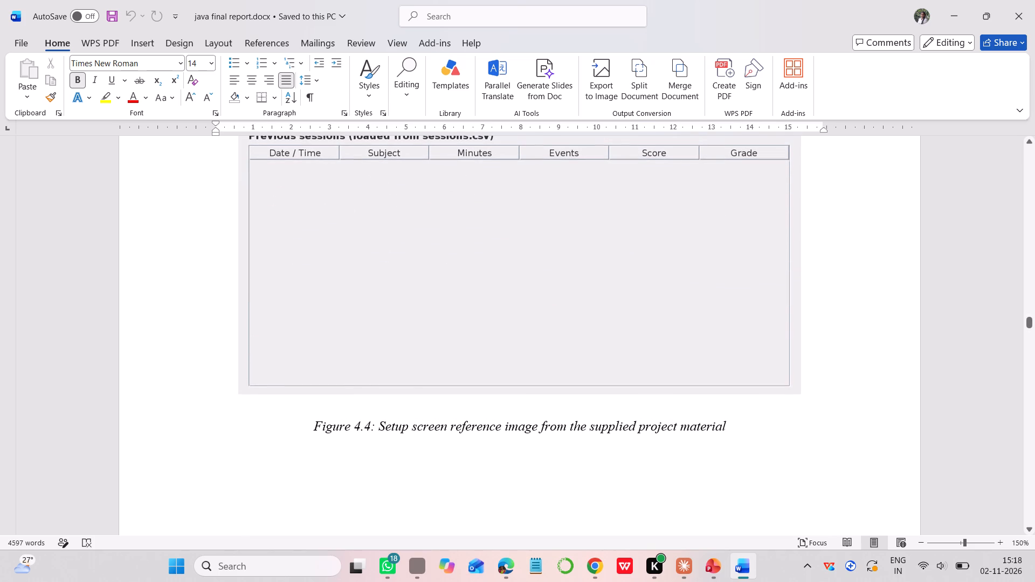
pyautogui.scroll(-1, 519, 281)
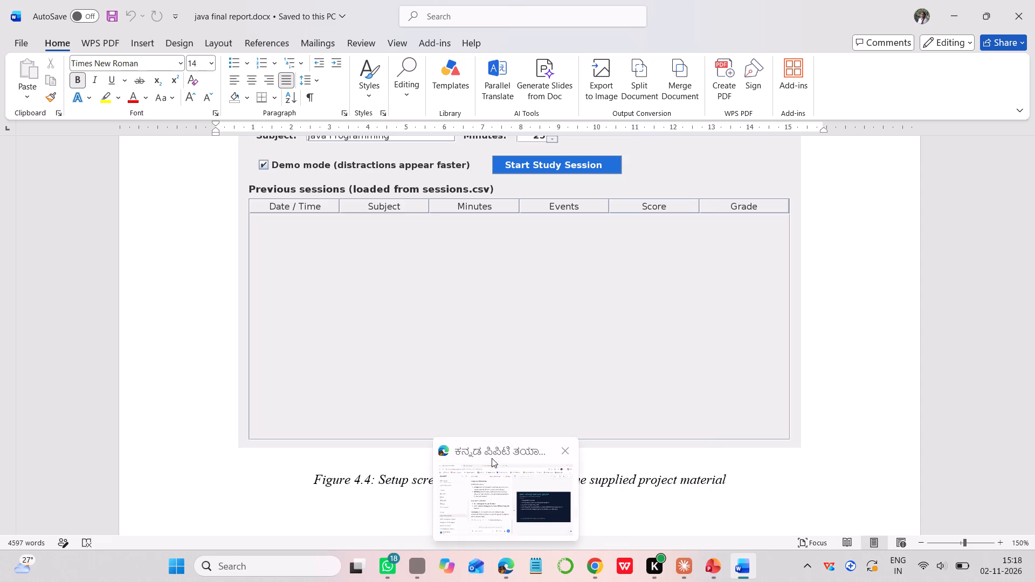
pyautogui.scroll(-2, 492, 458)
pyautogui.click(613, 471)
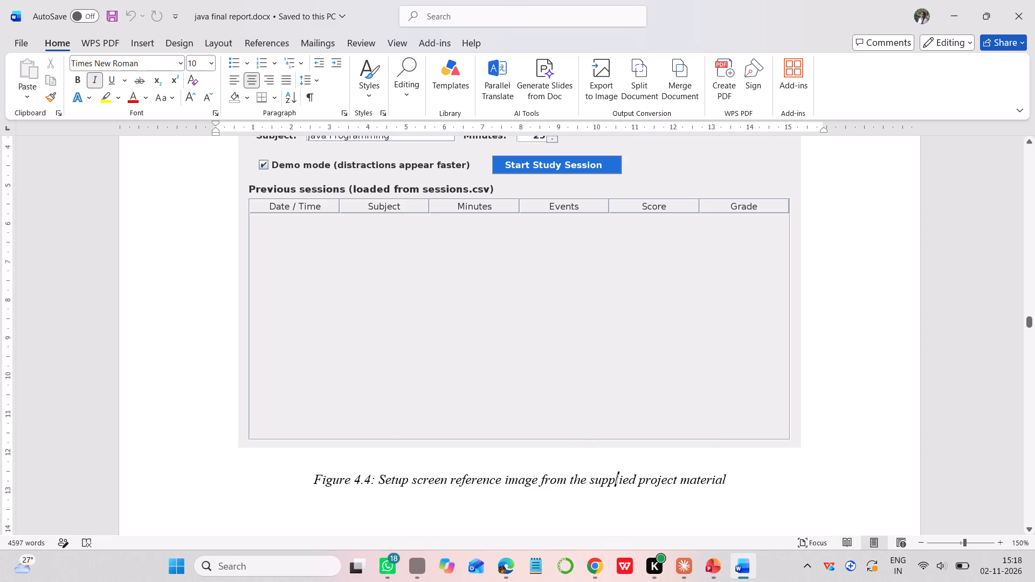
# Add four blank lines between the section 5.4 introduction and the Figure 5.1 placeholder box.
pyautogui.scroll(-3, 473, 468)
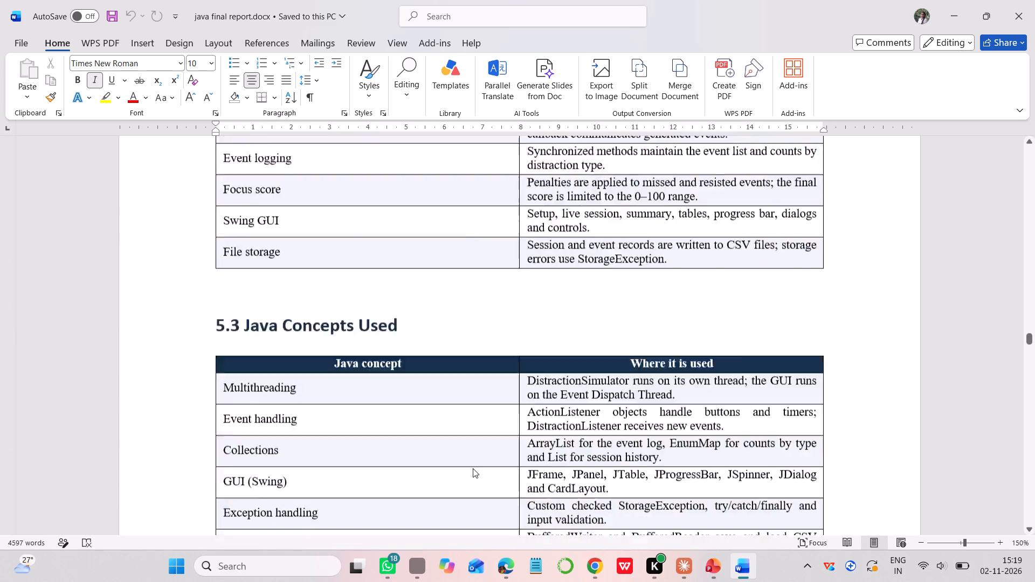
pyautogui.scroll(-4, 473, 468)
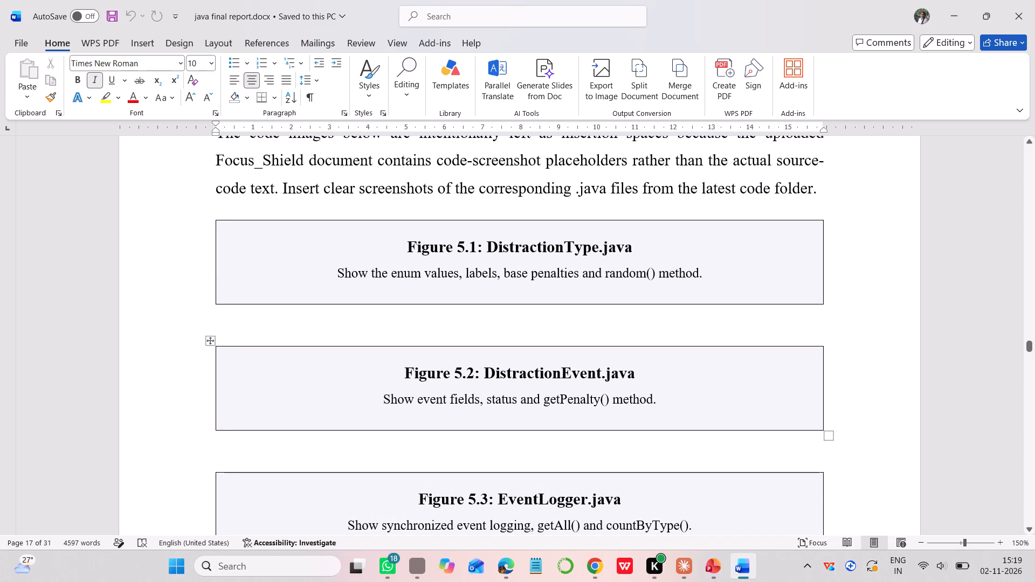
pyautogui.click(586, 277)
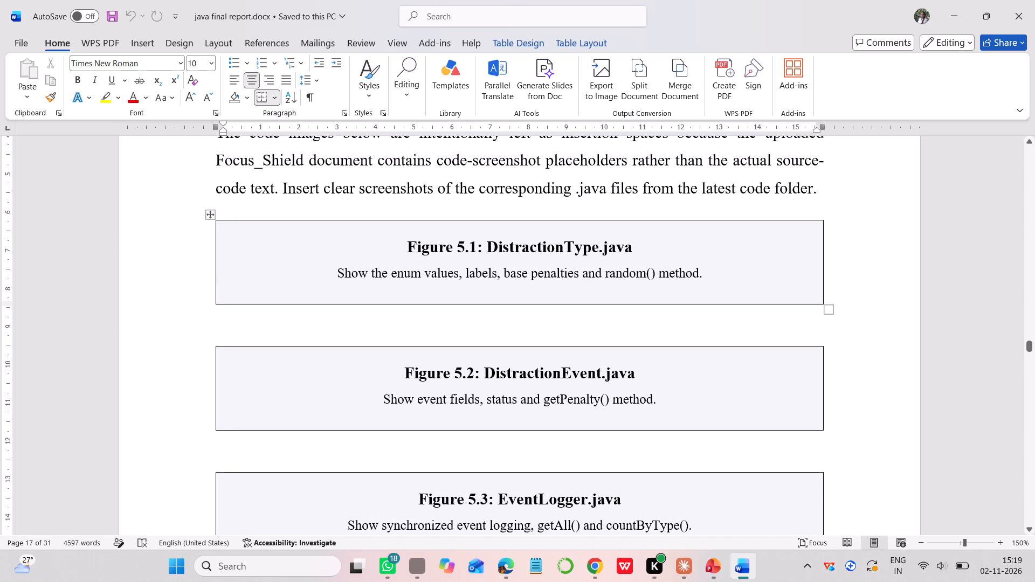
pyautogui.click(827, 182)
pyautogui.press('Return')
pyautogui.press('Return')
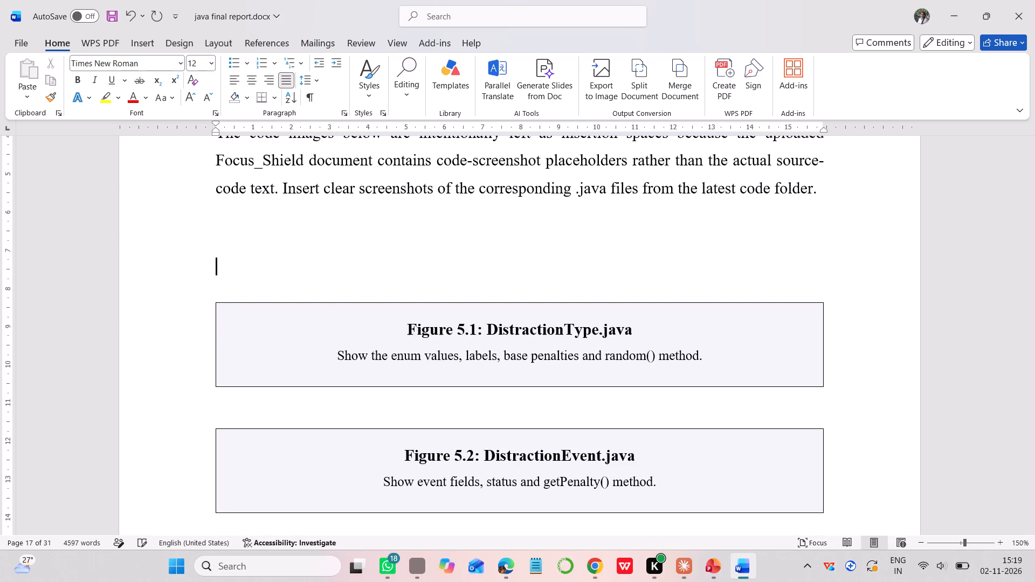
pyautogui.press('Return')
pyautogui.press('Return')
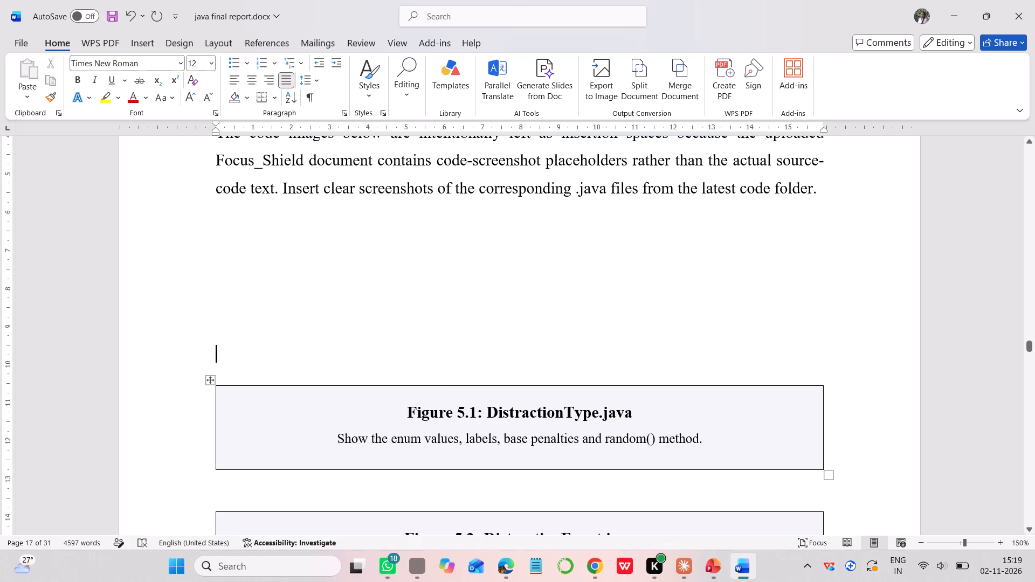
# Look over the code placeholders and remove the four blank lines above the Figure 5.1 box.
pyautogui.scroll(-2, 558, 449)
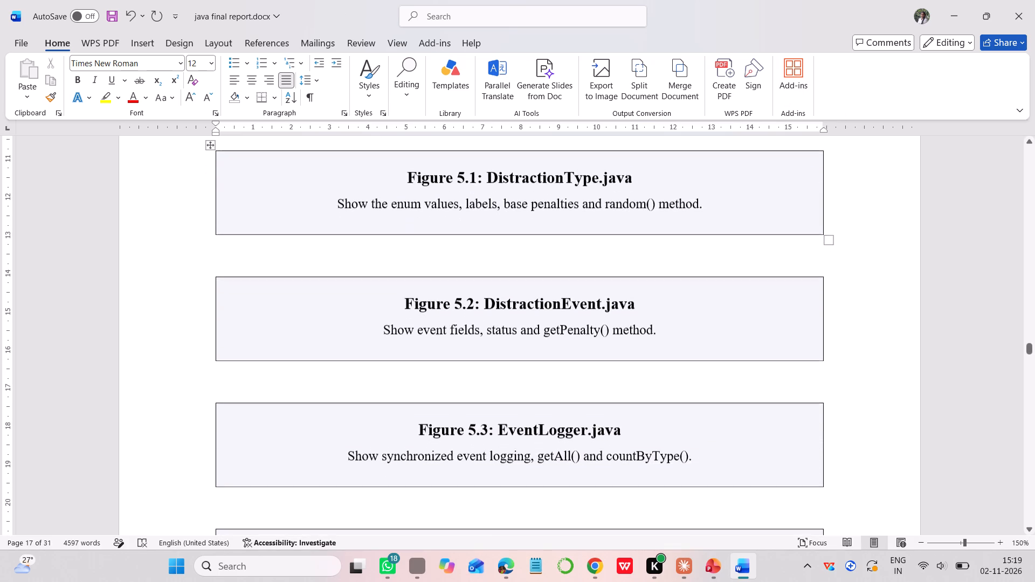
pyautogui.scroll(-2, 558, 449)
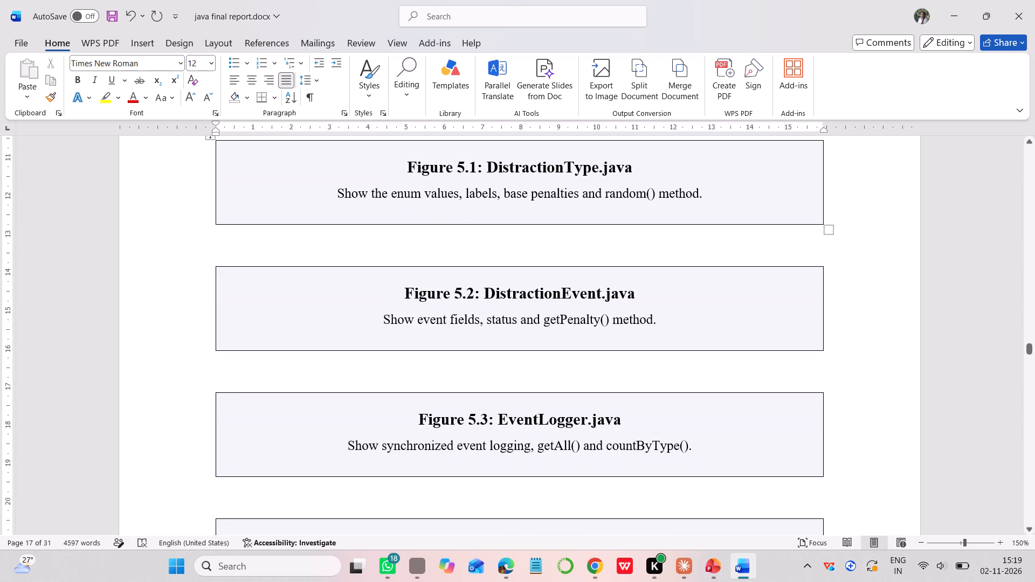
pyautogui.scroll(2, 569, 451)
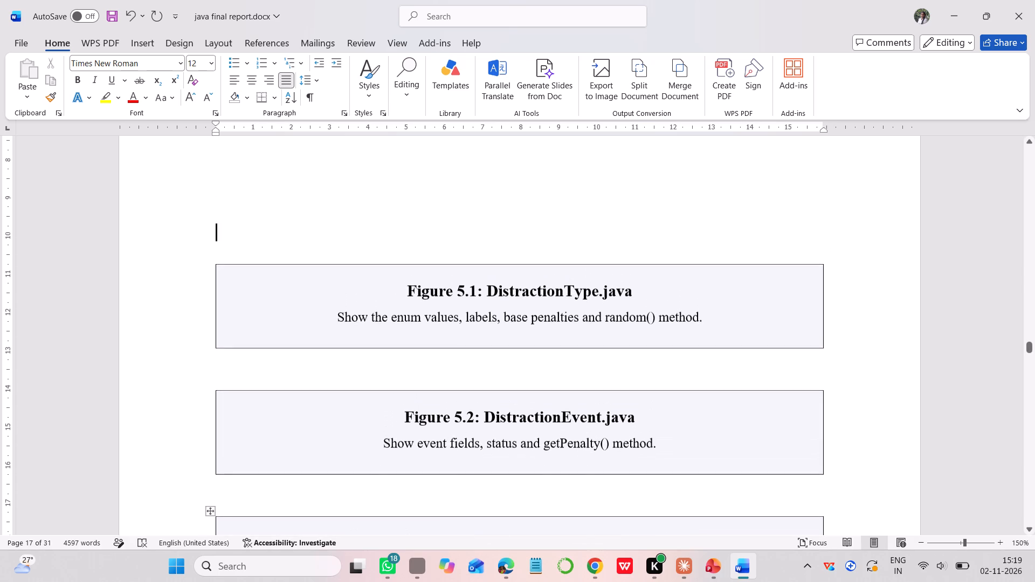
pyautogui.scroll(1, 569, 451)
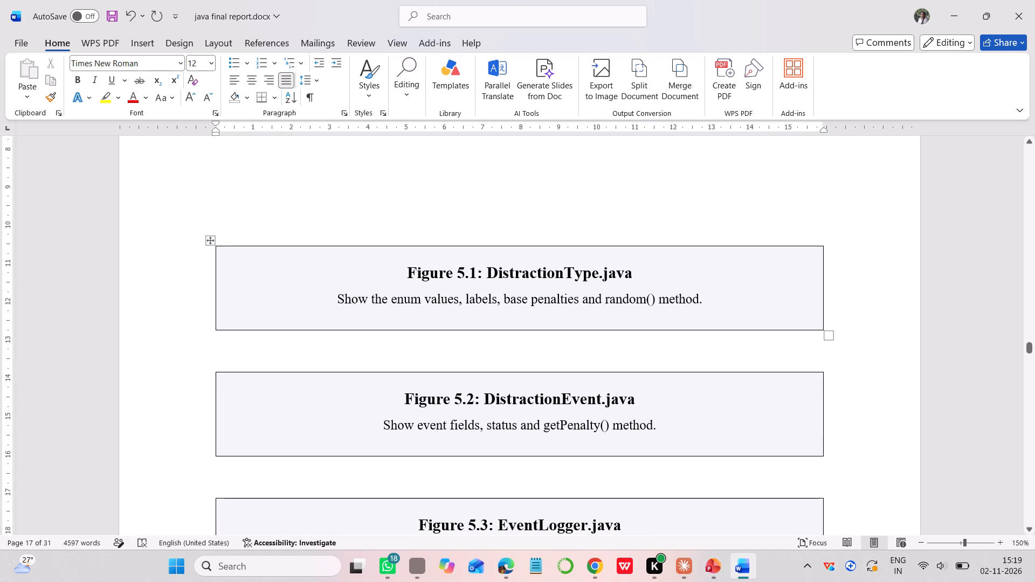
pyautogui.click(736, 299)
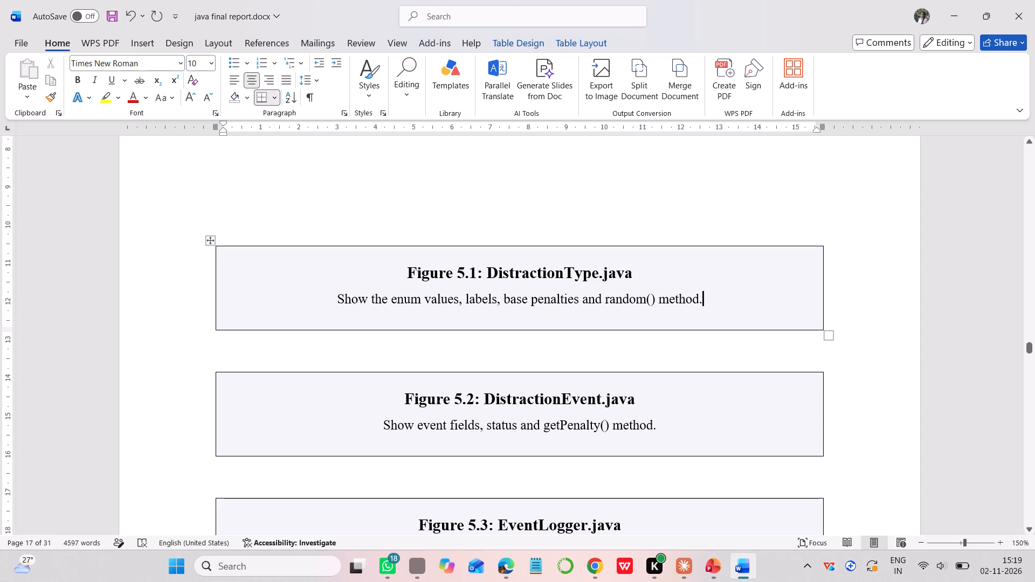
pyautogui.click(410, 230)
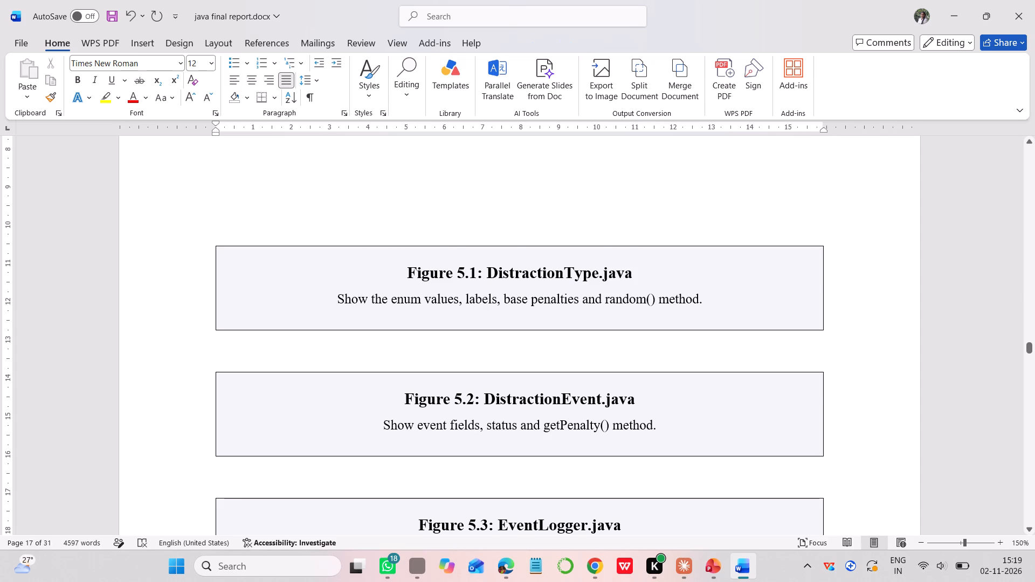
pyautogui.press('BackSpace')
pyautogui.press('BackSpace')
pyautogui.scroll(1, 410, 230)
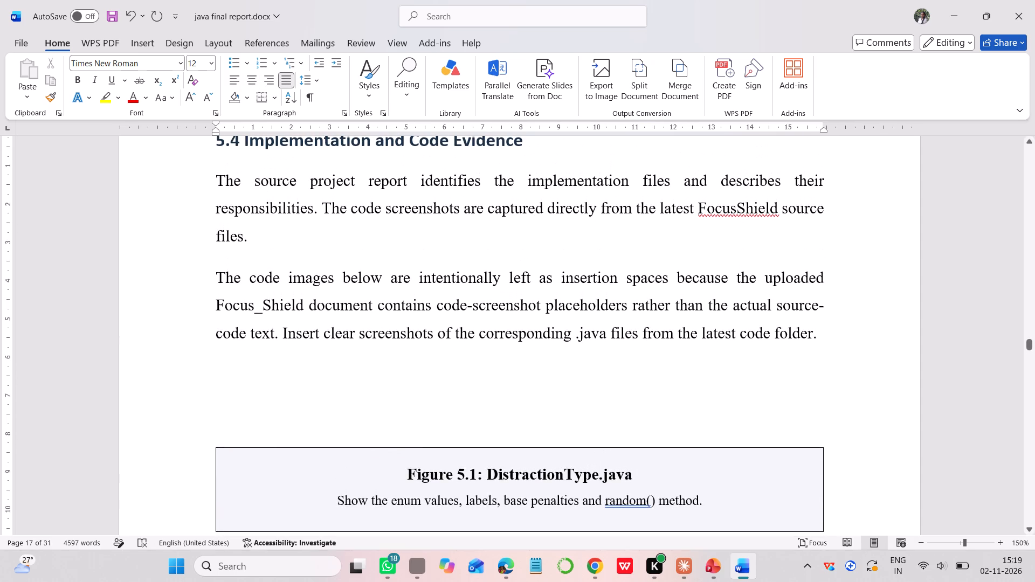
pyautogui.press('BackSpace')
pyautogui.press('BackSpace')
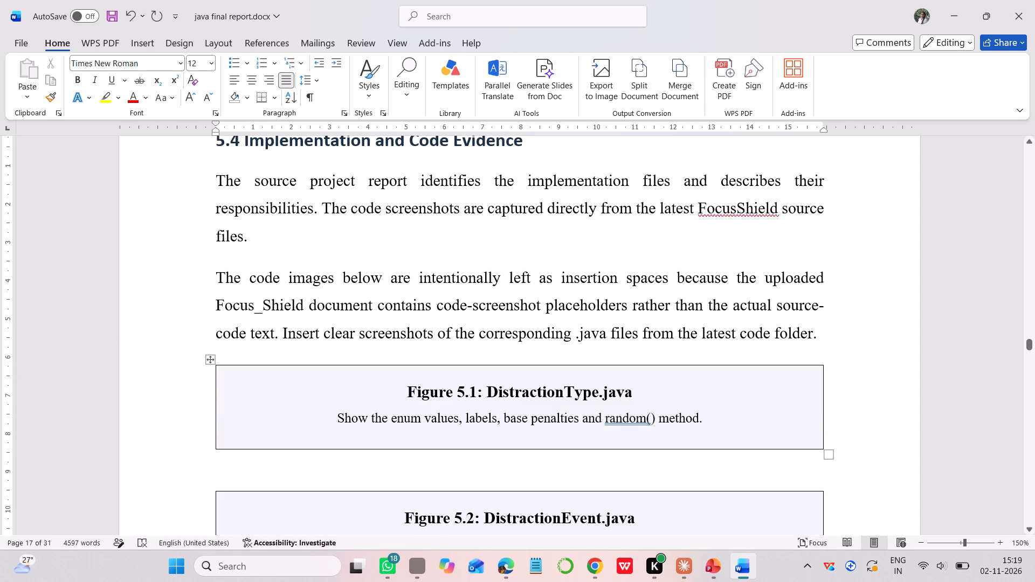
# Add an empty line below the description inside the Figure 5.1 DistractionType.java placeholder box.
pyautogui.click(705, 425)
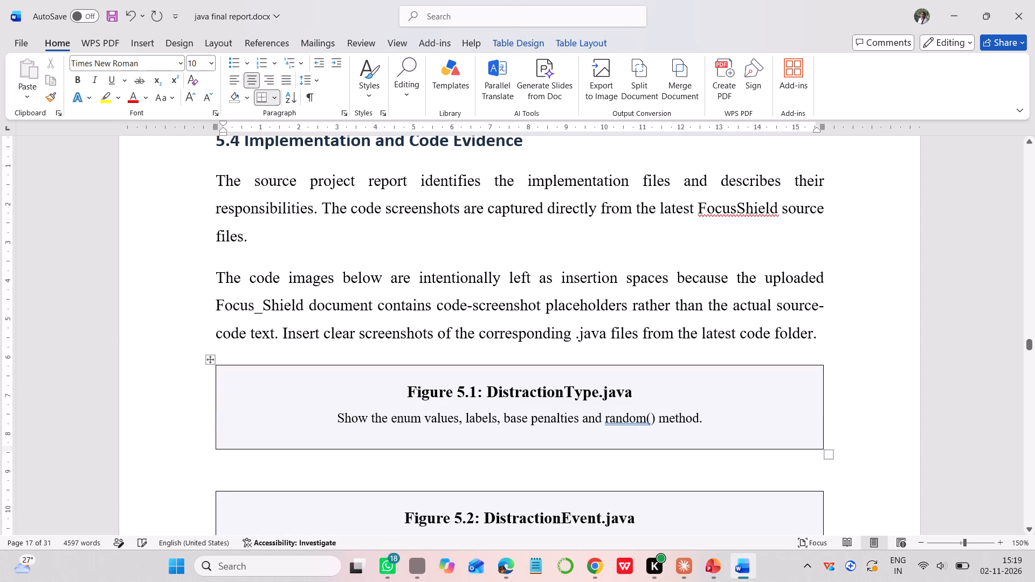
pyautogui.press('Return')
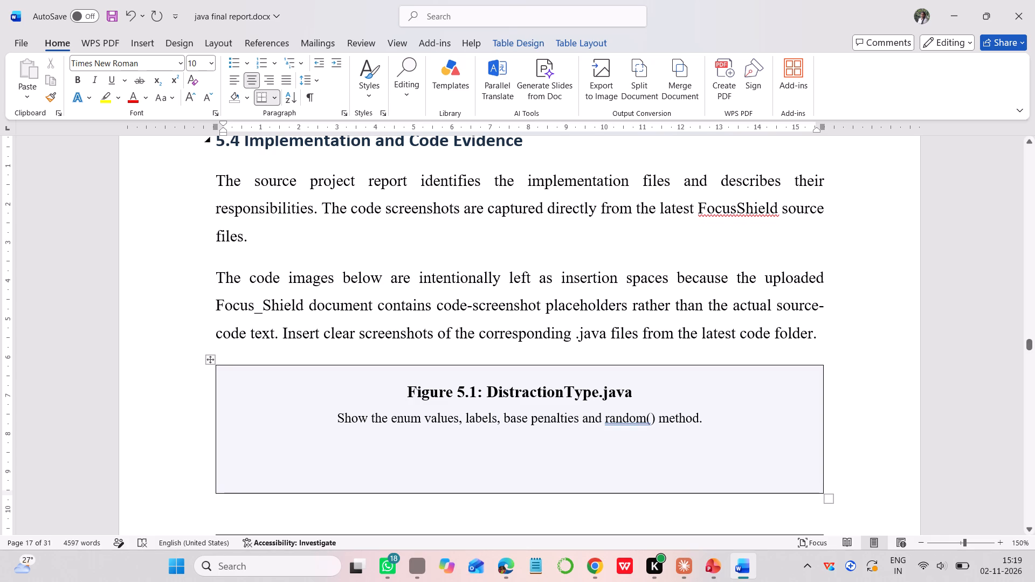
# Open DistractionType.java in Notepad from C: > Program Files > Java > jdk1.5.0_22 > bin > FocusShield_Login.
pyautogui.click(410, 572)
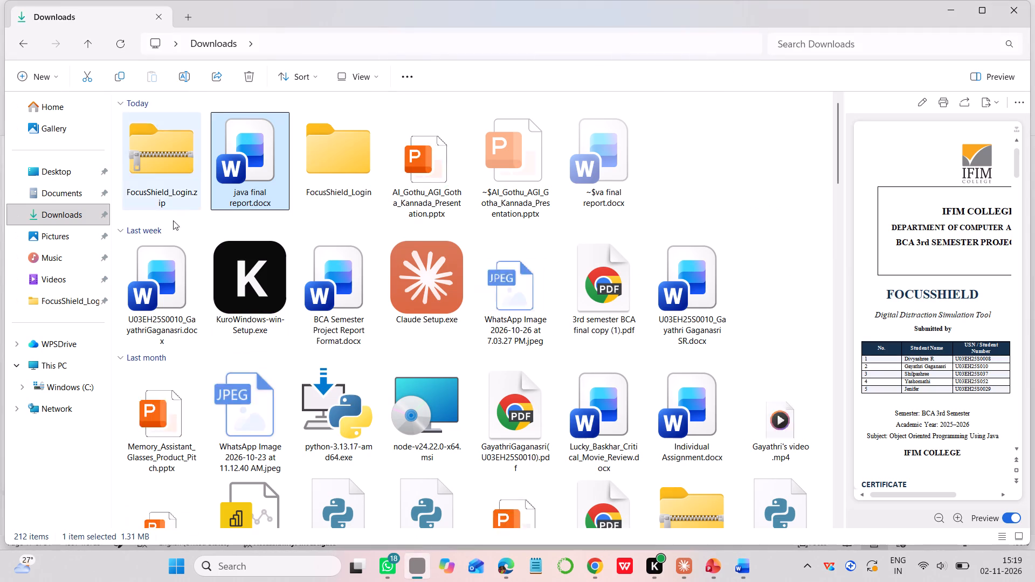
pyautogui.click(70, 383)
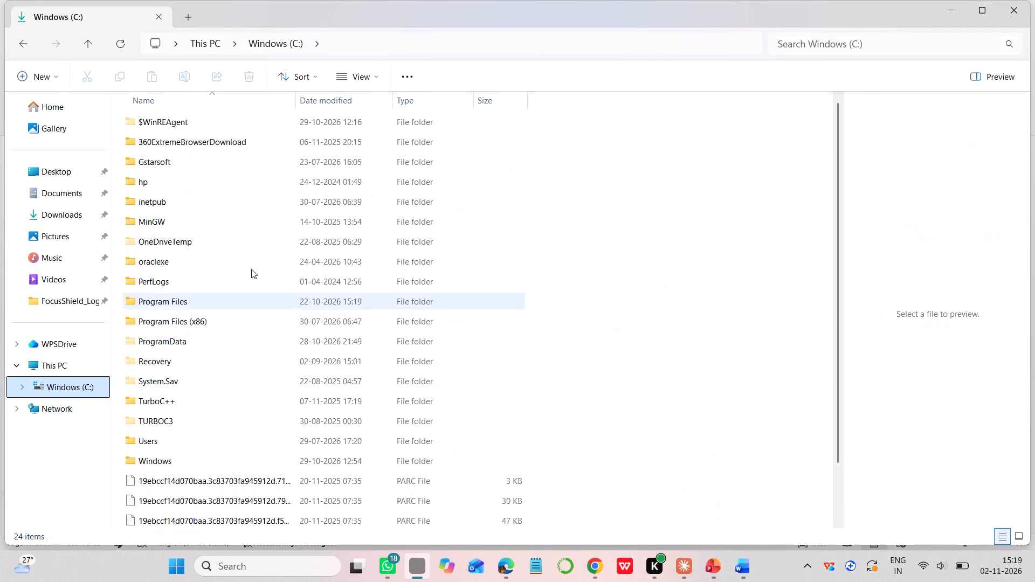
pyautogui.doubleClick(186, 307)
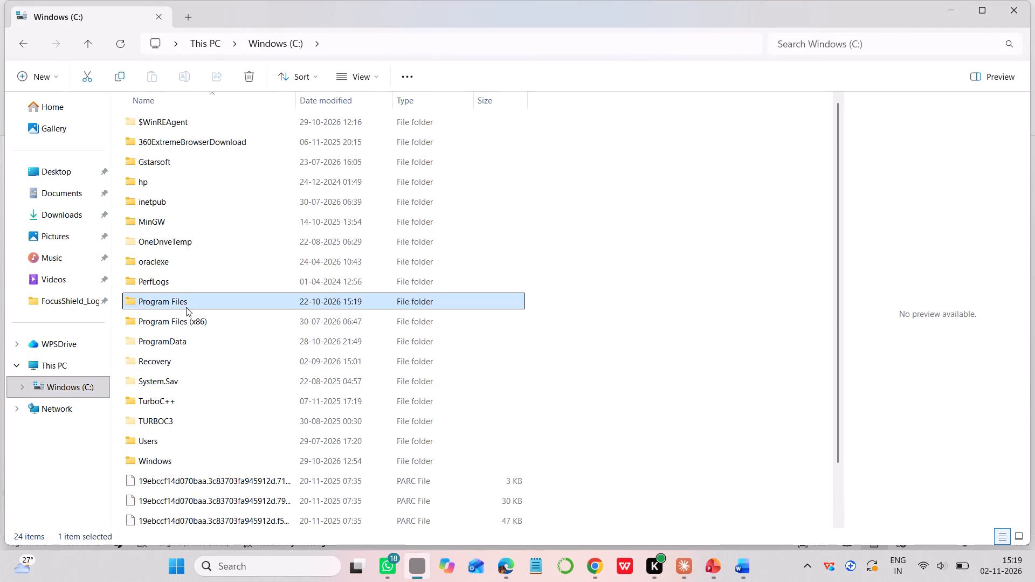
pyautogui.doubleClick(171, 281)
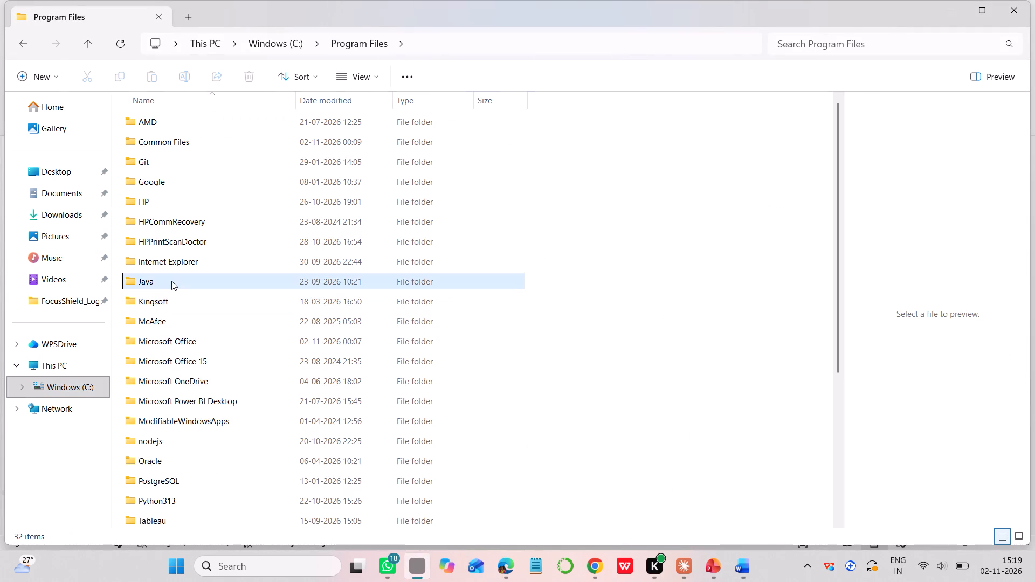
pyautogui.doubleClick(177, 121)
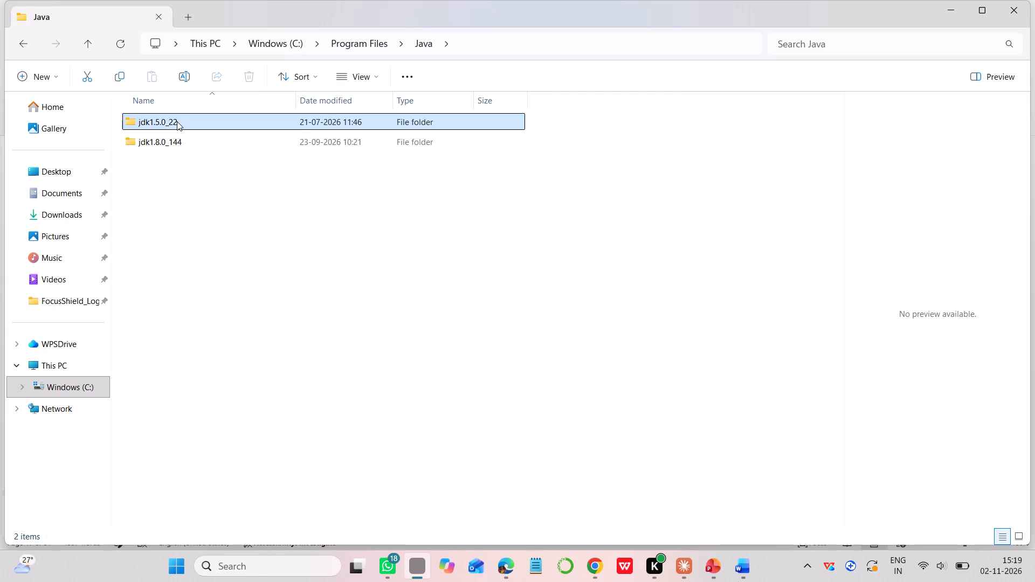
pyautogui.doubleClick(162, 123)
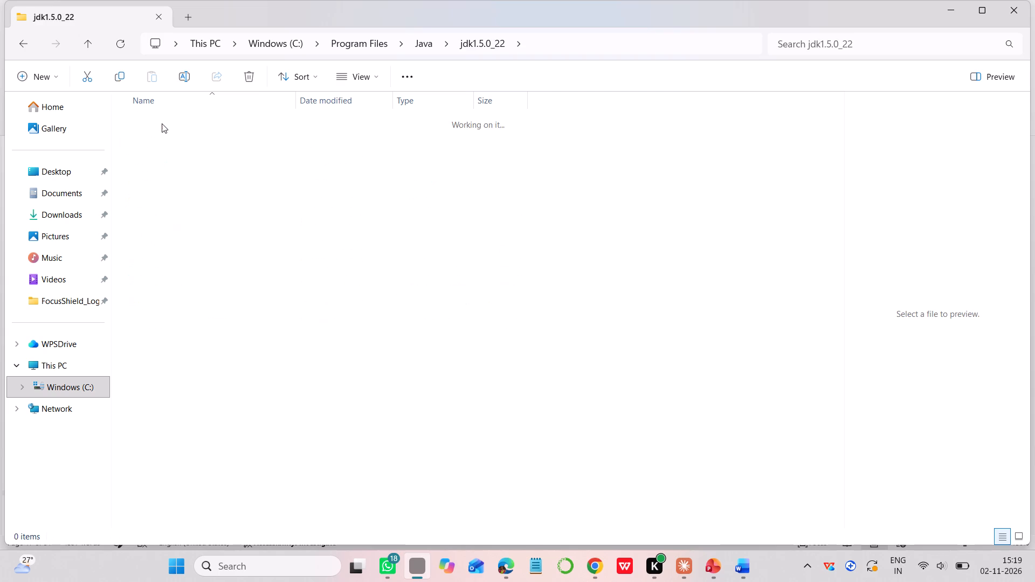
pyautogui.doubleClick(171, 120)
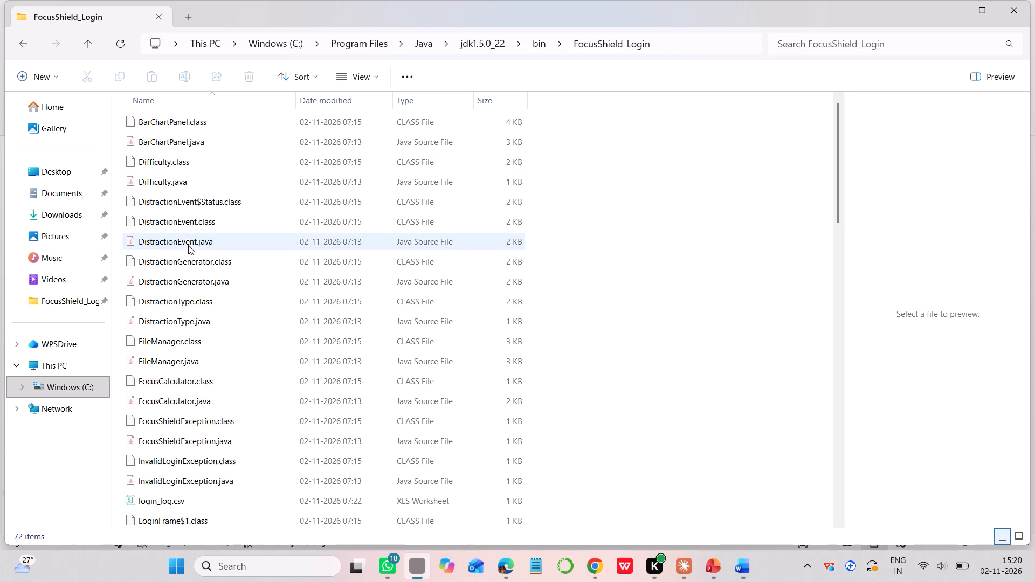
pyautogui.rightClick(192, 324)
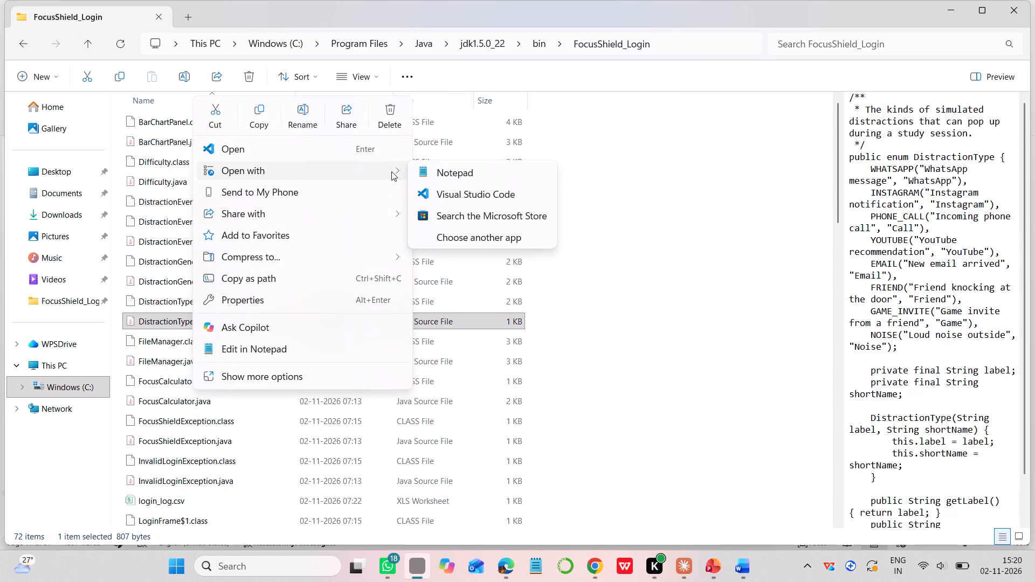
pyautogui.click(440, 171)
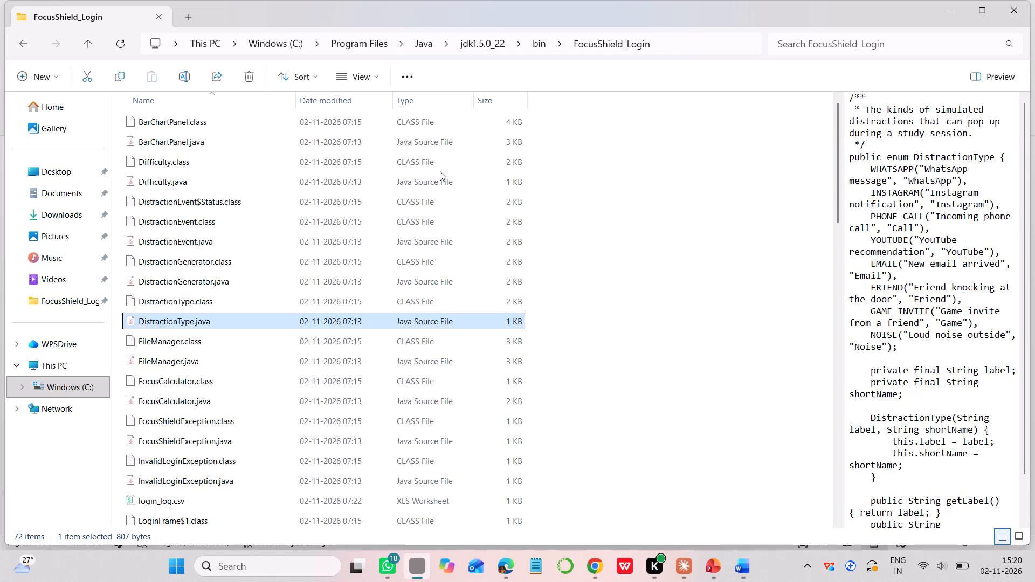
# Capture a rectangular screenshot of the complete DistractionType.java code, from the opening comment to the closing brace.
pyautogui.scroll(-1, 429, 286)
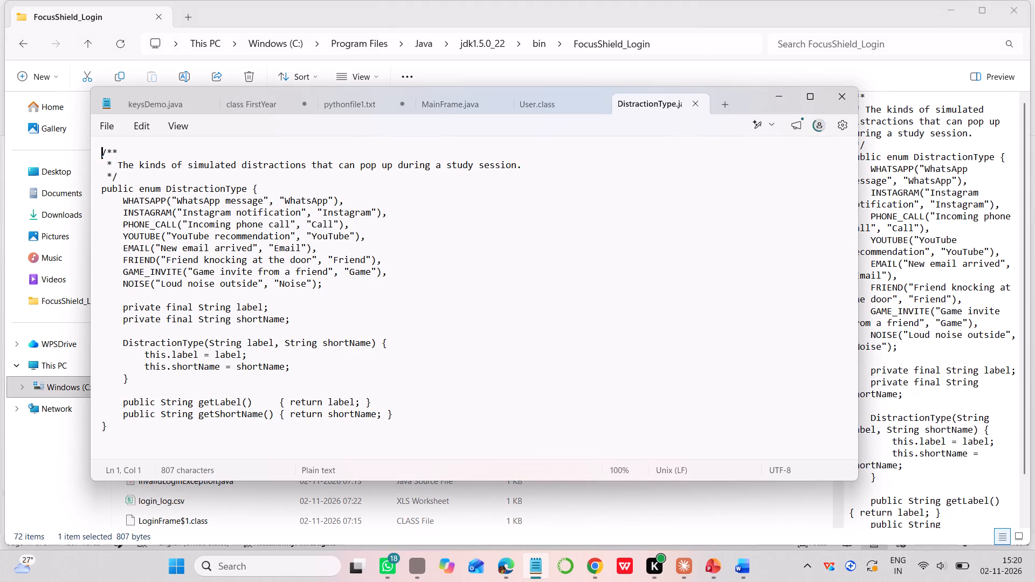
pyautogui.scroll(-2, 429, 286)
pyautogui.scroll(2, 429, 286)
pyautogui.scroll(-1, 429, 286)
pyautogui.scroll(1, 429, 286)
pyautogui.click(487, 368)
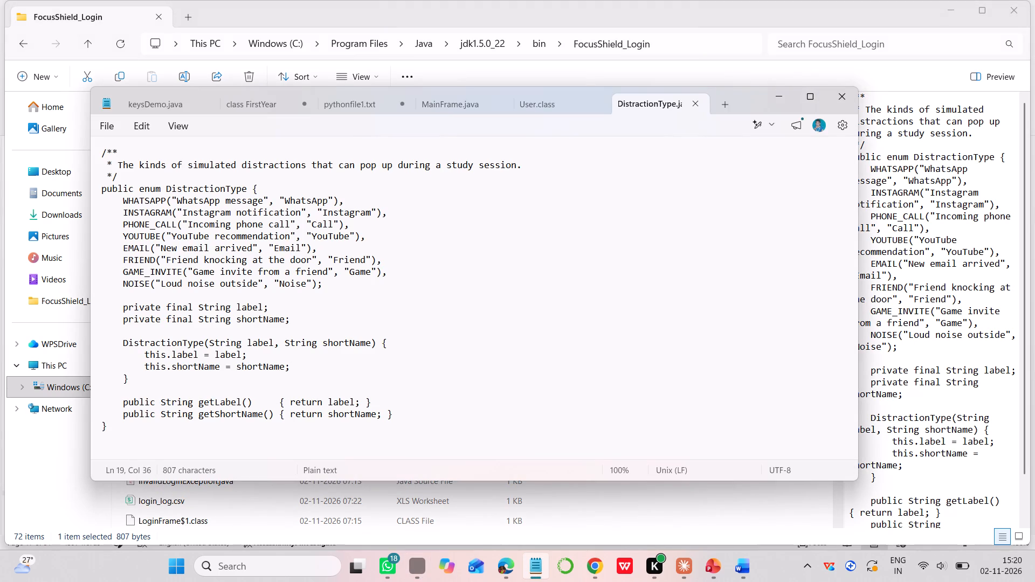
pyautogui.press('Print')
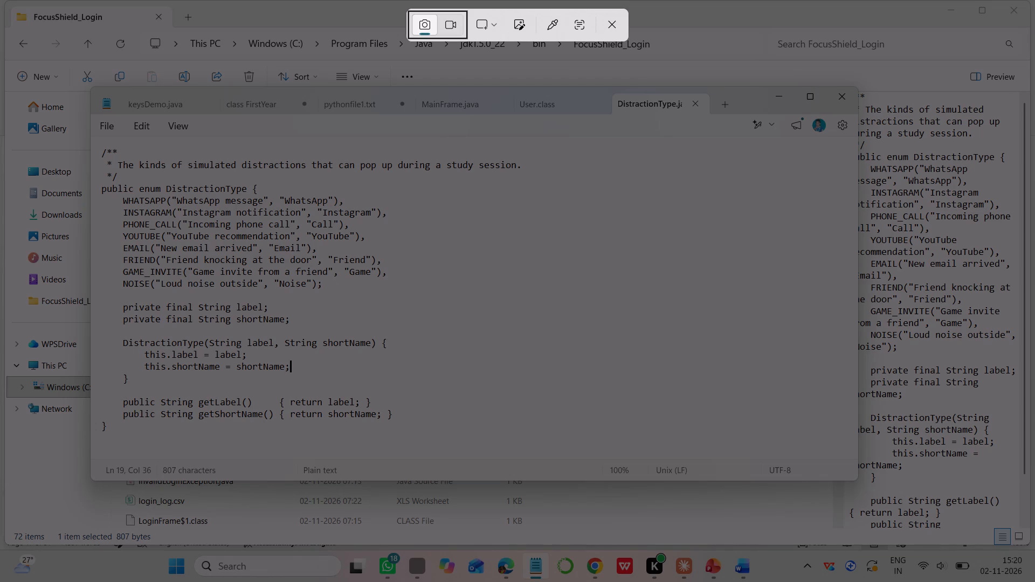
pyautogui.moveTo(95, 138); pyautogui.dragTo(205, 205)
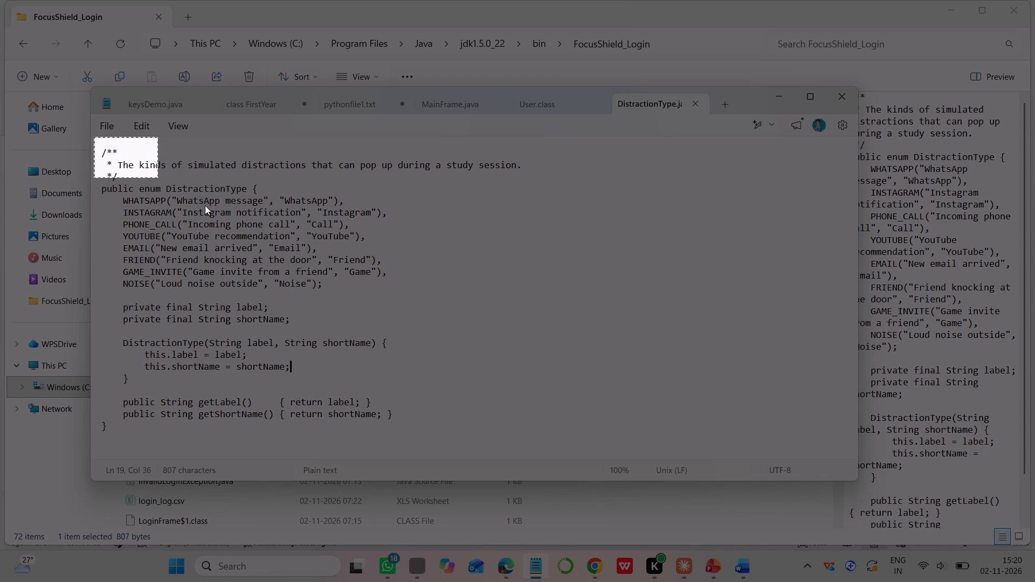
pyautogui.moveTo(205, 205); pyautogui.dragTo(595, 449)
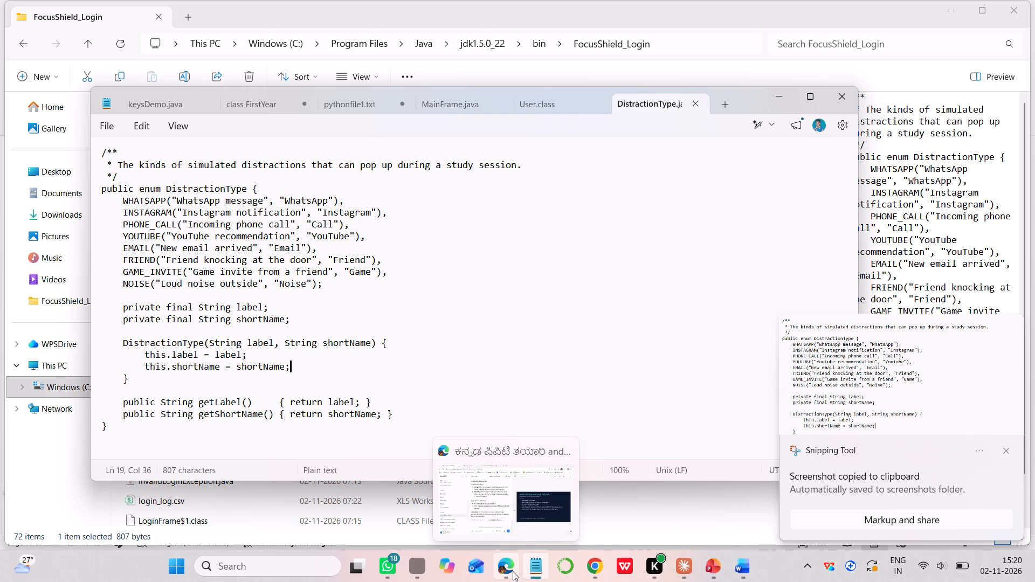
# In the Word report, insert Screenshot 2026-11-02 152027.png from the Pictures > Screenshots folder into the Figure 5.1 box.
pyautogui.click(743, 566)
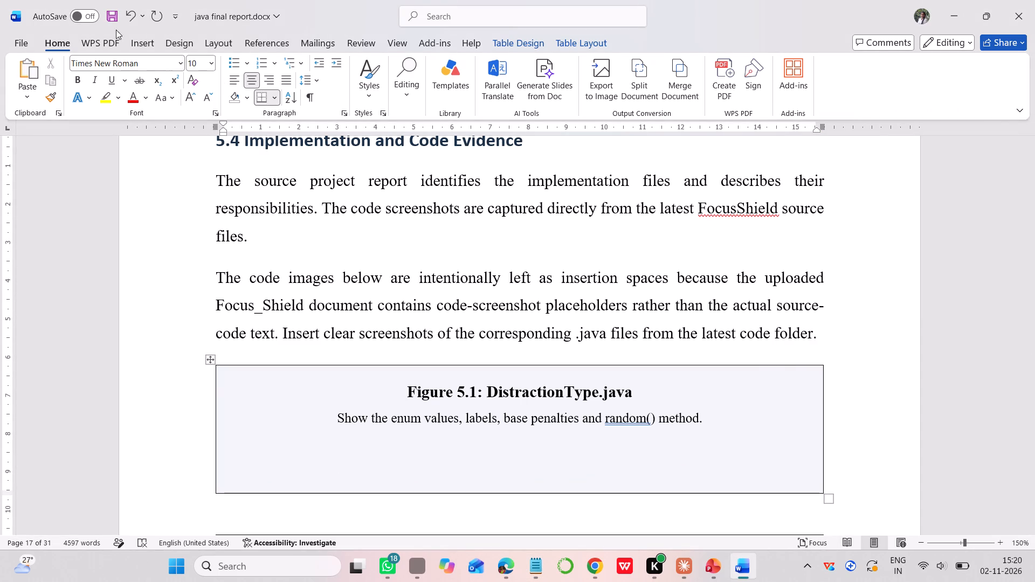
pyautogui.click(134, 36)
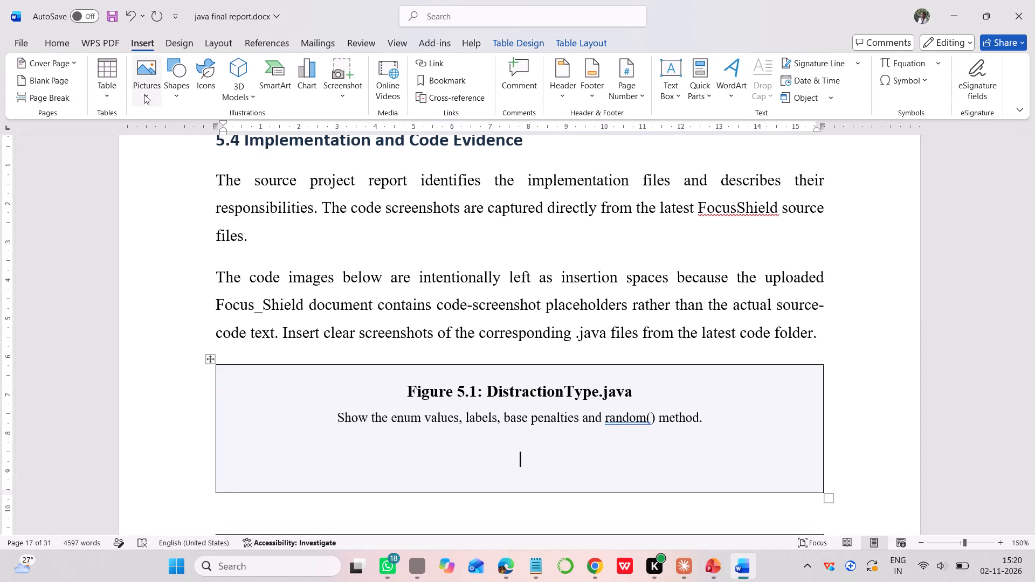
pyautogui.click(144, 94)
pyautogui.click(169, 181)
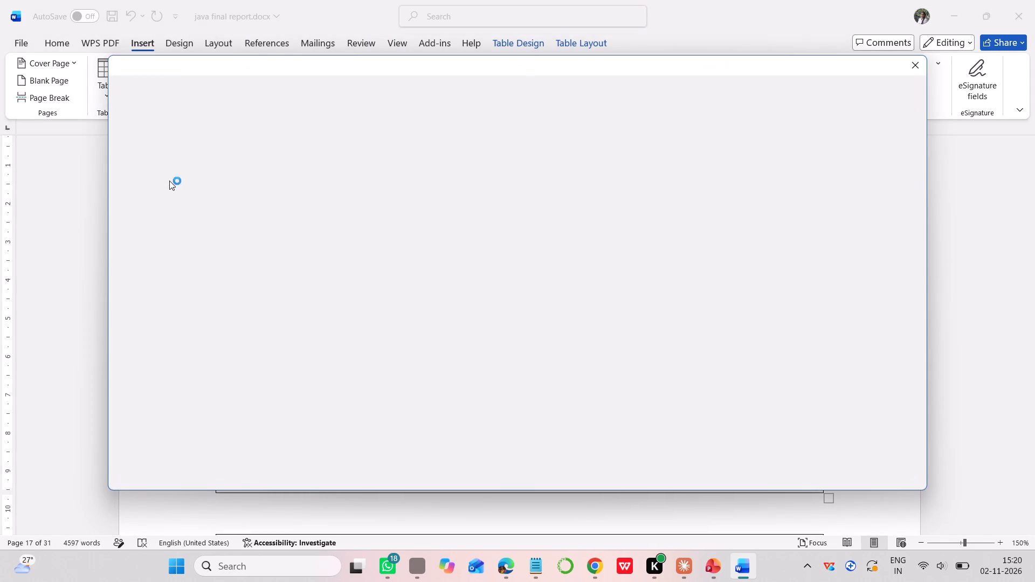
pyautogui.click(921, 64)
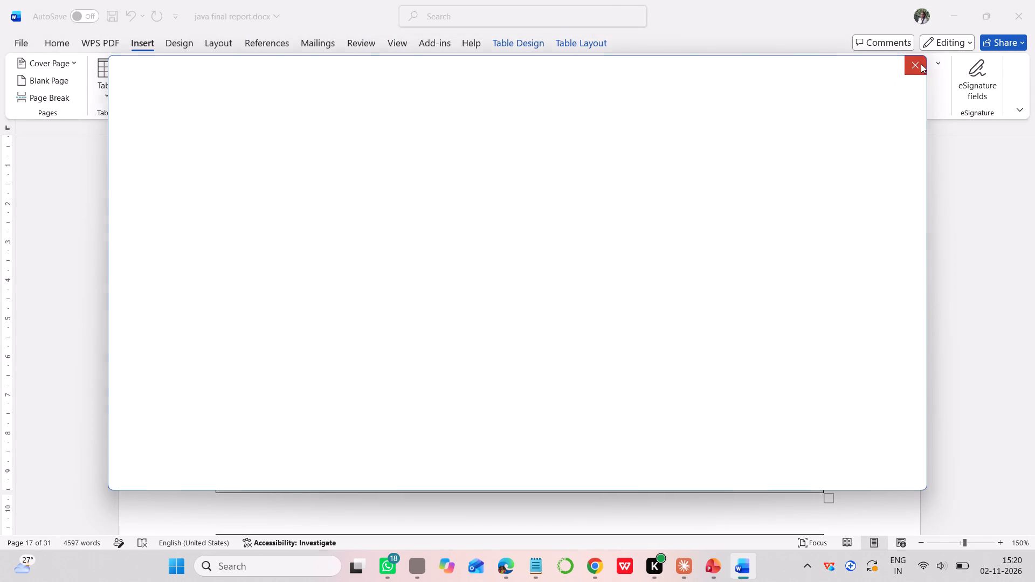
pyautogui.click(156, 95)
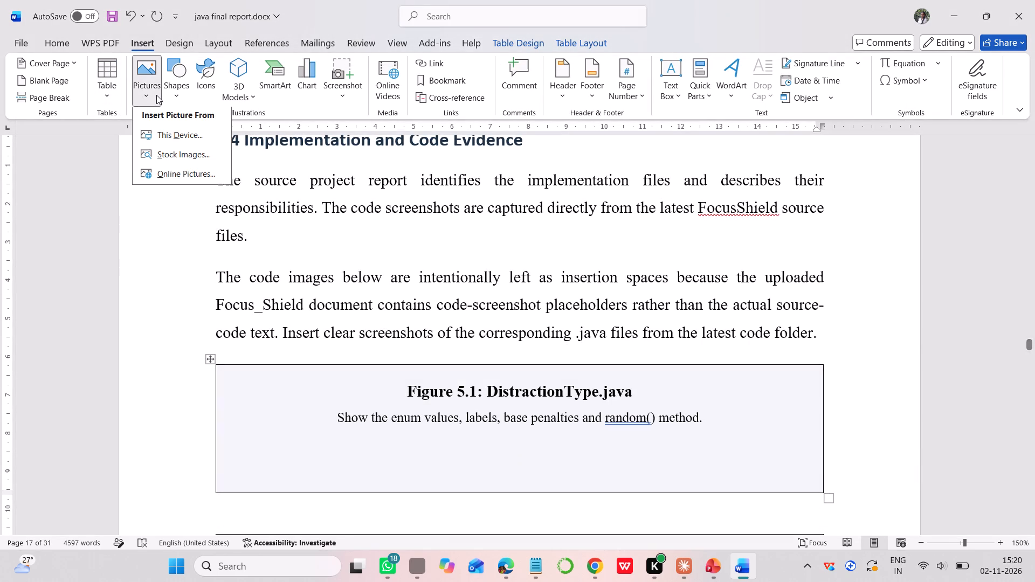
pyautogui.click(170, 135)
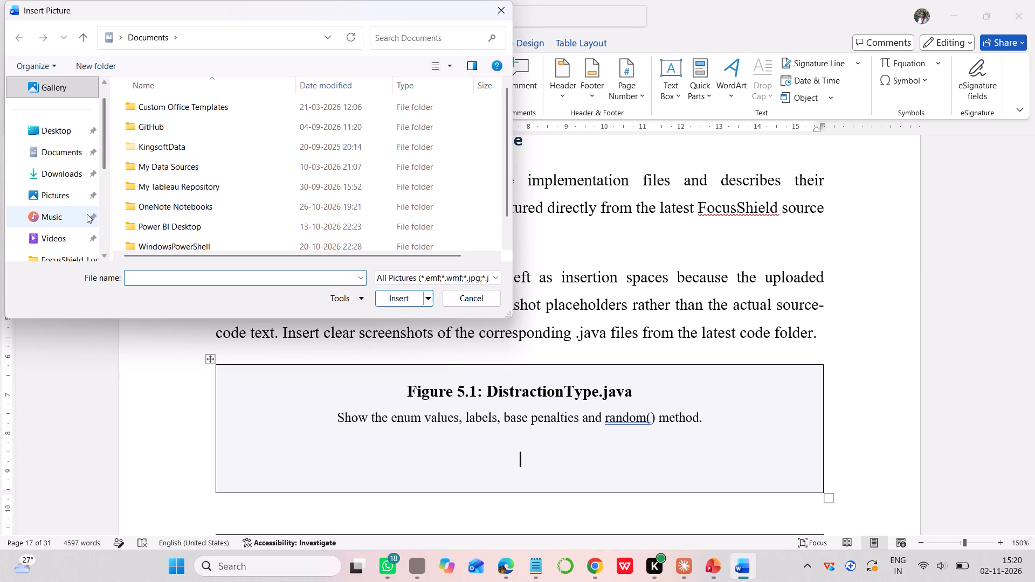
pyautogui.click(71, 196)
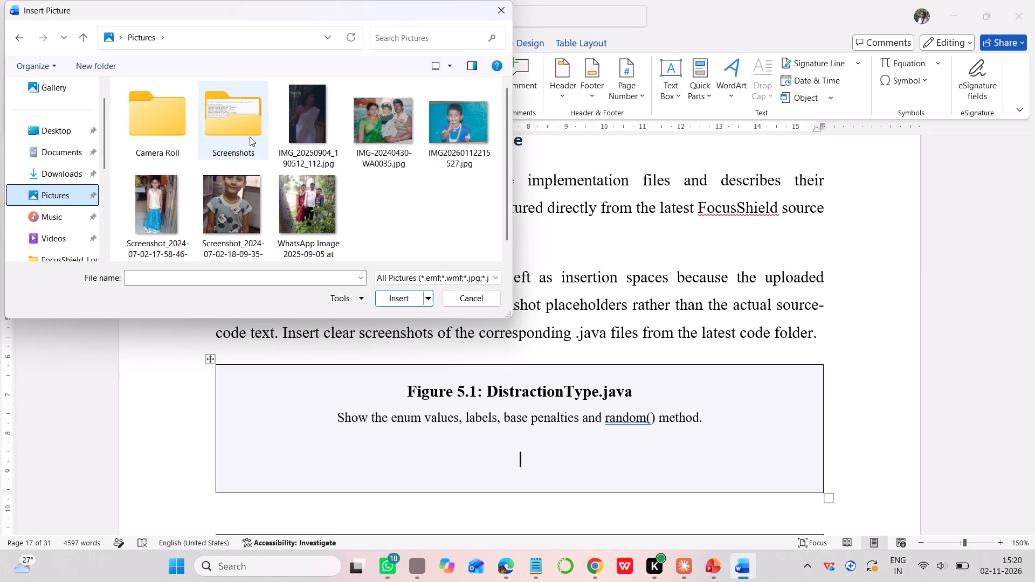
pyautogui.doubleClick(250, 137)
pyautogui.scroll(-20, 250, 137)
pyautogui.scroll(-3, 250, 137)
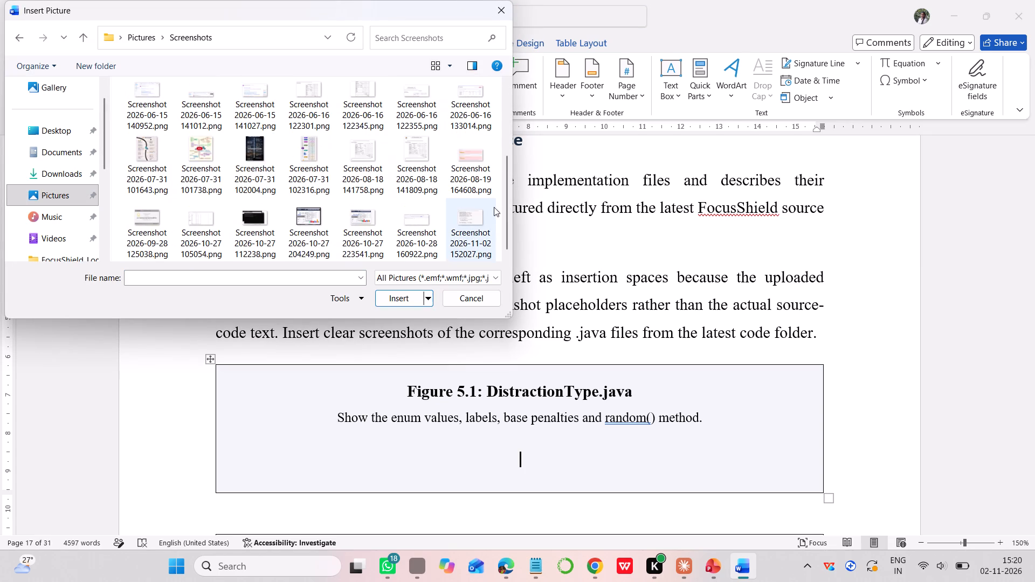
pyautogui.click(468, 238)
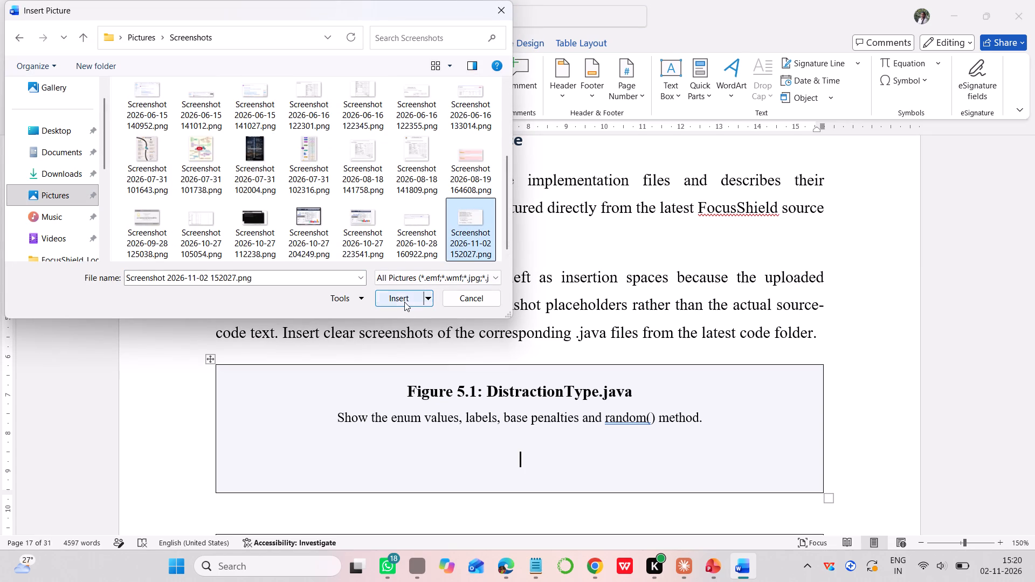
pyautogui.click(404, 302)
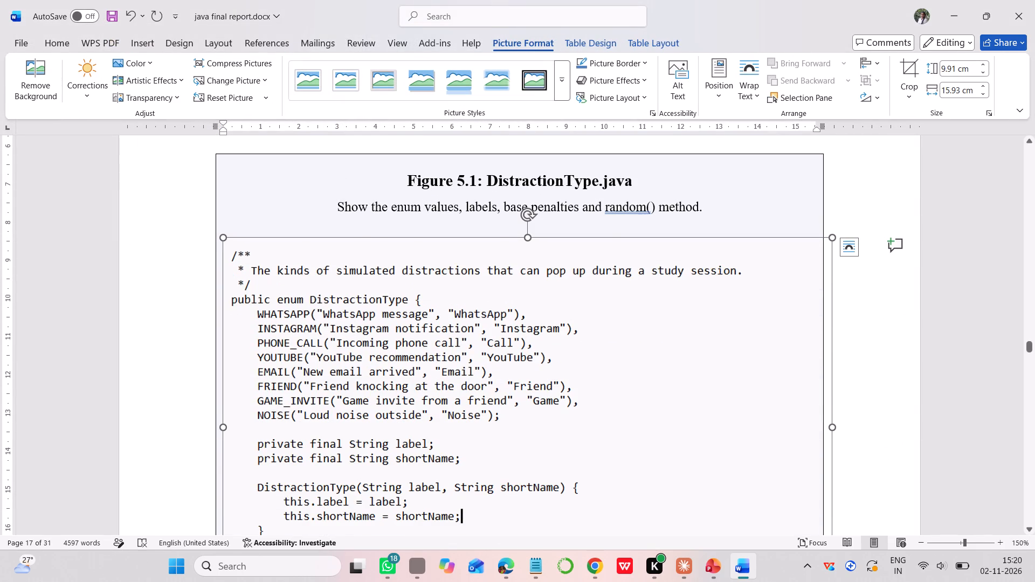
# Narrow the DistractionType.java screenshot slightly so its width fits inside the Figure 5.1 box borders.
pyautogui.scroll(-1, 404, 302)
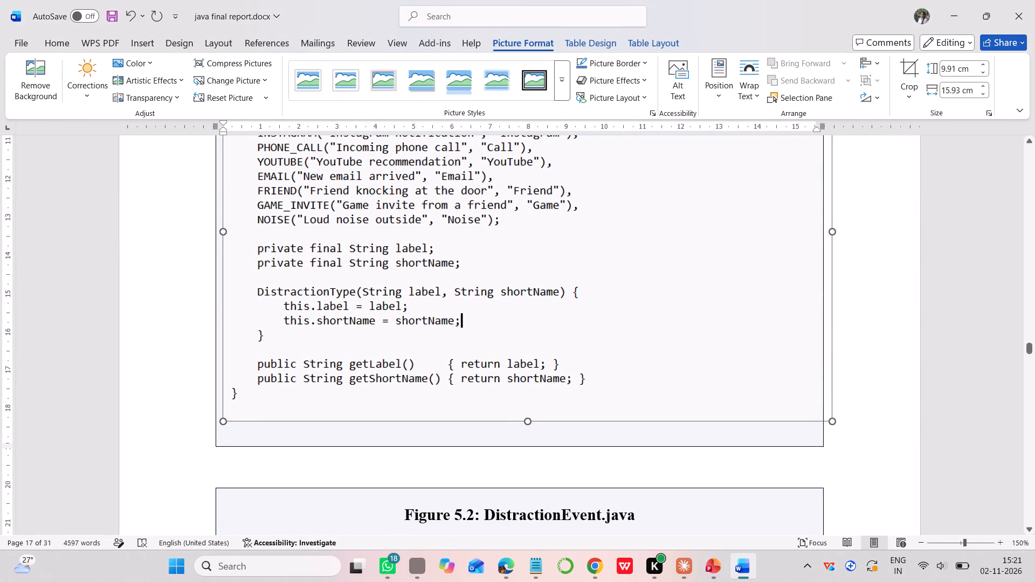
pyautogui.scroll(1, 479, 371)
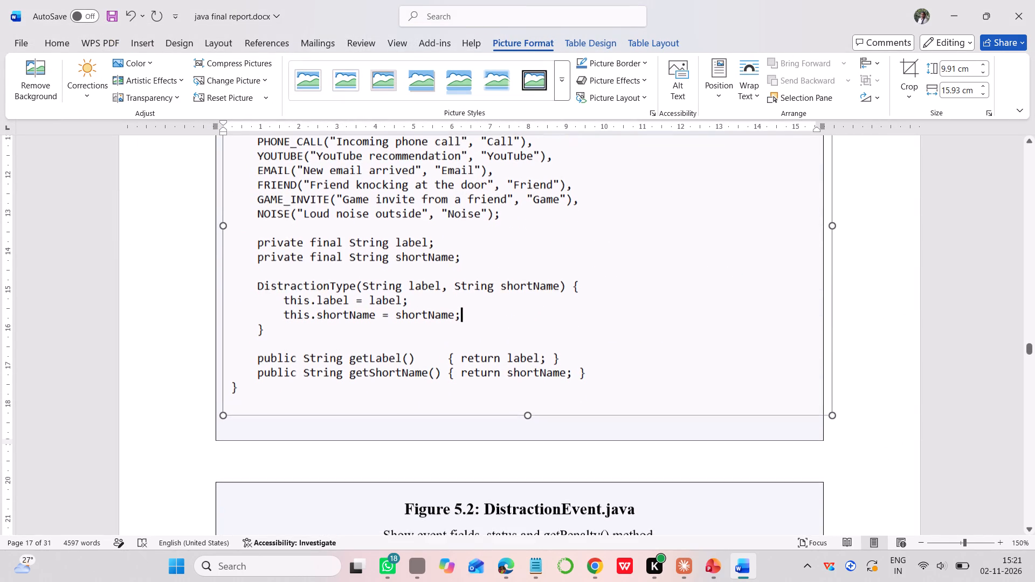
pyautogui.scroll(1, 479, 371)
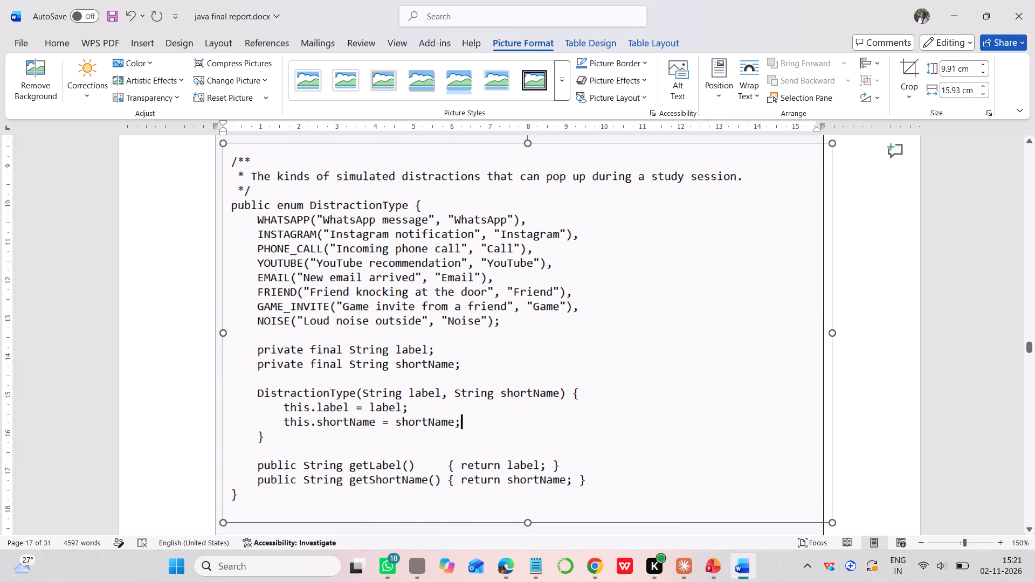
pyautogui.moveTo(830, 334); pyautogui.dragTo(817, 336)
pyautogui.moveTo(817, 336); pyautogui.dragTo(798, 340)
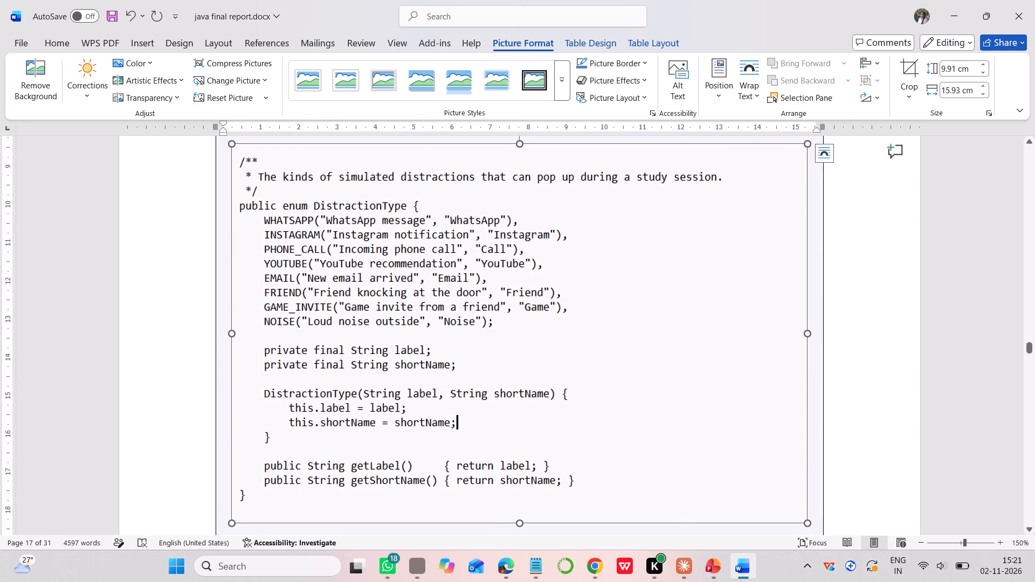
pyautogui.click(861, 347)
# Add two empty lines below the description inside the Figure 5.2 DistractionEvent.java placeholder box.
pyautogui.hscroll(1, 861, 347)
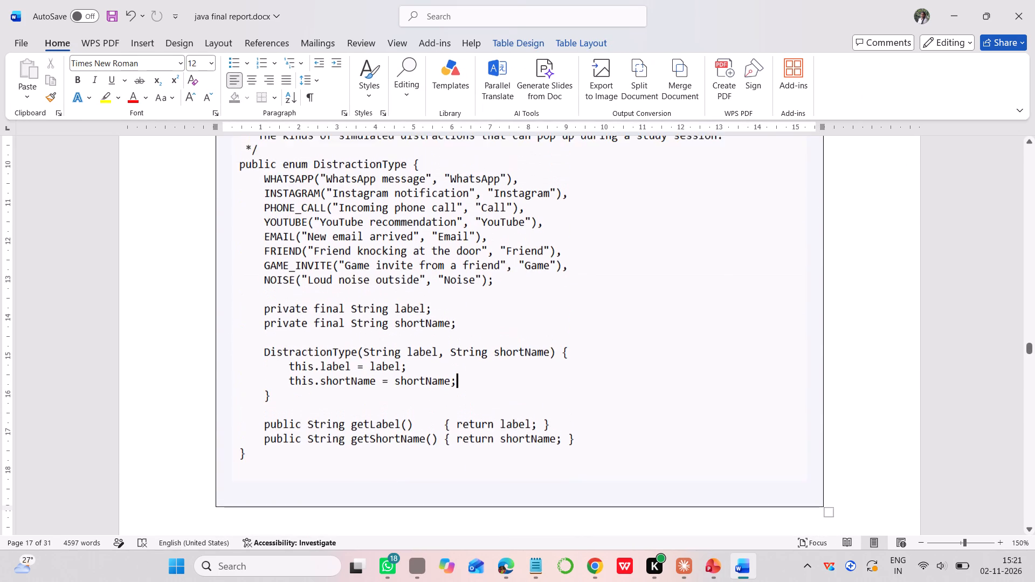
pyautogui.hscroll(1, 861, 347)
pyautogui.click(717, 371)
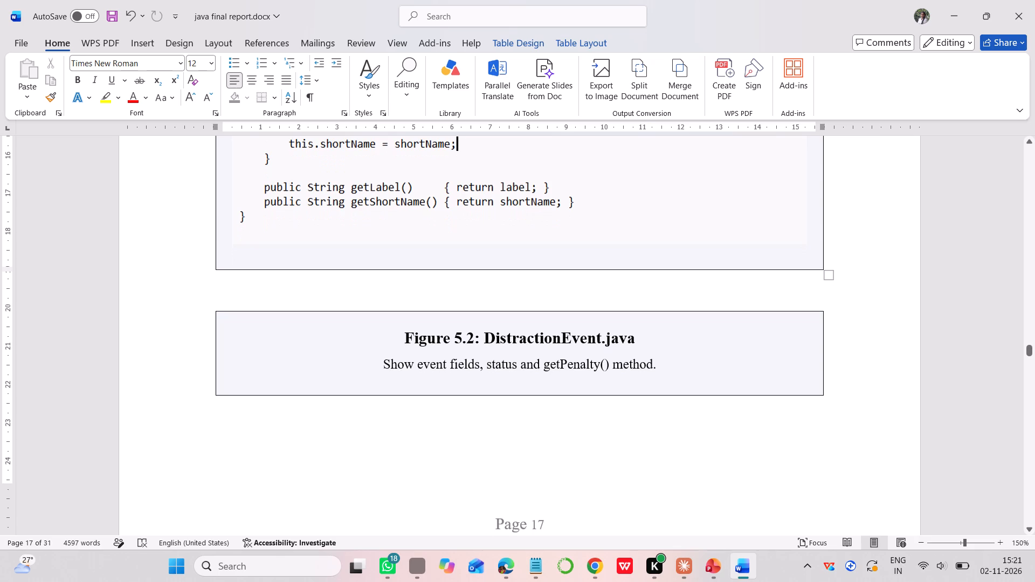
pyautogui.press('Return')
pyautogui.press('Return')
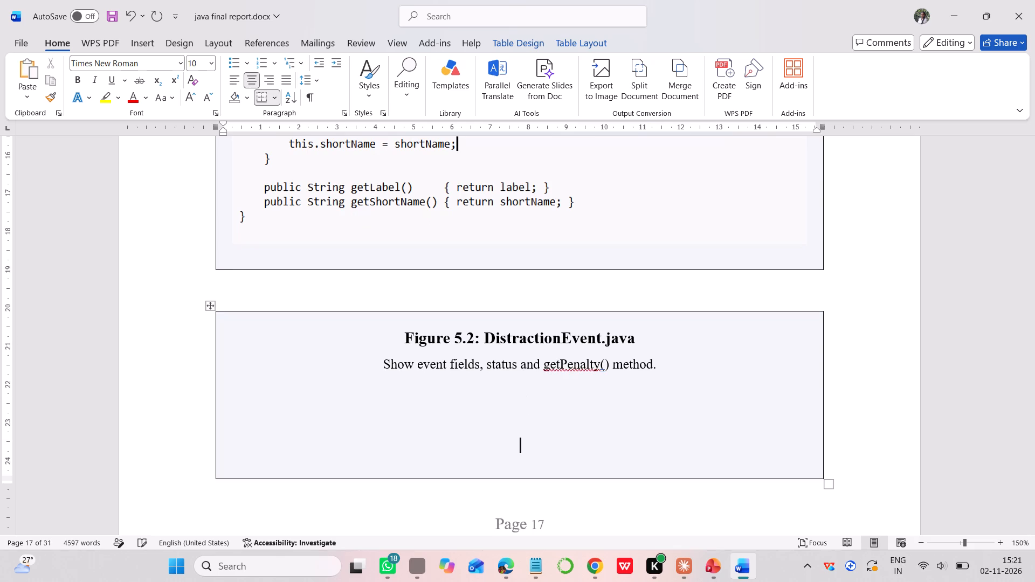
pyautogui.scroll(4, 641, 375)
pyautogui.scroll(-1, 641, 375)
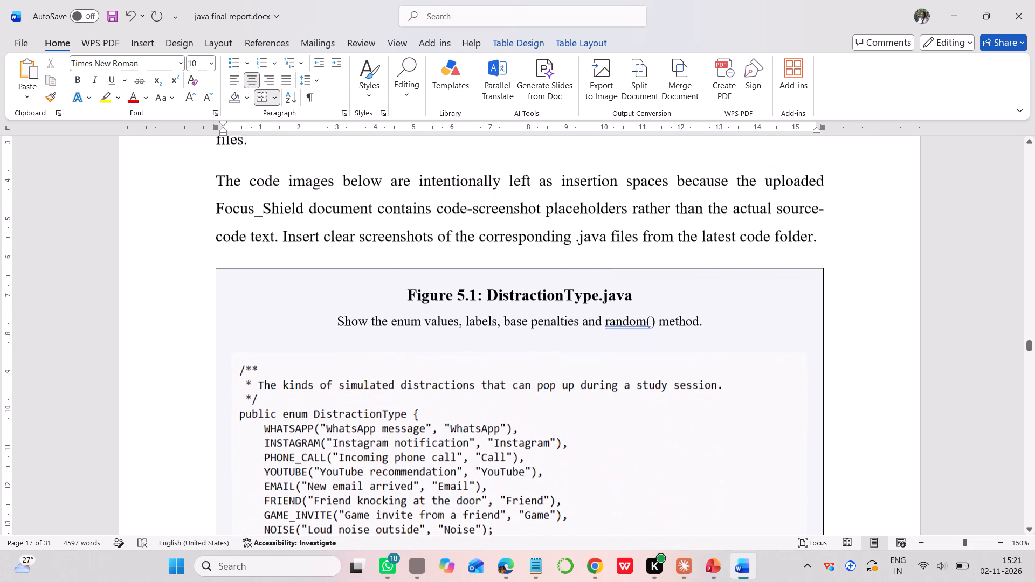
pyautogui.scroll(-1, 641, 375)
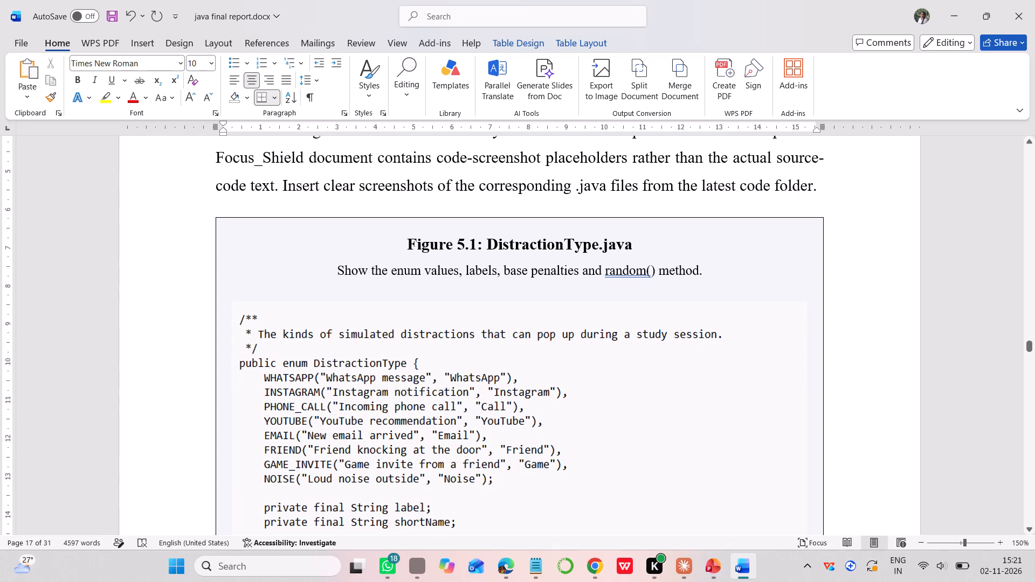
# Shorten the Figure 5.1 description to "Enum values, labels, base penalties and random() method." by removing "Show the" and capitalizing "Enum".
pyautogui.click(386, 270)
pyautogui.press('BackSpace')
pyautogui.press('BackSpace')
pyautogui.press('BackSpace')
pyautogui.press('BackSpace')
pyautogui.press('BackSpace')
pyautogui.press('BackSpace')
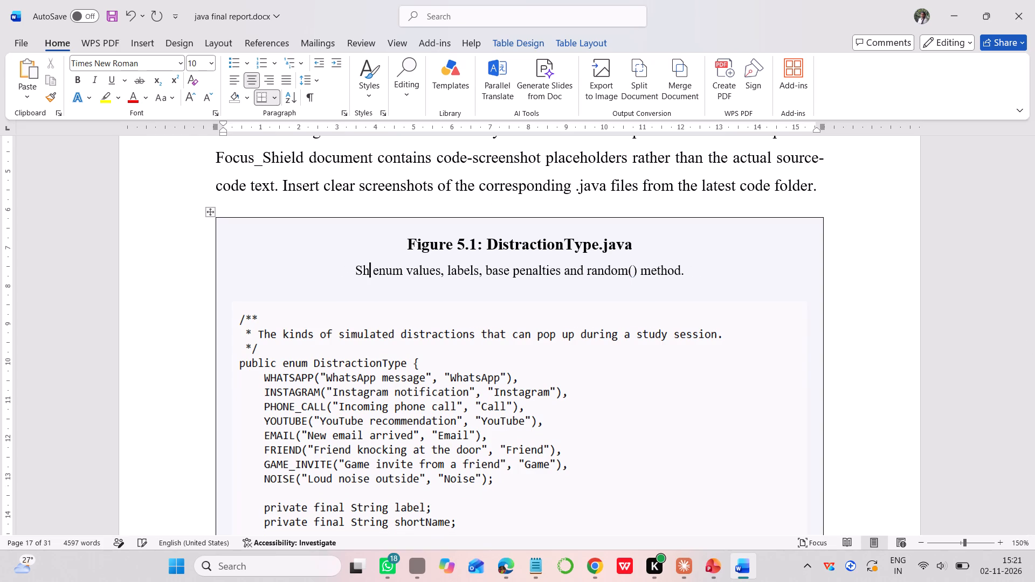
pyautogui.press('BackSpace')
pyautogui.press('BackSpace')
pyautogui.press('Right')
pyautogui.press('Right')
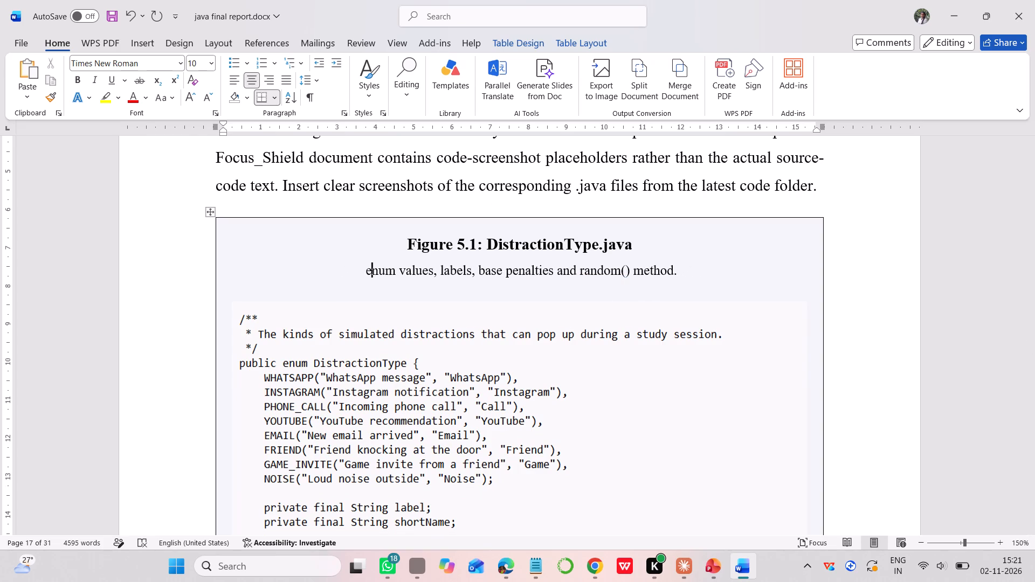
pyautogui.press('BackSpace')
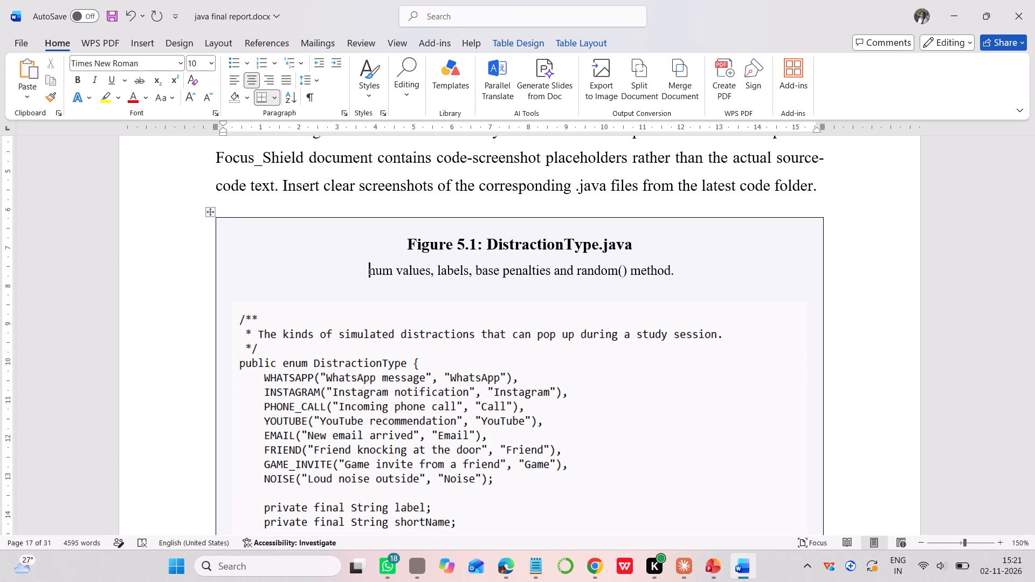
pyautogui.hotkey('shift', 'e')
# Place the text cursor on the empty line below the description in the Figure 5.2 DistractionEvent.java box.
pyautogui.scroll(-1, 515, 353)
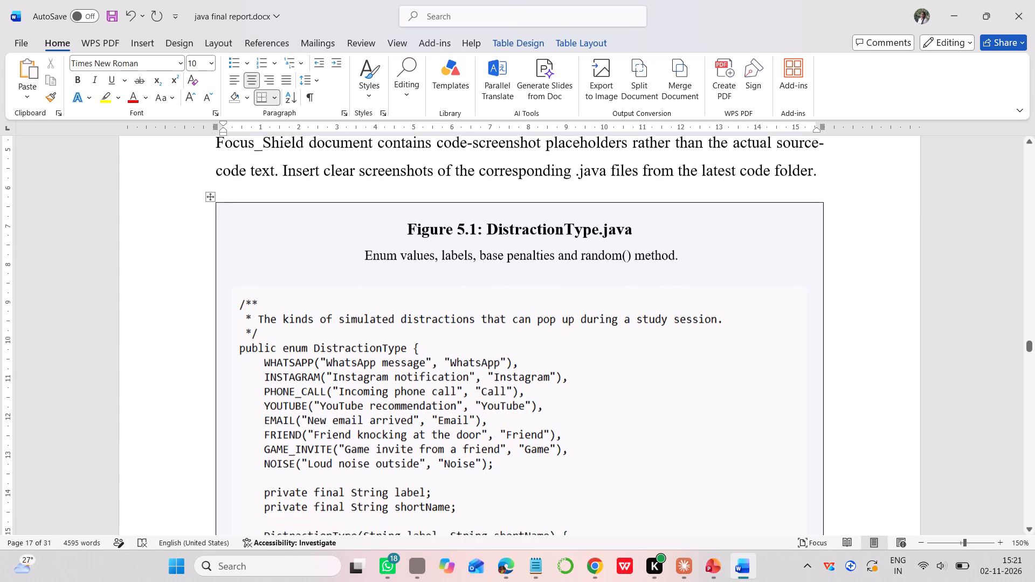
pyautogui.scroll(-2, 515, 353)
pyautogui.click(531, 371)
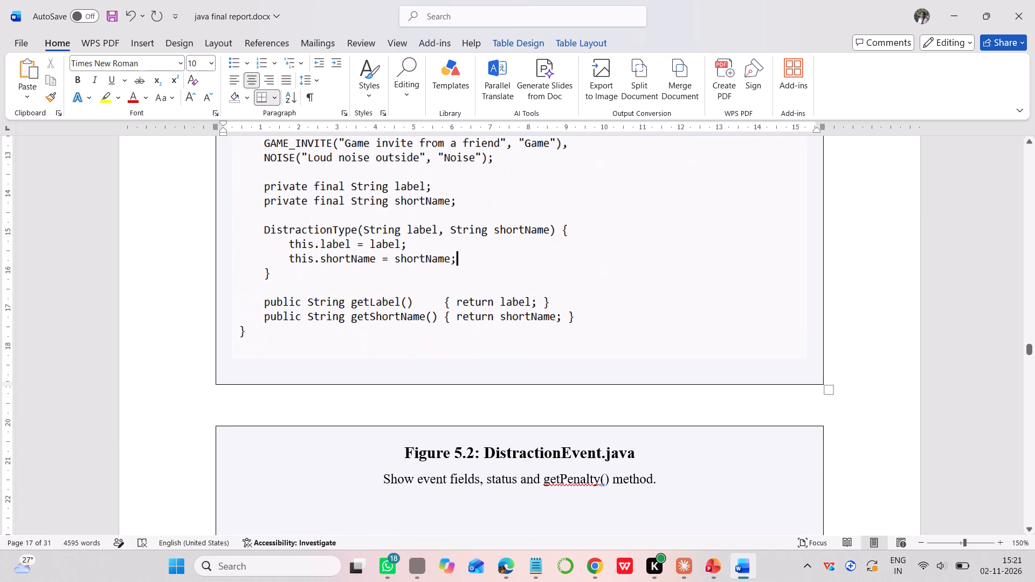
pyautogui.scroll(-2, 516, 442)
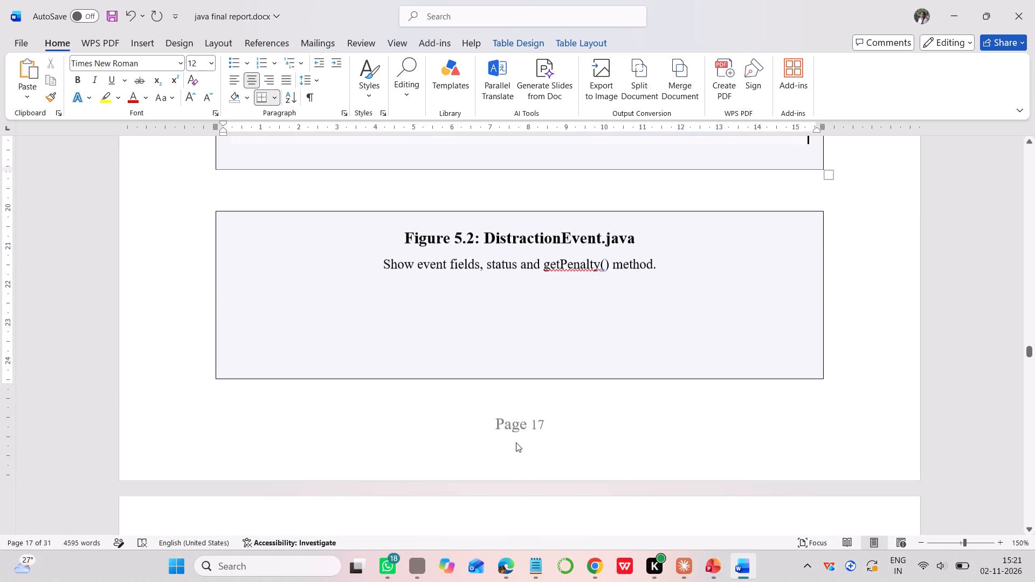
pyautogui.scroll(-1, 516, 442)
pyautogui.click(570, 297)
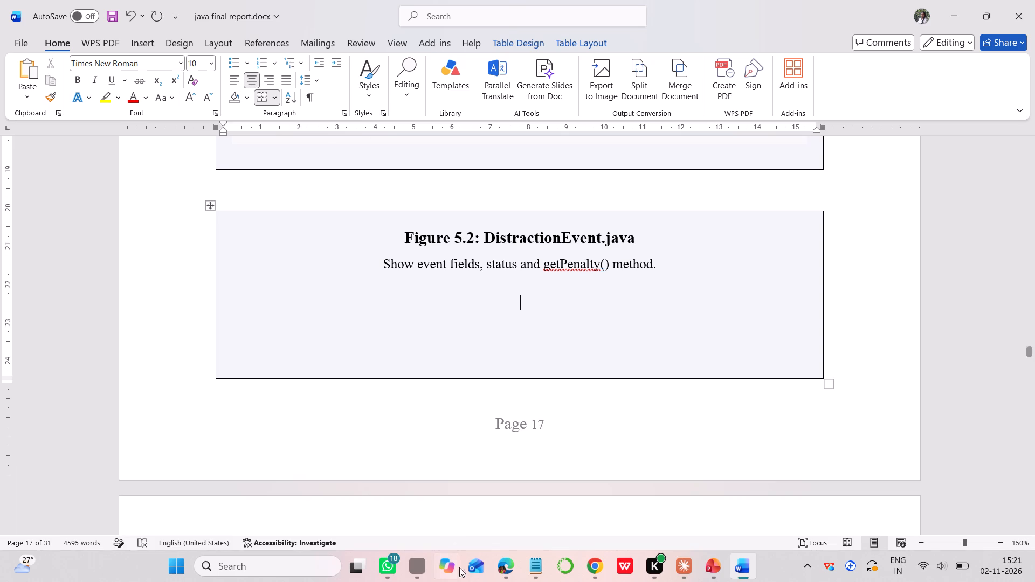
# Switch to File Explorer and open DistractionEvent.java from the FocusShield_Login folder in Notepad.
pyautogui.click(419, 563)
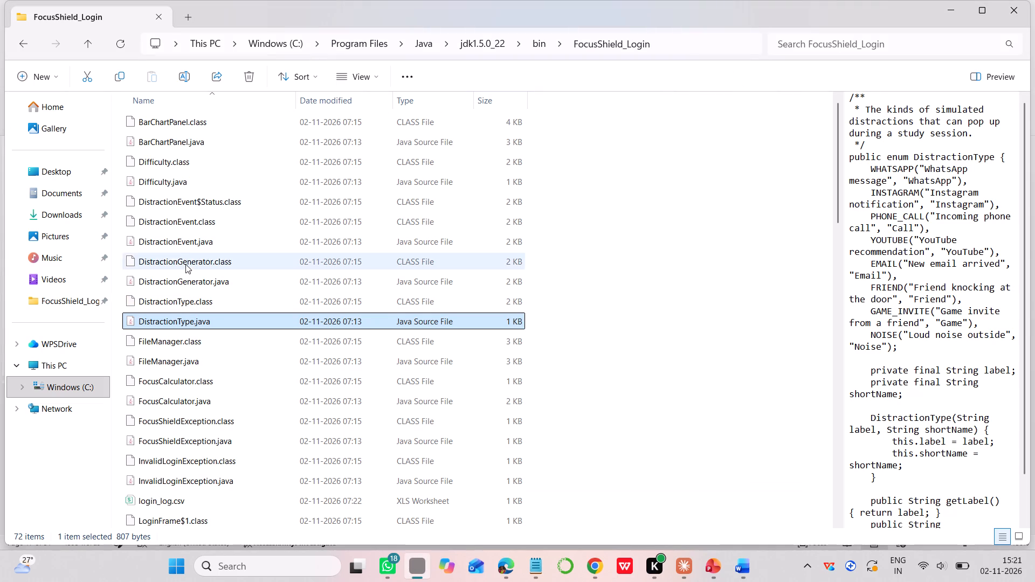
pyautogui.rightClick(183, 242)
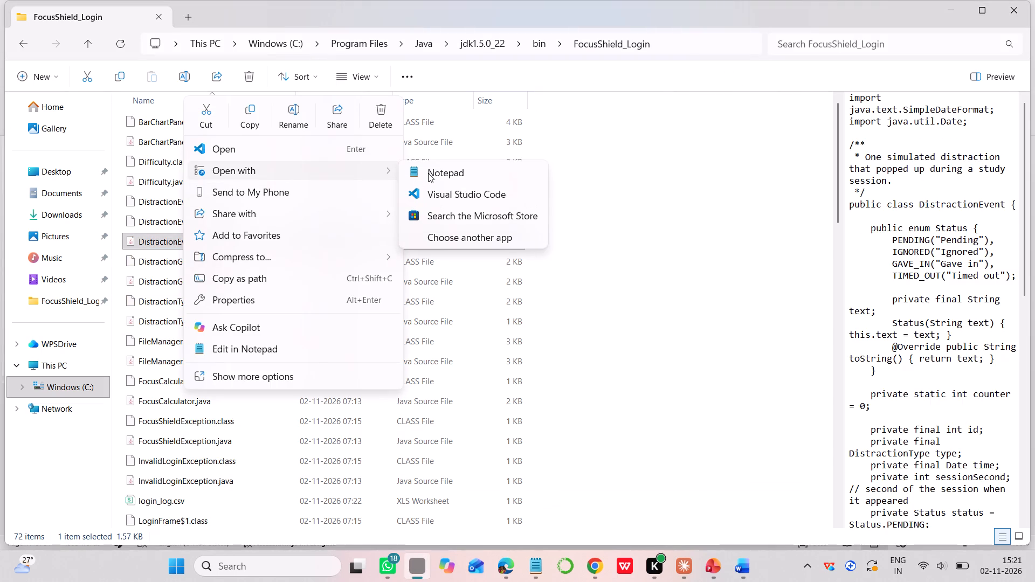
pyautogui.click(428, 173)
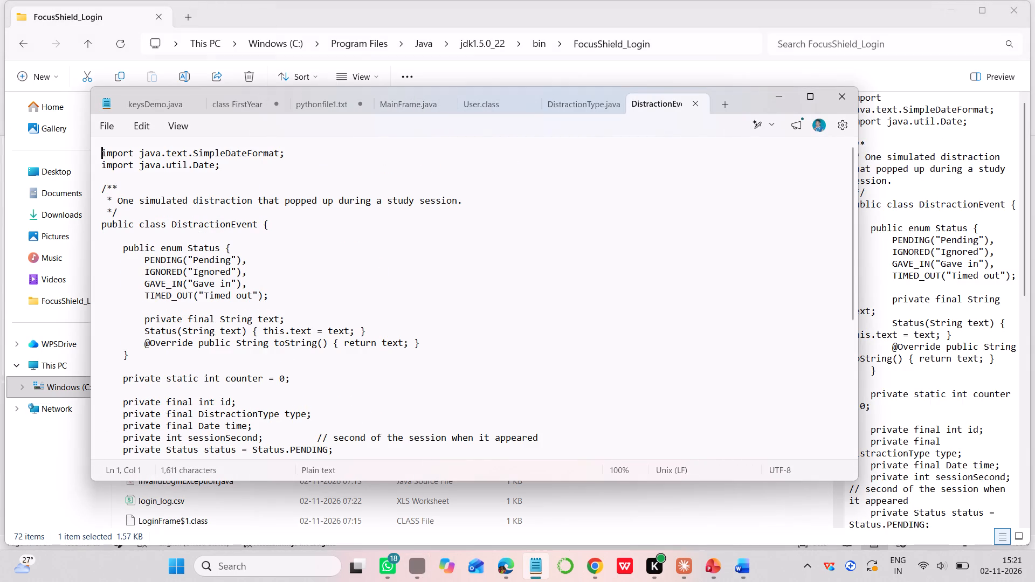
# Examine the full DistractionEvent.java code, from imports to closing brace, against the Figure 5.2 description of event fields, status and getPenalty() in Word.
pyautogui.scroll(-3, 230, 214)
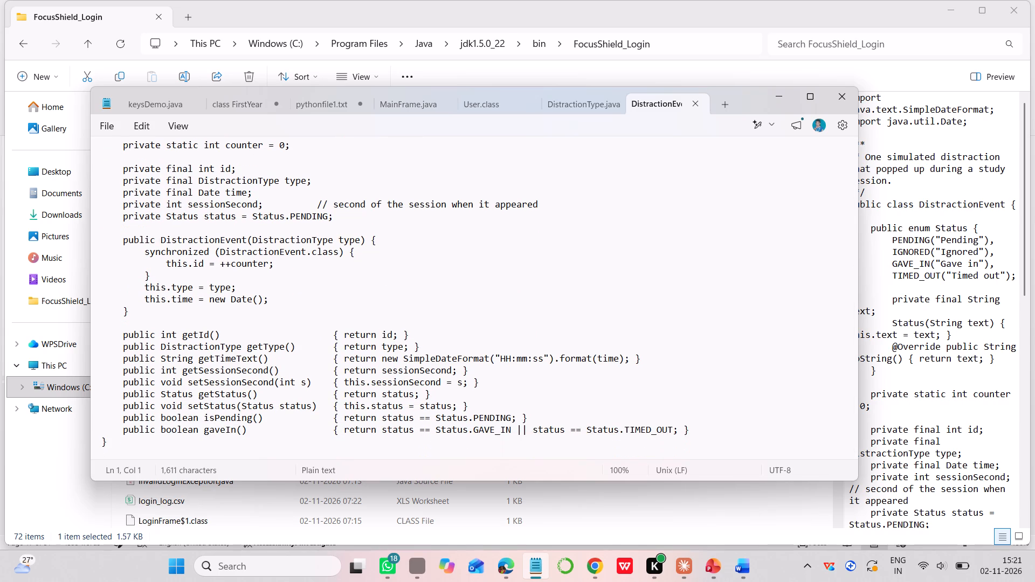
pyautogui.click(746, 574)
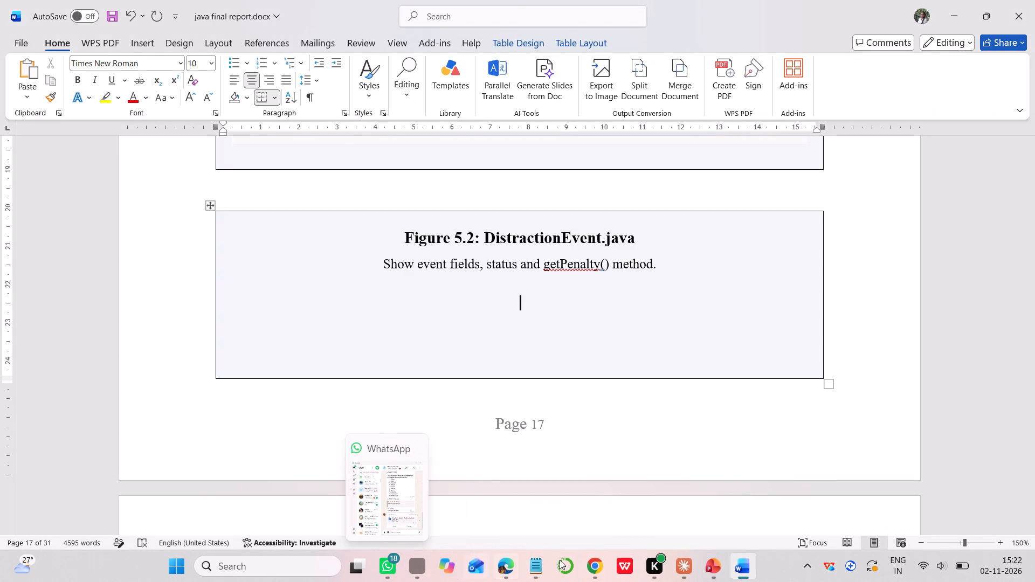
pyautogui.click(527, 574)
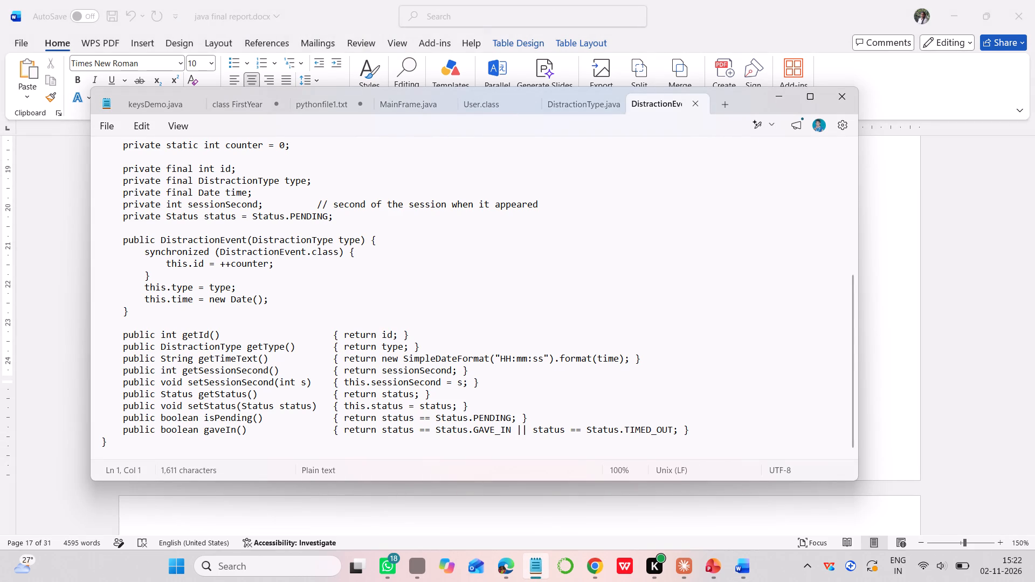
pyautogui.scroll(-7, 400, 388)
pyautogui.scroll(1, 383, 393)
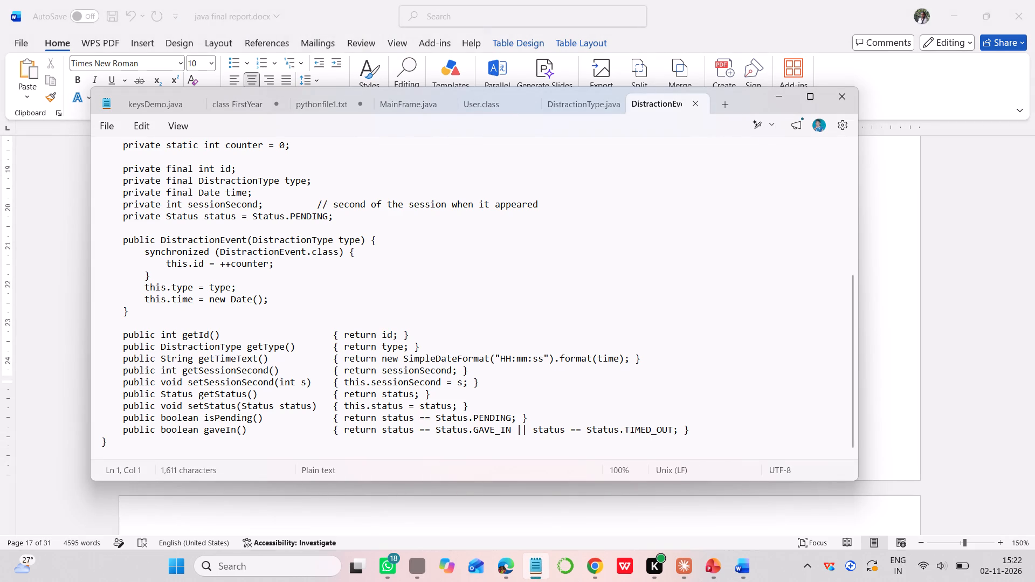
pyautogui.click(470, 343)
pyautogui.scroll(-2, 470, 343)
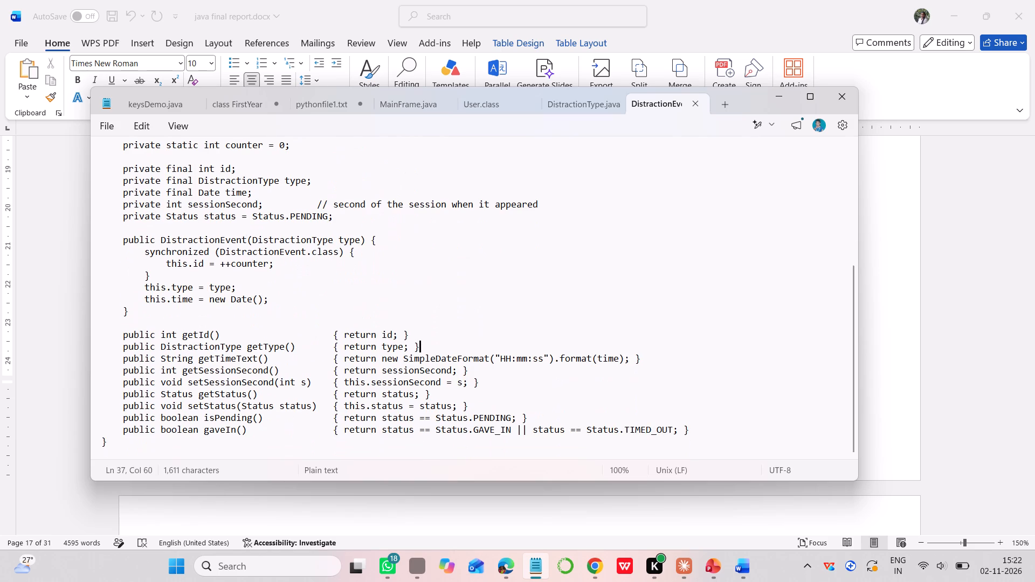
pyautogui.scroll(-1, 470, 343)
pyautogui.scroll(1, 470, 343)
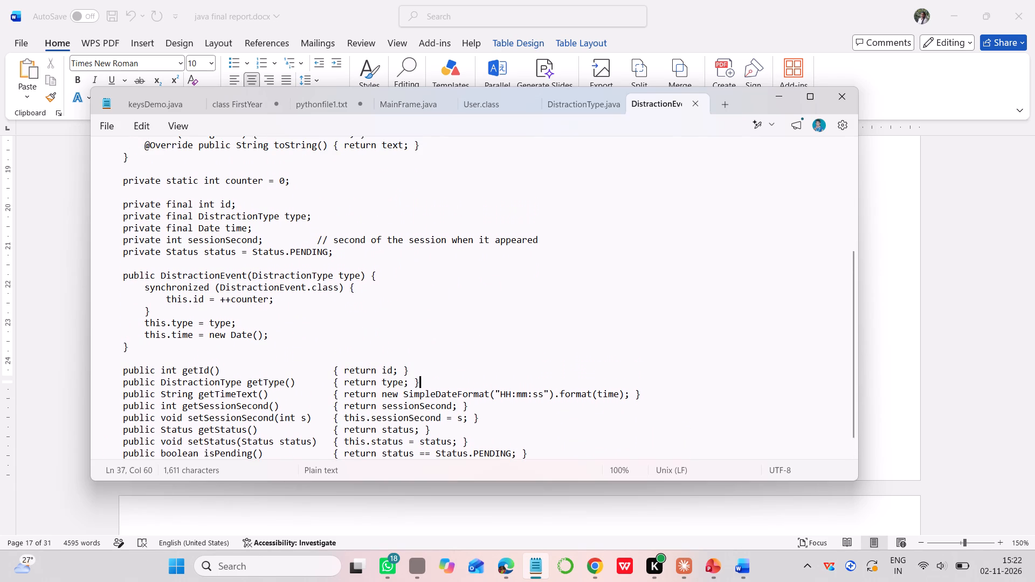
pyautogui.scroll(2, 470, 343)
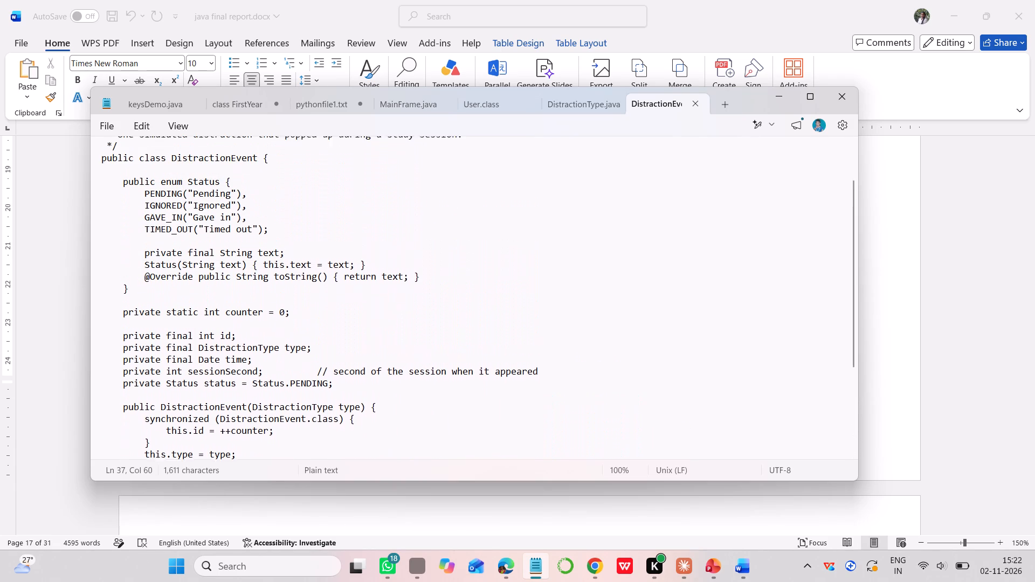
pyautogui.scroll(2, 470, 343)
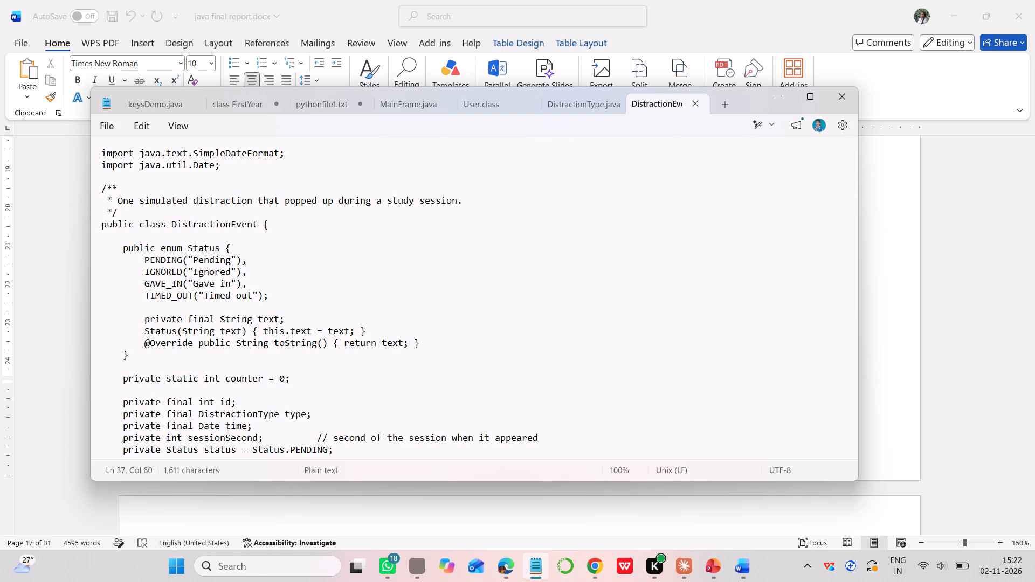
pyautogui.scroll(-5, 294, 293)
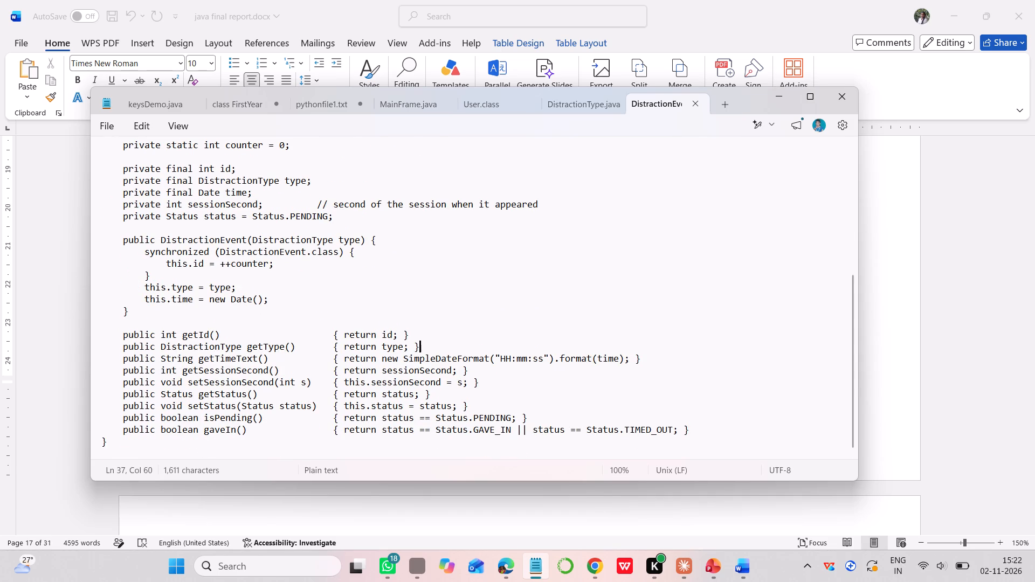
pyautogui.scroll(-1, 309, 326)
pyautogui.scroll(-2, 321, 372)
pyautogui.scroll(3, 321, 372)
pyautogui.scroll(1, 307, 322)
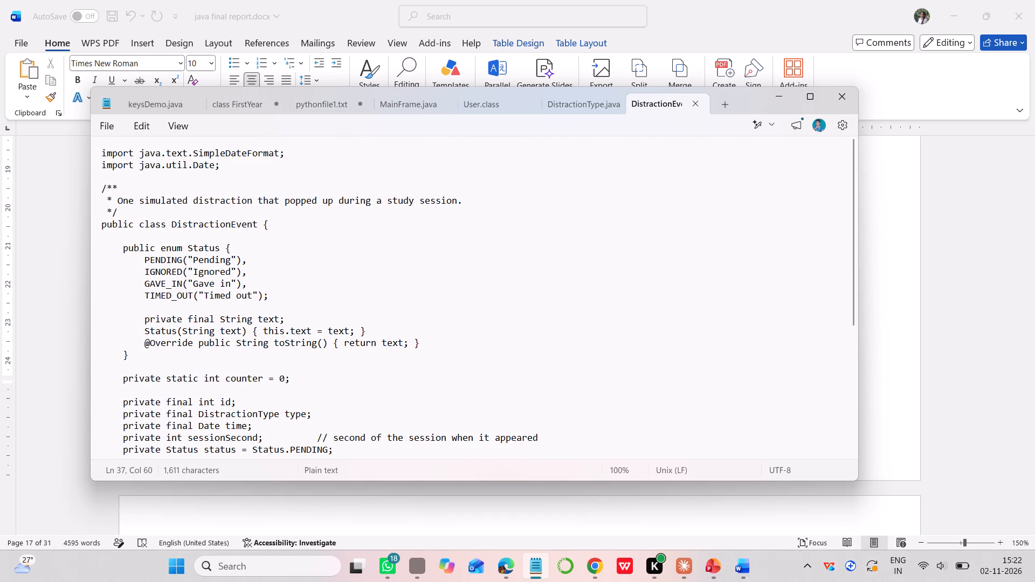
pyautogui.scroll(2, 307, 322)
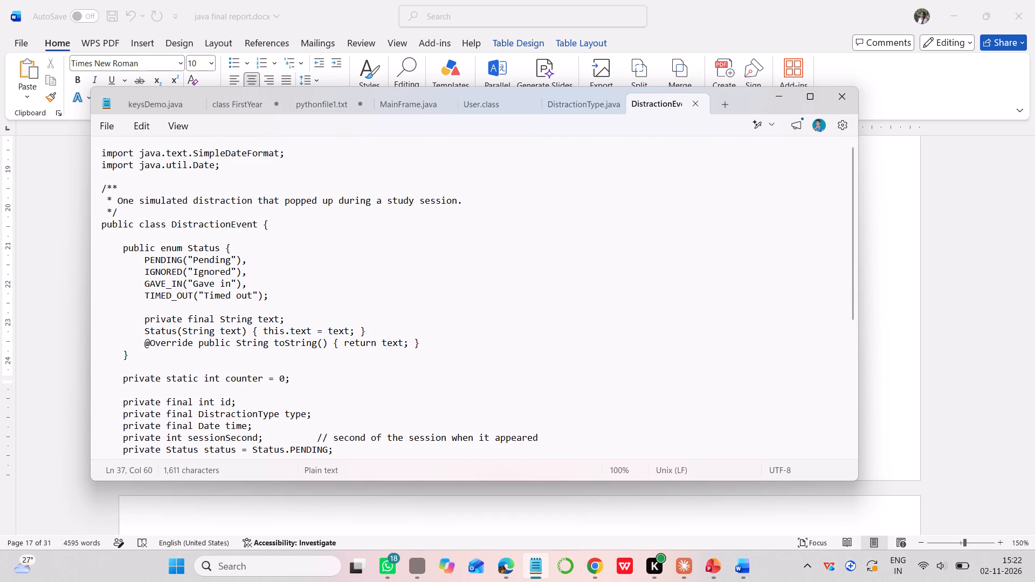
pyautogui.click(291, 247)
pyautogui.scroll(1, 291, 247)
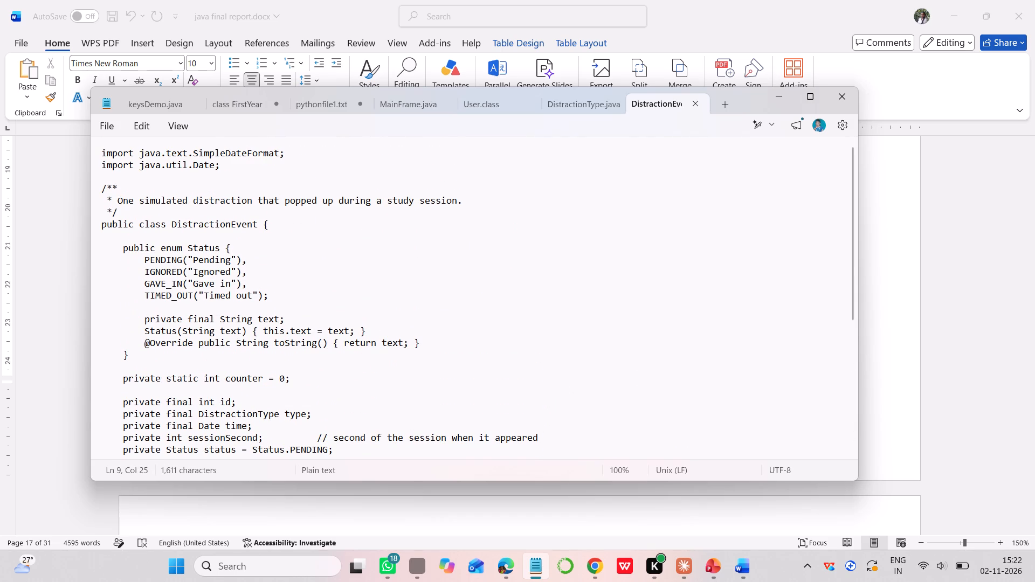
pyautogui.scroll(2, 291, 247)
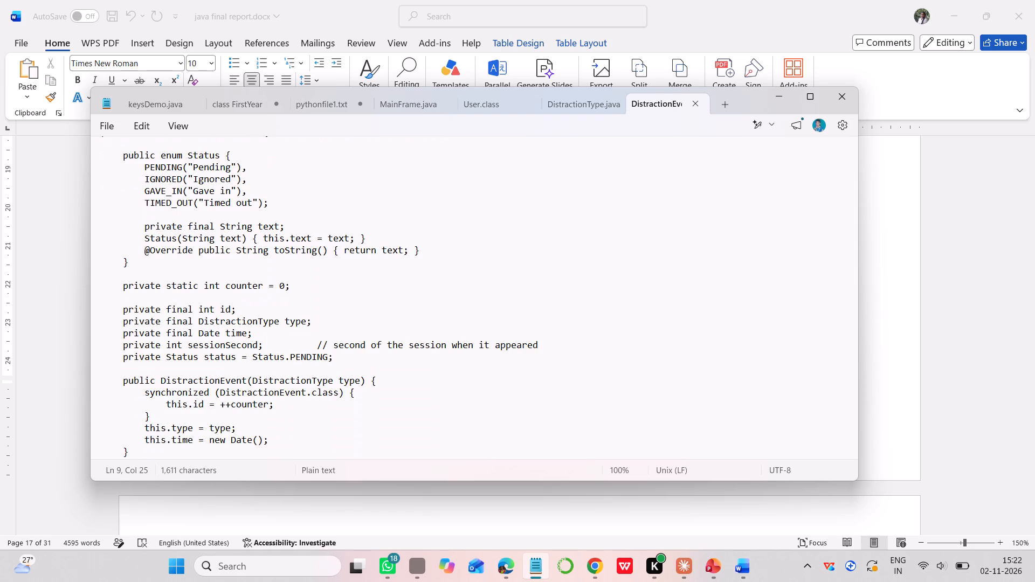
pyautogui.scroll(6, 291, 247)
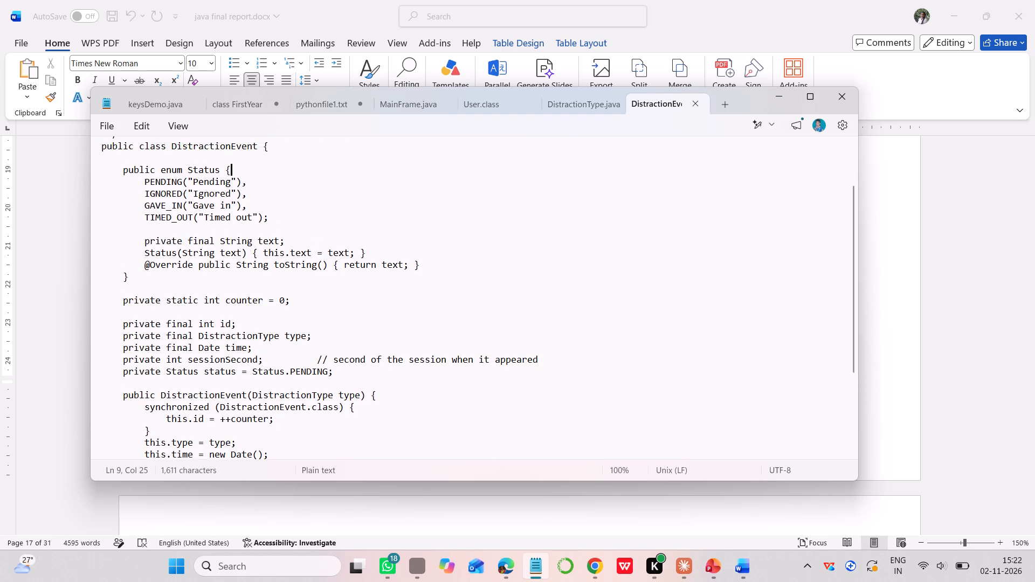
pyautogui.scroll(1, 291, 247)
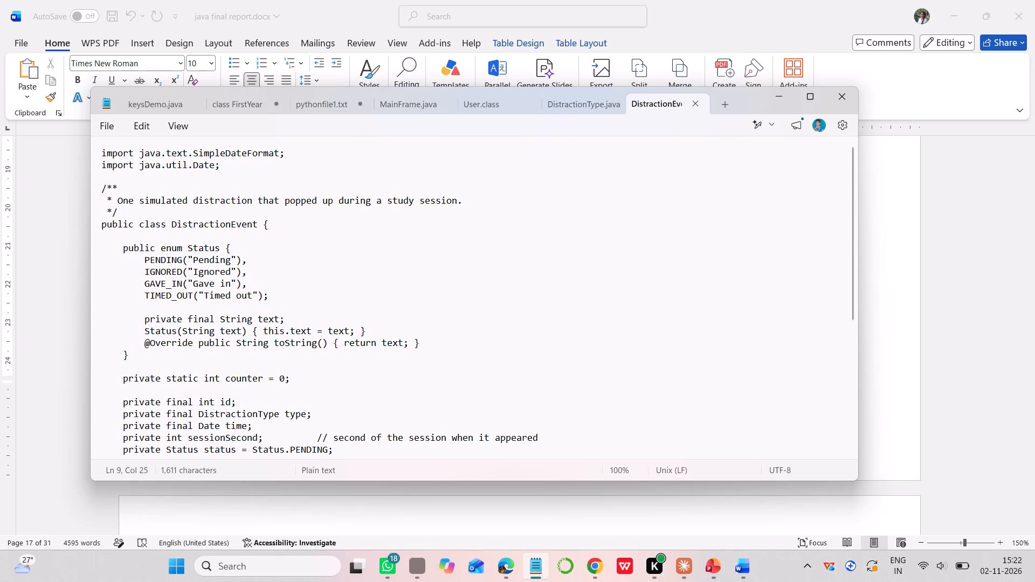
pyautogui.click(742, 567)
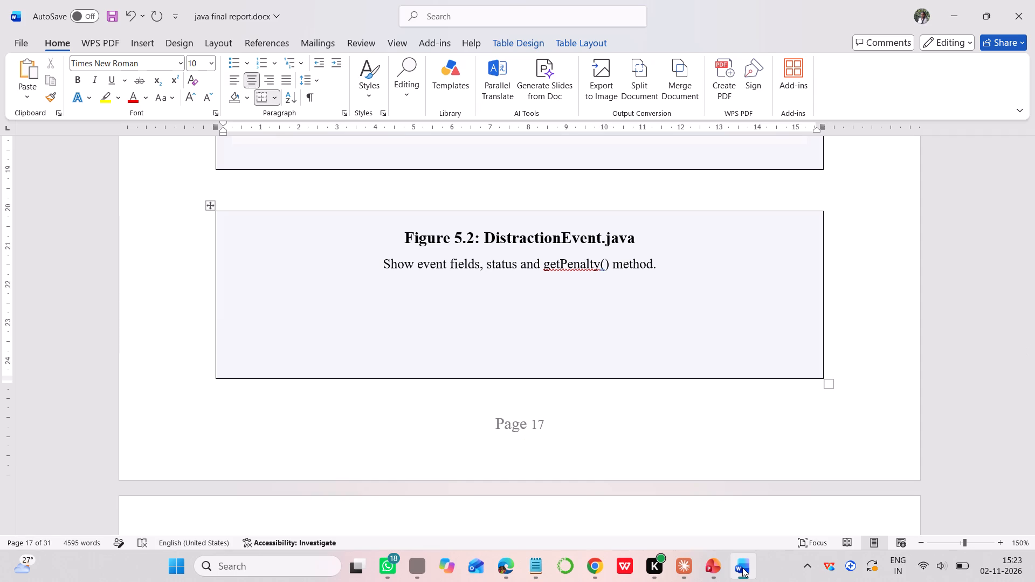
pyautogui.click(534, 567)
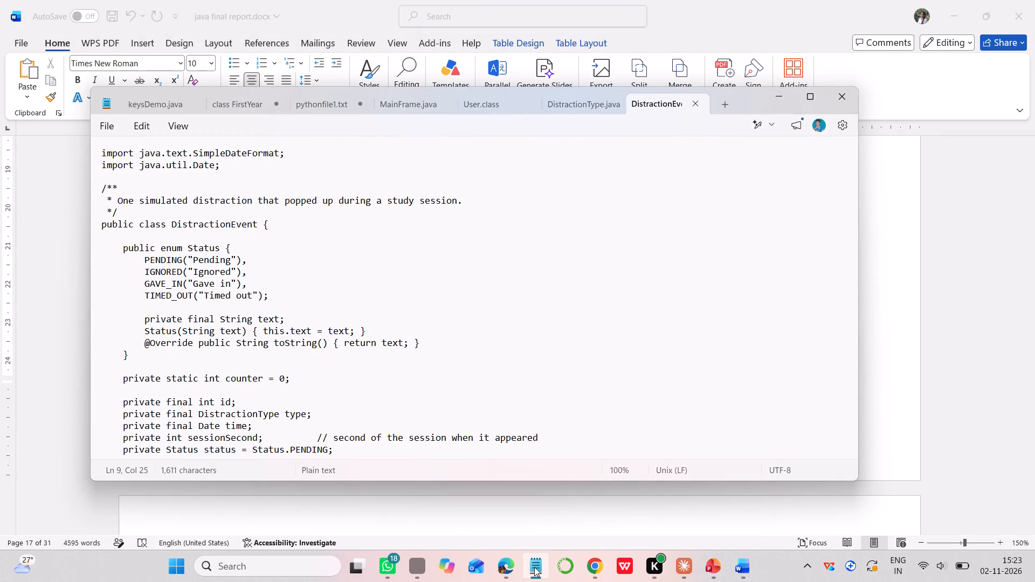
pyautogui.click(464, 413)
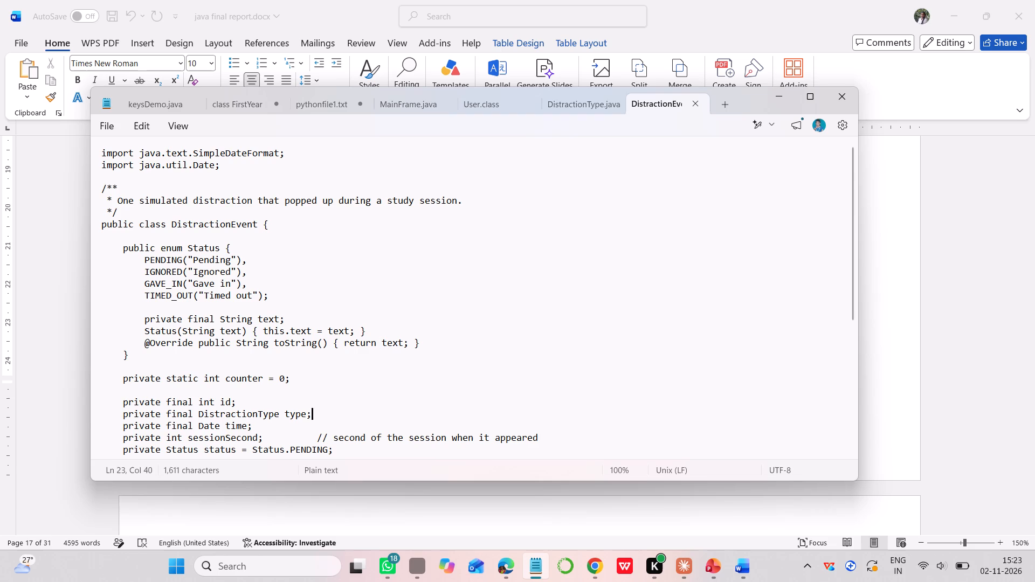
# Maximize the Notepad window and set the zoom to 80% so the whole DistractionEvent.java code fits in one view.
pyautogui.scroll(-1, 460, 412)
pyautogui.click(447, 411)
pyautogui.scroll(-2, 447, 411)
pyautogui.scroll(1, 447, 411)
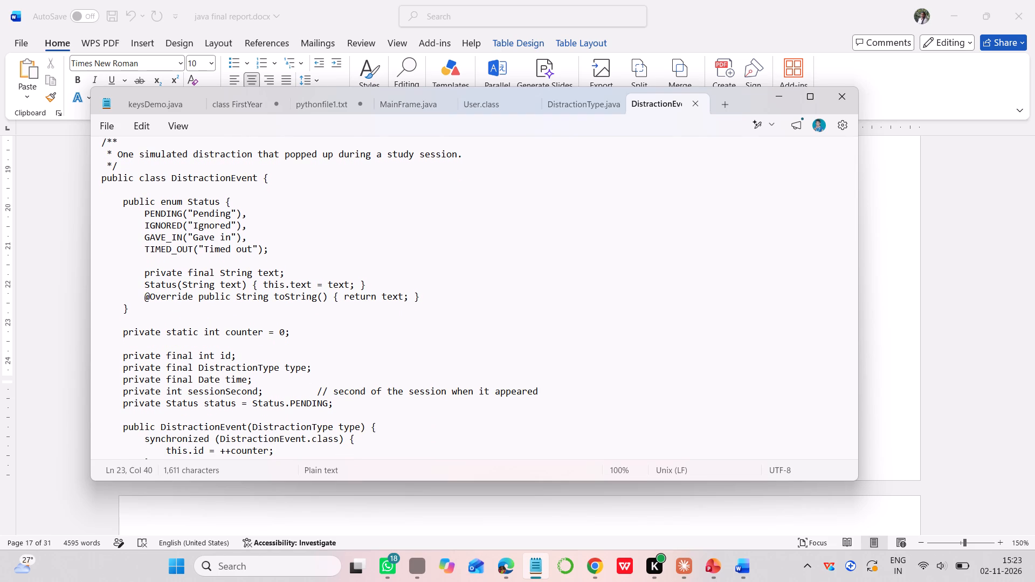
pyautogui.scroll(2, 447, 411)
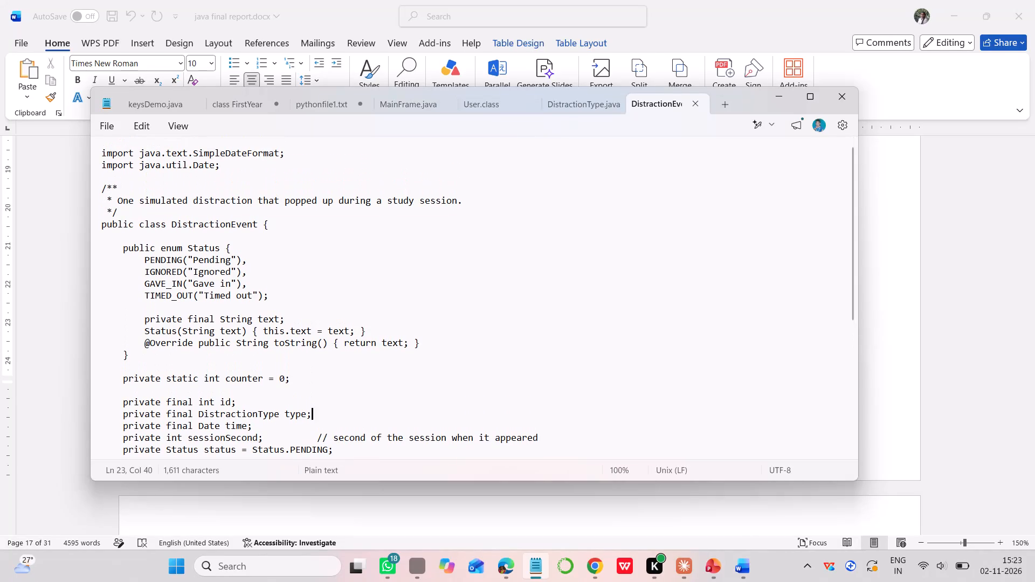
pyautogui.click(807, 97)
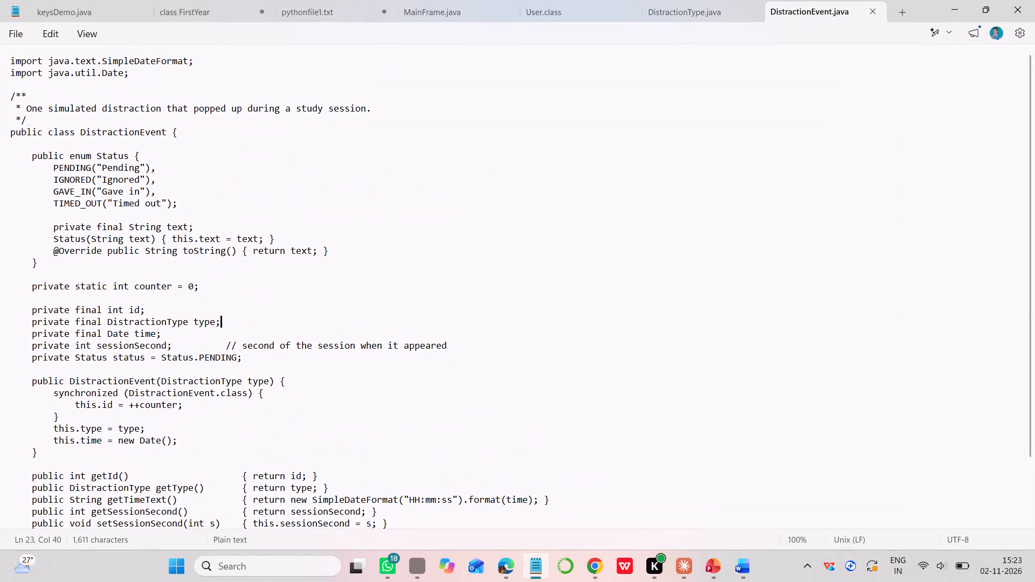
pyautogui.scroll(-1, 634, 245)
pyautogui.keyDown('ctrl'); pyautogui.scroll(-4, 634, 245); pyautogui.keyUp('ctrl')
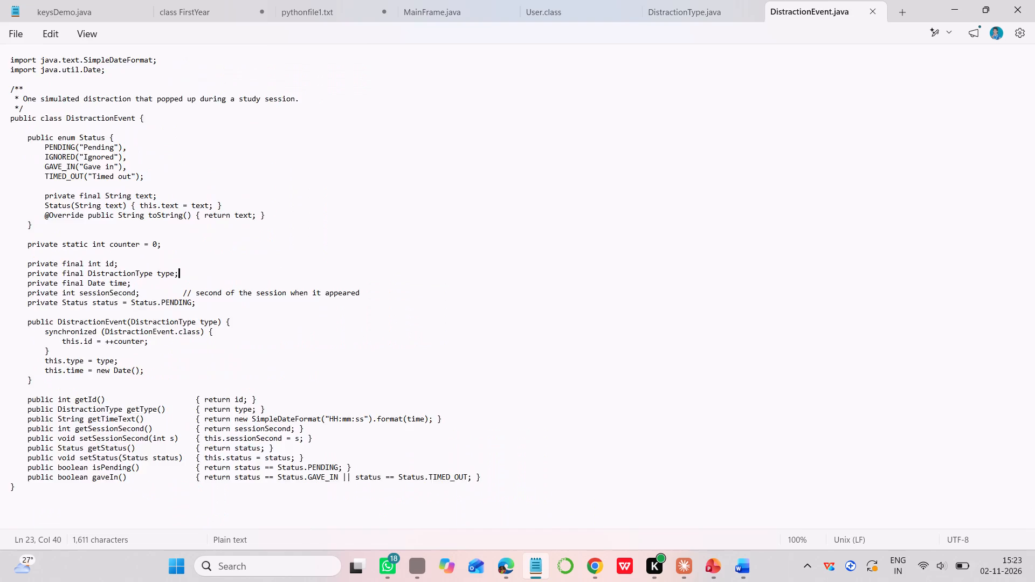
pyautogui.keyDown('ctrl'); pyautogui.scroll(-2, 634, 245); pyautogui.keyUp('ctrl')
pyautogui.keyDown('ctrl'); pyautogui.scroll(2, 634, 245); pyautogui.keyUp('ctrl')
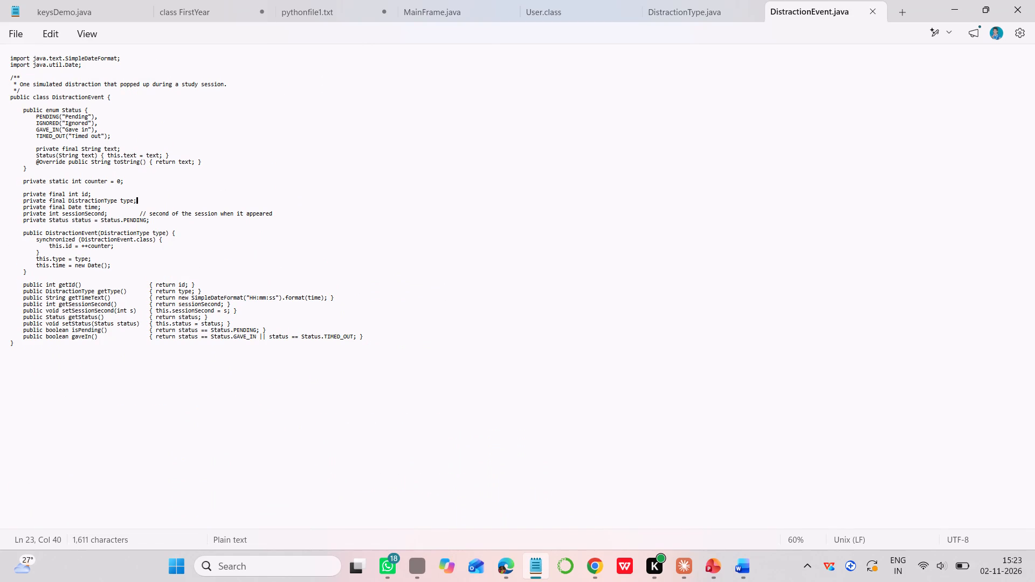
pyautogui.keyDown('ctrl'); pyautogui.scroll(1, 631, 258); pyautogui.keyUp('ctrl')
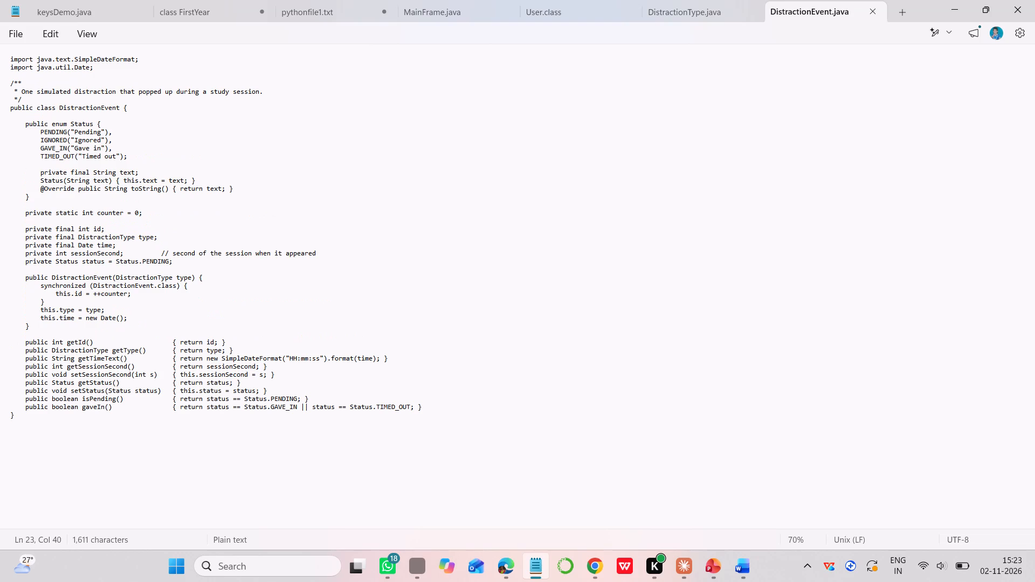
pyautogui.keyDown('ctrl'); pyautogui.scroll(1, 631, 258); pyautogui.keyUp('ctrl')
pyautogui.scroll(1, 631, 258)
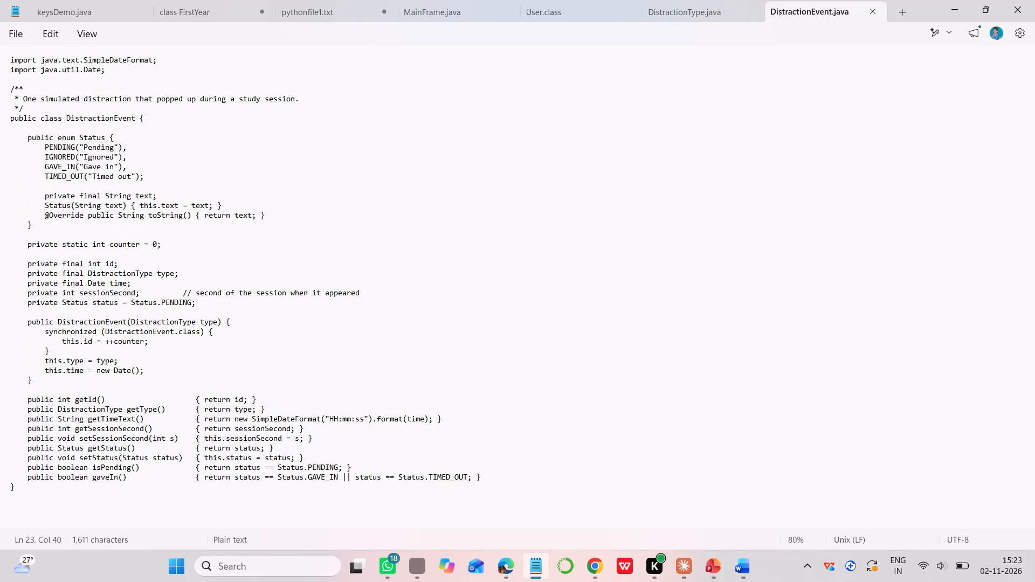
# Capture a rectangular screenshot of the complete DistractionEvent.java code, from the import lines to the closing brace.
pyautogui.press('Print')
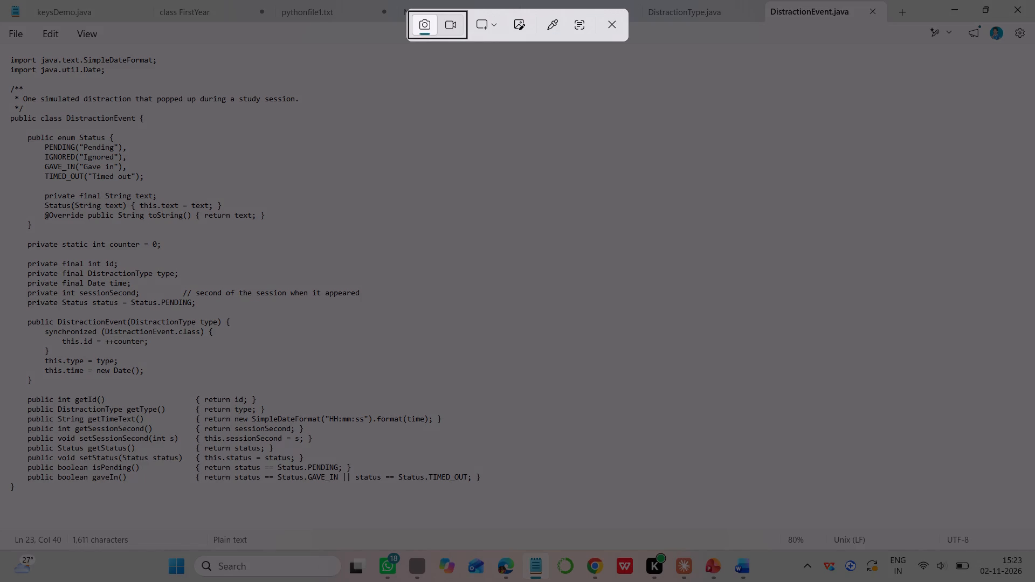
pyautogui.moveTo(7, 51); pyautogui.dragTo(599, 506)
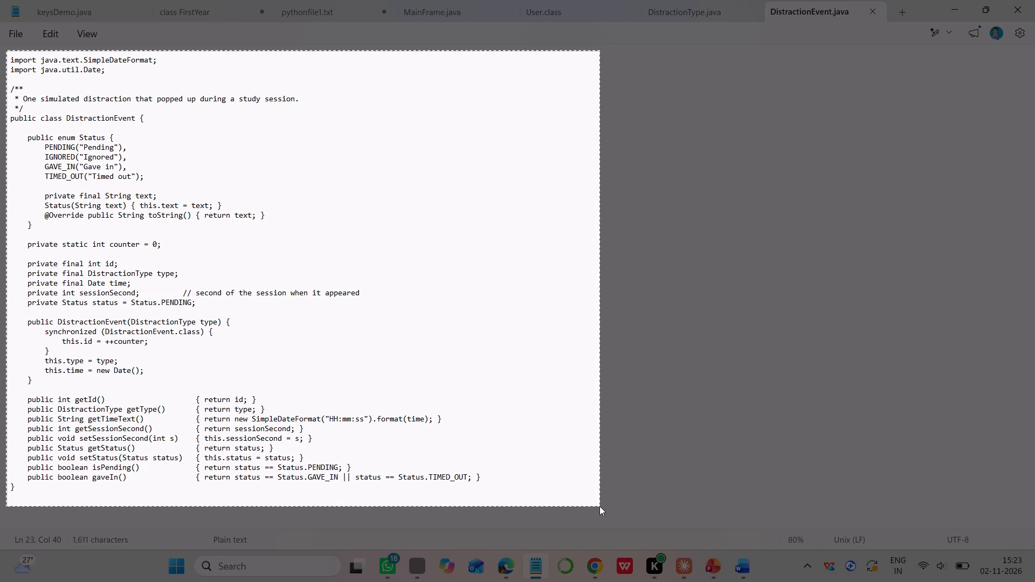
pyautogui.moveTo(599, 506); pyautogui.dragTo(509, 511)
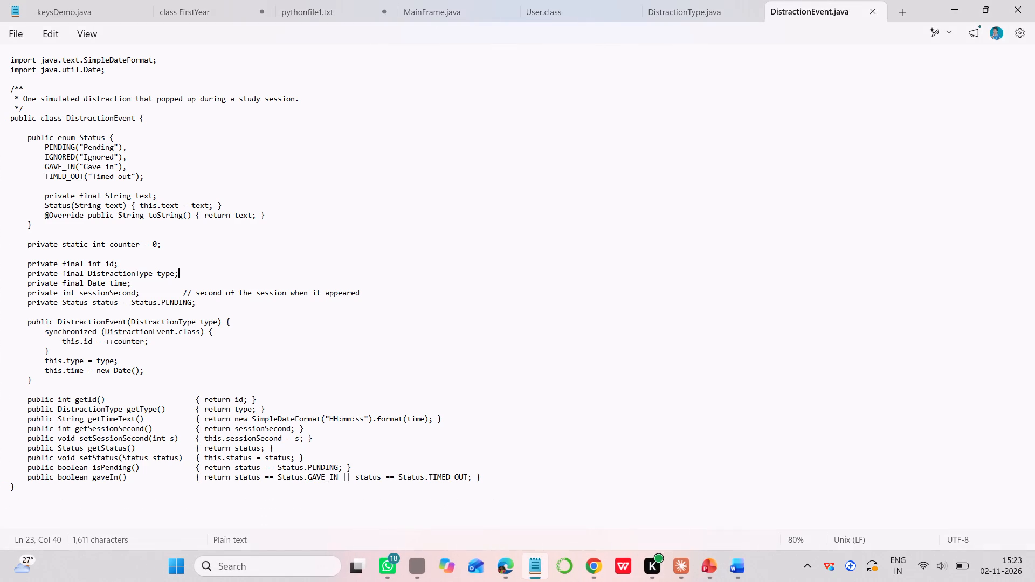
# Switch to Word and insert Screenshot 2026-11-02 152338.png from the Screenshots folder below the Figure 5.2 description.
pyautogui.click(749, 558)
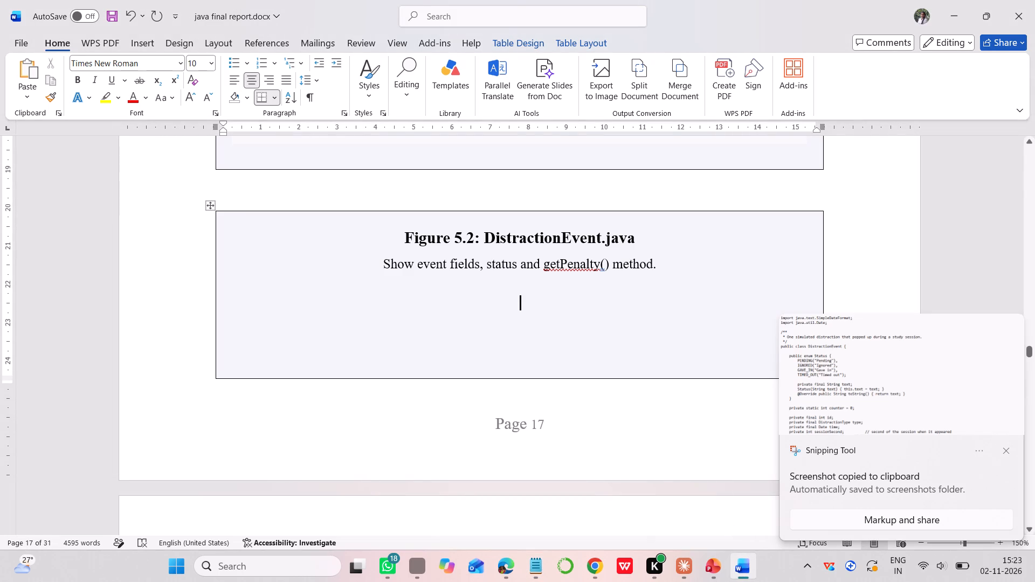
pyautogui.click(143, 45)
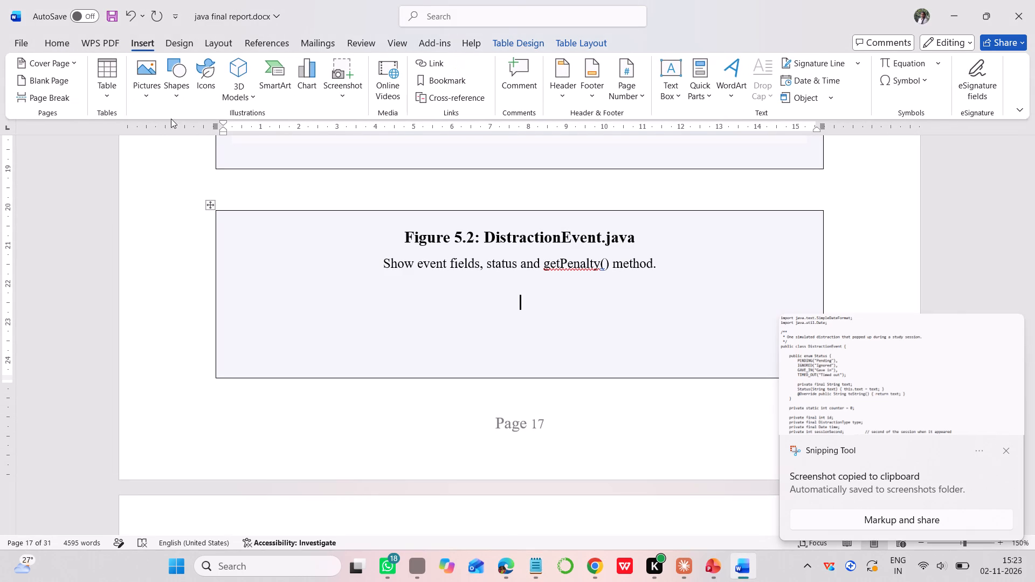
pyautogui.click(141, 94)
pyautogui.click(178, 131)
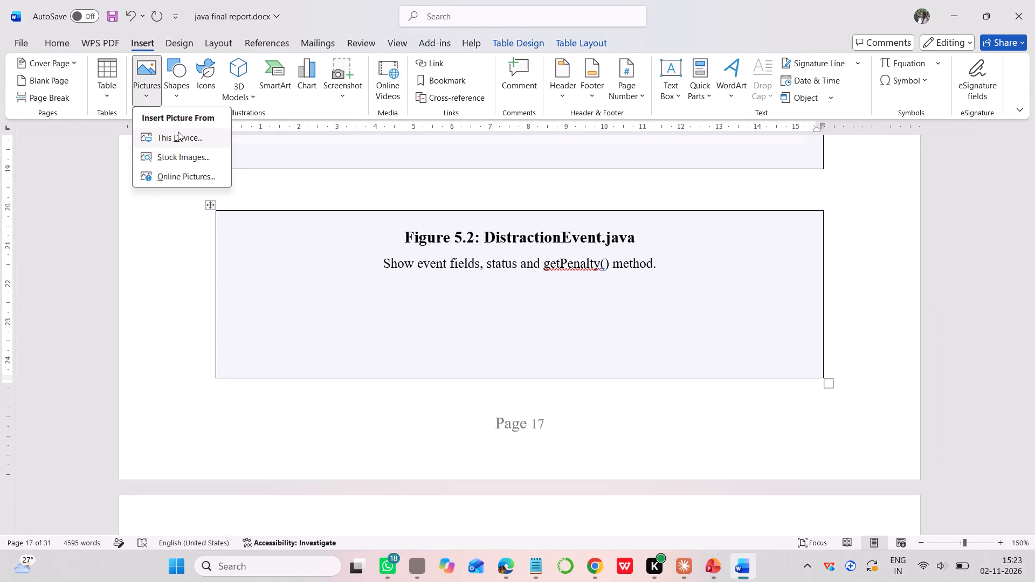
pyautogui.scroll(-10, 253, 198)
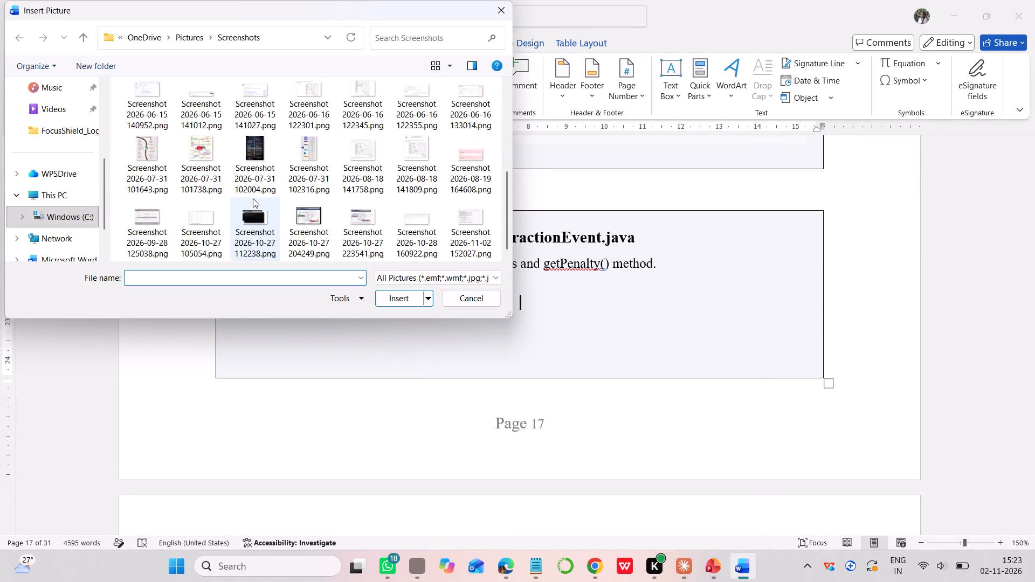
pyautogui.scroll(-9, 253, 198)
pyautogui.click(151, 217)
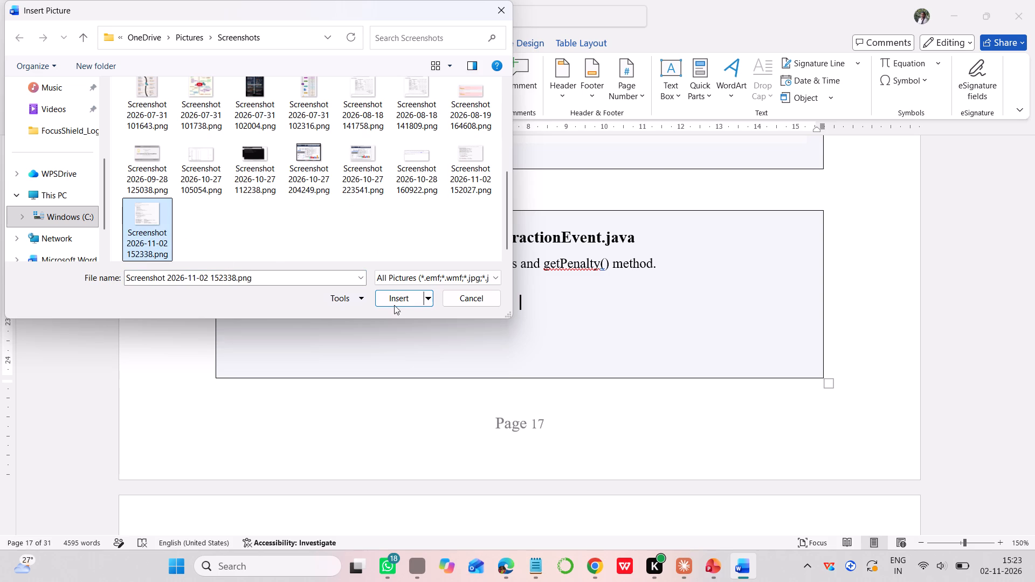
pyautogui.click(404, 299)
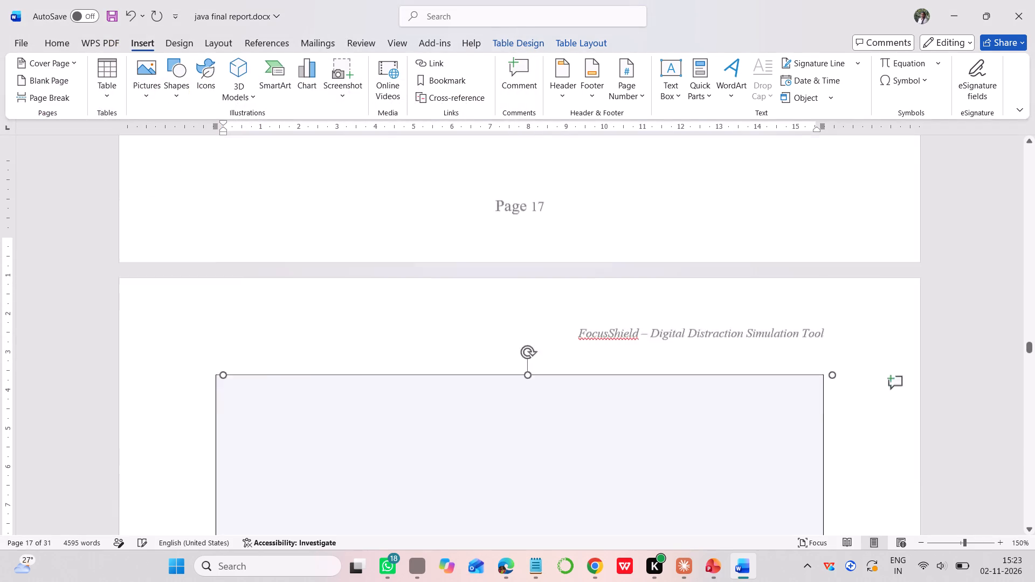
# Adjust the height of the inserted DistractionEvent code picture to about 14.62 cm using its upper and lower edges.
pyautogui.scroll(-1, 448, 353)
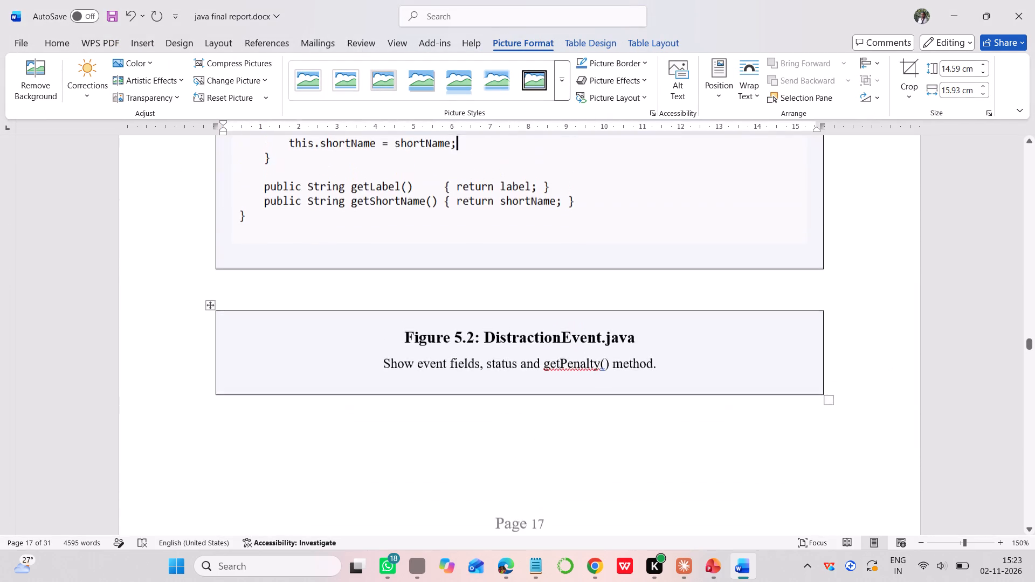
pyautogui.scroll(-2, 448, 353)
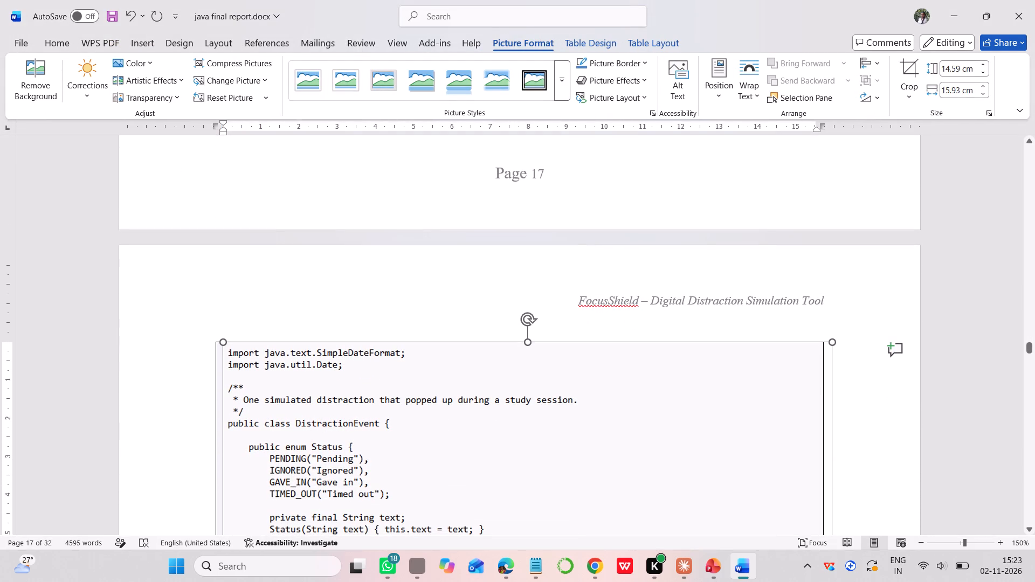
pyautogui.moveTo(526, 342); pyautogui.dragTo(530, 365)
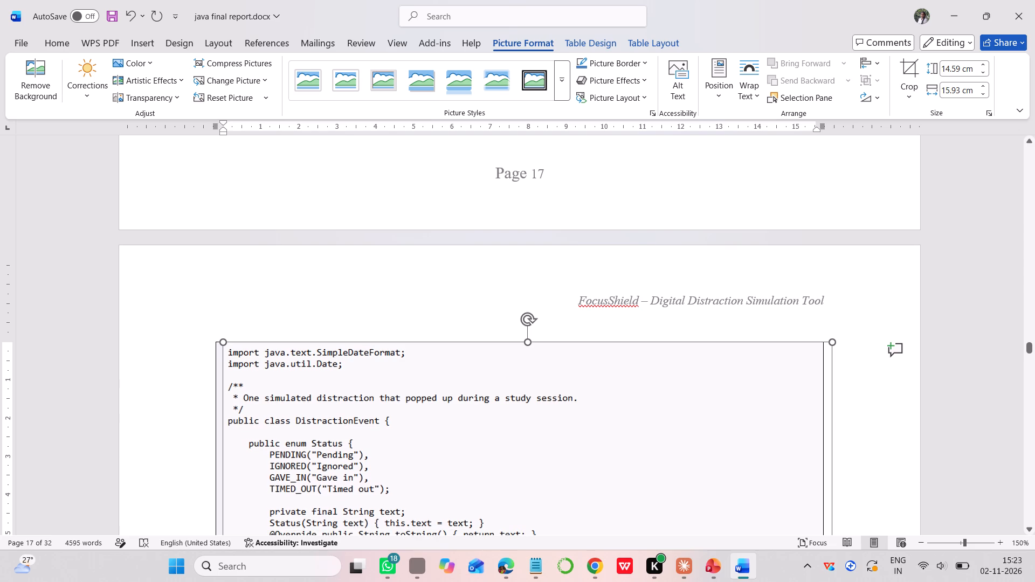
pyautogui.moveTo(530, 365); pyautogui.dragTo(530, 359)
pyautogui.scroll(-1, 530, 359)
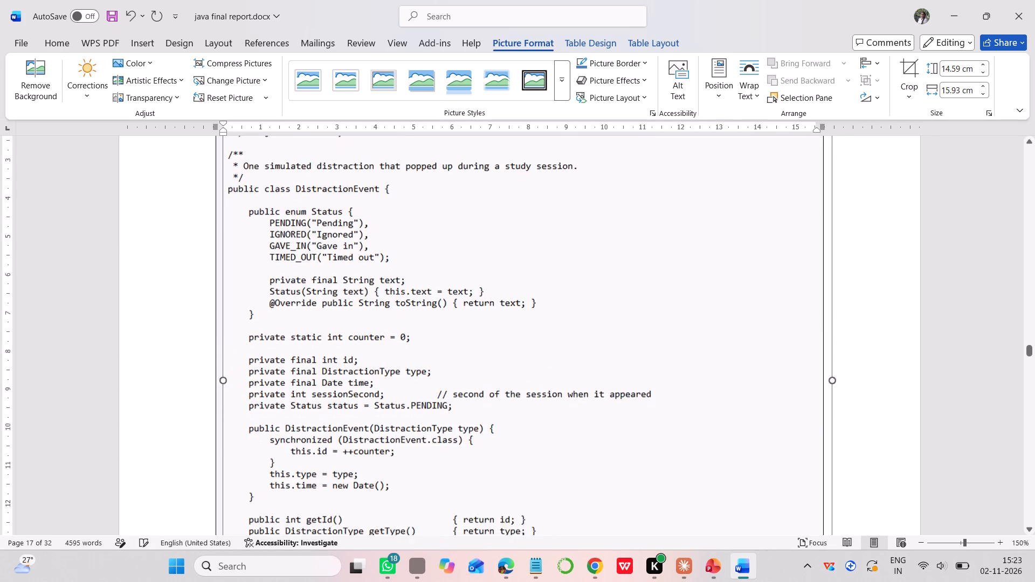
pyautogui.scroll(-1, 530, 359)
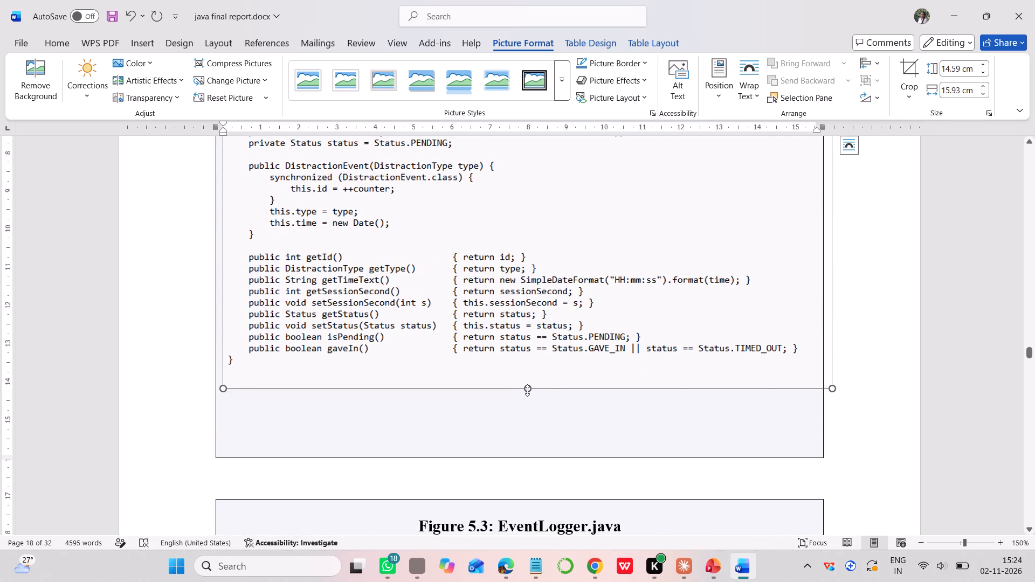
pyautogui.moveTo(526, 391); pyautogui.dragTo(528, 406)
# Add three blank lines between the Figure 5.1 and Figure 5.2 boxes to move the Figure 5.2 heading onto its picture's page.
pyautogui.scroll(4, 528, 406)
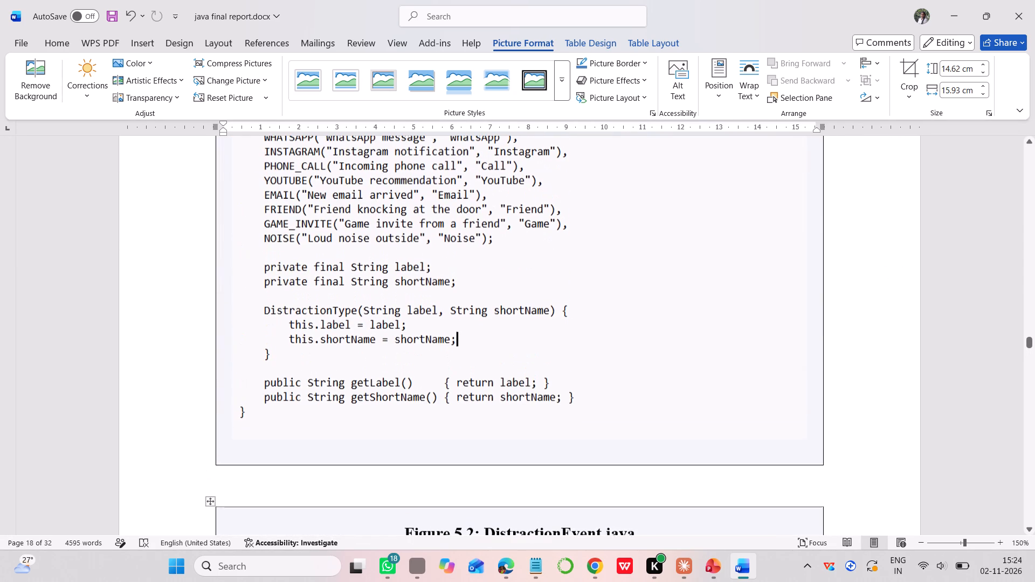
pyautogui.click(540, 478)
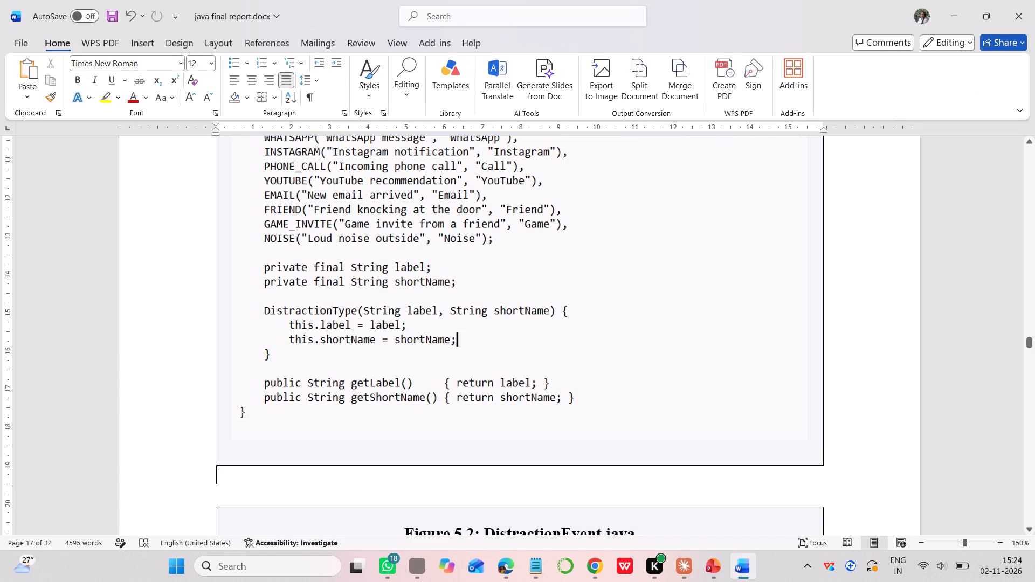
pyautogui.press('Return')
pyautogui.press('Return')
pyautogui.scroll(-1, 540, 478)
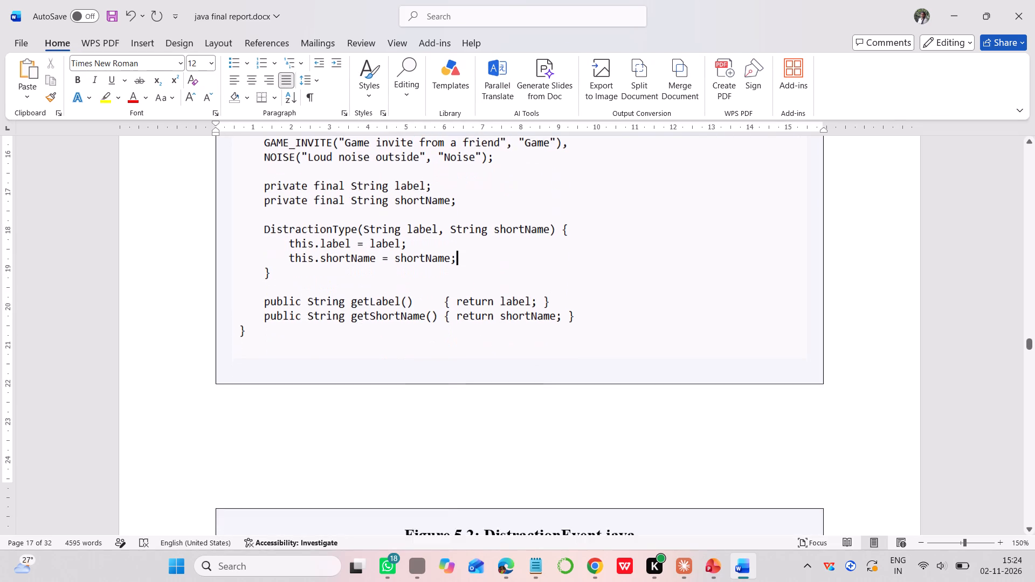
pyautogui.scroll(-1, 540, 478)
pyautogui.press('Return')
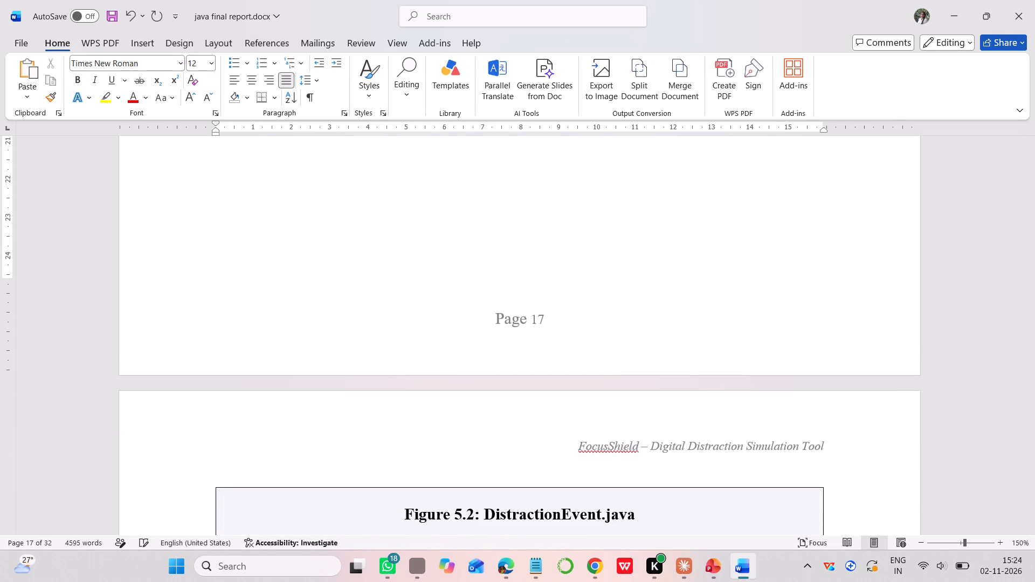
# Add a blank line after the introductory paragraph ending "latest code folder." above the Figure 5.1 box.
pyautogui.scroll(3, 540, 478)
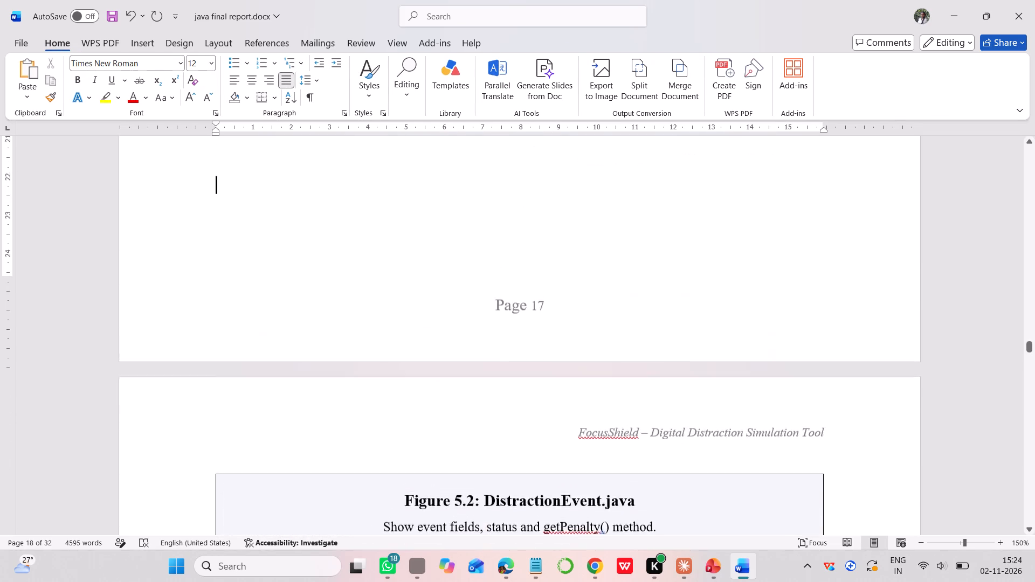
pyautogui.scroll(2, 540, 478)
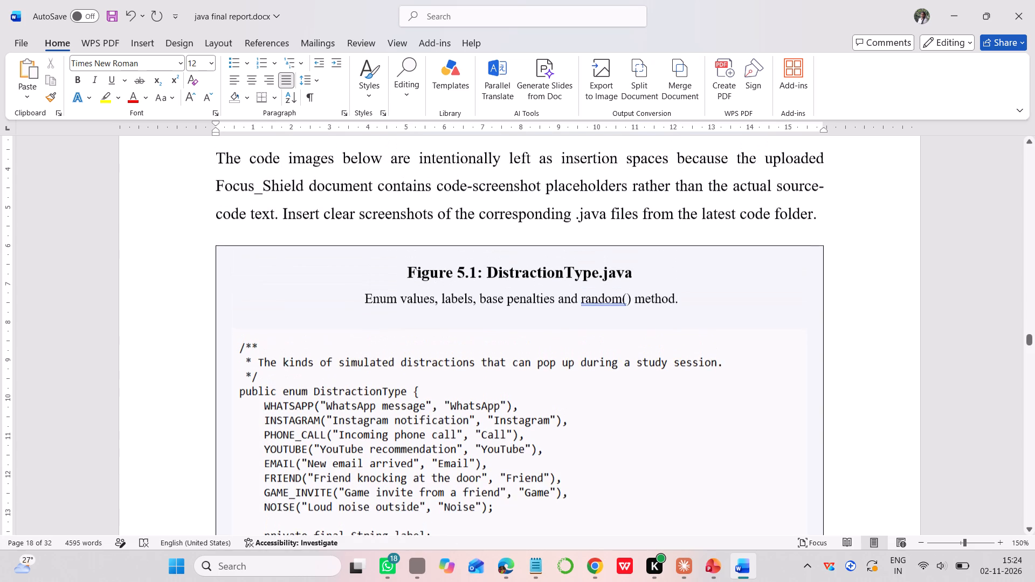
pyautogui.scroll(1, 540, 478)
pyautogui.click(834, 226)
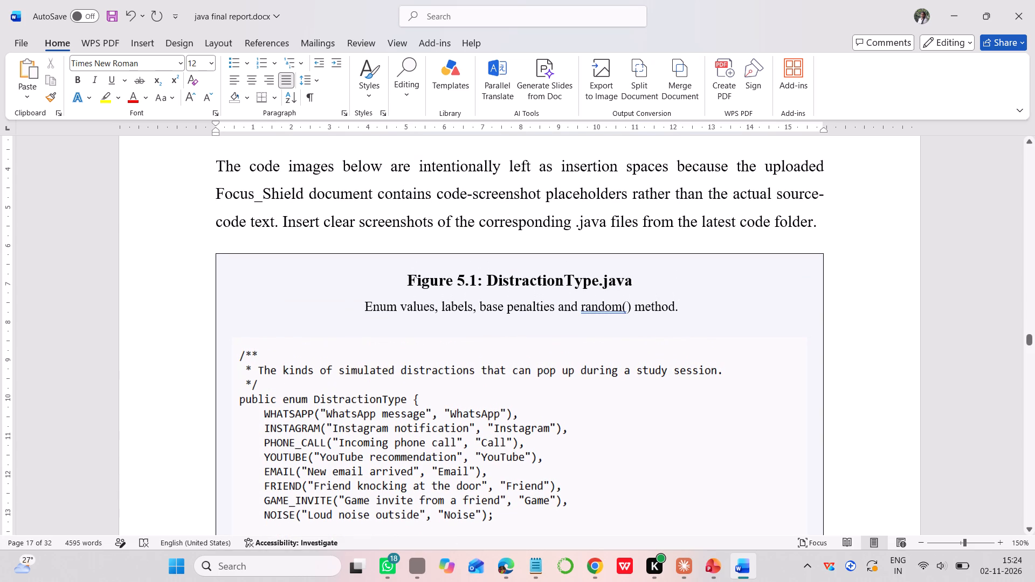
pyautogui.press('Return')
# Extend the lower border of the Figure 5.1 DistractionType.java box downward to make it taller, and check its page placement.
pyautogui.scroll(-1, 834, 226)
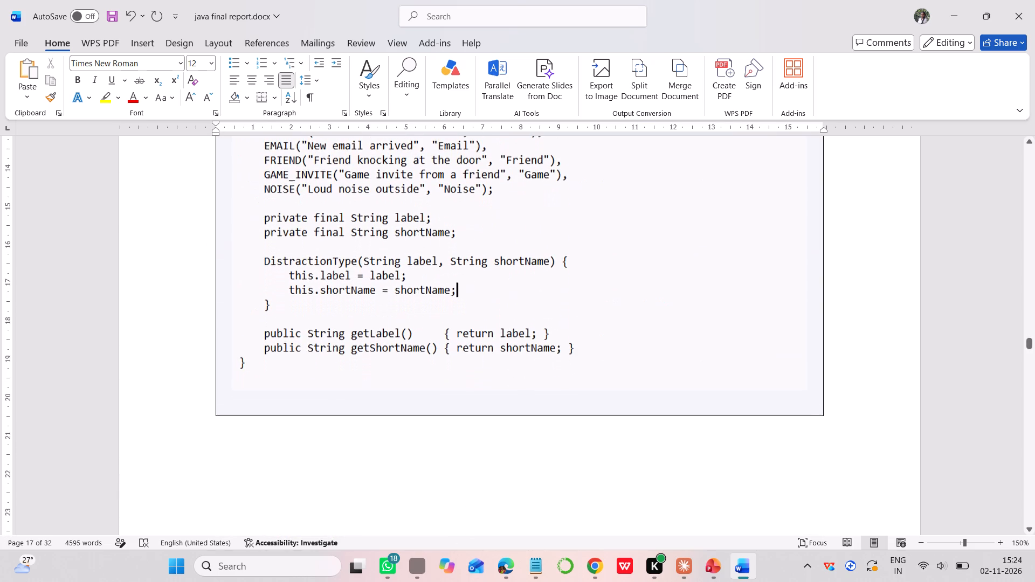
pyautogui.scroll(-1, 834, 226)
pyautogui.click(817, 384)
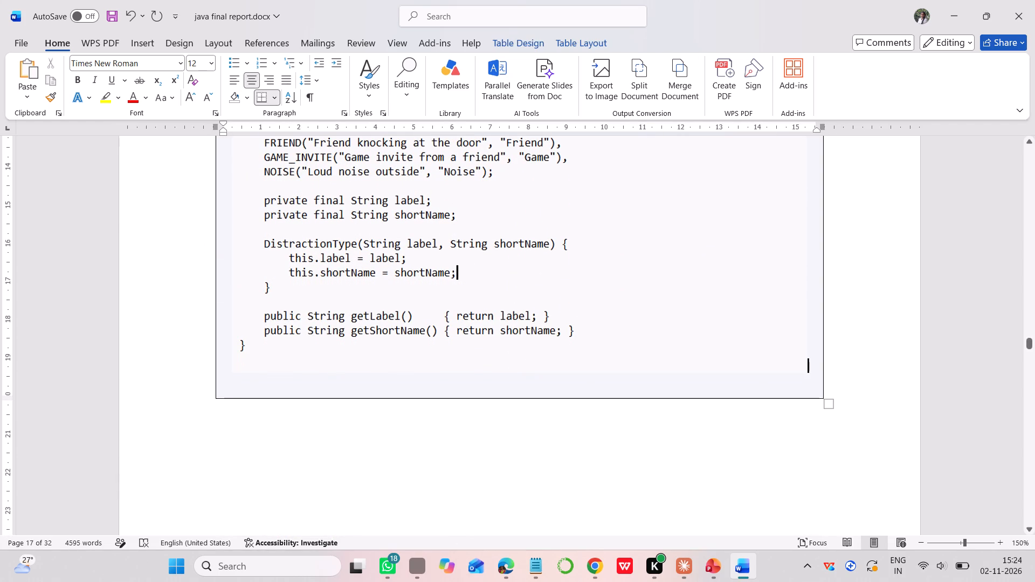
pyautogui.moveTo(806, 398); pyautogui.dragTo(807, 546)
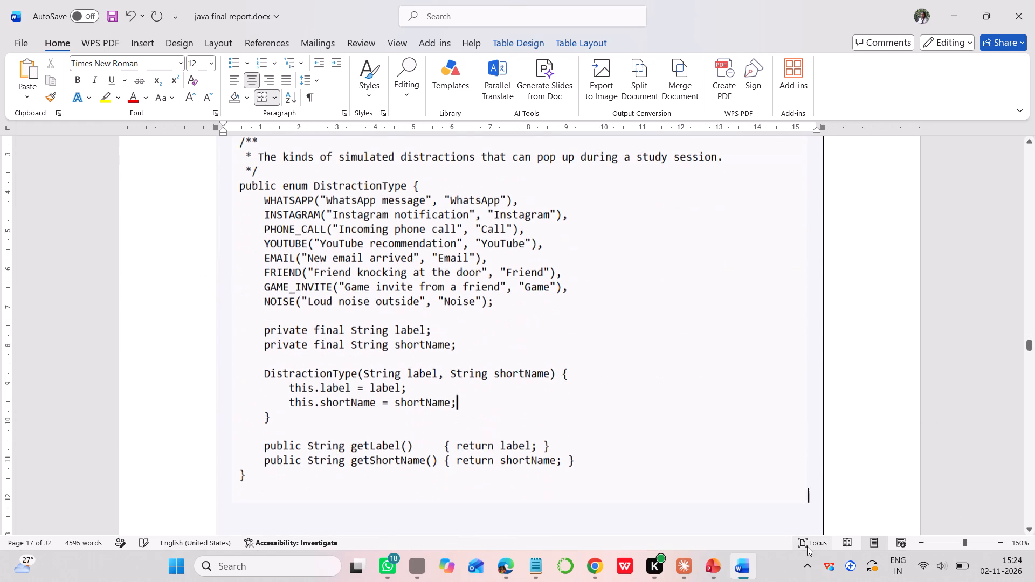
pyautogui.scroll(-2, 807, 546)
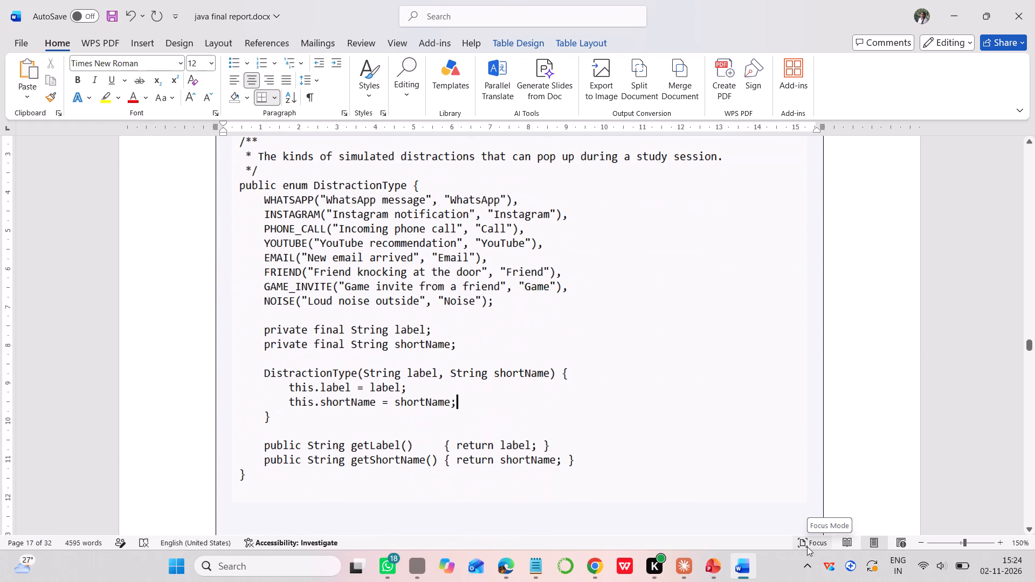
pyautogui.scroll(-1, 807, 546)
pyautogui.scroll(1, 751, 501)
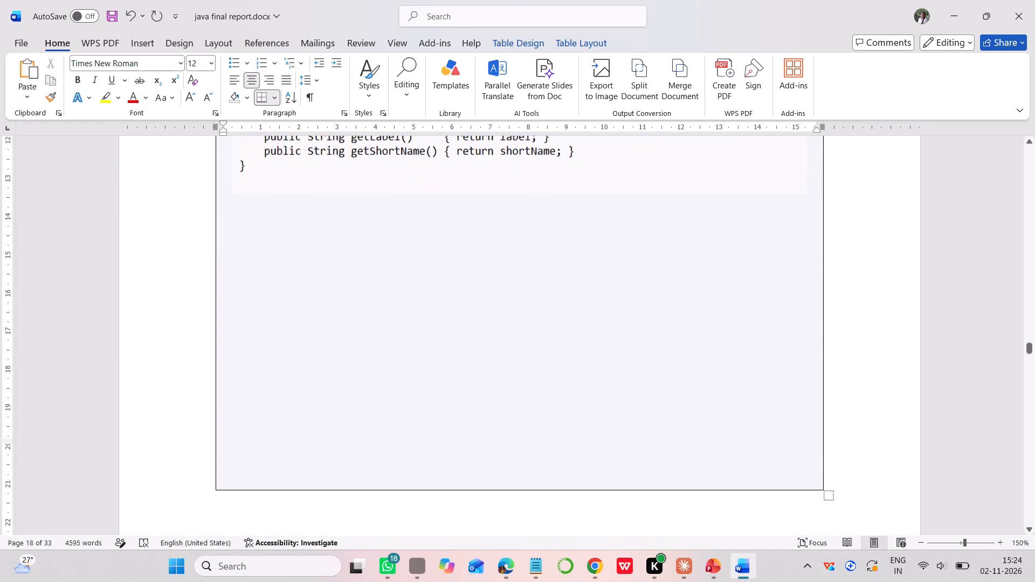
pyautogui.scroll(1, 751, 501)
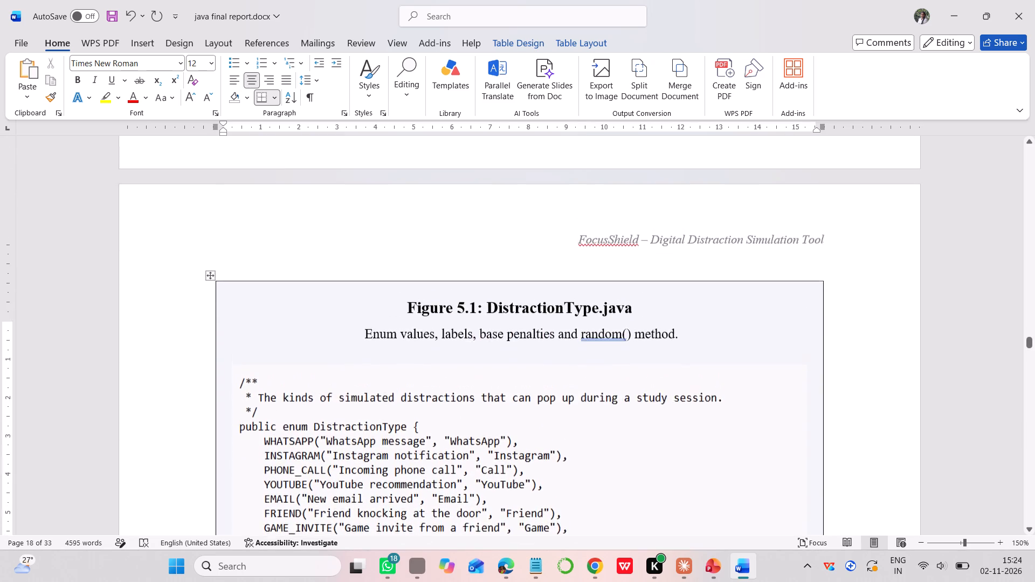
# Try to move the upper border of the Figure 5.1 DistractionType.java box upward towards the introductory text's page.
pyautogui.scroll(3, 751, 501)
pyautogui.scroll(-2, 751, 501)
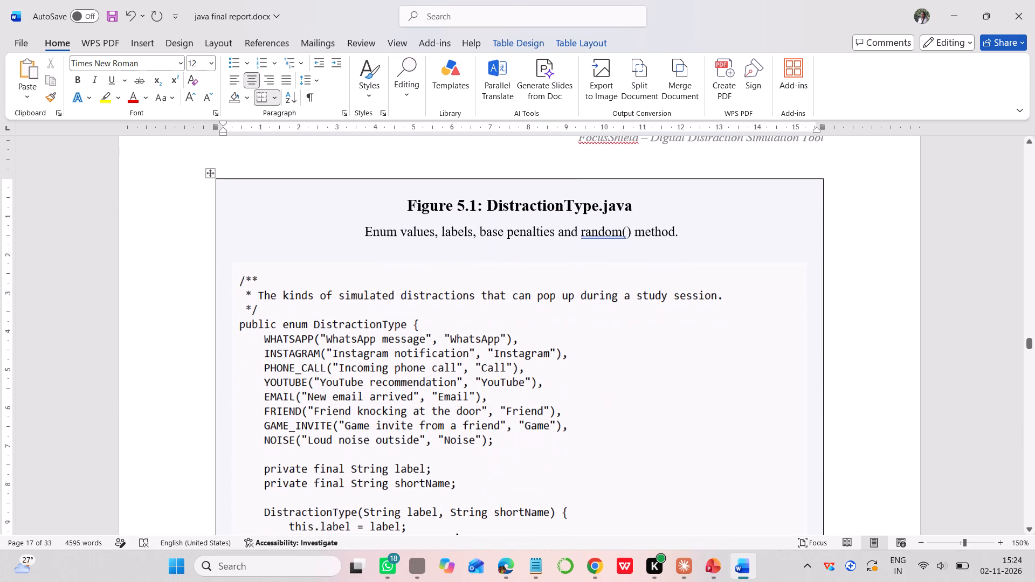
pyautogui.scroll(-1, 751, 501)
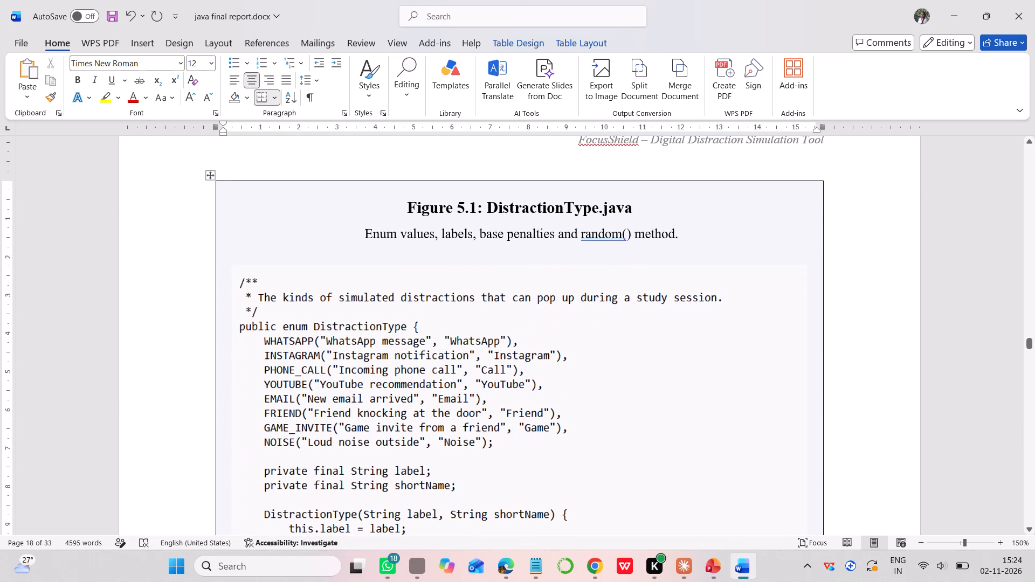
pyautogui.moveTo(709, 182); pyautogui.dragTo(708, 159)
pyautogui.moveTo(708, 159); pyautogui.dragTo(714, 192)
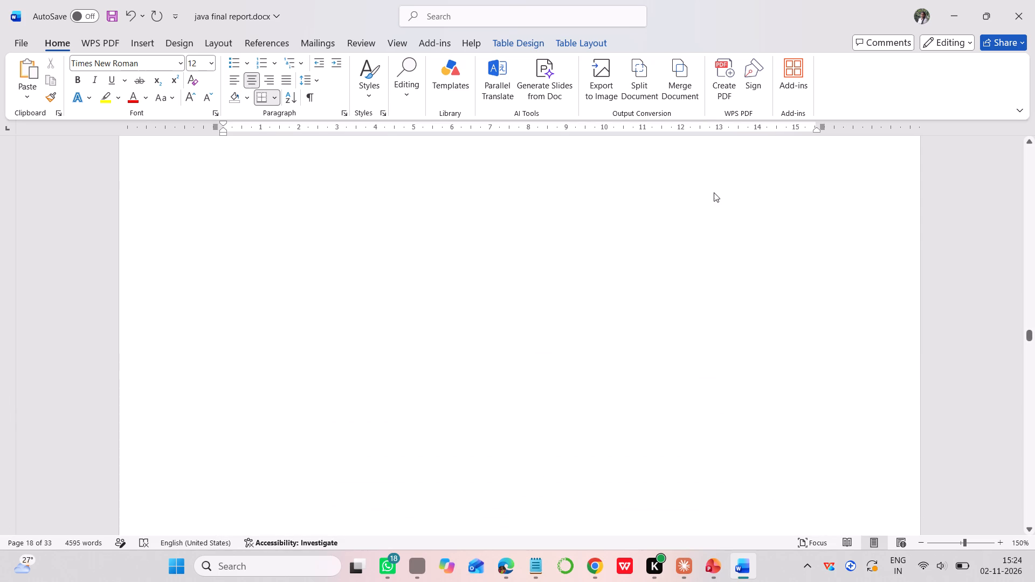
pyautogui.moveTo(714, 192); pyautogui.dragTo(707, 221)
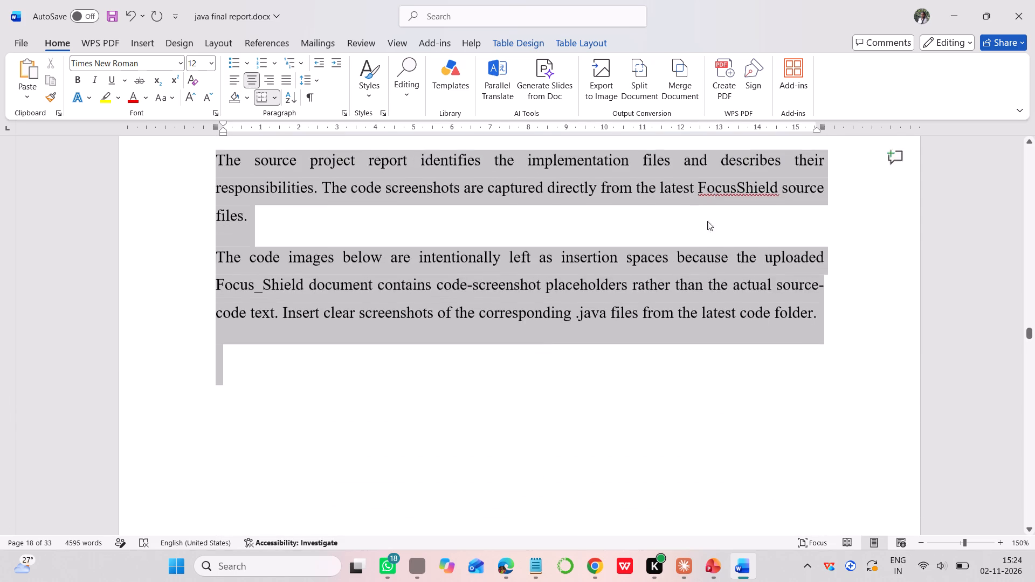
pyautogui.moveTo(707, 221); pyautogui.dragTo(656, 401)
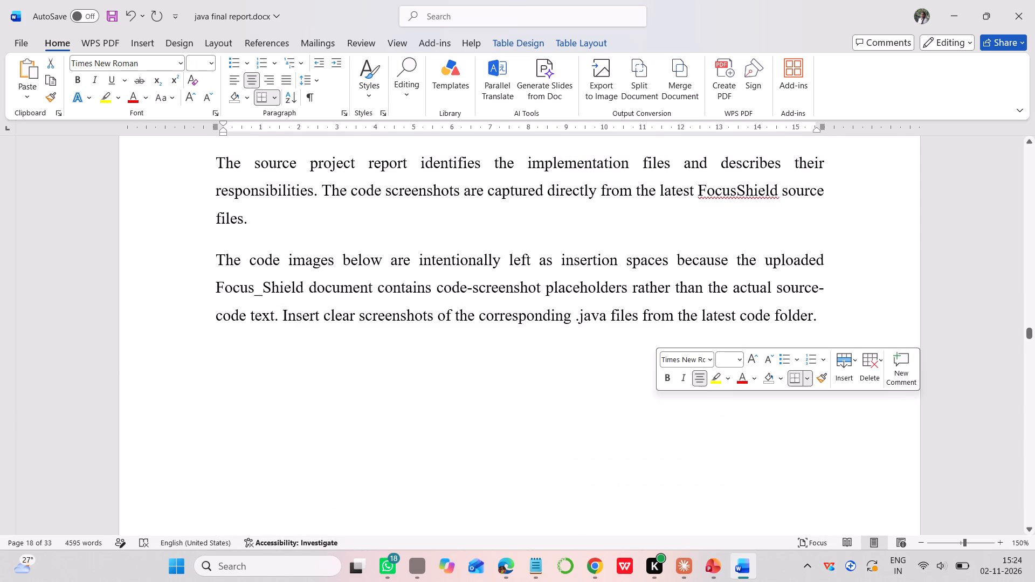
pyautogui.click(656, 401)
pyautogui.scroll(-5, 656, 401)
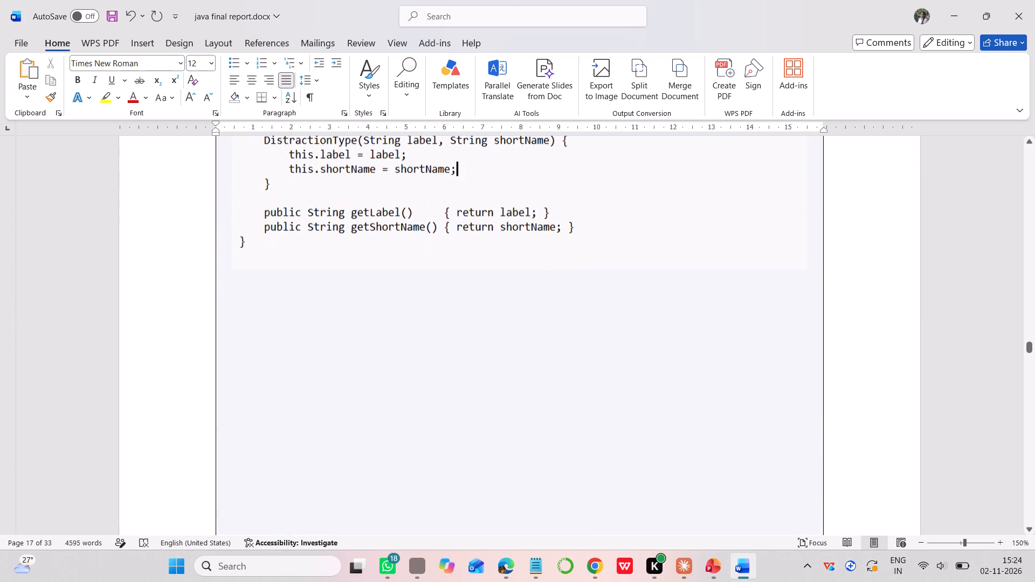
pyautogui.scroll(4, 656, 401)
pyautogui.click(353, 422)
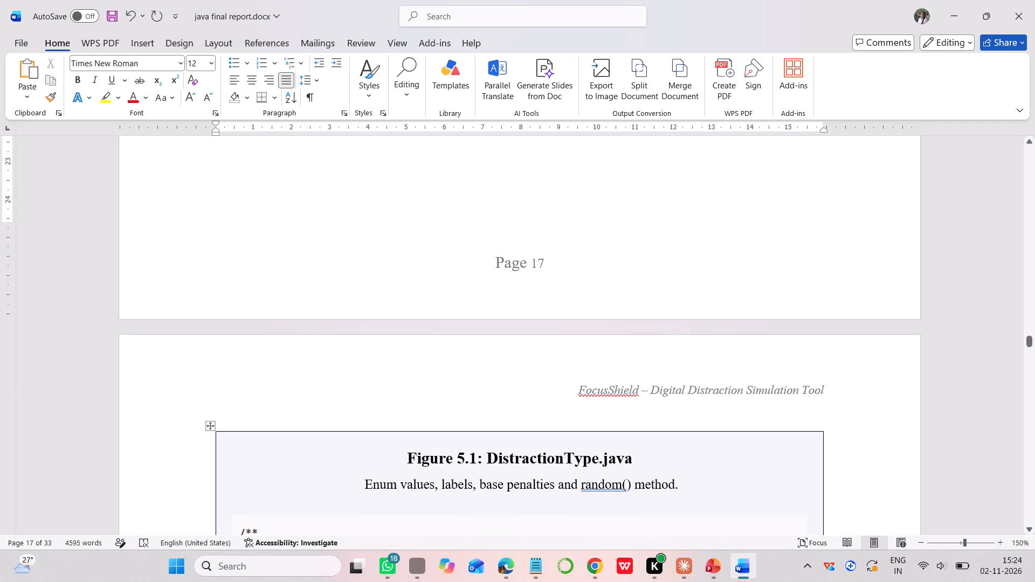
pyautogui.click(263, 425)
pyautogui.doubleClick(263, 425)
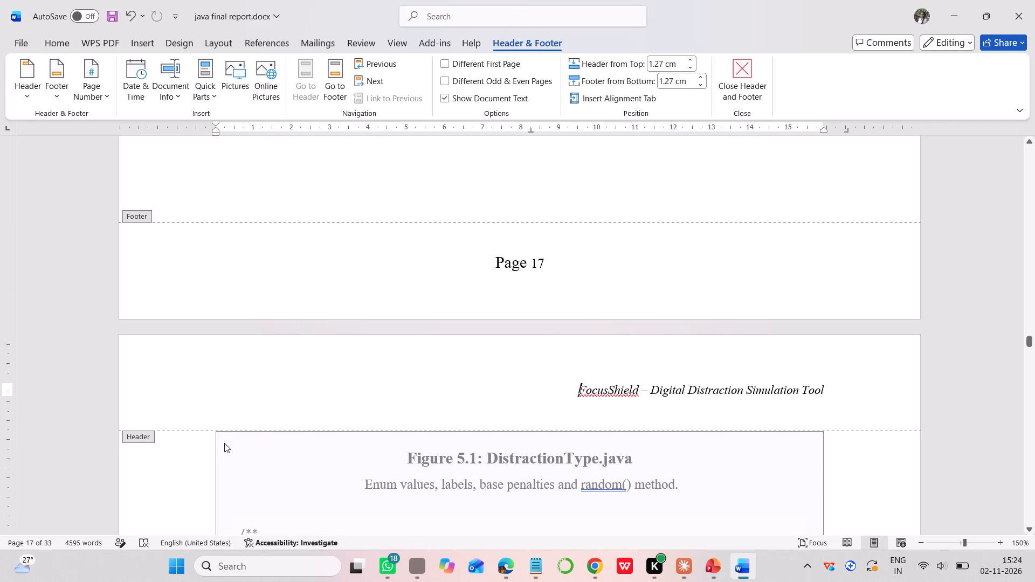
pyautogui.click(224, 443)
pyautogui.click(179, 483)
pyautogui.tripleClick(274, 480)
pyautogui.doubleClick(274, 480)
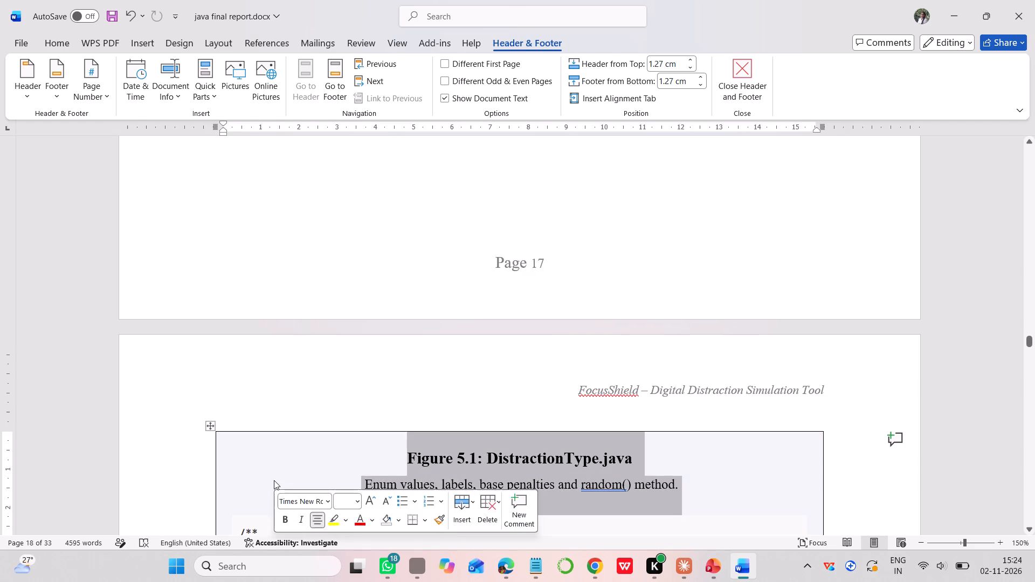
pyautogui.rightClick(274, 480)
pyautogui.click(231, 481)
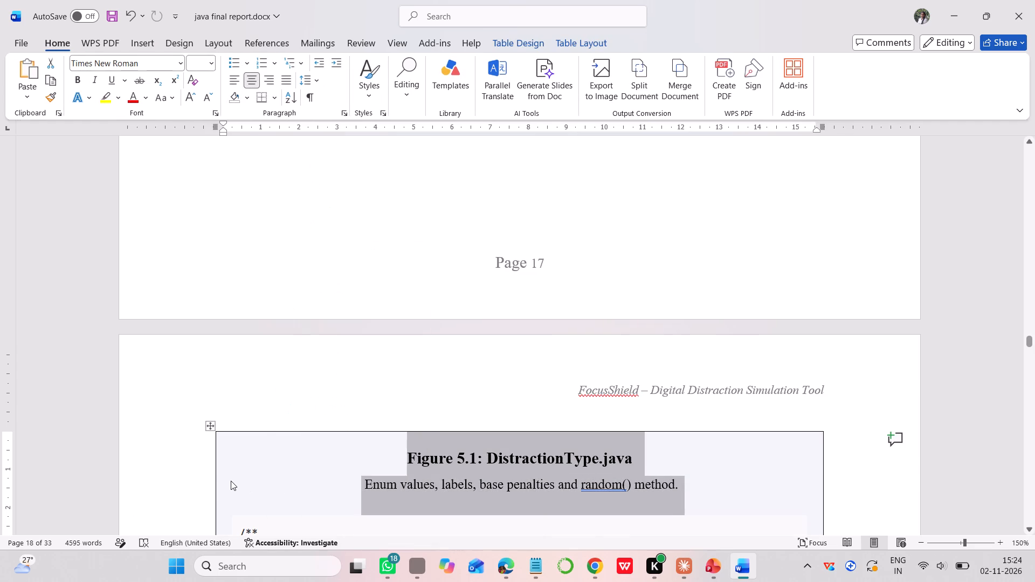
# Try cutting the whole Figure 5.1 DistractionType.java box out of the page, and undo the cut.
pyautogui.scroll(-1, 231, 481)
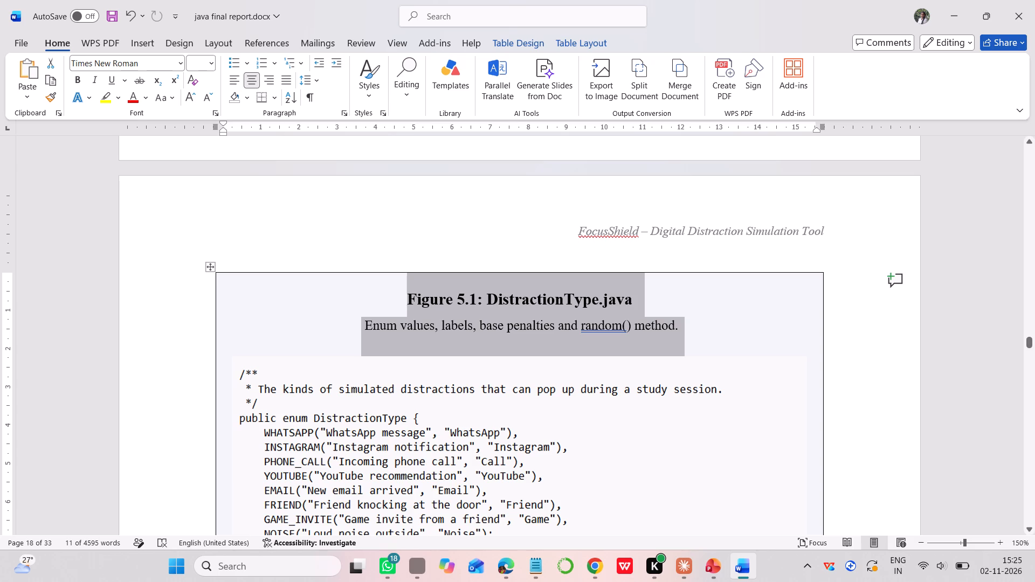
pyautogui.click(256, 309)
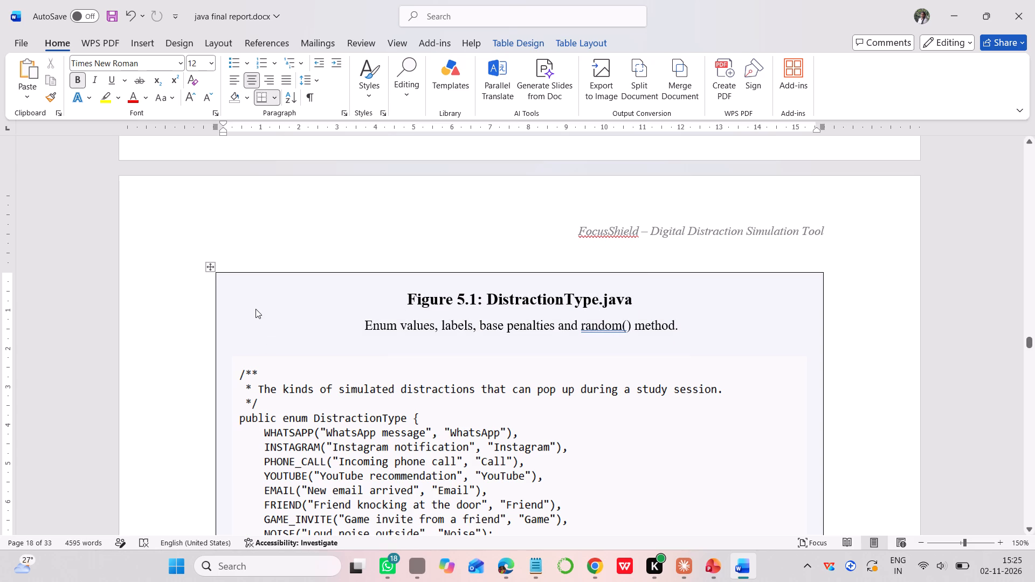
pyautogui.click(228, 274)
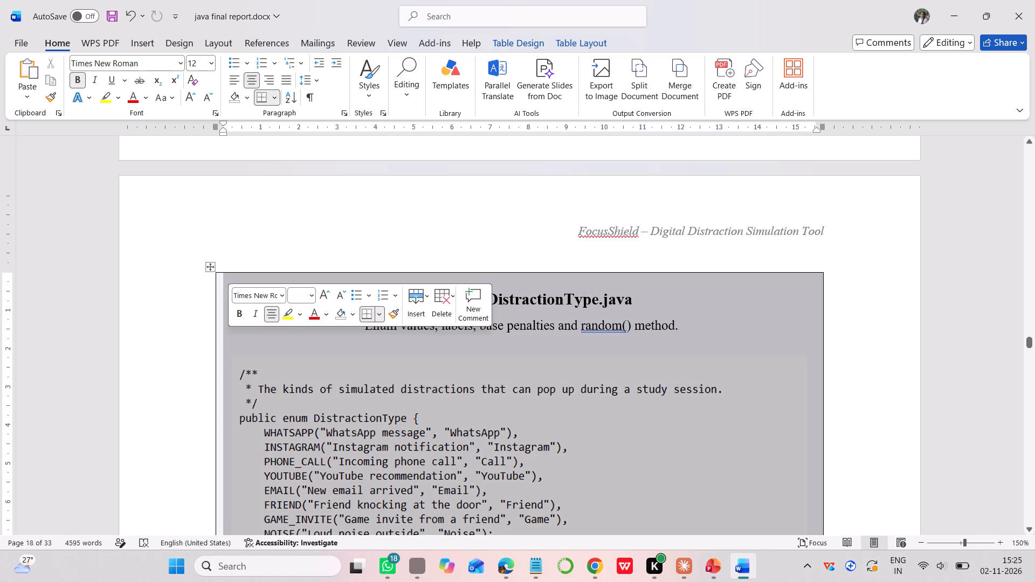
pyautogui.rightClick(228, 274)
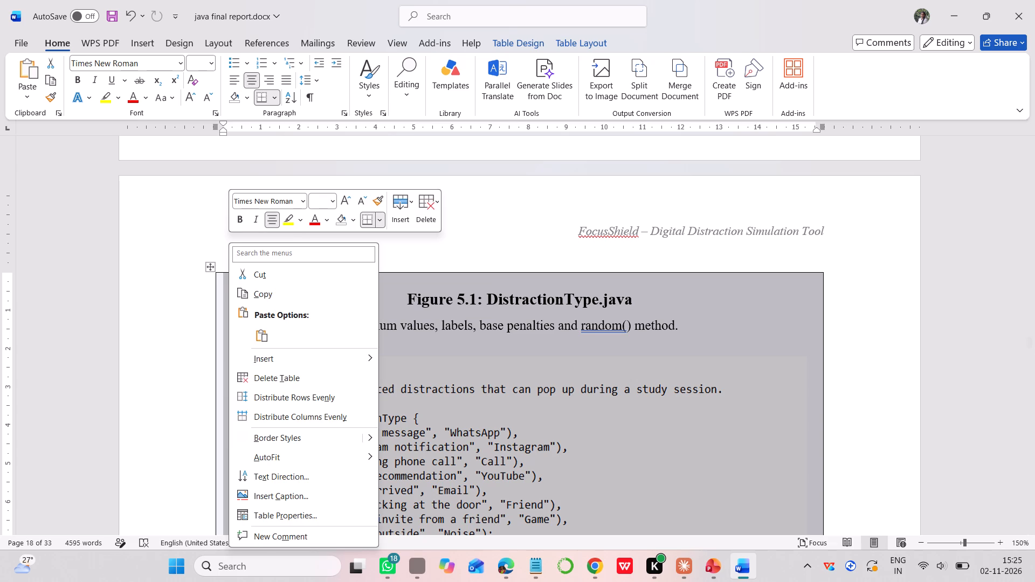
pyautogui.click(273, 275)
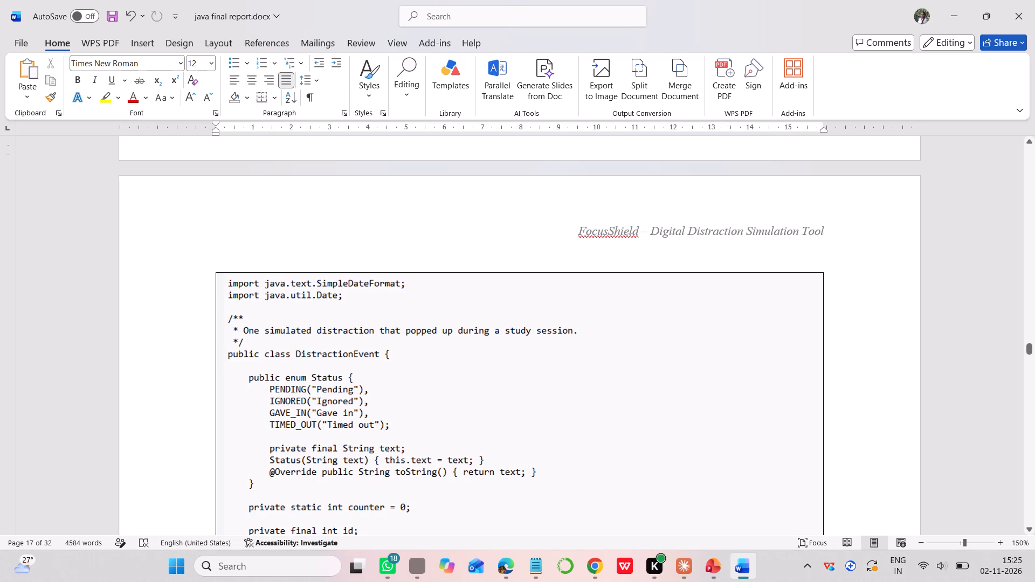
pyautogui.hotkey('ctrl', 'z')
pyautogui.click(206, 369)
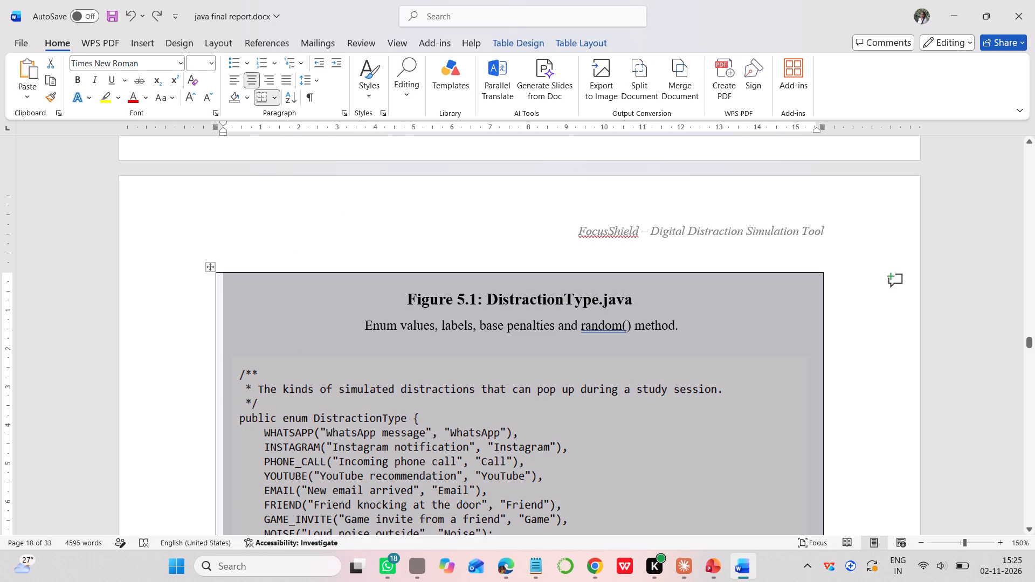
# Stretch the DistractionType code picture in the Figure 5.1 box slightly taller from its lower edge.
pyautogui.click(423, 421)
pyautogui.scroll(-2, 423, 421)
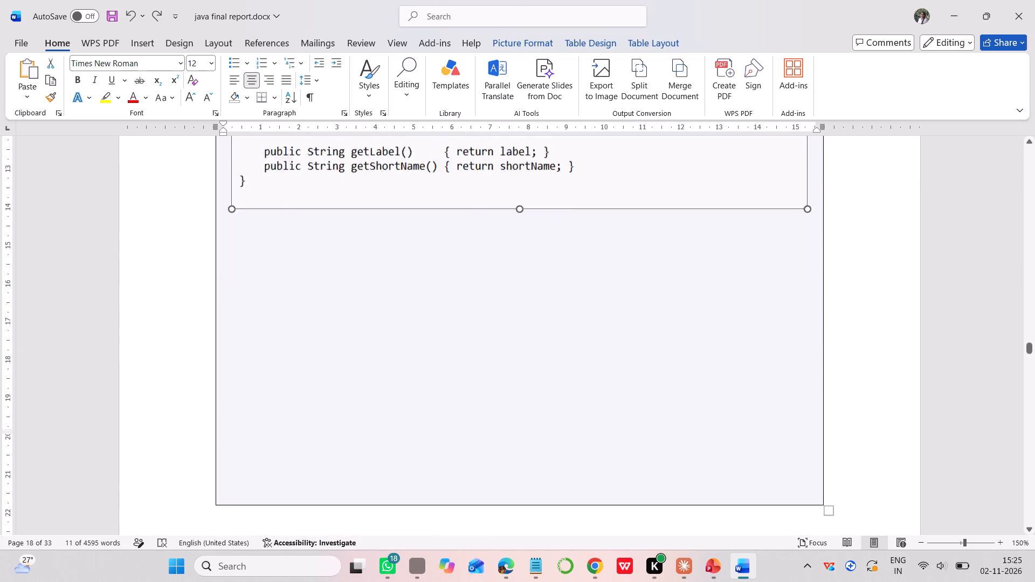
pyautogui.scroll(-1, 423, 421)
pyautogui.scroll(2, 423, 421)
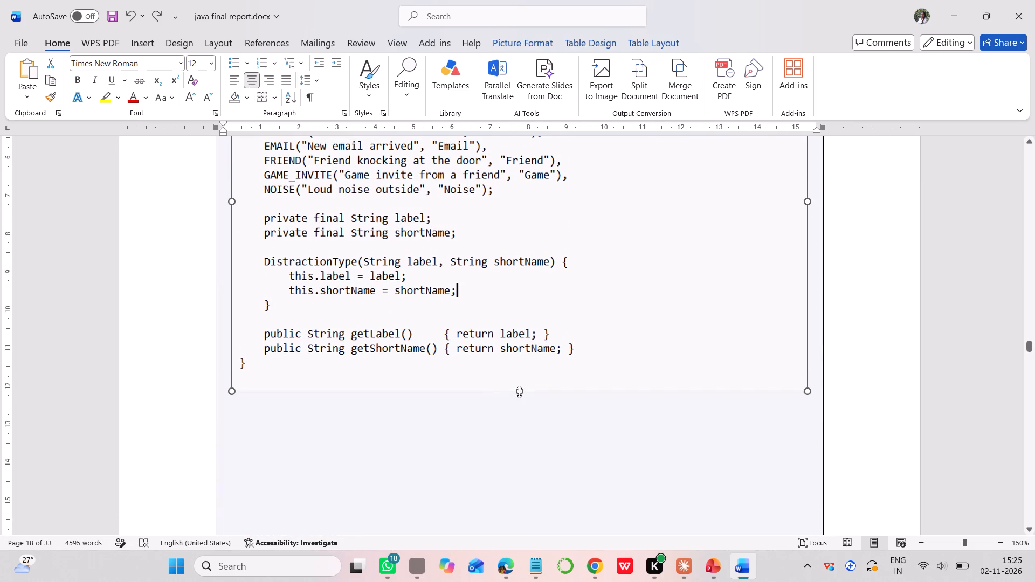
pyautogui.moveTo(522, 389); pyautogui.dragTo(507, 580)
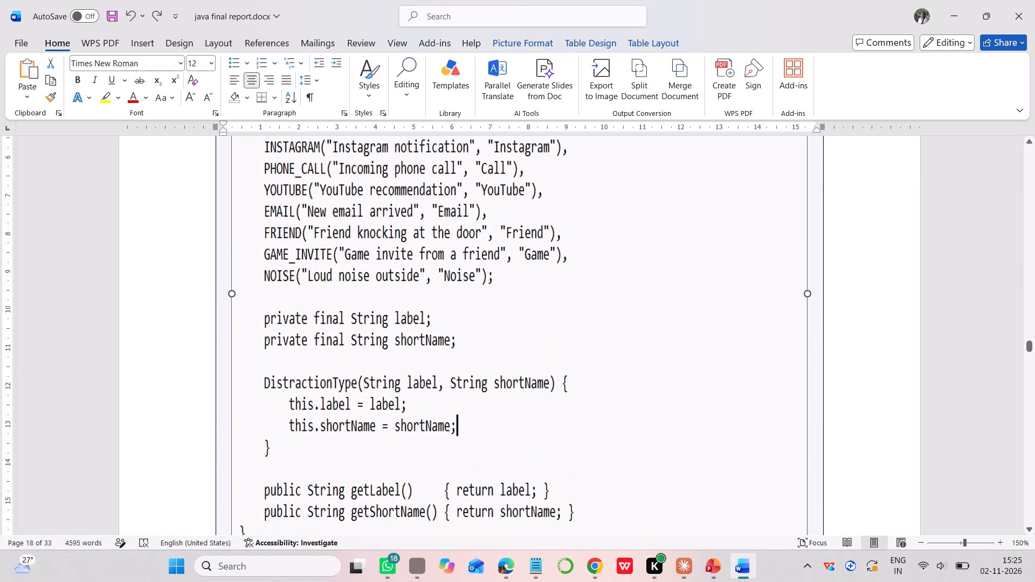
pyautogui.moveTo(507, 580); pyautogui.dragTo(495, 426)
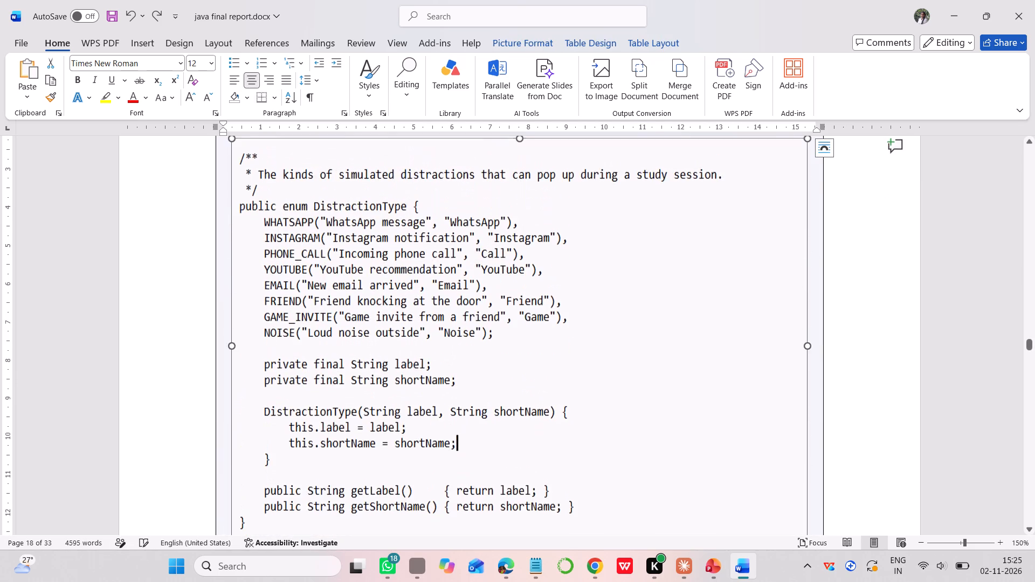
# Shorten the Figure 5.1 box by raising its lower border through the empty space beneath the code picture.
pyautogui.scroll(-3, 495, 426)
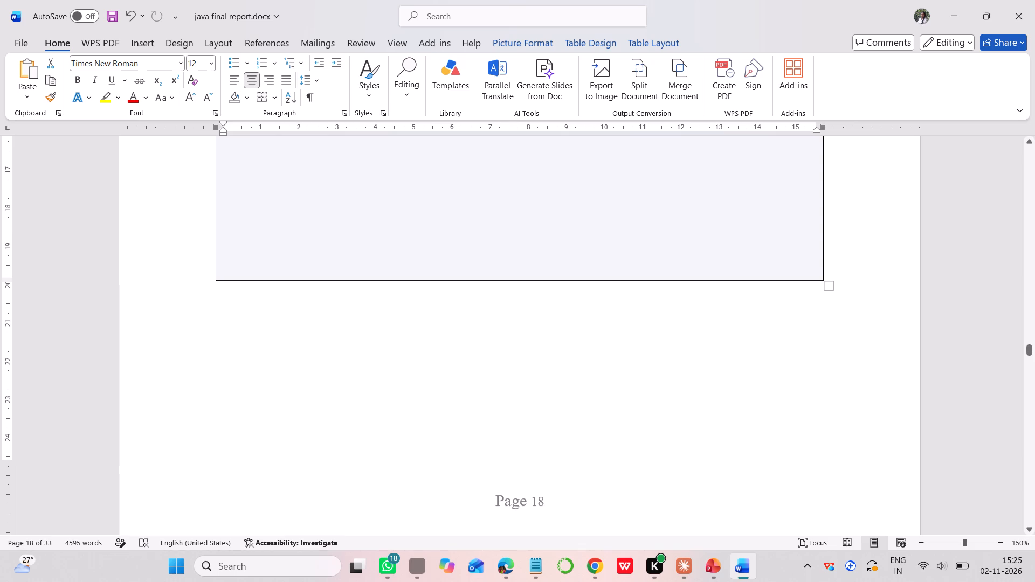
pyautogui.moveTo(512, 281); pyautogui.dragTo(516, 226)
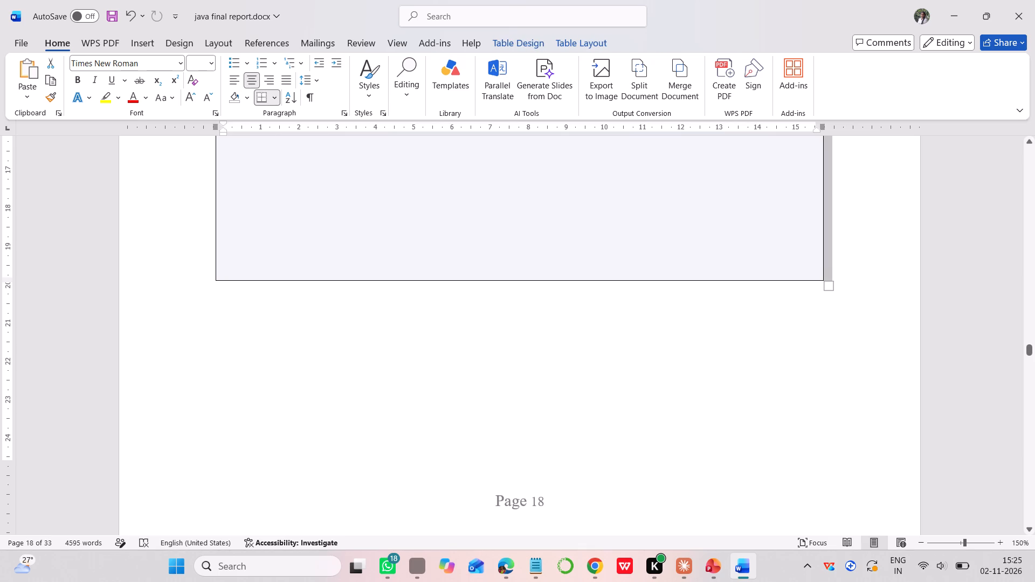
pyautogui.moveTo(516, 279); pyautogui.dragTo(517, 204)
pyautogui.scroll(3, 517, 204)
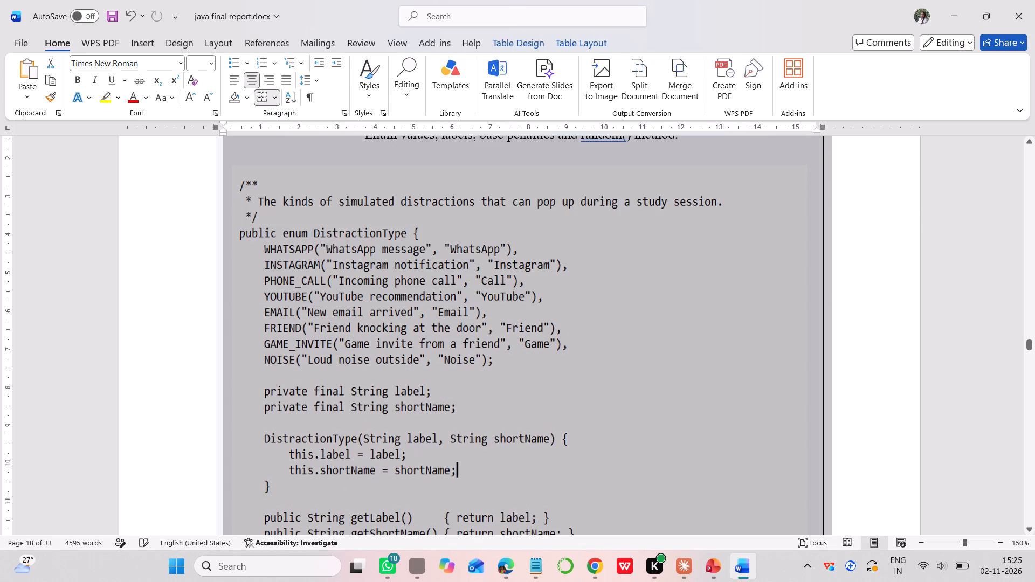
pyautogui.scroll(-2, 517, 251)
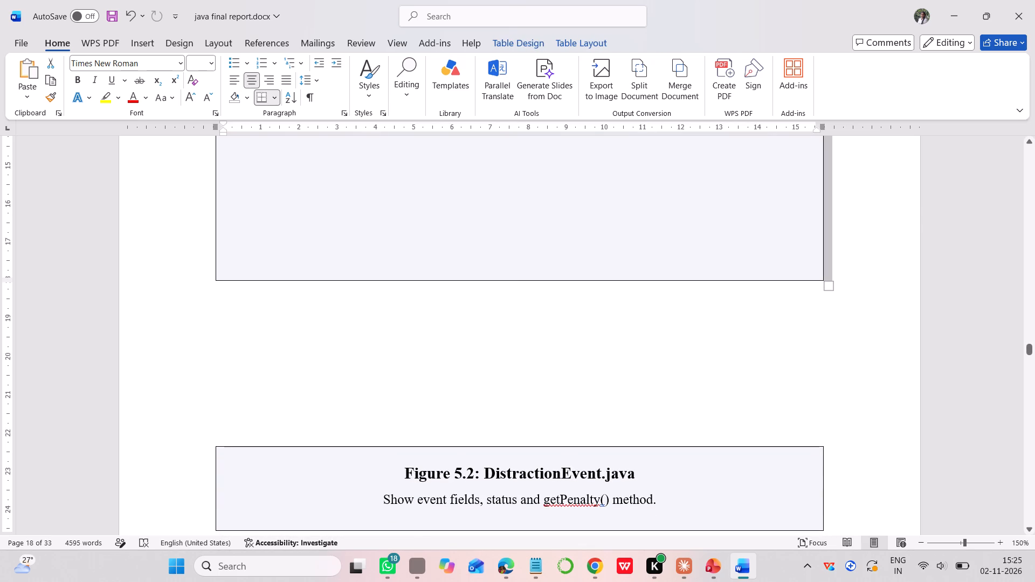
pyautogui.moveTo(515, 283); pyautogui.dragTo(515, 238)
pyautogui.moveTo(513, 280); pyautogui.dragTo(508, 166)
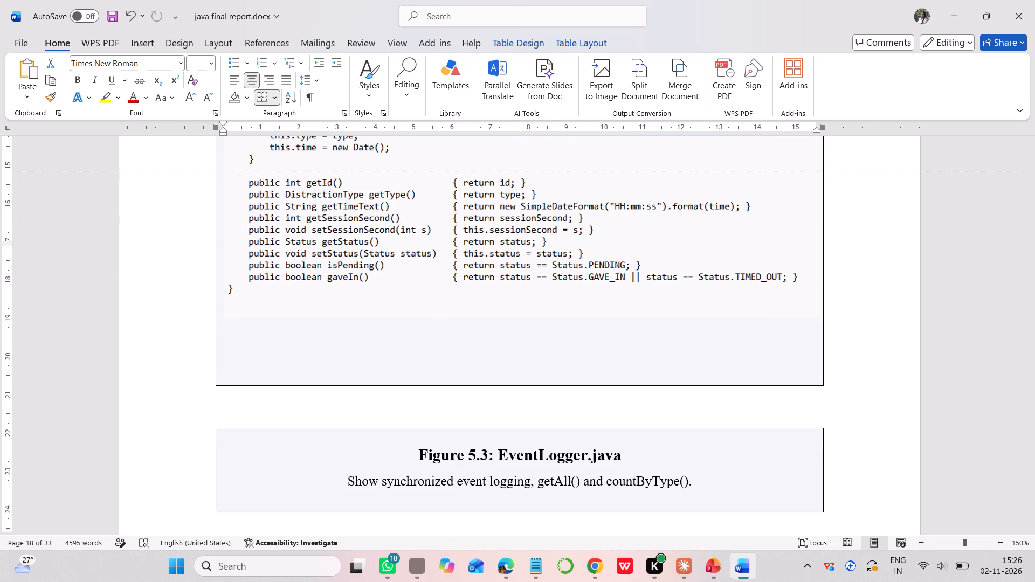
pyautogui.moveTo(508, 166); pyautogui.dragTo(508, 162)
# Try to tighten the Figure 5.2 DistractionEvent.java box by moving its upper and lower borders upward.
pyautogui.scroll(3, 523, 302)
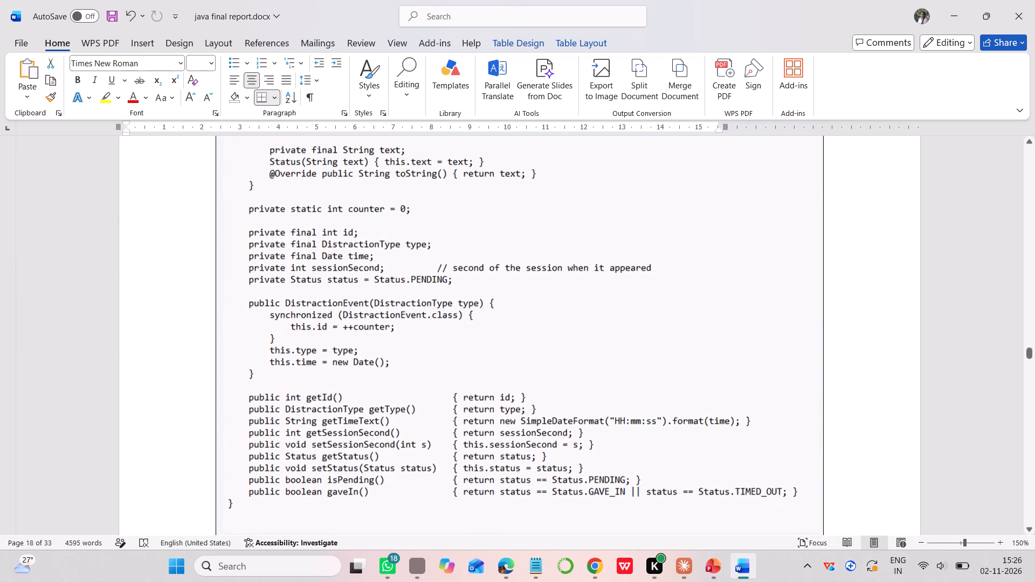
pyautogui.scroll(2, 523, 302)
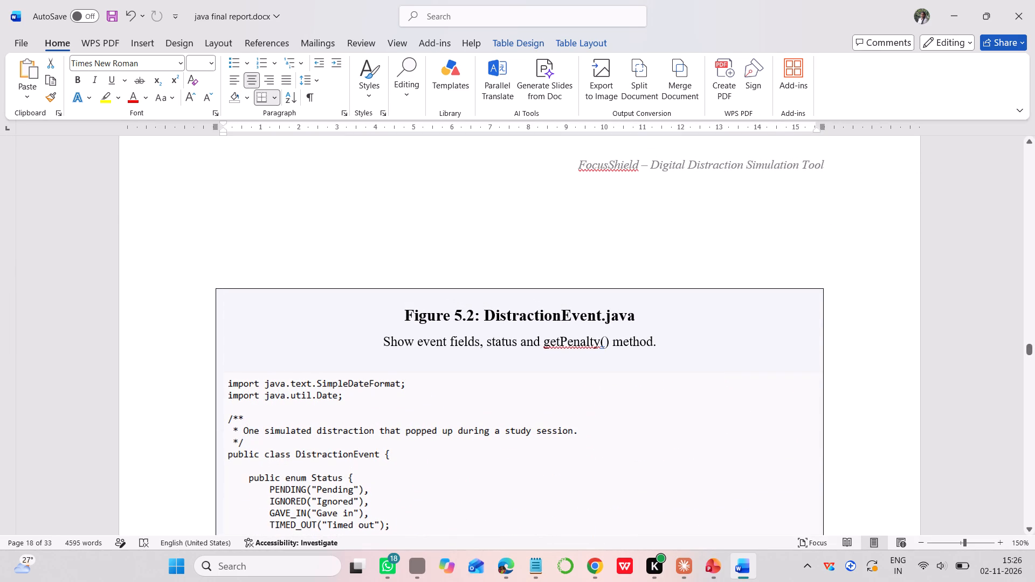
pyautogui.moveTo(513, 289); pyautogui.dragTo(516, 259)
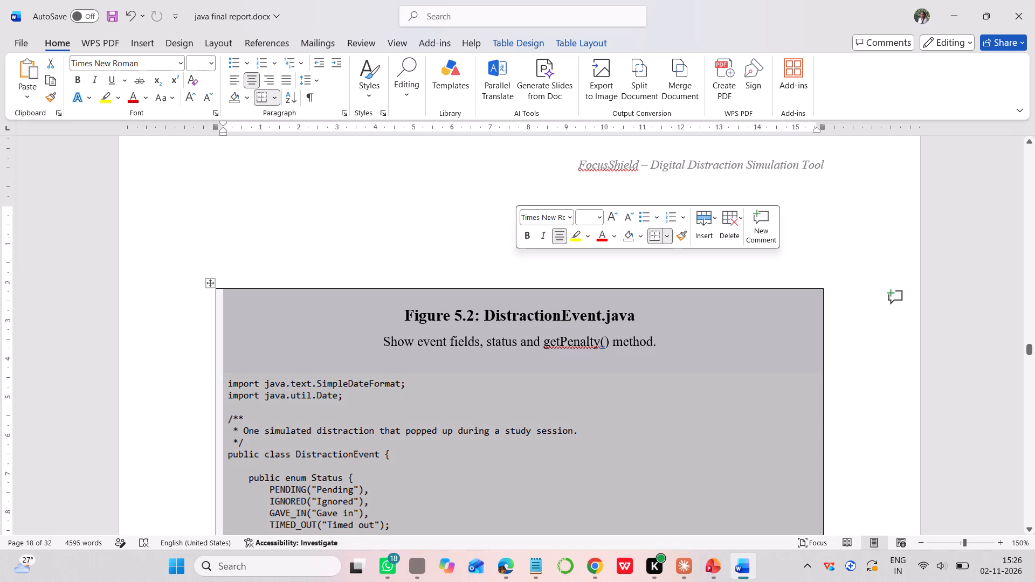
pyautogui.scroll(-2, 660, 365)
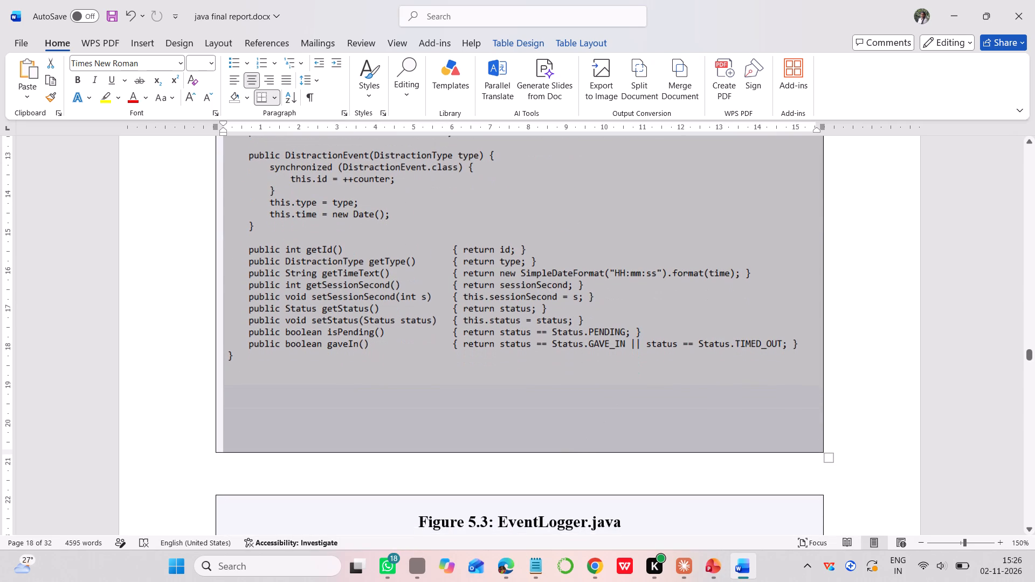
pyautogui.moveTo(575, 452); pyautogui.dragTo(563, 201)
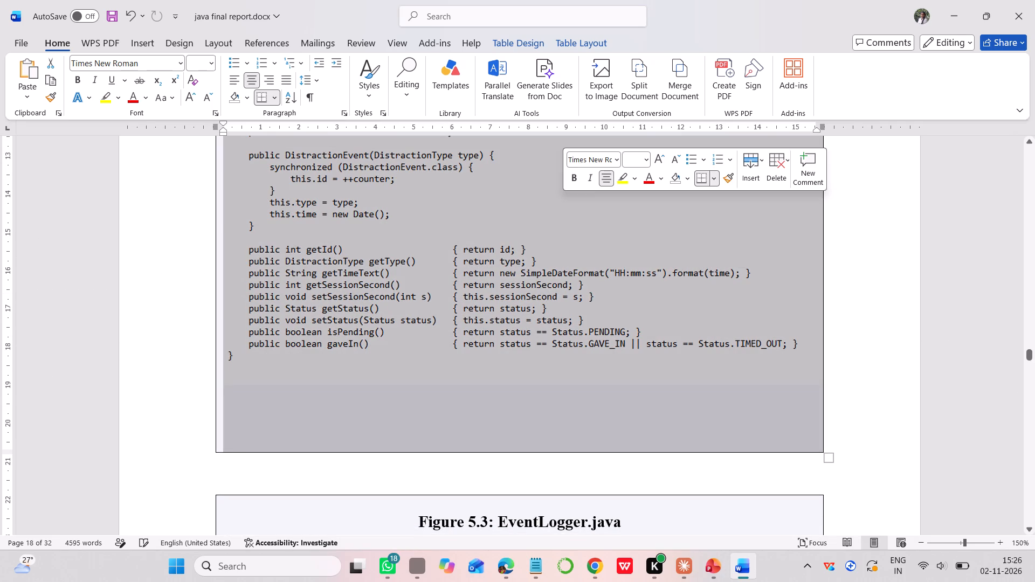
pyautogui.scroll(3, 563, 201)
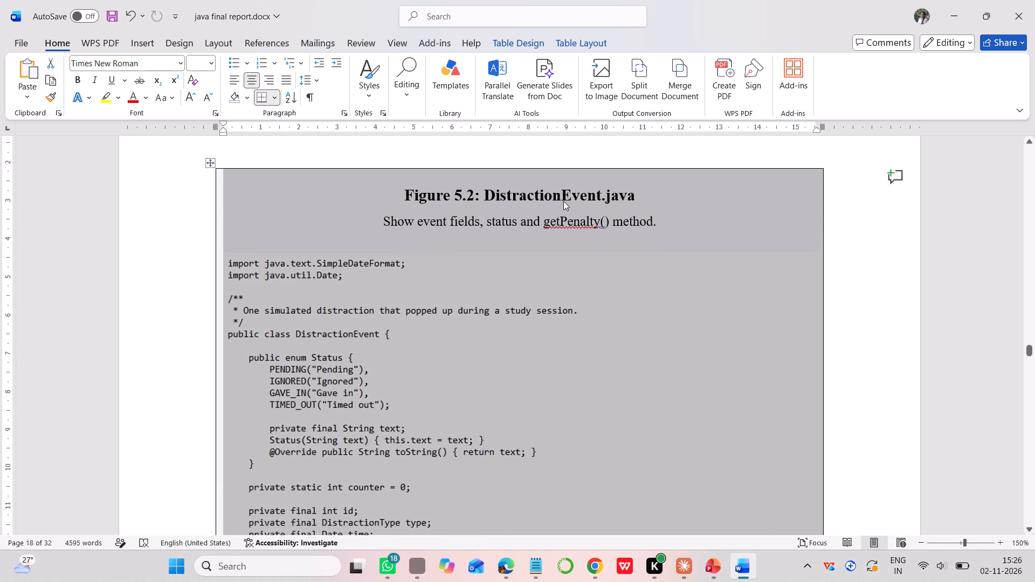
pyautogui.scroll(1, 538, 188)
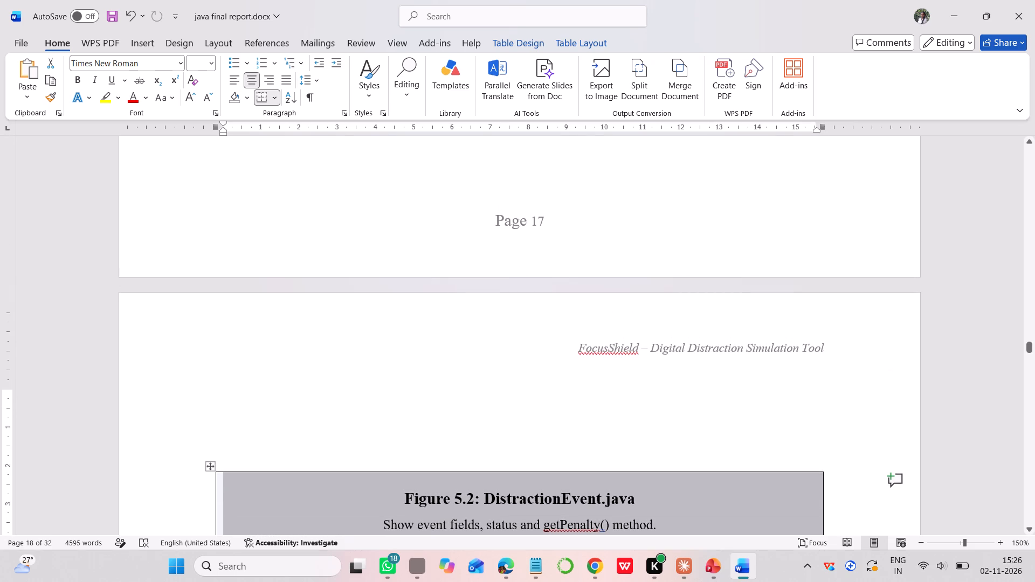
# Cut the Figure 5.2 DistractionEvent.java box and paste it on the empty line above the Figure 5.3 EventLogger.java box.
pyautogui.scroll(-4, 550, 407)
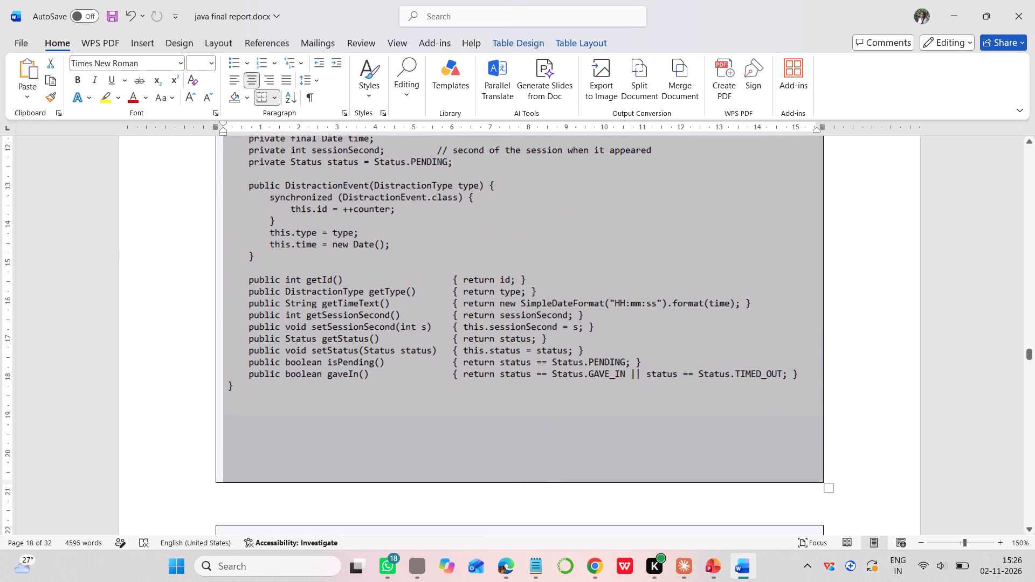
pyautogui.rightClick(534, 481)
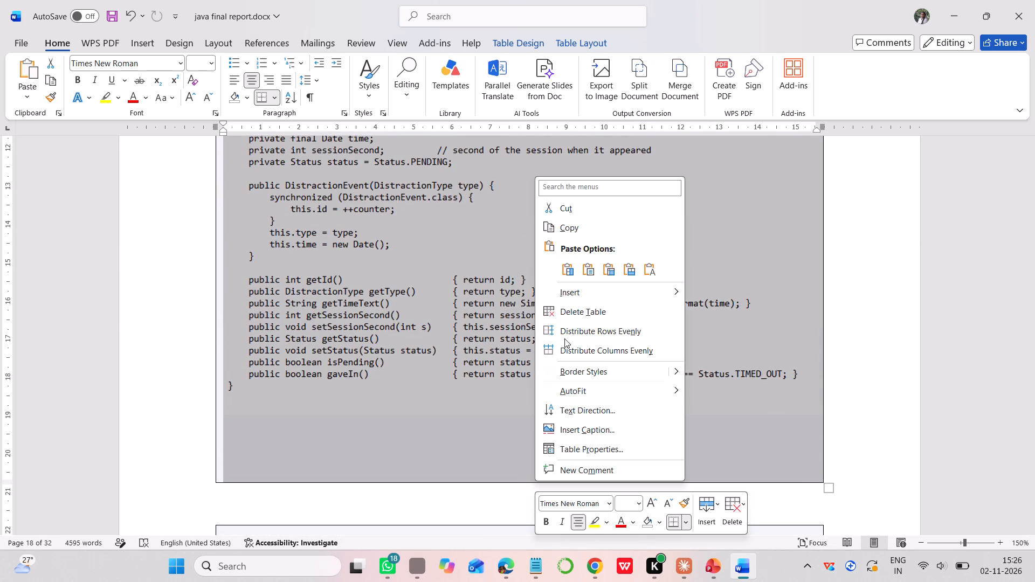
pyautogui.click(570, 210)
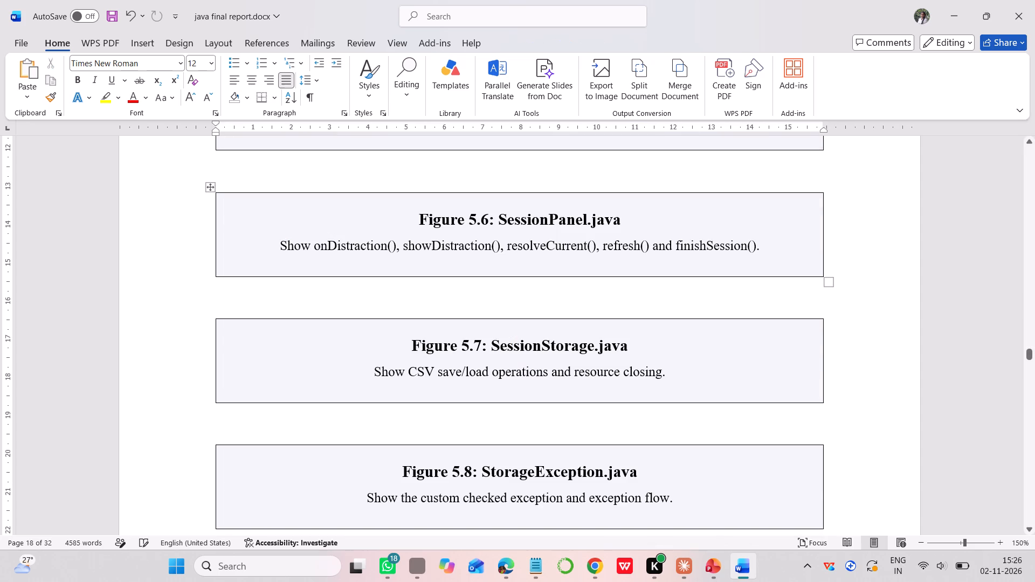
pyautogui.scroll(4, 570, 210)
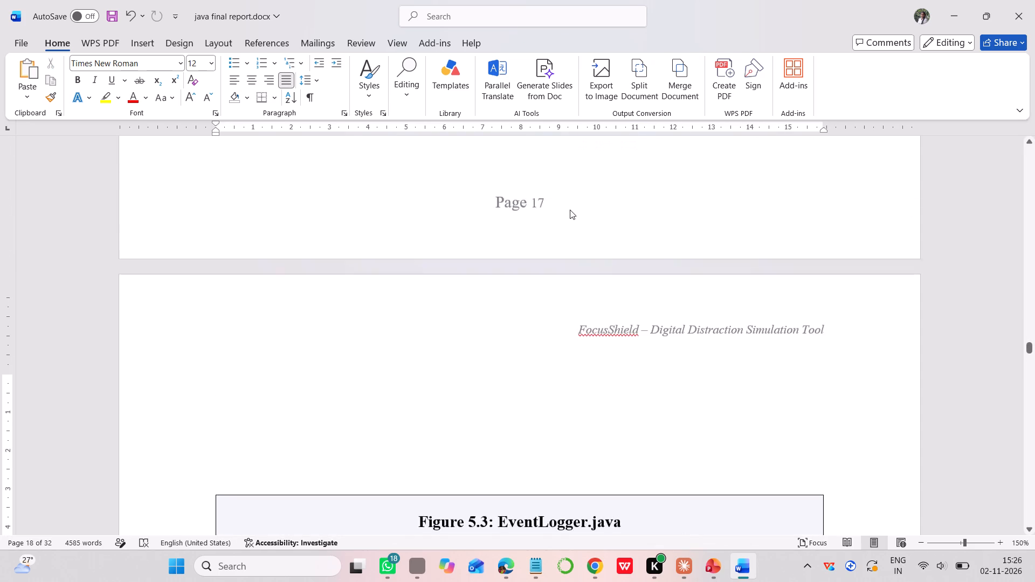
pyautogui.scroll(3, 570, 210)
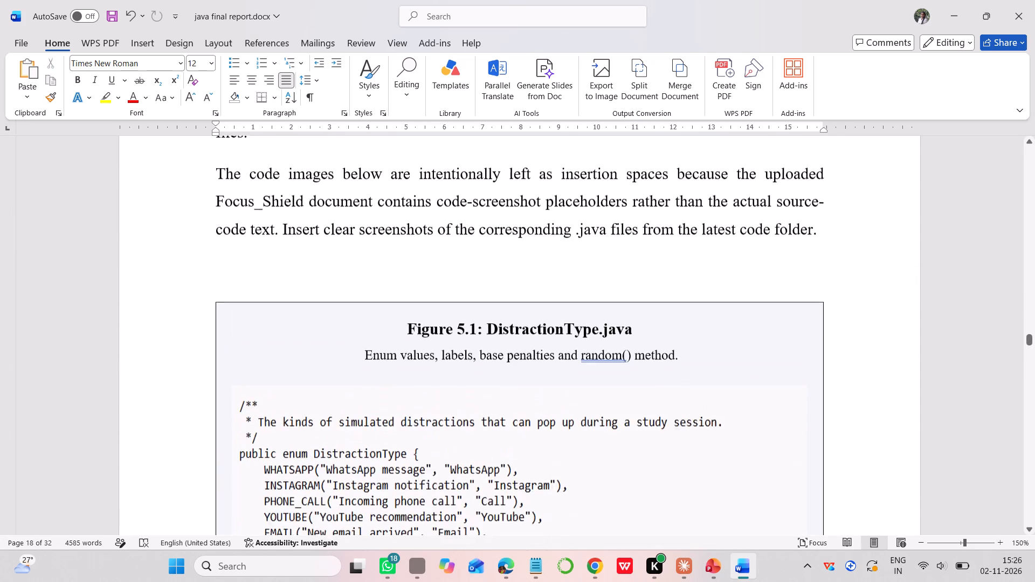
pyautogui.scroll(-3, 570, 210)
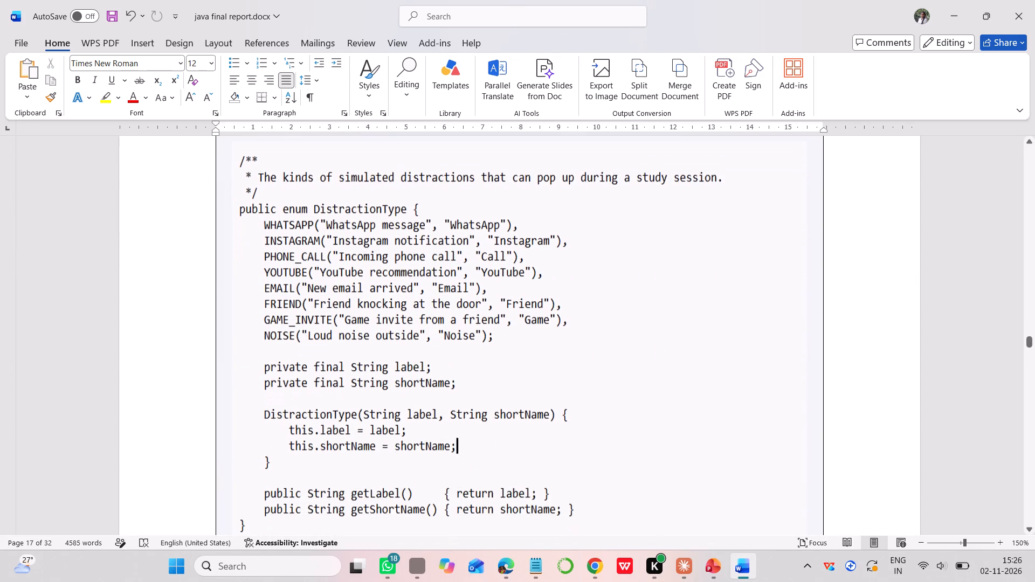
pyautogui.scroll(-3, 570, 210)
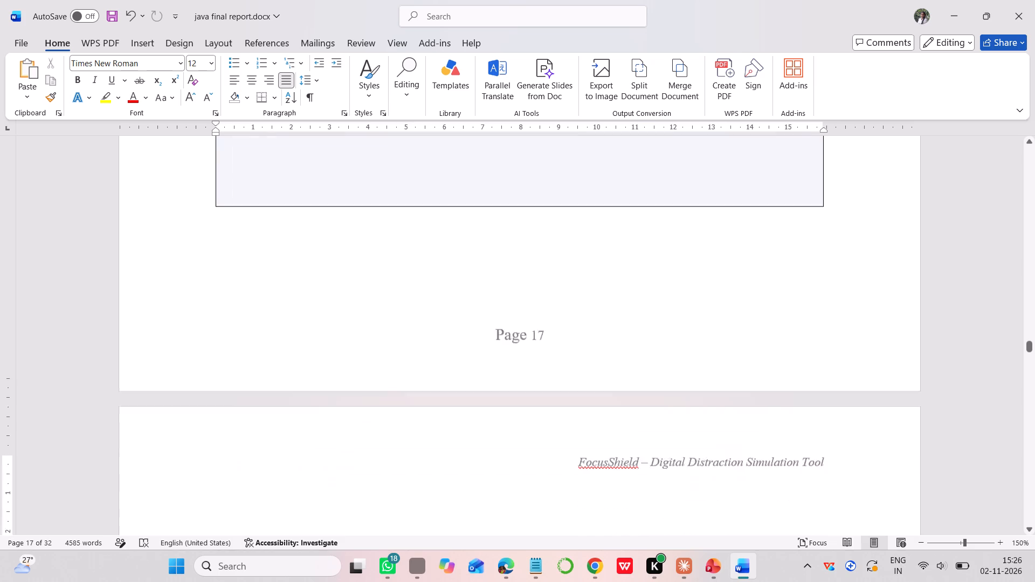
pyautogui.scroll(-1, 570, 210)
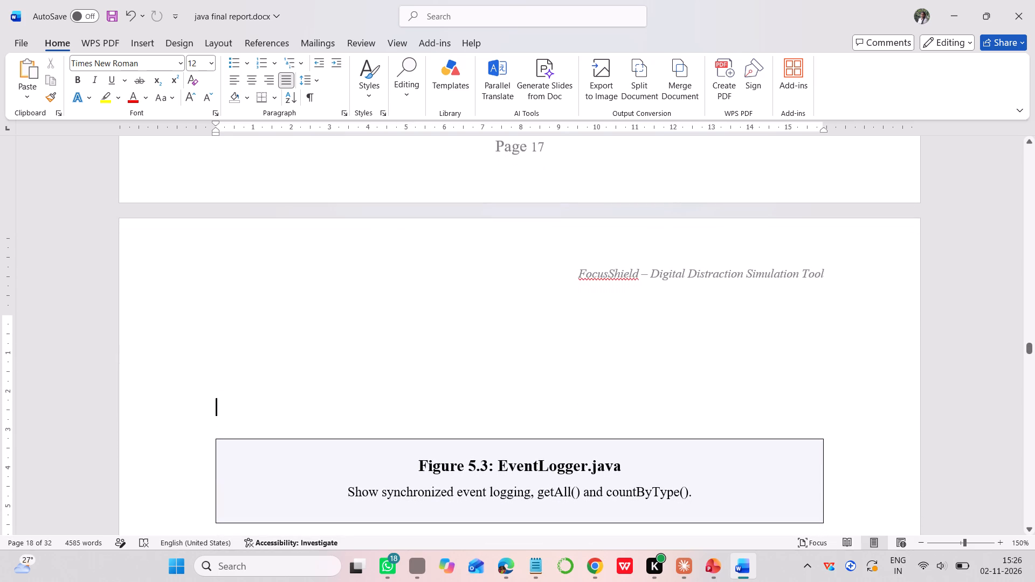
pyautogui.hotkey('ctrl', 'v')
# Delete the empty lines above the Figure 5.2 DistractionEvent.java box so it starts at the top margin of its page.
pyautogui.scroll(-1, 570, 210)
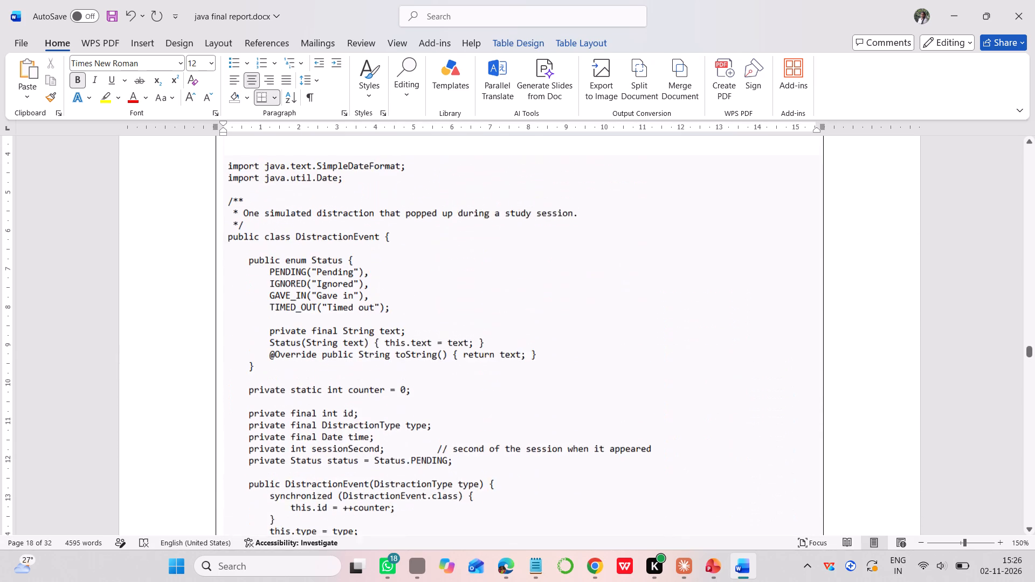
pyautogui.scroll(-2, 570, 210)
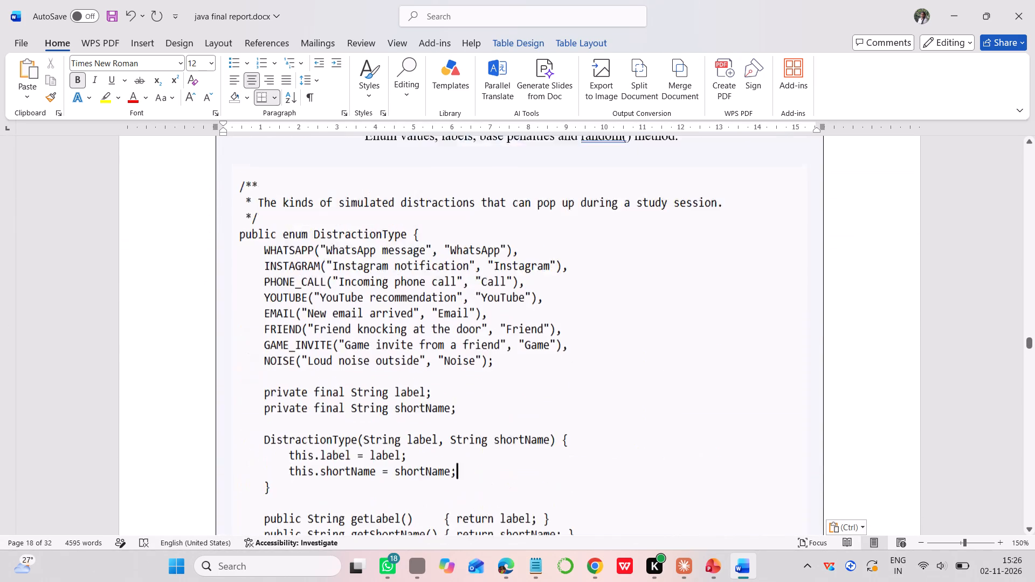
pyautogui.scroll(-1, 570, 210)
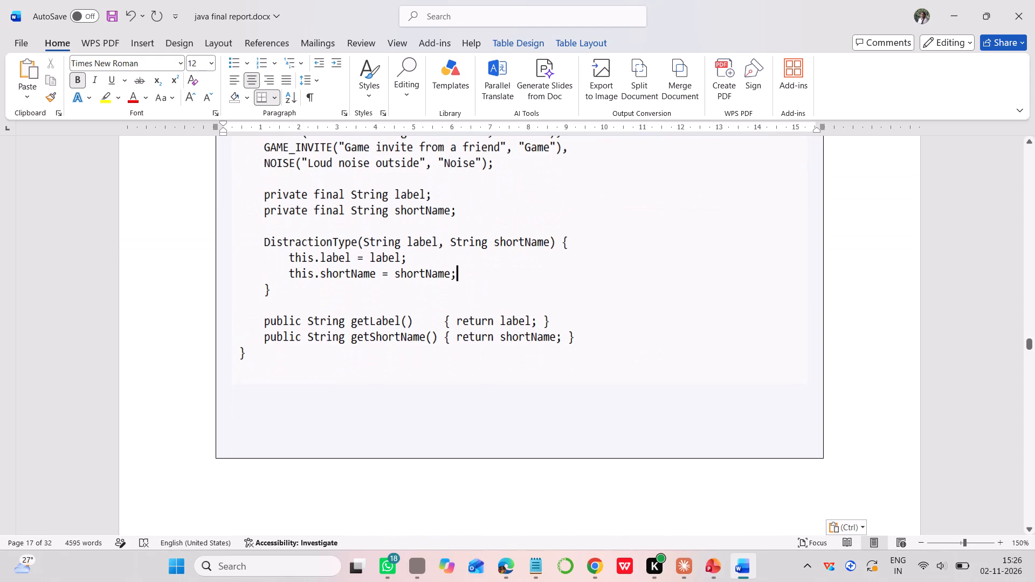
pyautogui.keyDown('ctrl'); pyautogui.scroll(-6, 569, 210); pyautogui.keyUp('ctrl')
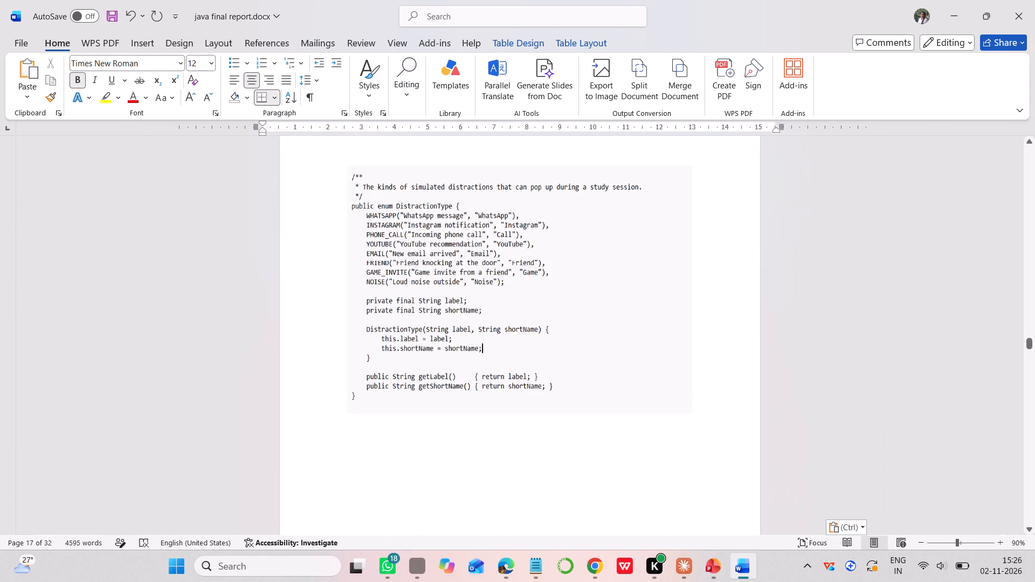
pyautogui.scroll(2, 569, 210)
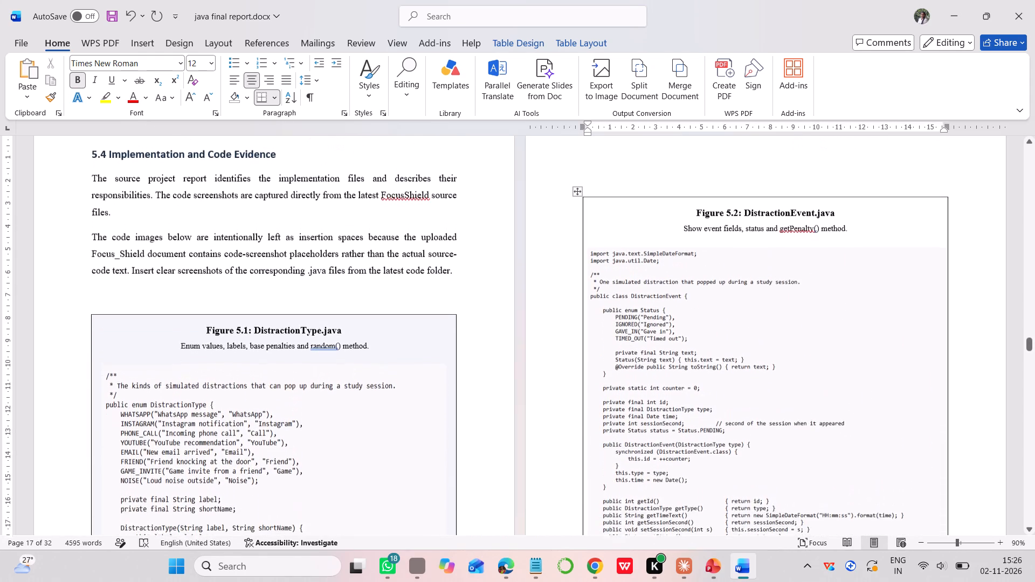
pyautogui.scroll(1, 569, 210)
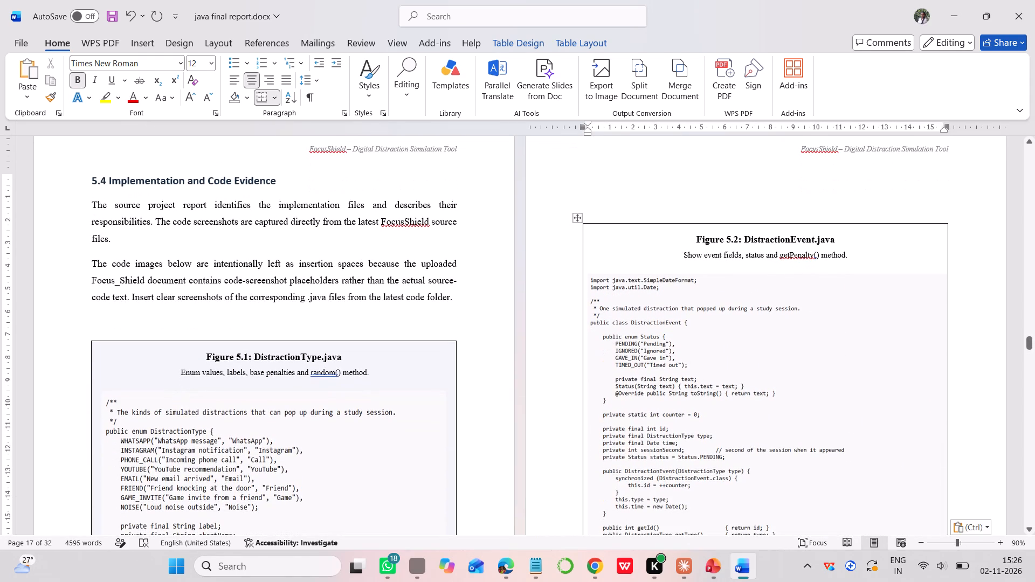
pyautogui.click(604, 210)
pyautogui.press('BackSpace')
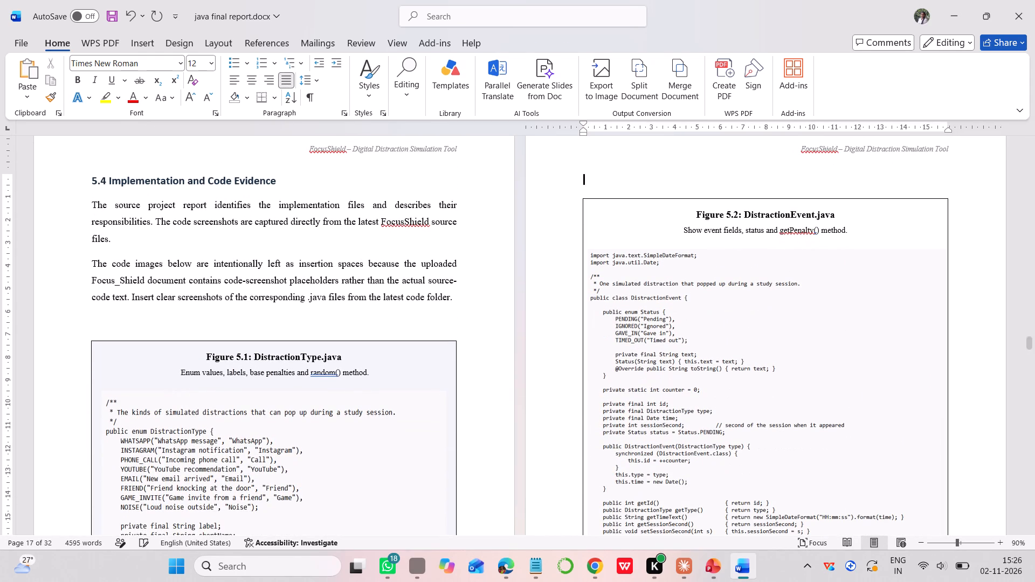
pyautogui.press('BackSpace')
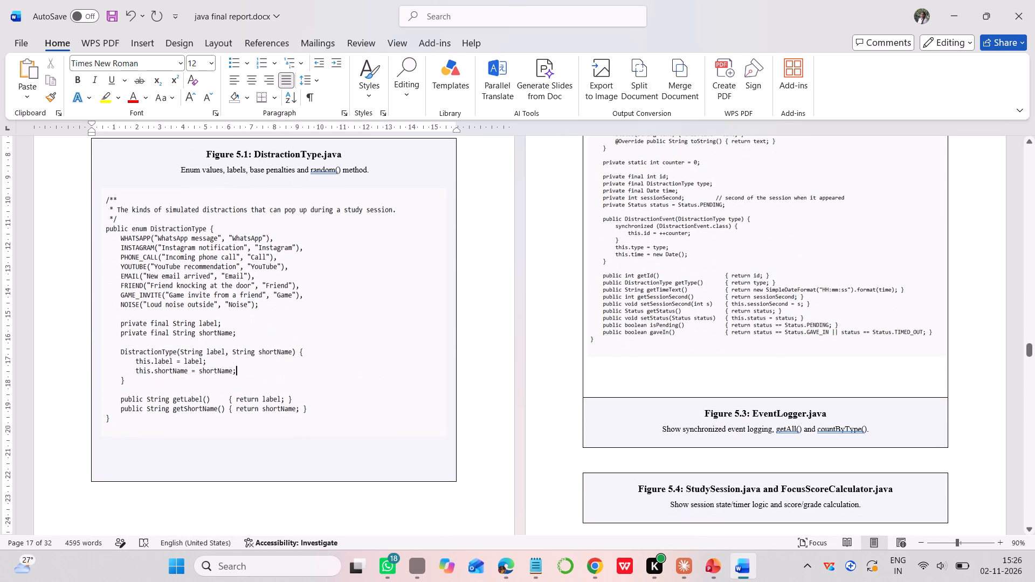
# Insert an empty line above the Figure 5.3: EventLogger.java title inside its box, keeping the title and description centred.
pyautogui.scroll(1, 604, 210)
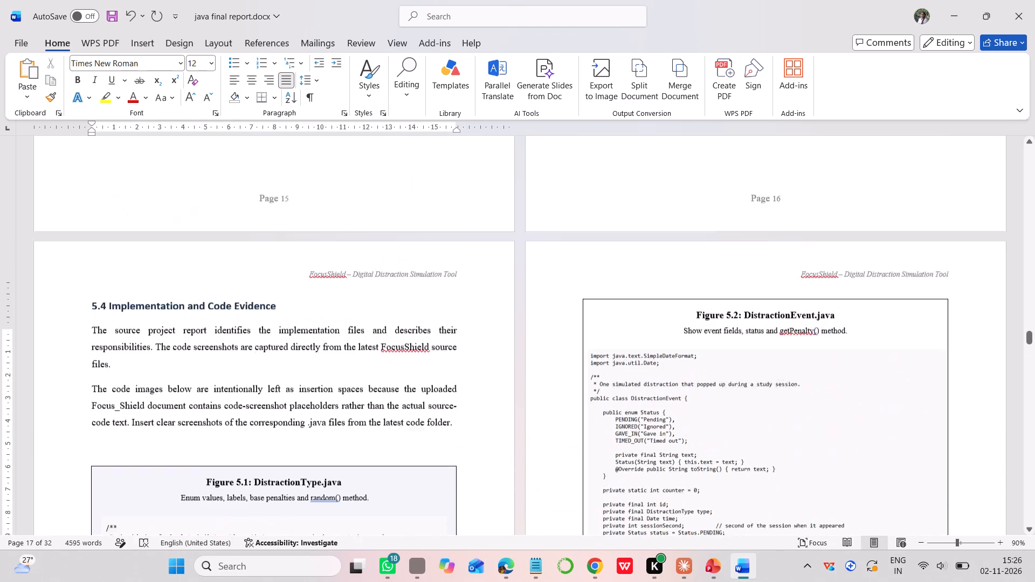
pyautogui.scroll(-4, 604, 210)
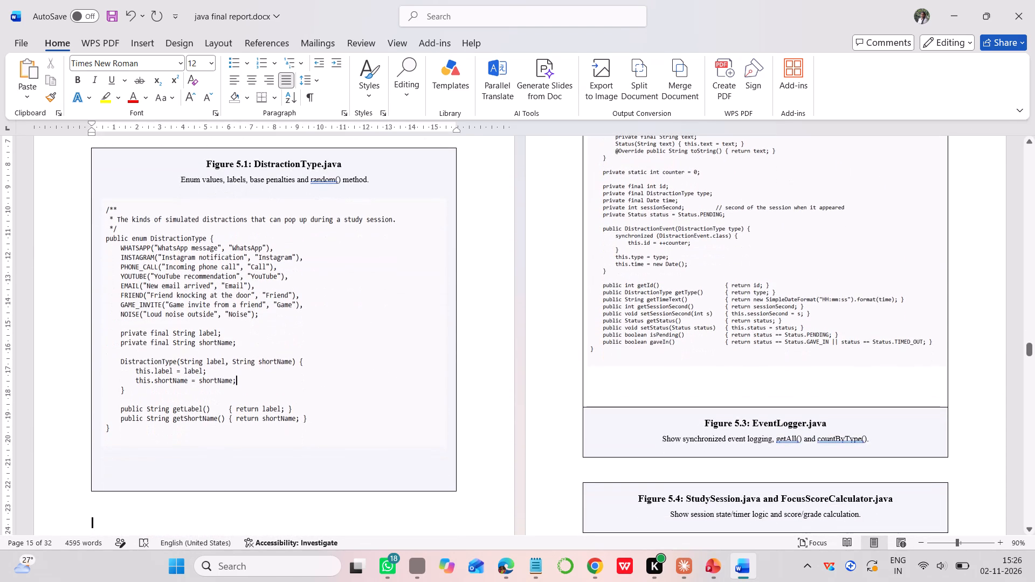
pyautogui.click(717, 379)
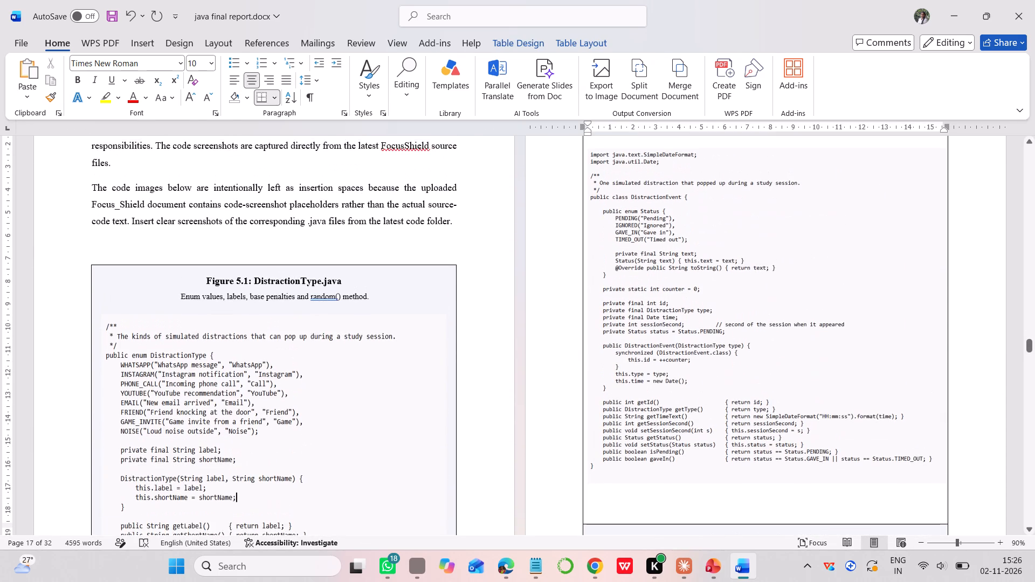
pyautogui.scroll(-1, 724, 450)
pyautogui.click(666, 406)
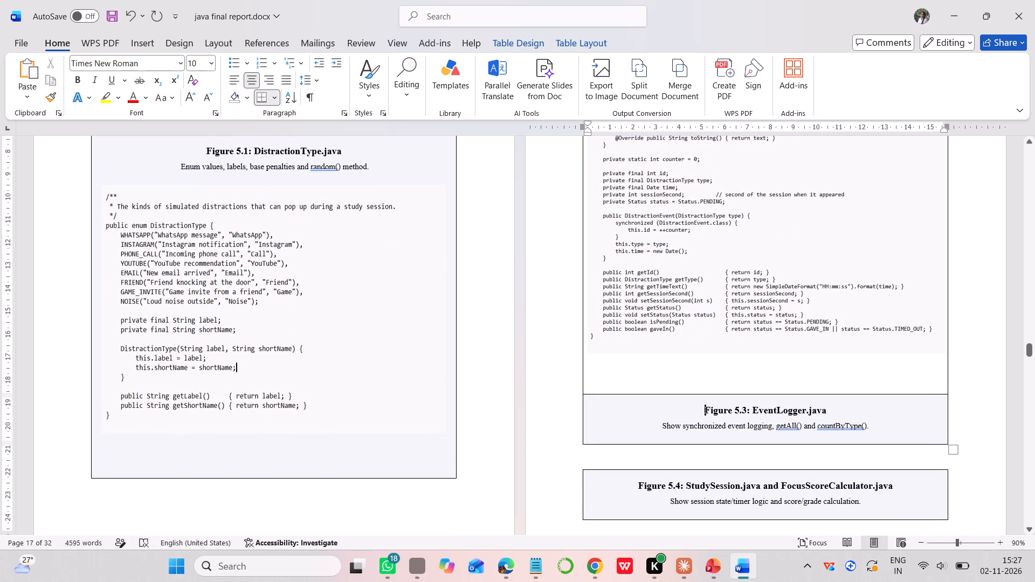
pyautogui.click(666, 406)
pyautogui.press('Return')
pyautogui.press('BackSpace')
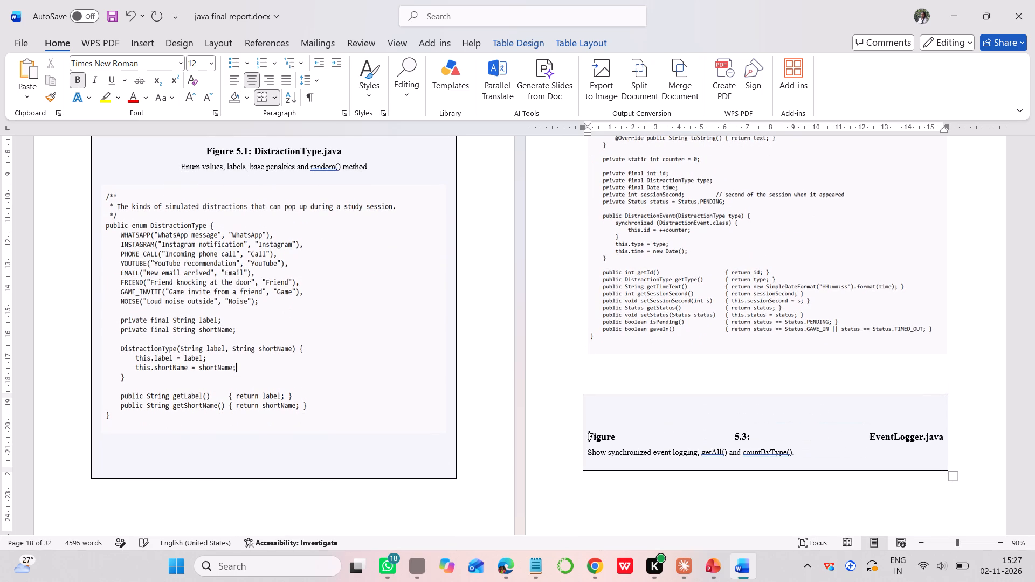
pyautogui.press('BackSpace')
pyautogui.press('BackSpace')
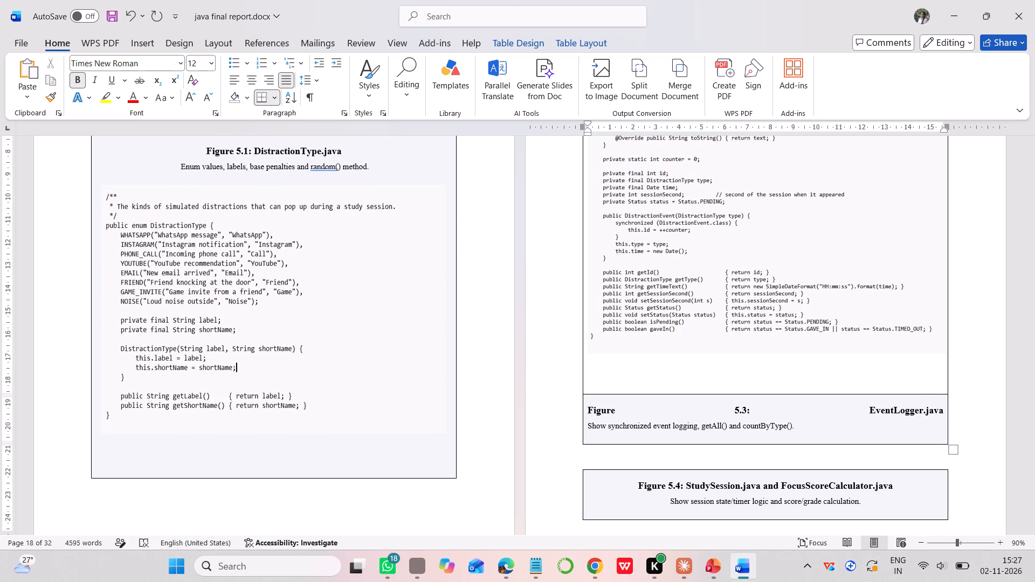
pyautogui.hotkey('ctrl', 'z')
pyautogui.hotkey('ctrl', 'z')
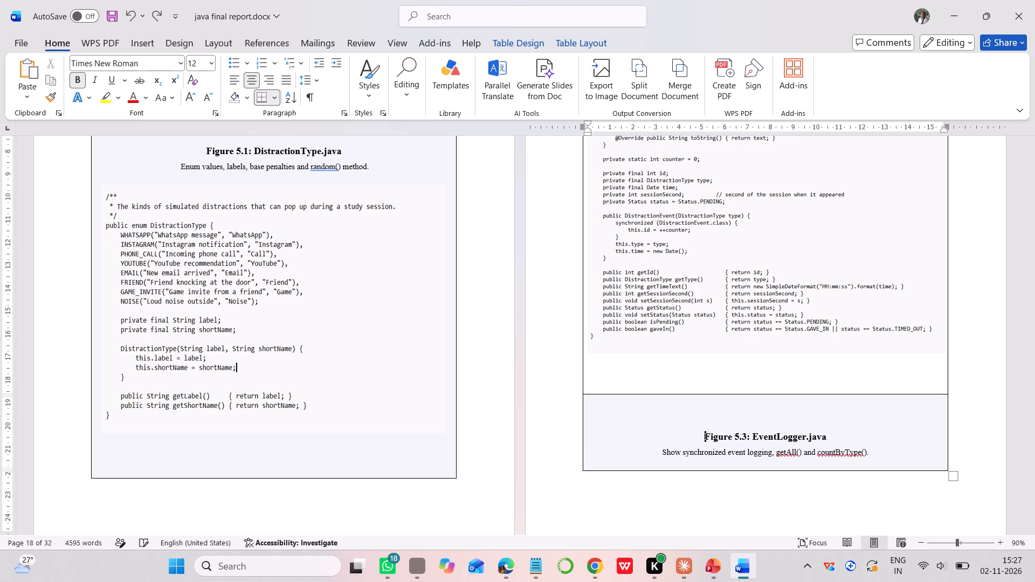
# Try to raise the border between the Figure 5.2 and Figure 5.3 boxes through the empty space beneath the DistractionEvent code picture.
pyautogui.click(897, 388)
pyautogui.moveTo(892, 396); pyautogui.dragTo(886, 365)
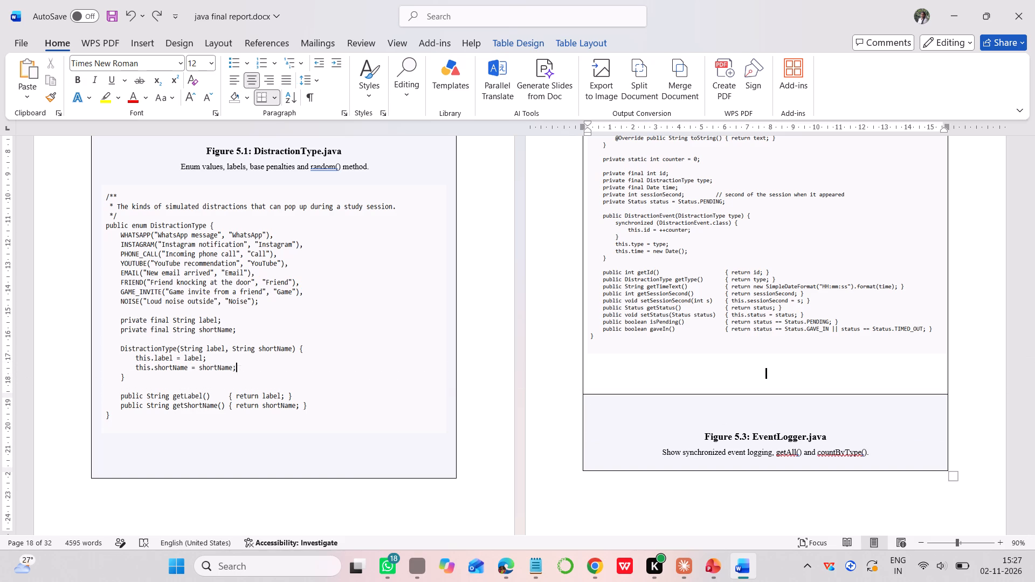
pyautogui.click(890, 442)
# Add one centred empty line beneath the Figure 5.3 description inside the EventLogger.java box.
pyautogui.scroll(-1, 890, 442)
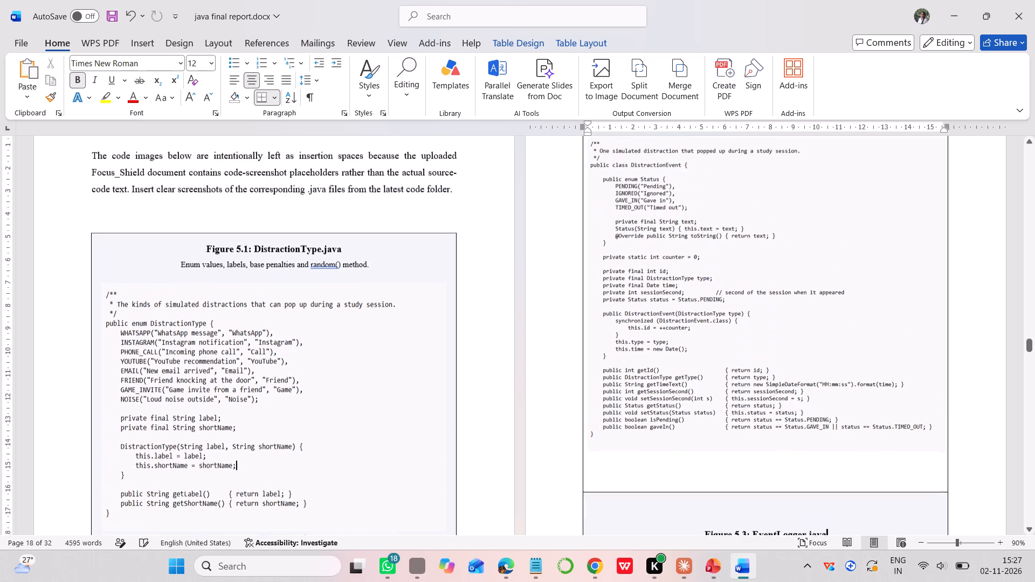
pyautogui.scroll(-2, 890, 442)
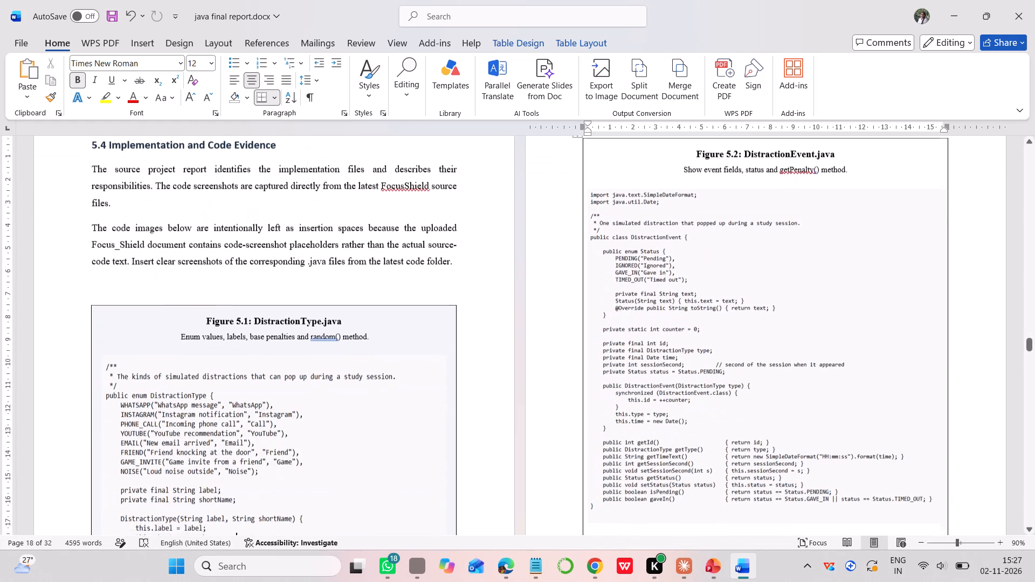
pyautogui.scroll(-2, 890, 442)
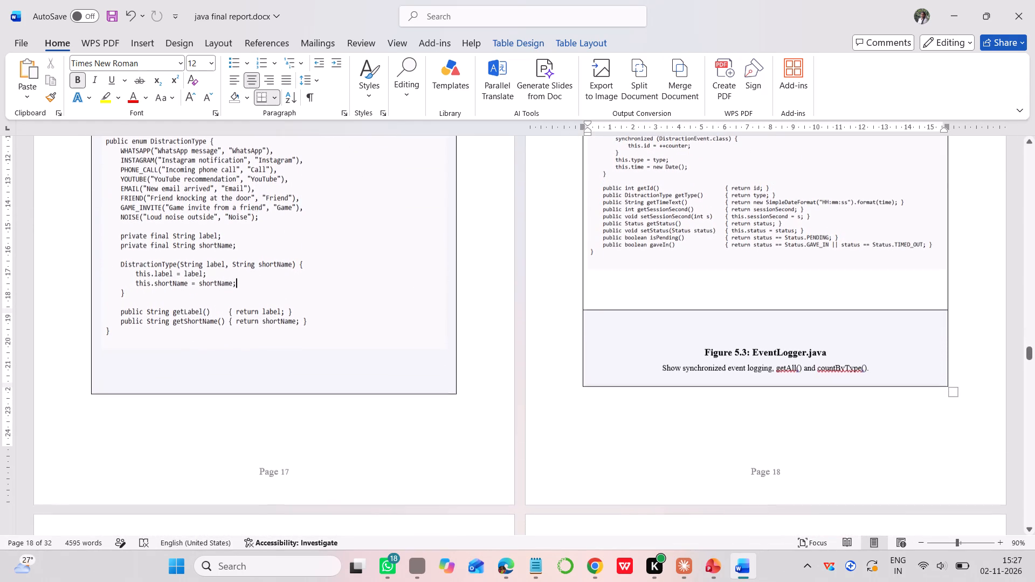
pyautogui.scroll(-2, 890, 442)
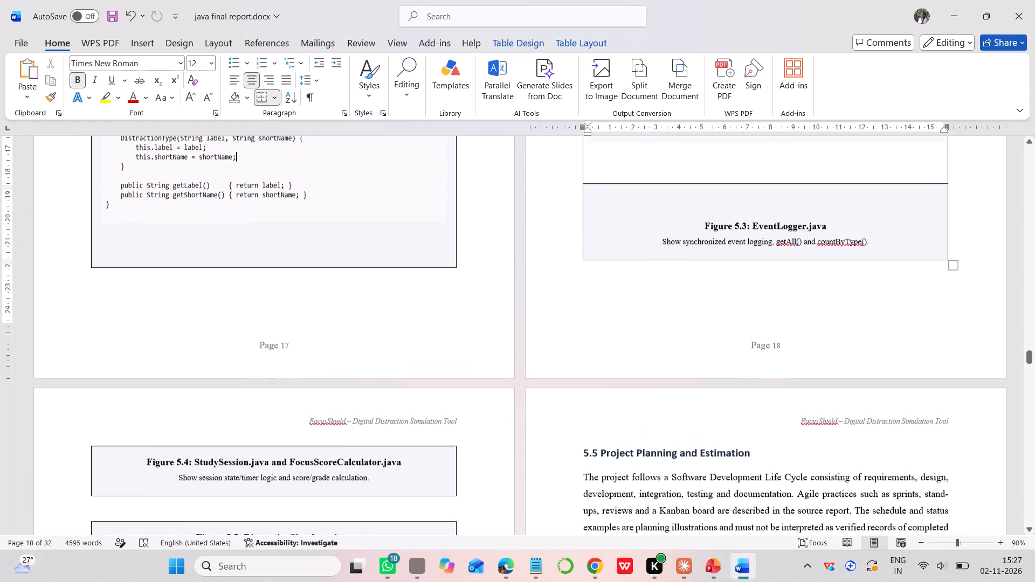
pyautogui.scroll(-1, 890, 442)
pyautogui.click(877, 245)
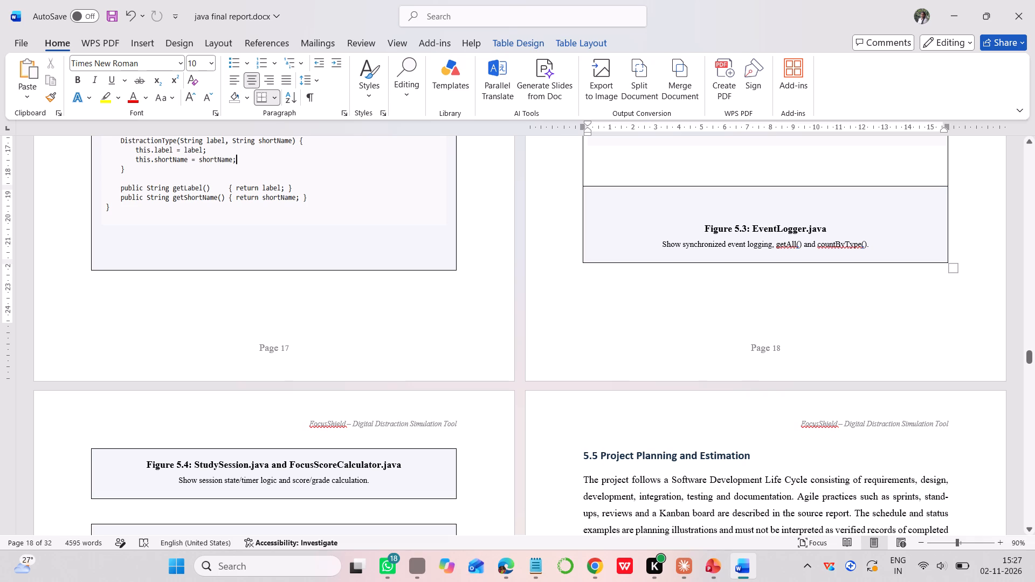
pyautogui.press('Return')
pyautogui.press('Return')
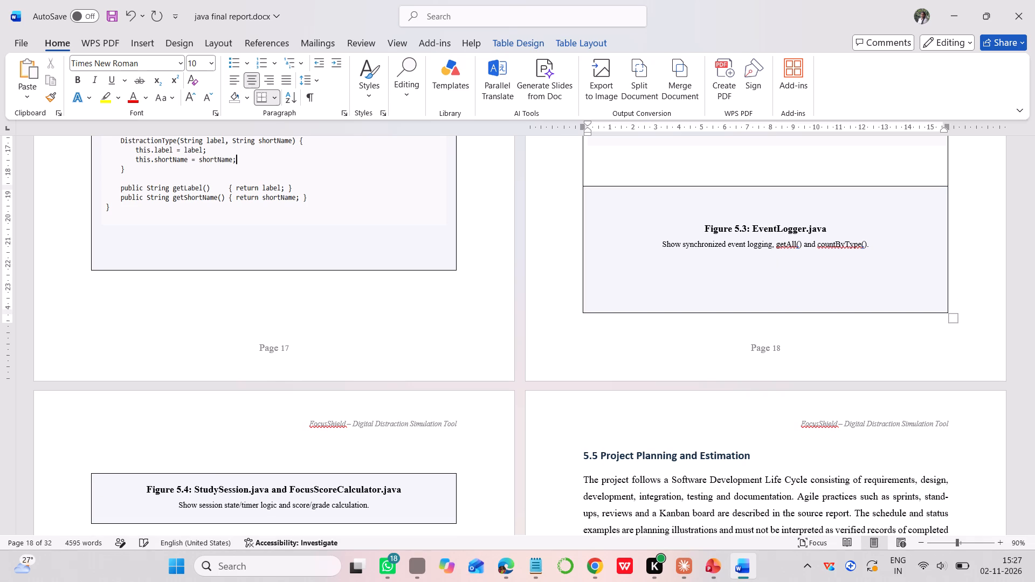
pyautogui.press('BackSpace')
pyautogui.press('BackSpace')
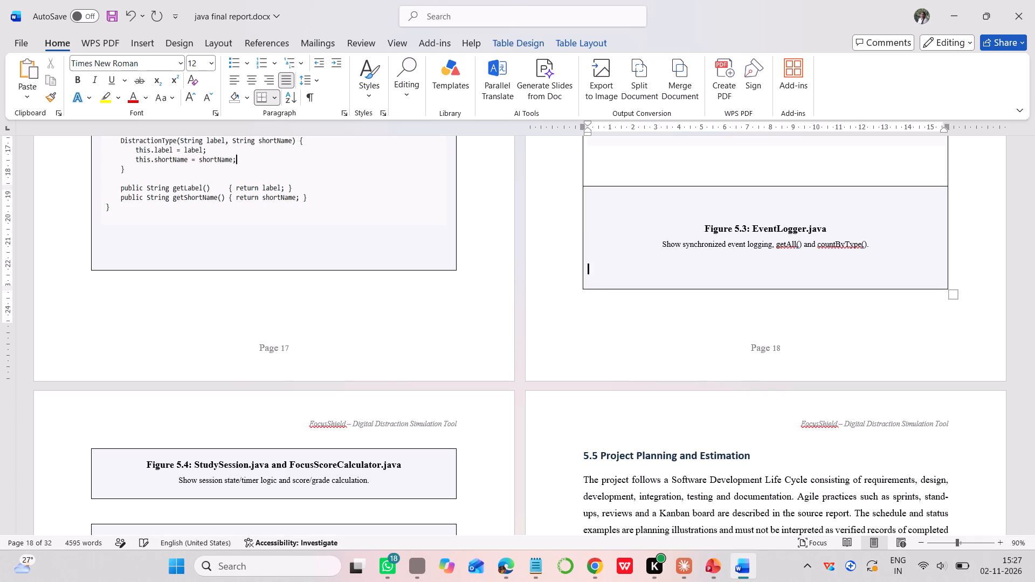
pyautogui.press('BackSpace')
pyautogui.press('Return')
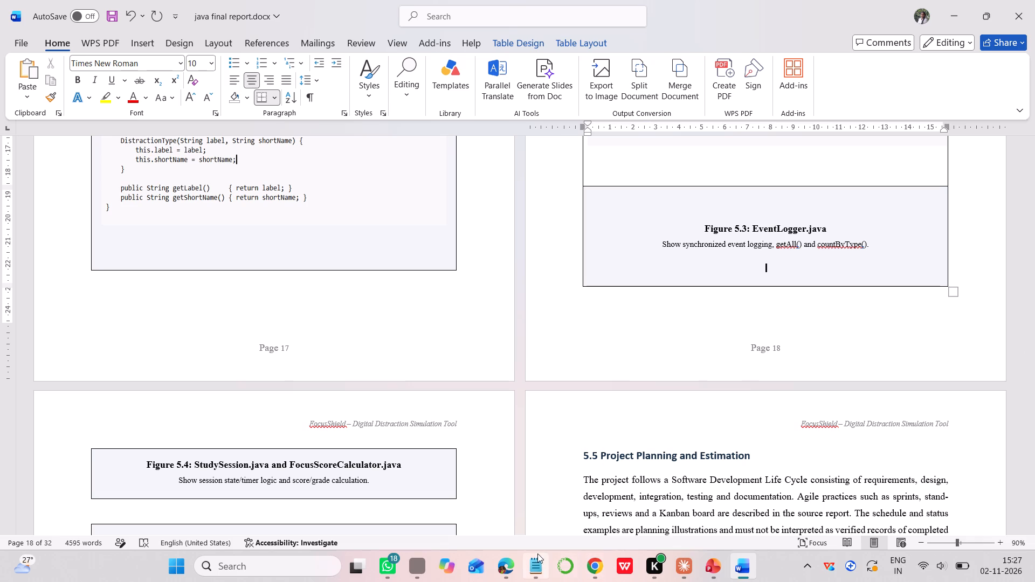
# Look through the FocusShield_Login folder for the Java source file matching Figure 5.3, EventLogger.java.
pyautogui.click(419, 565)
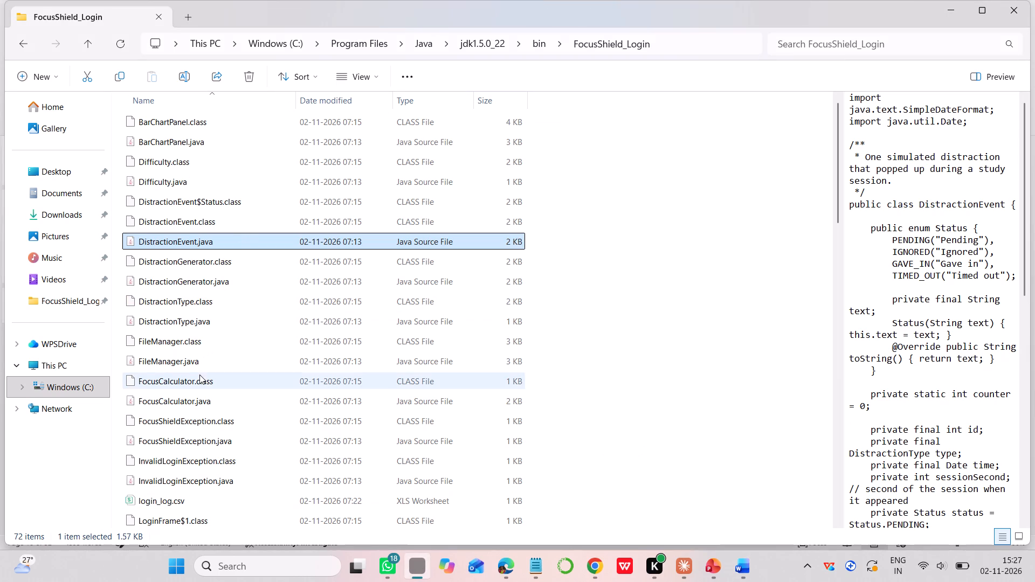
pyautogui.scroll(3, 202, 204)
pyautogui.scroll(-1, 202, 204)
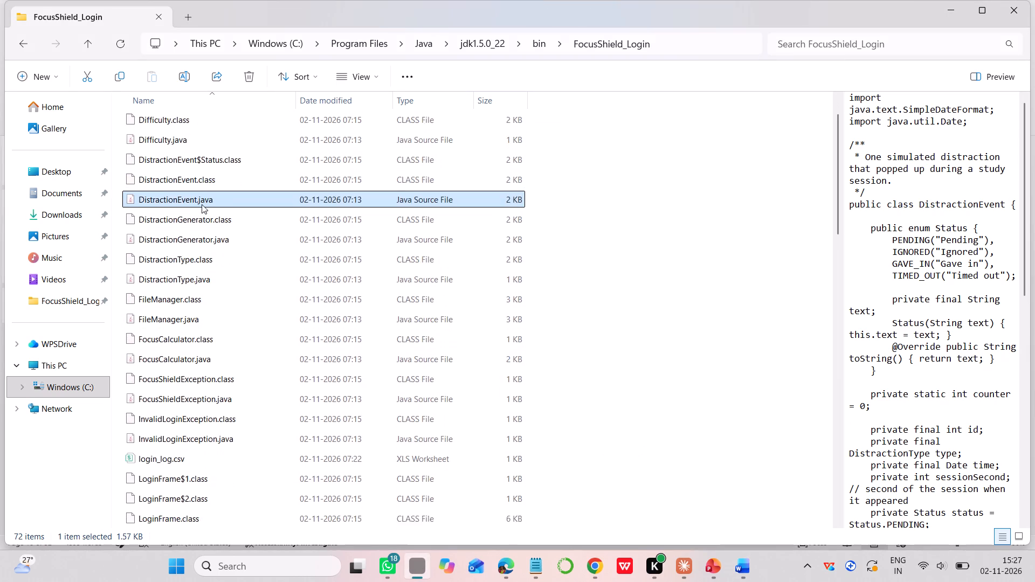
pyautogui.scroll(-5, 202, 204)
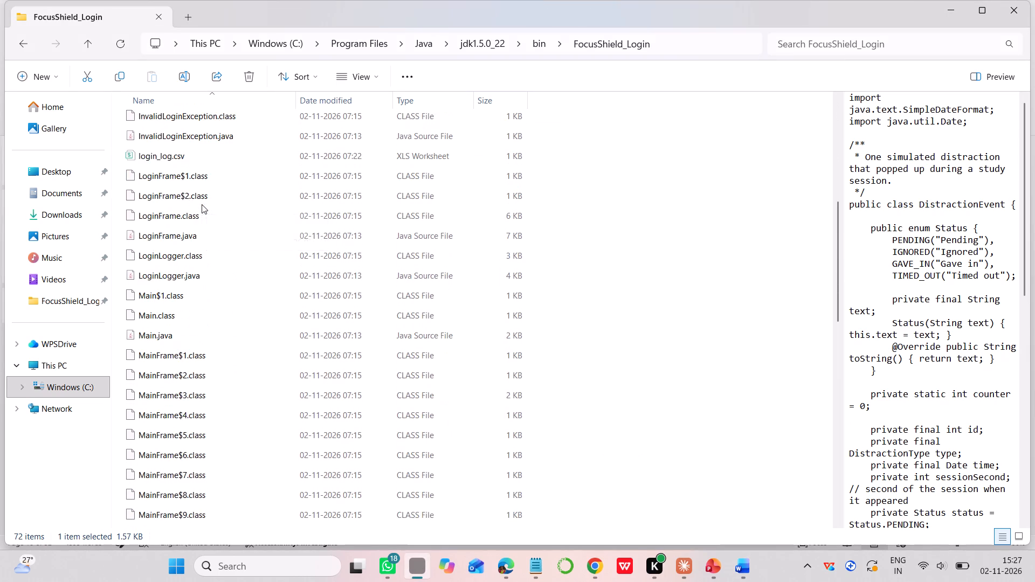
pyautogui.scroll(-7, 202, 204)
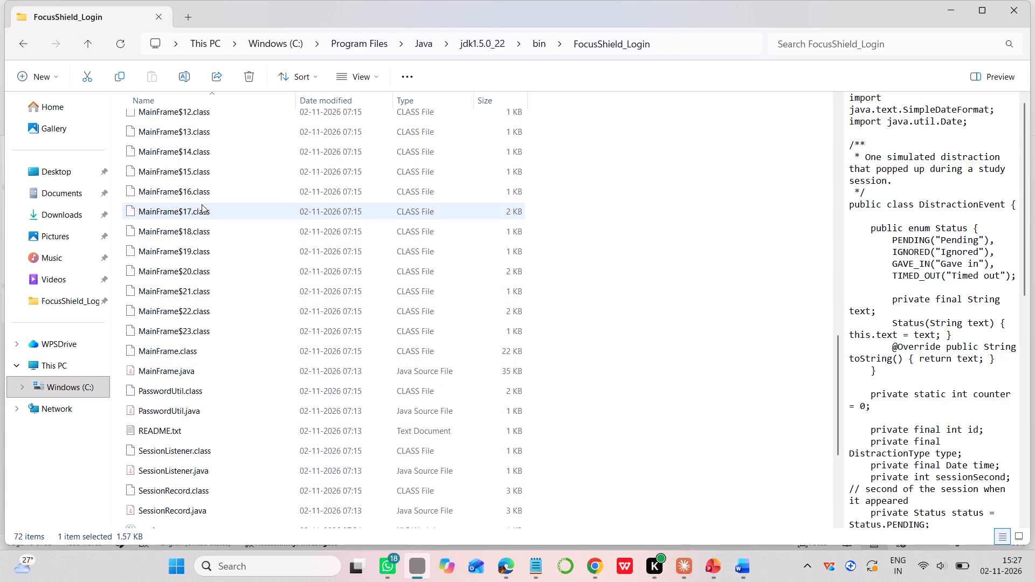
pyautogui.scroll(-2, 202, 204)
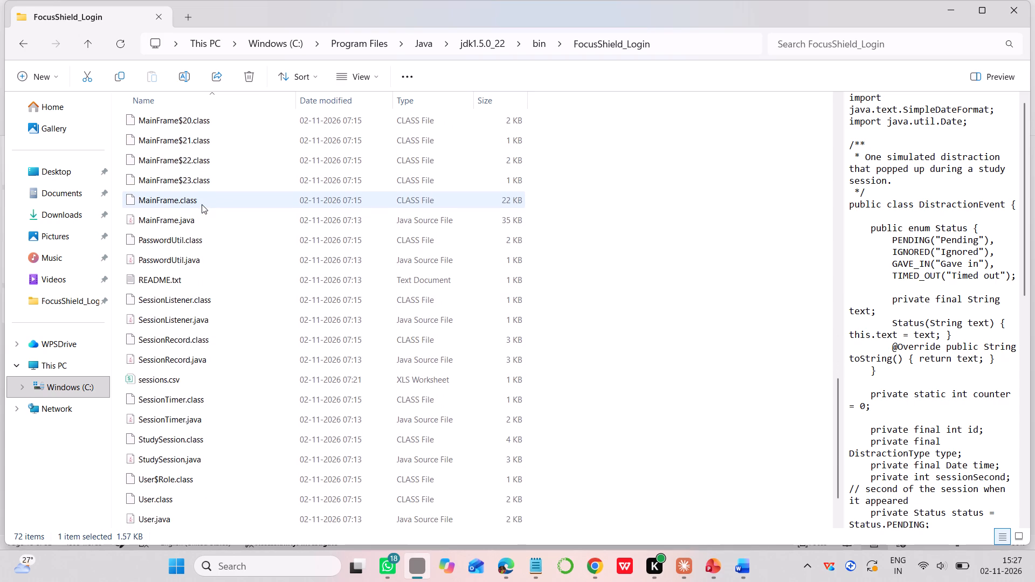
pyautogui.scroll(-2, 202, 204)
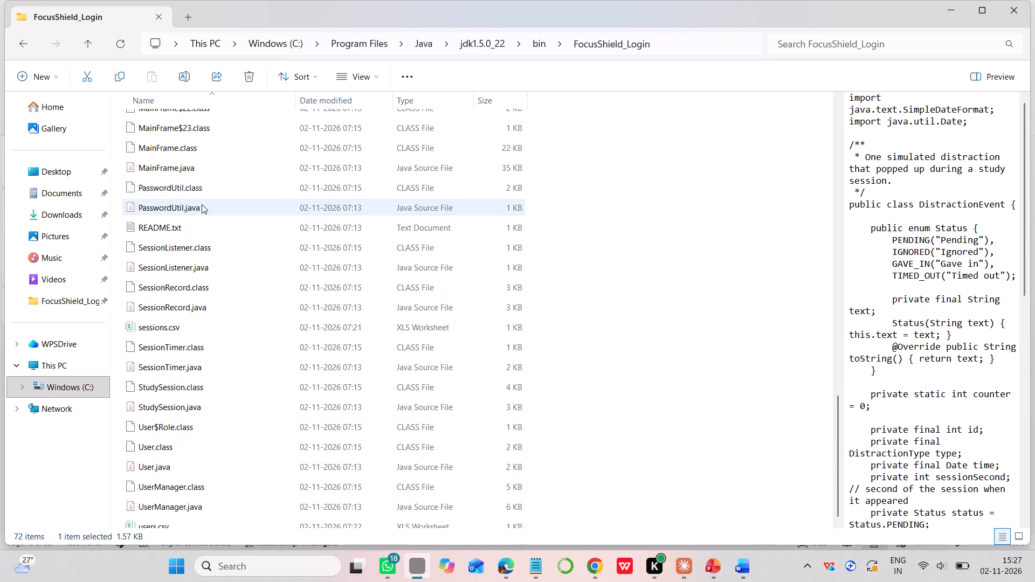
pyautogui.scroll(2, 202, 204)
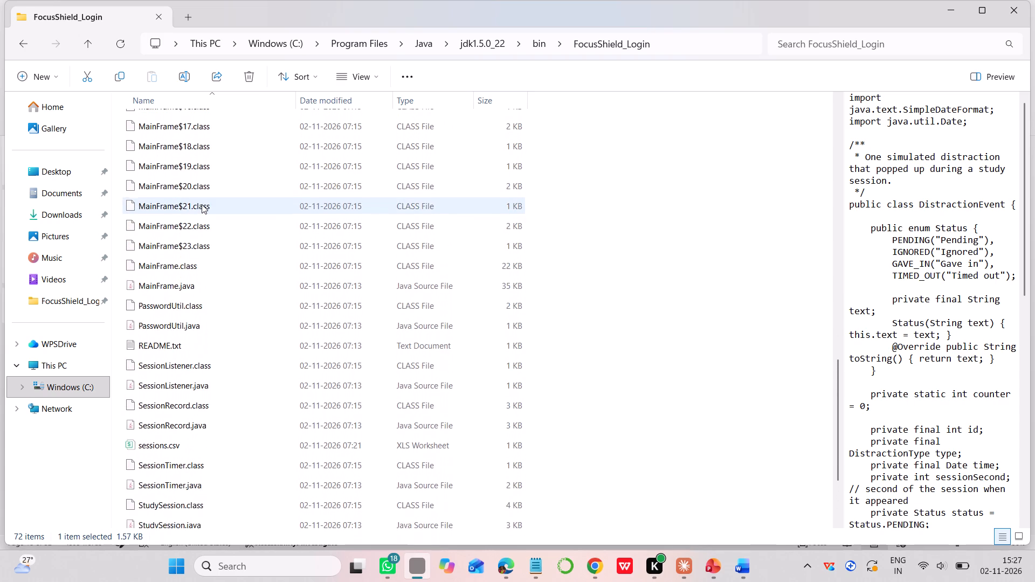
pyautogui.scroll(4, 202, 204)
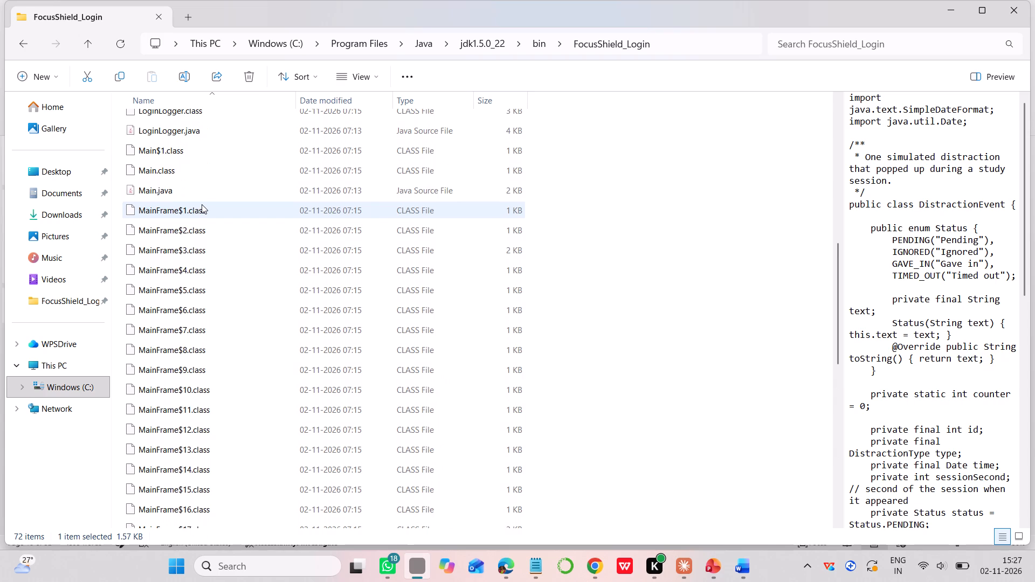
pyautogui.scroll(2, 202, 204)
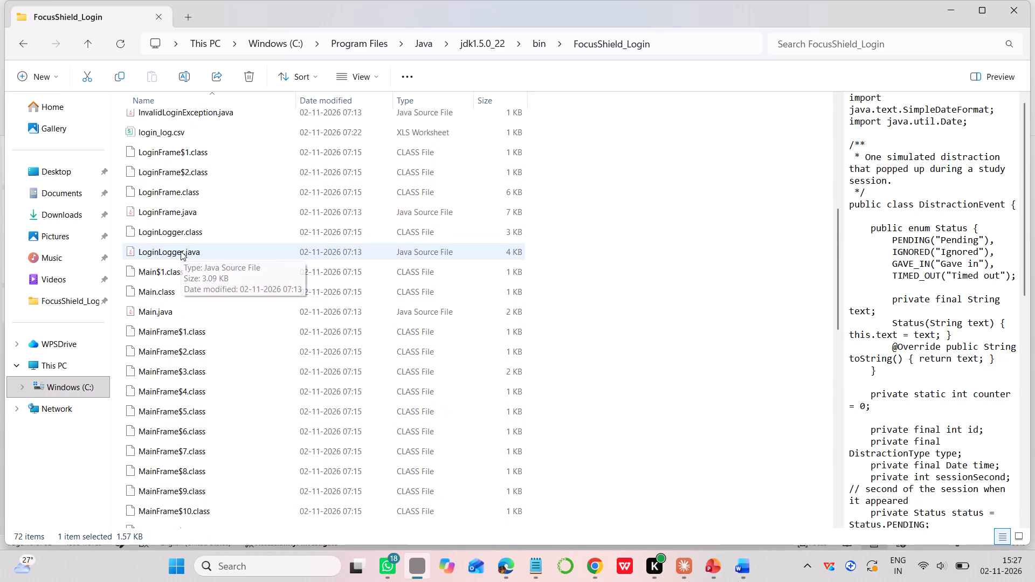
pyautogui.rightClick(181, 251)
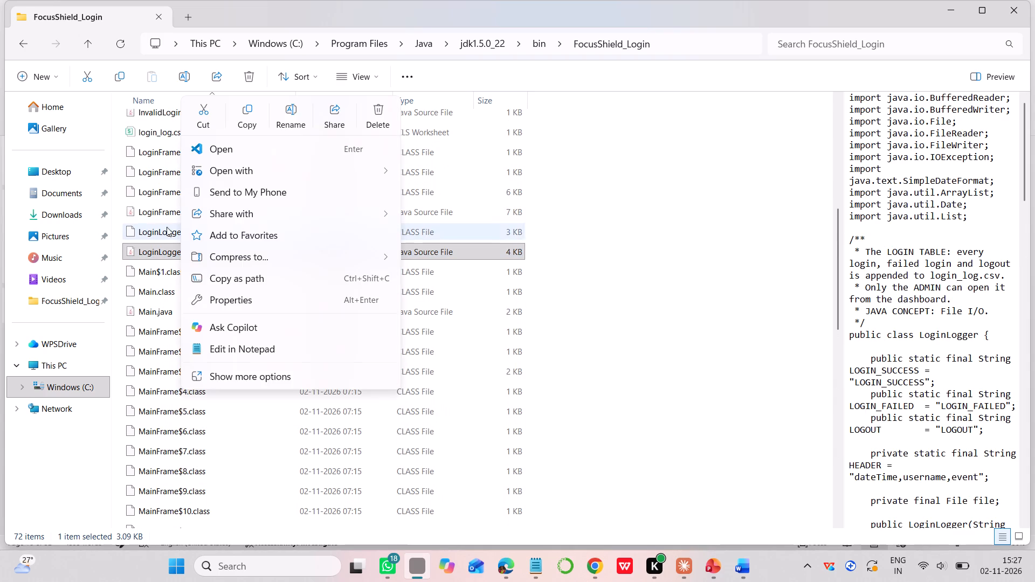
pyautogui.click(161, 216)
pyautogui.scroll(2, 161, 216)
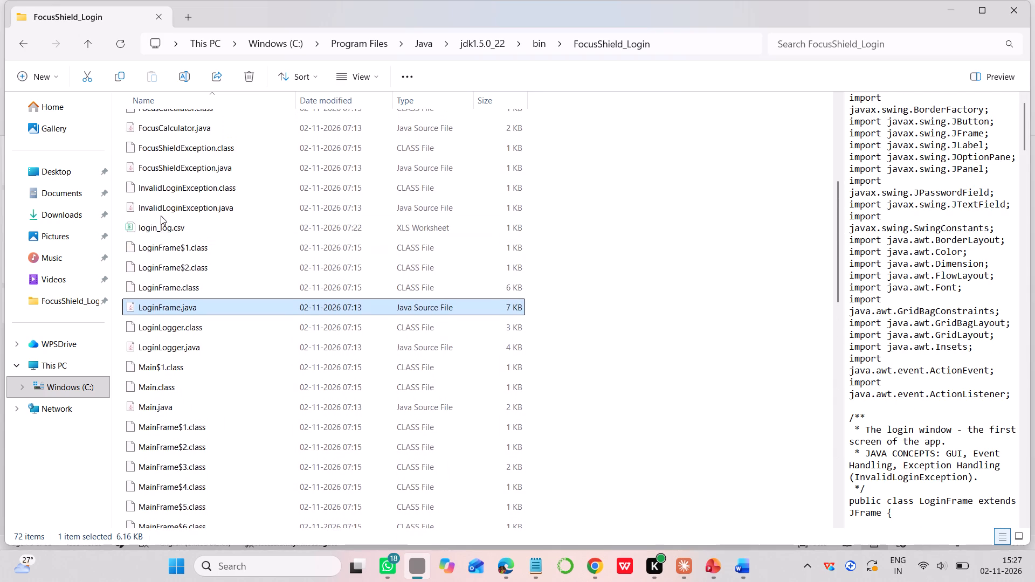
pyautogui.scroll(2, 161, 216)
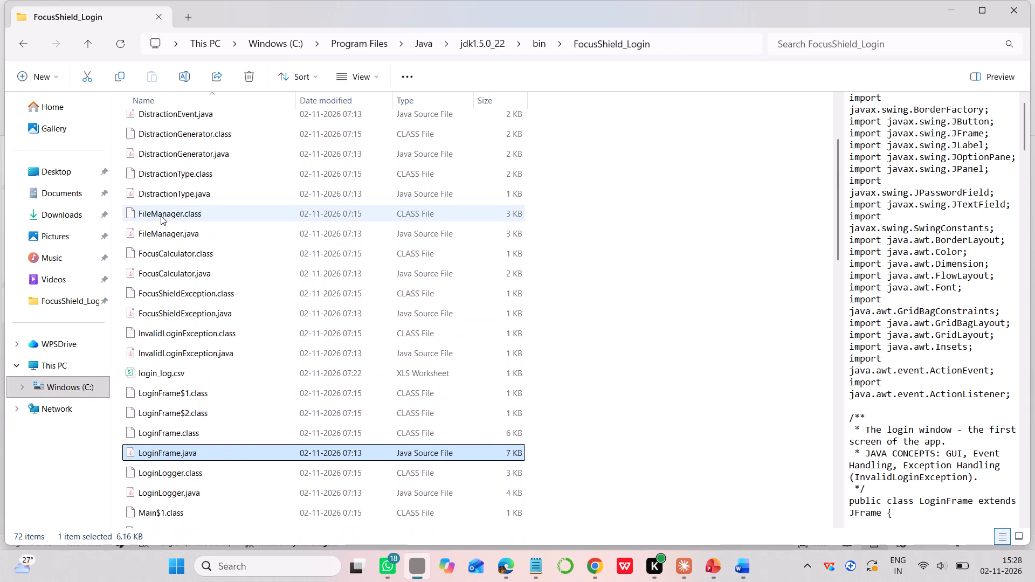
pyautogui.scroll(2, 161, 216)
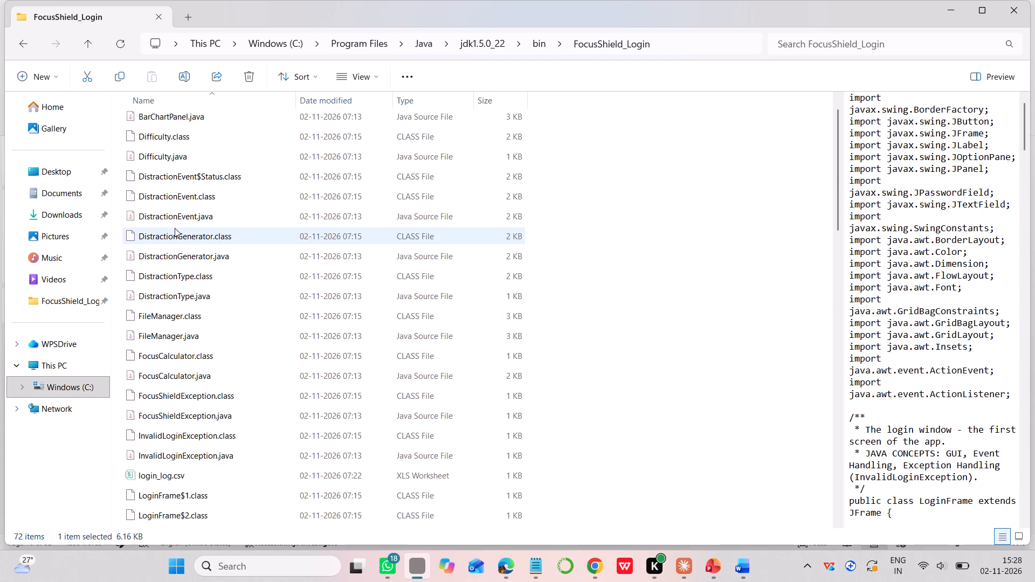
pyautogui.scroll(1, 177, 228)
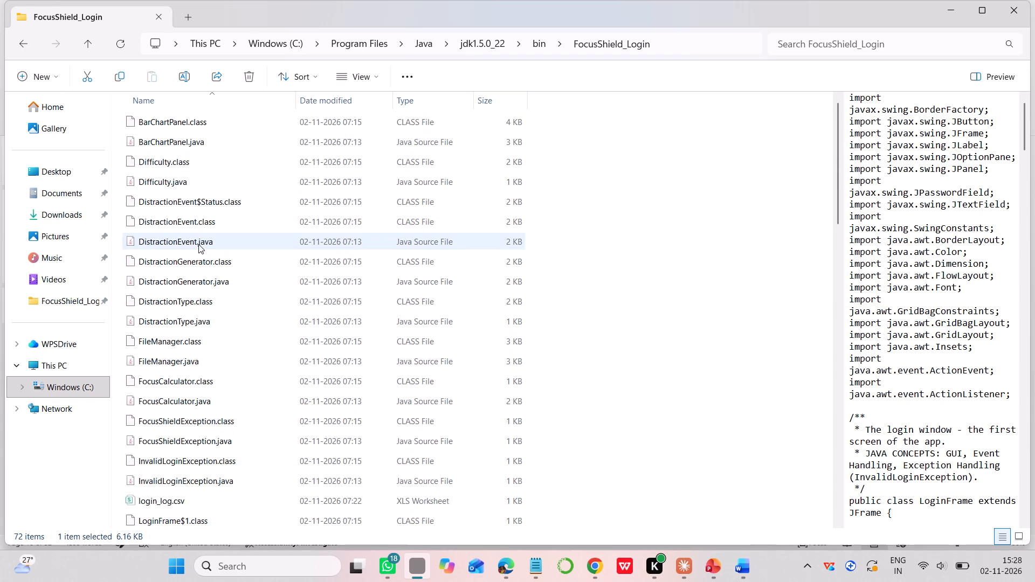
pyautogui.scroll(-2, 198, 244)
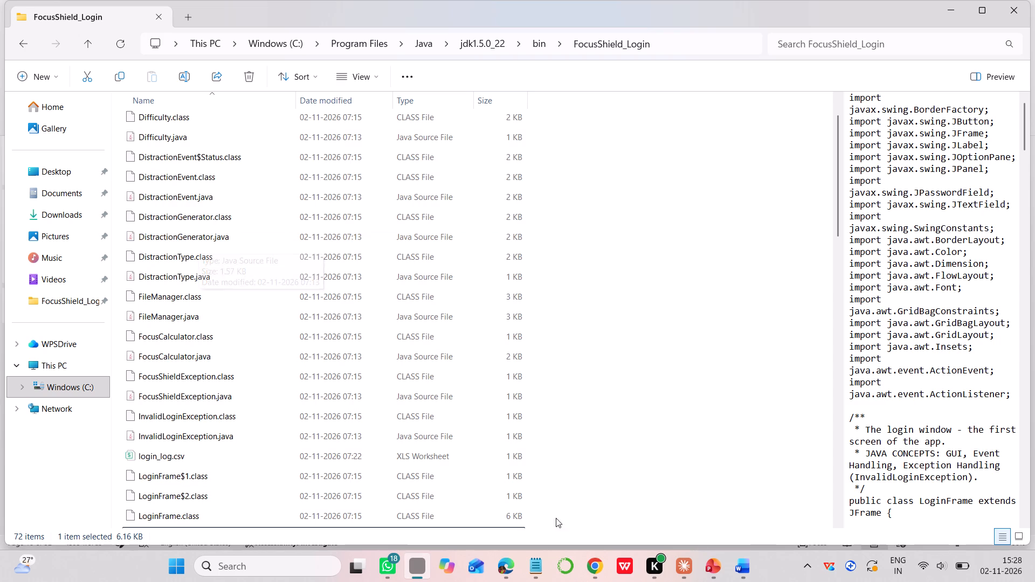
# Back in the Word report, delete the Figure 5.3: EventLogger.java title and description, and try to clear the remaining empty lines in that box.
pyautogui.click(733, 575)
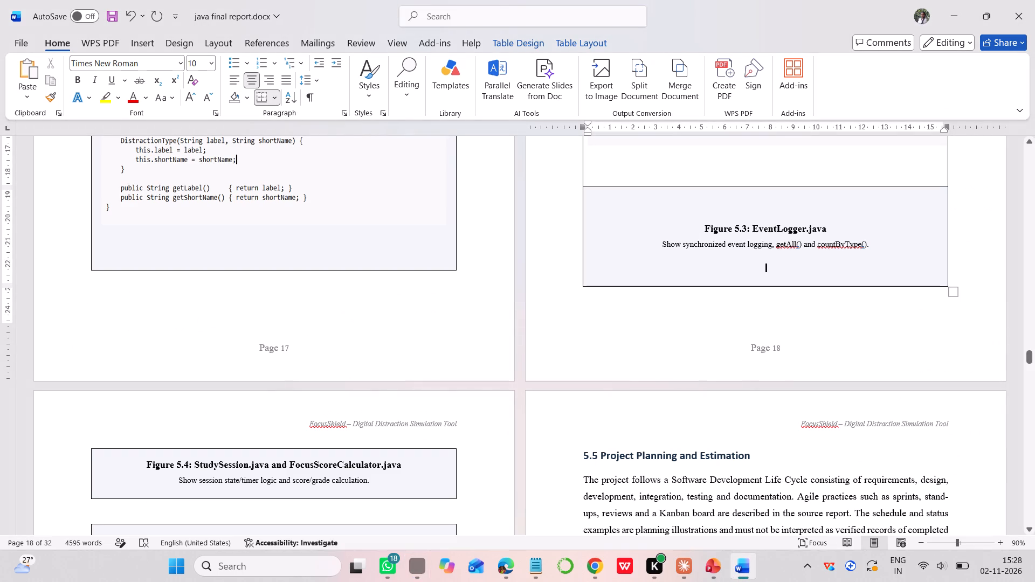
pyautogui.moveTo(696, 224); pyautogui.dragTo(901, 253)
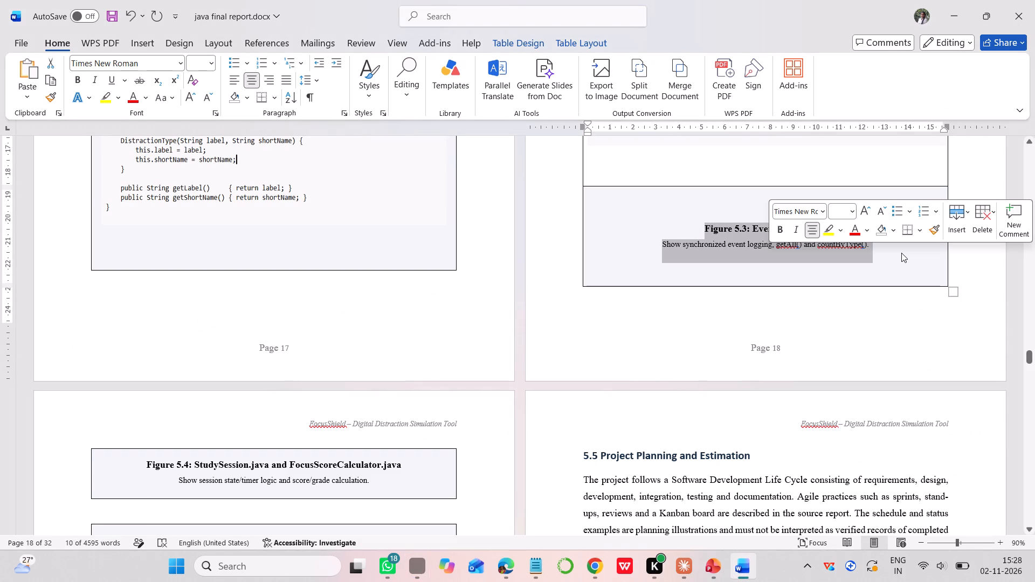
pyautogui.press('Delete')
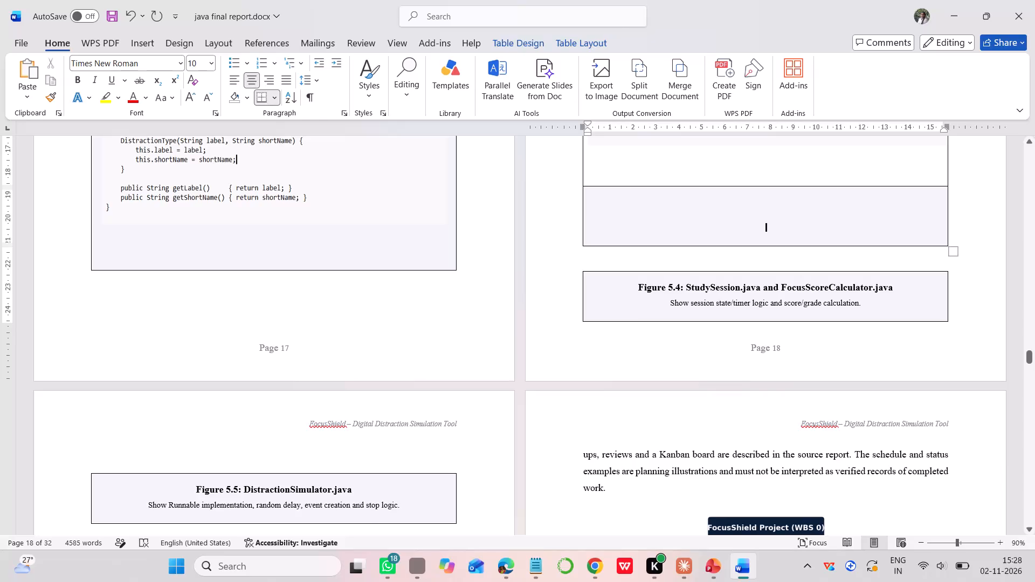
pyautogui.scroll(1, 901, 253)
pyautogui.click(908, 291)
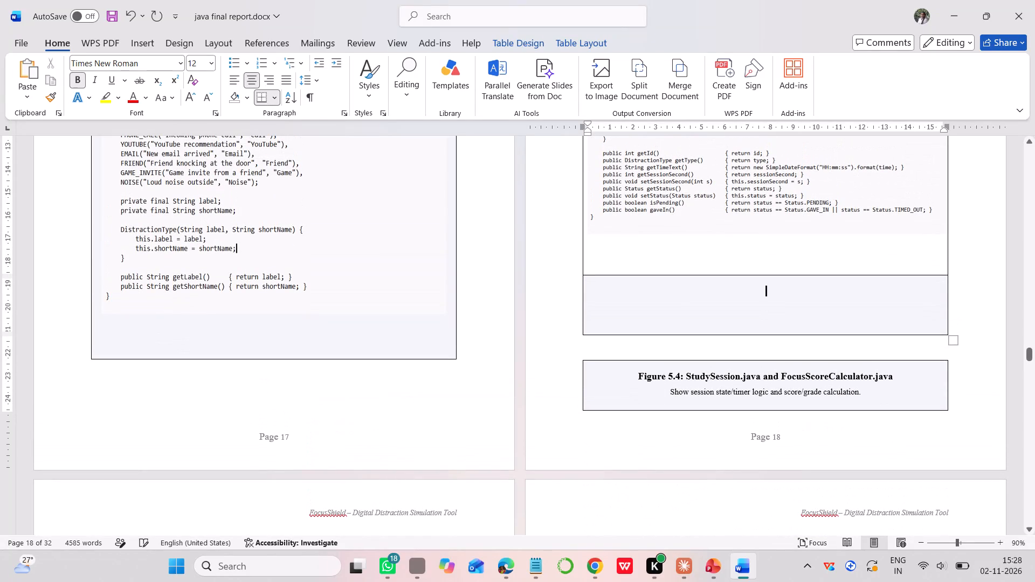
pyautogui.press('BackSpace')
pyautogui.press('BackSpace')
pyautogui.press('BackSpace')
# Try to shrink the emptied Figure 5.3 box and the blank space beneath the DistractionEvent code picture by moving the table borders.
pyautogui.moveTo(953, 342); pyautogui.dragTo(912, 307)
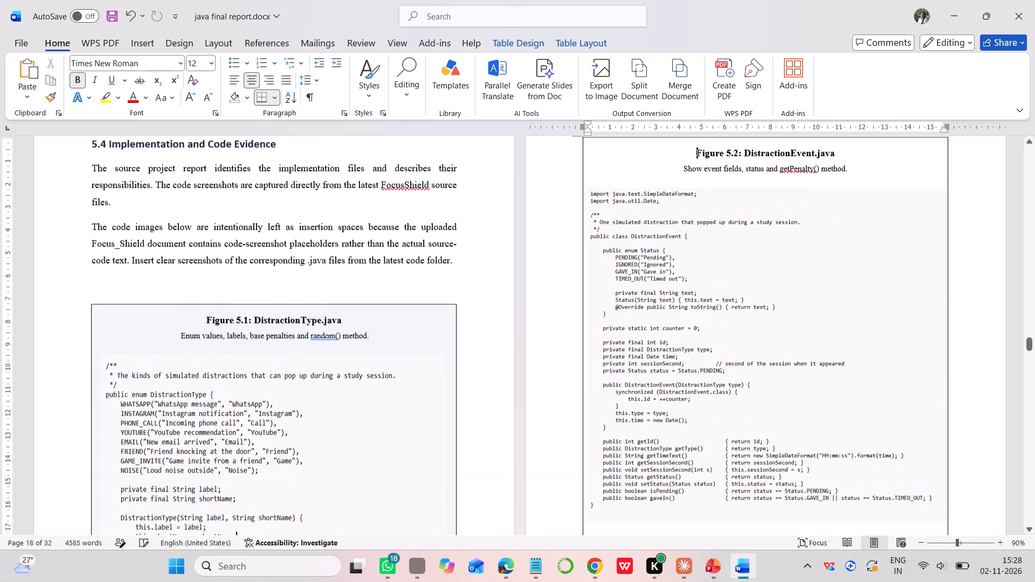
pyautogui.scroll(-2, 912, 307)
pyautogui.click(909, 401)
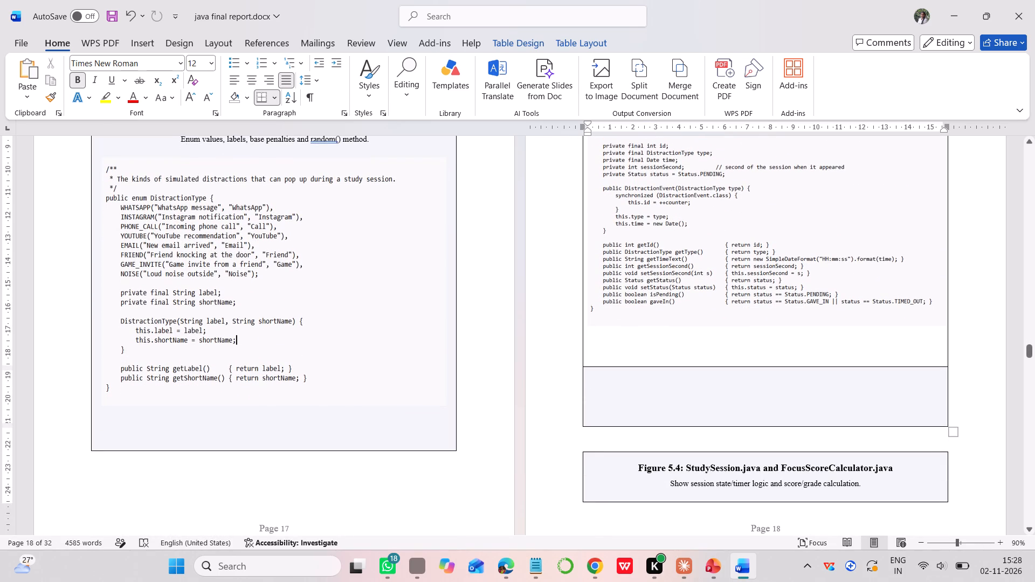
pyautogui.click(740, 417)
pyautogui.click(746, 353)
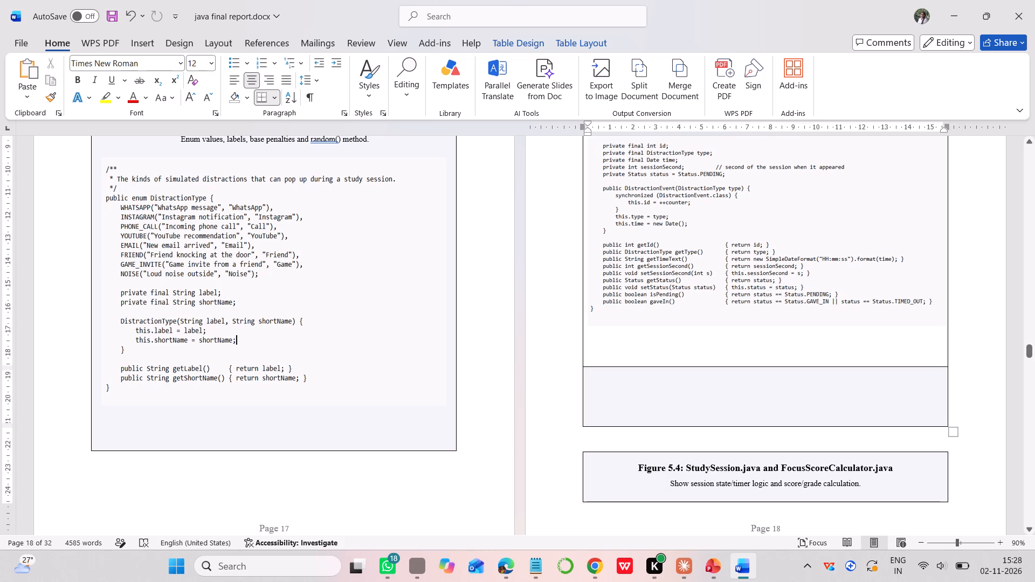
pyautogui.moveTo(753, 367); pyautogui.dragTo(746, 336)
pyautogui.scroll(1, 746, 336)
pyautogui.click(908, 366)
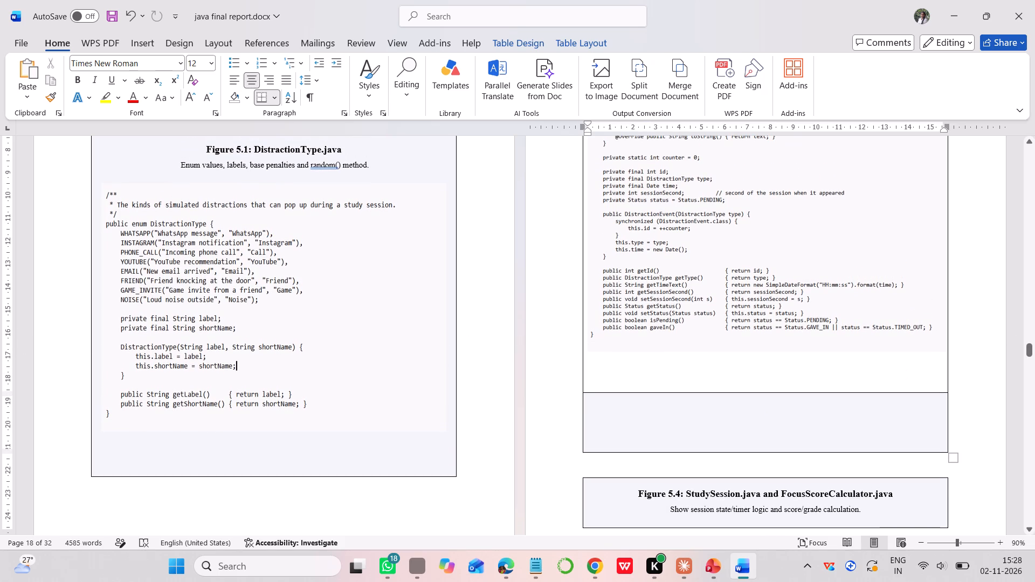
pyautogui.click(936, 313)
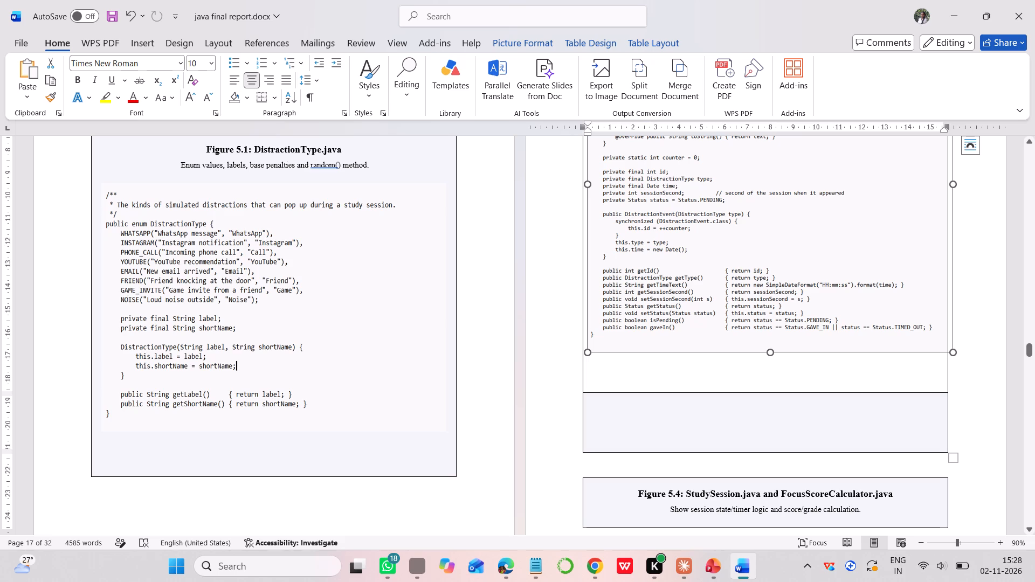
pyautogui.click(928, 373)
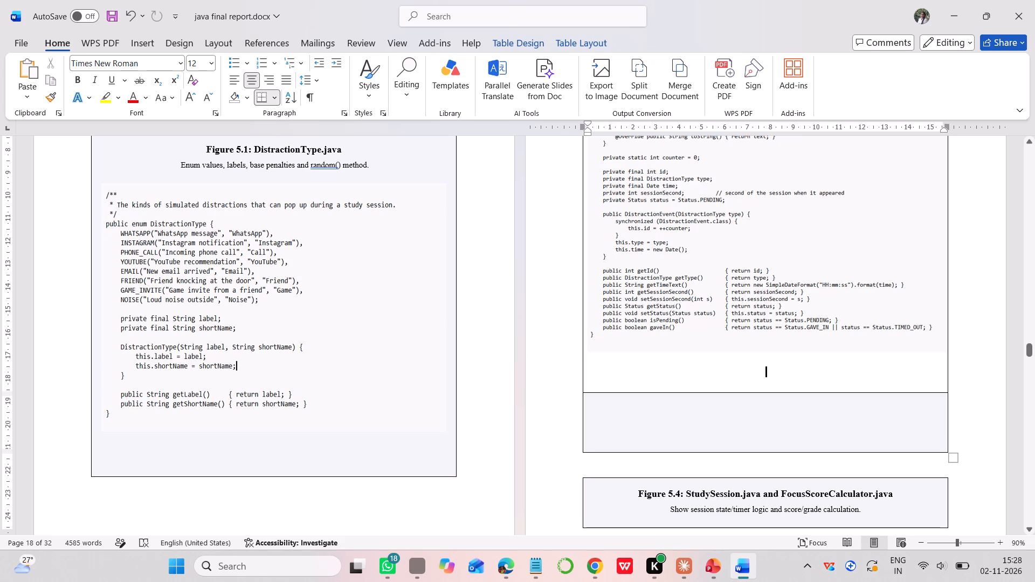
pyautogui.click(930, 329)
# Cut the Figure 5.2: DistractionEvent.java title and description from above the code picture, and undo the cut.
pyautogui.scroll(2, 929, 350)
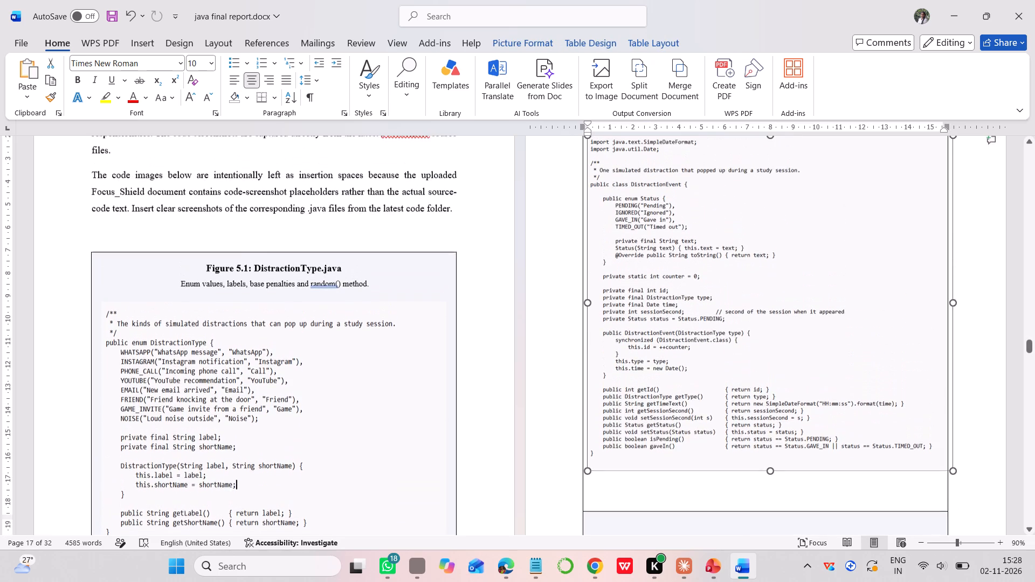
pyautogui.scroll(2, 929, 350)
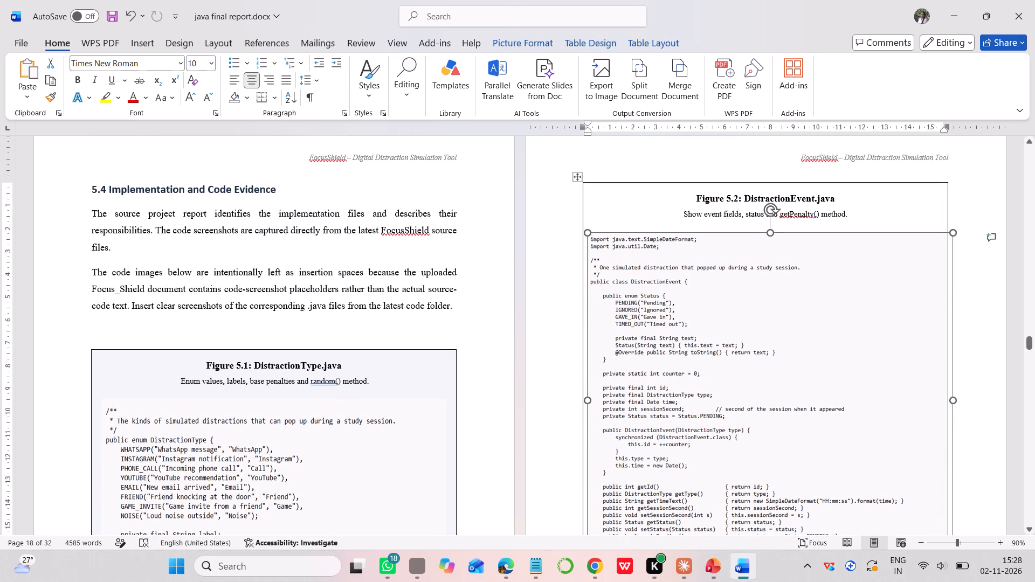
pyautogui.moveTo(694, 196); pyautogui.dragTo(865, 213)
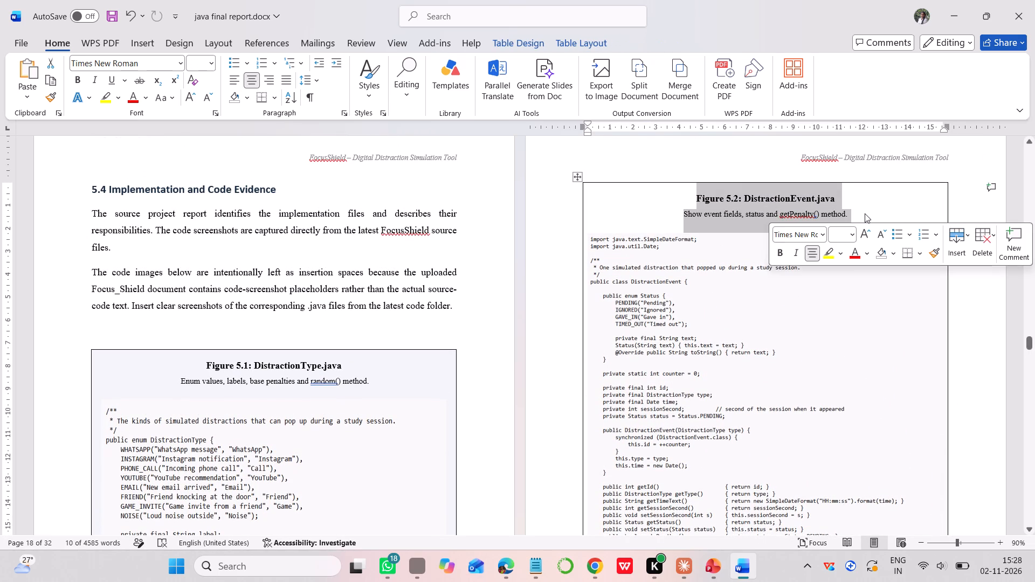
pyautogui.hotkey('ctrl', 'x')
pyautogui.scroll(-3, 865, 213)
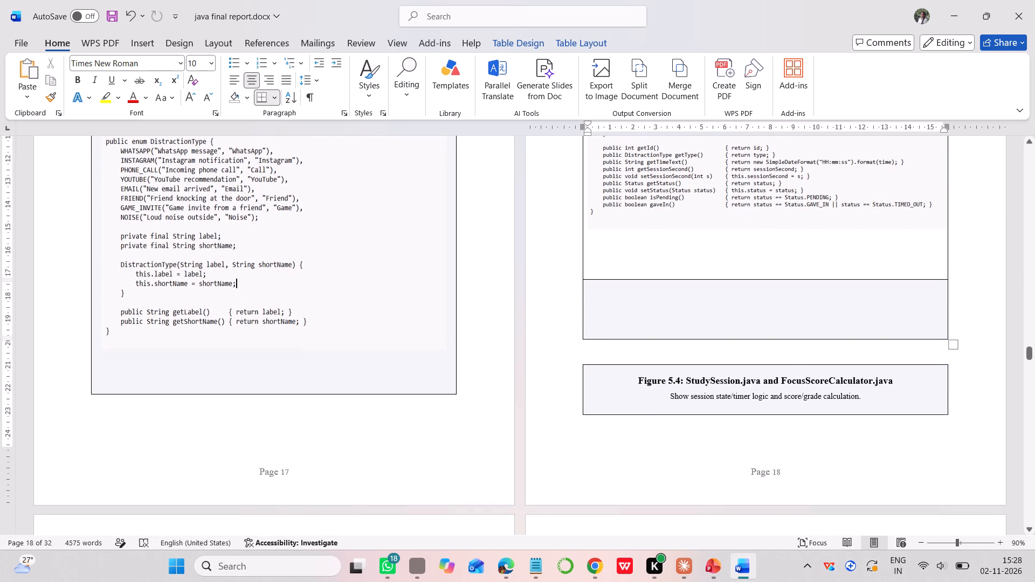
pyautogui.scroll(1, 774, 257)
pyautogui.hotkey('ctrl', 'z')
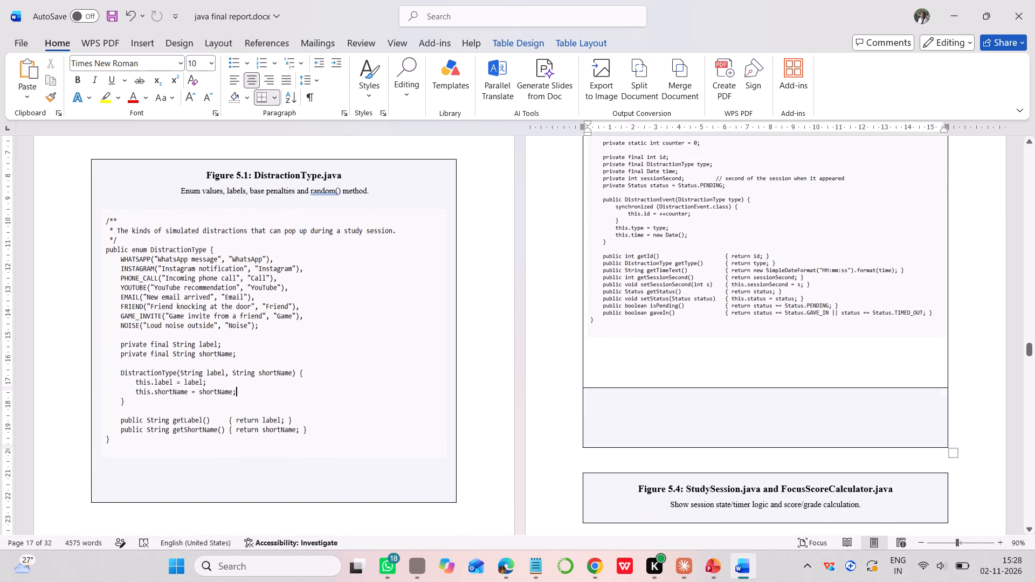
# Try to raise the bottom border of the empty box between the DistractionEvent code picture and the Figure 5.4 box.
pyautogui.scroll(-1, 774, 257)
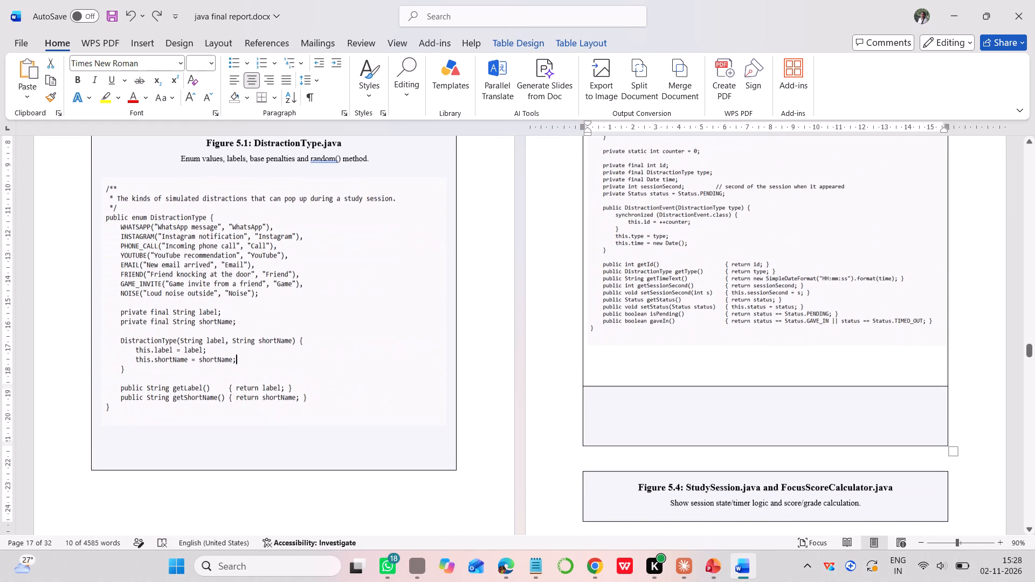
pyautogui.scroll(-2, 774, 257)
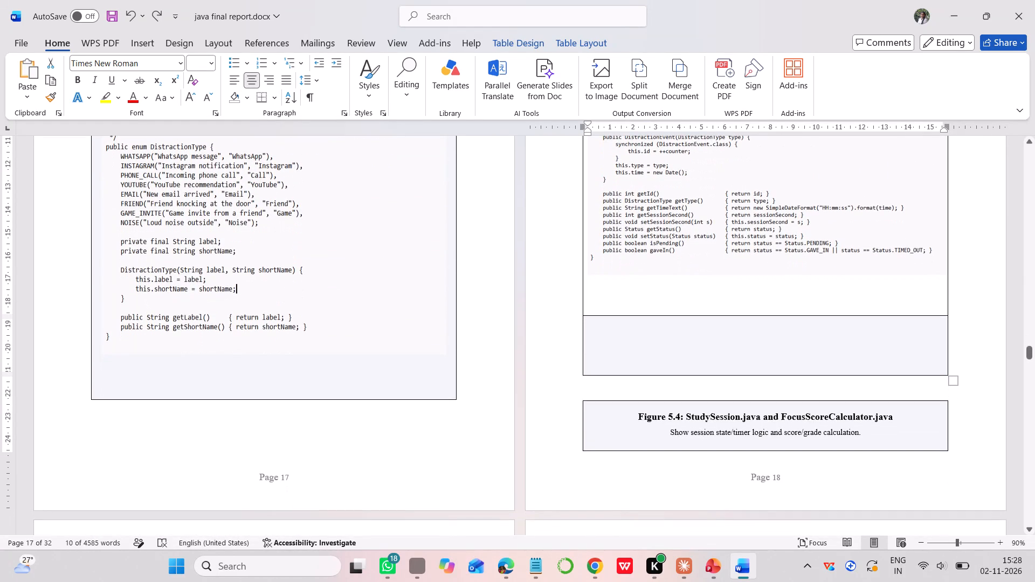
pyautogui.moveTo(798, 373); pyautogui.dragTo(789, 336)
# Open FocusCalculator.java from the FocusShield_Login folder in Notepad and capture a screenshot of its whole code.
pyautogui.click(866, 432)
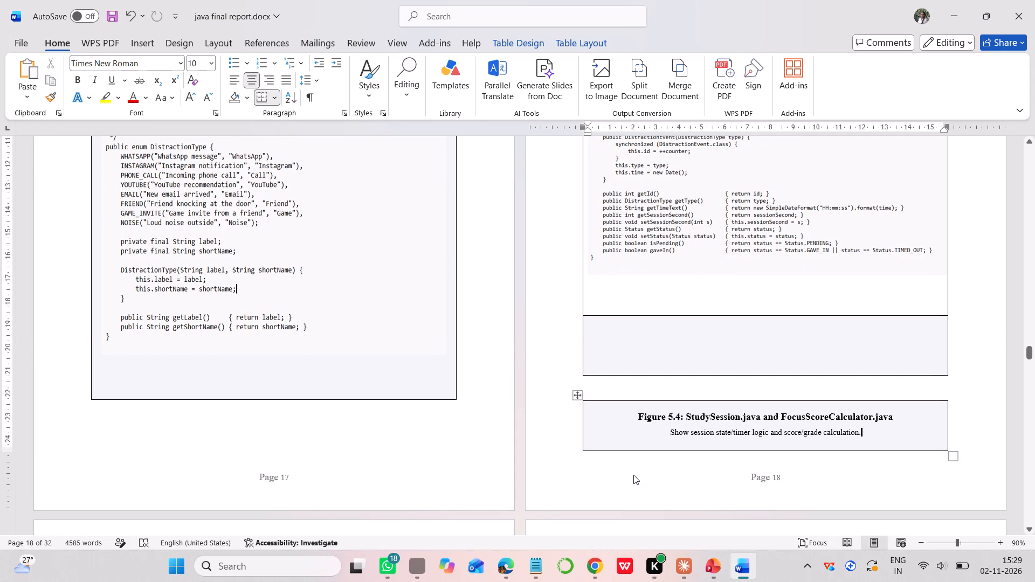
pyautogui.click(418, 562)
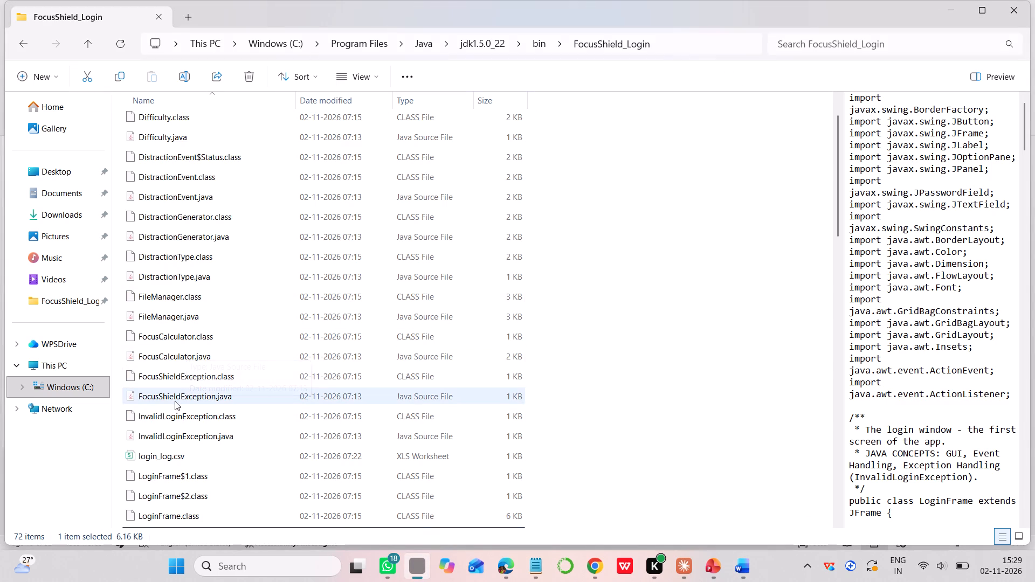
pyautogui.rightClick(171, 355)
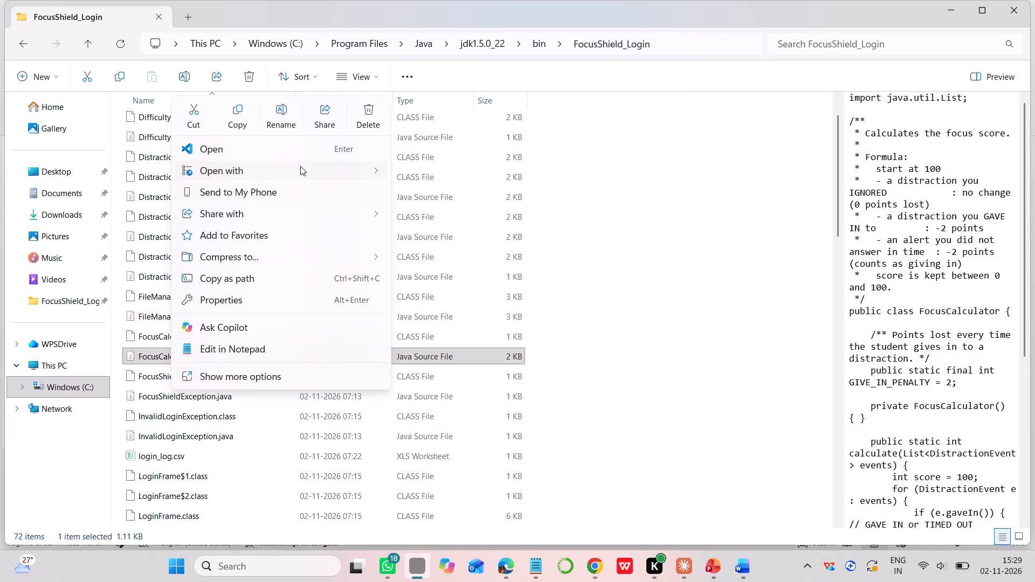
pyautogui.click(413, 174)
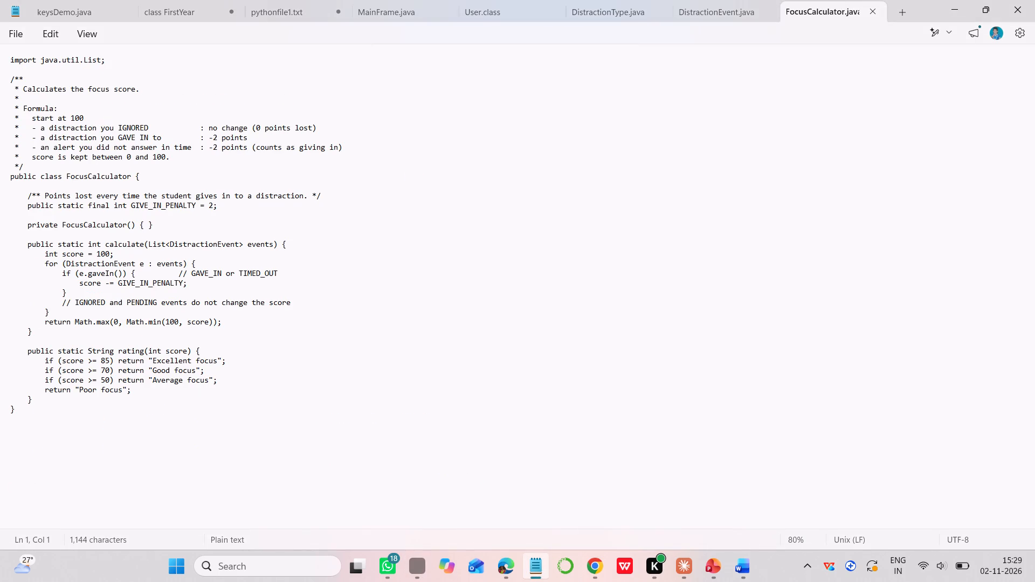
pyautogui.press('Print')
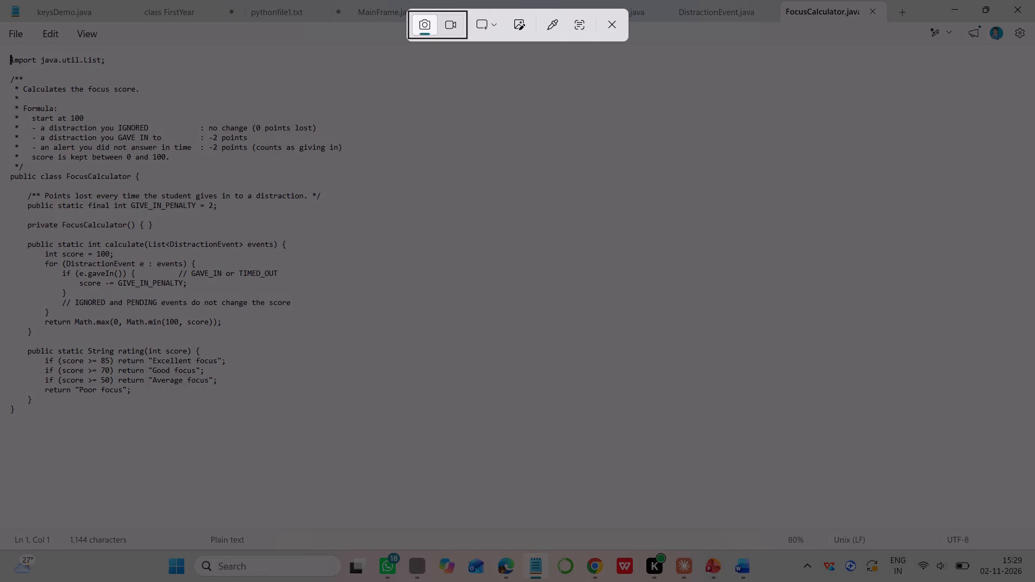
pyautogui.moveTo(6, 52); pyautogui.dragTo(323, 389)
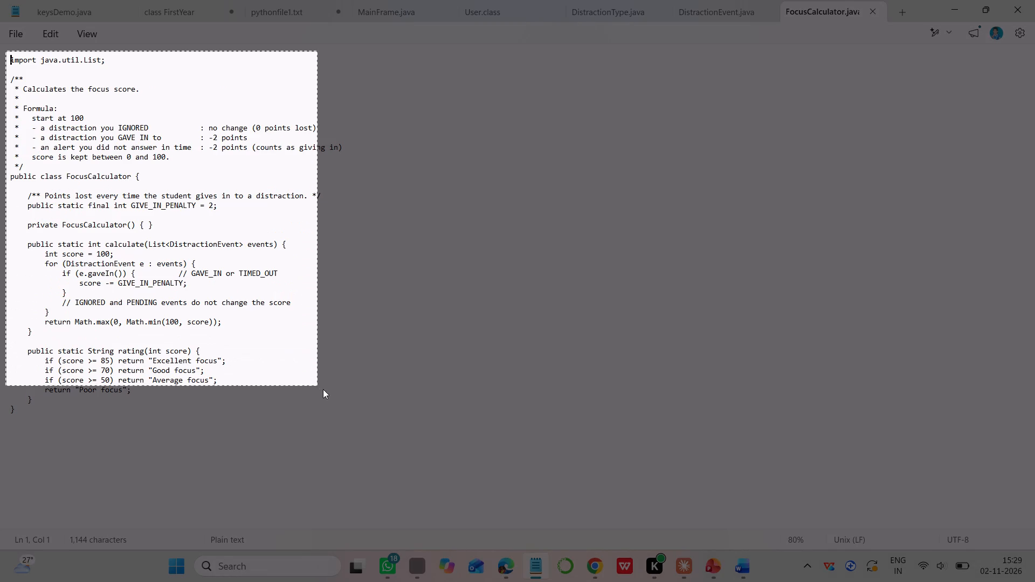
pyautogui.moveTo(323, 389); pyautogui.dragTo(382, 435)
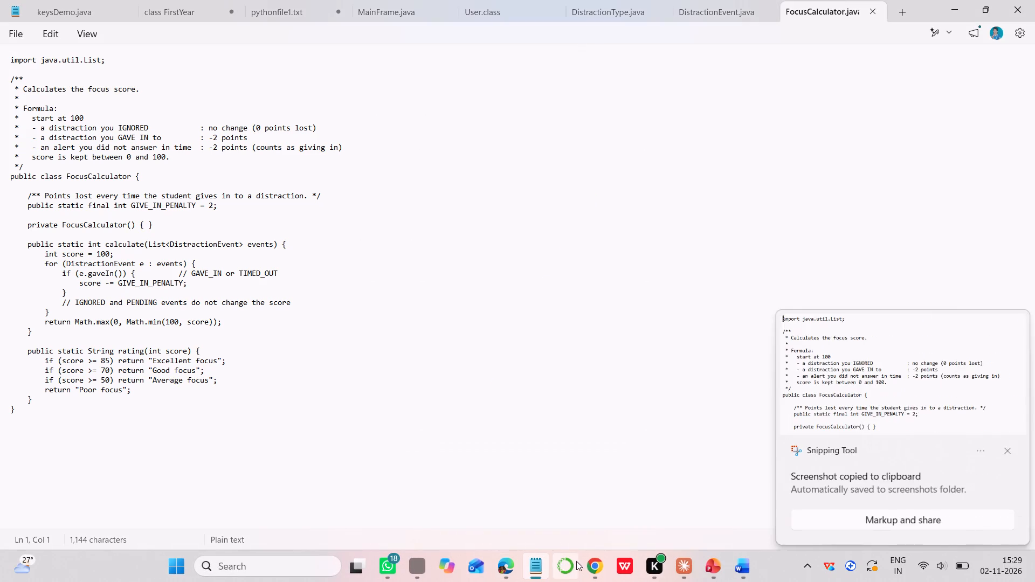
# Back in the Word report, add a line inside the Figure 5.4 box and a blank line above it, moving the box to the following page.
pyautogui.click(734, 566)
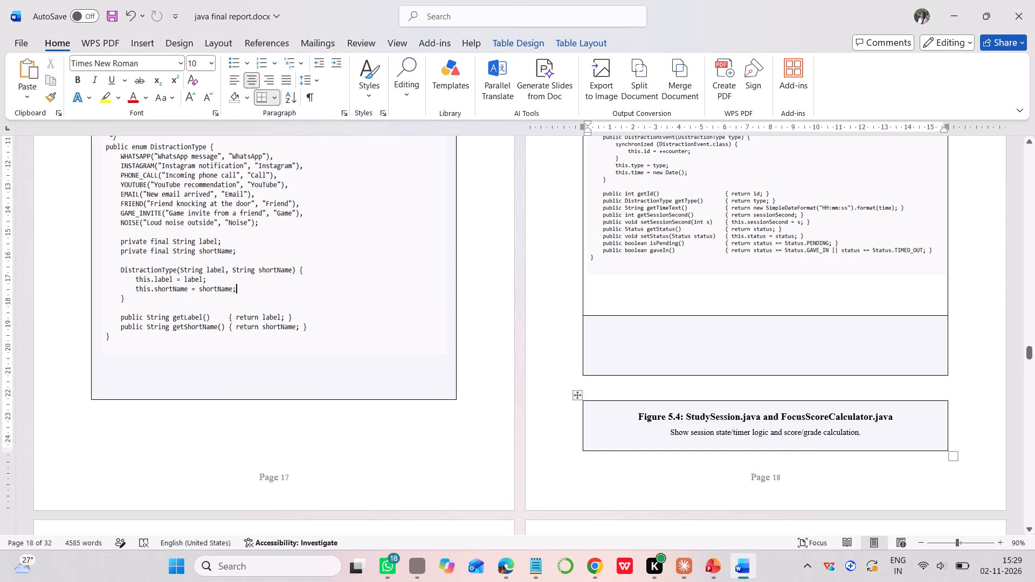
pyautogui.press('Return')
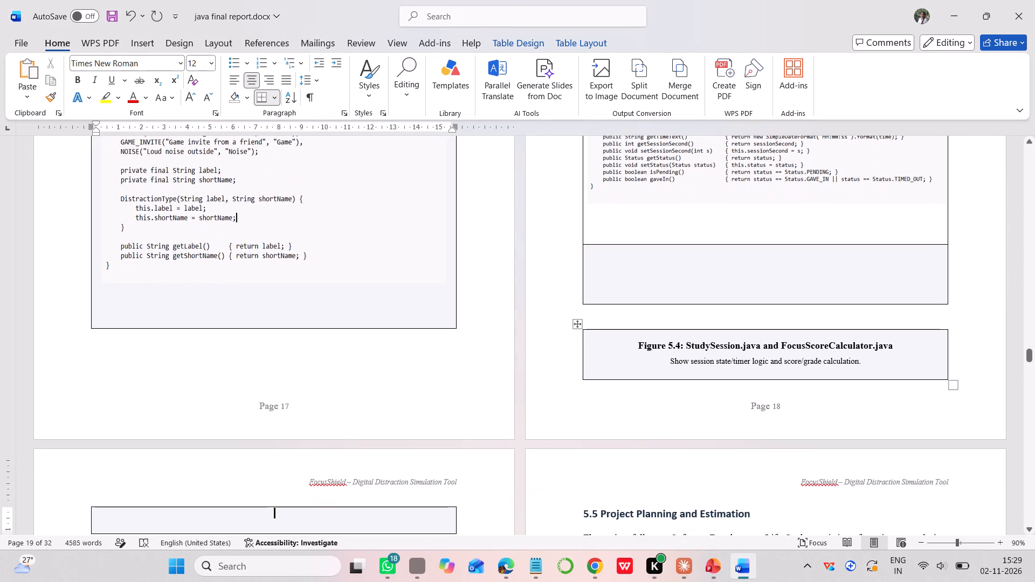
pyautogui.click(974, 312)
pyautogui.press('Return')
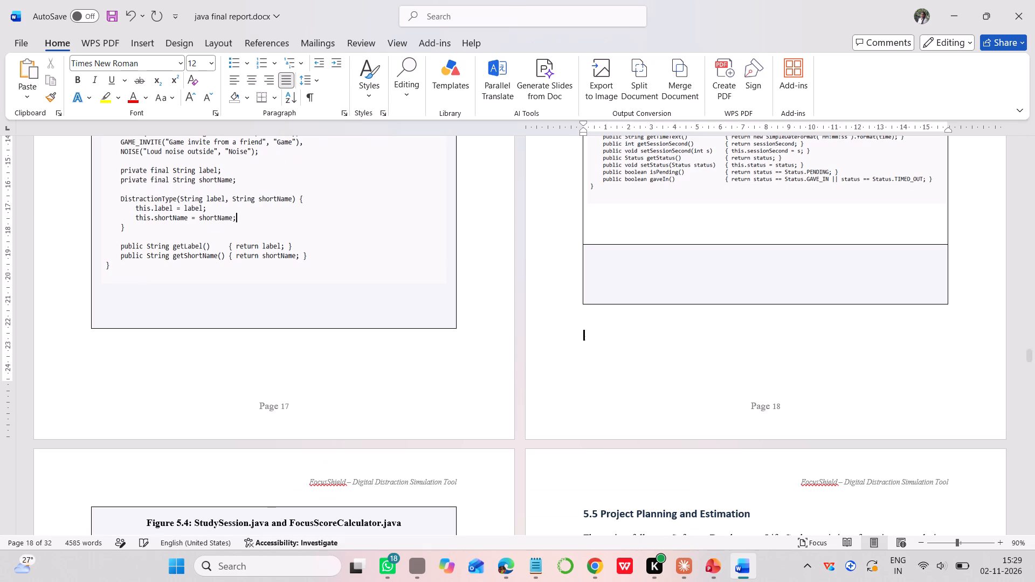
# Paste the FocusCalculator code screenshot on a new line beneath the Figure 5.4 description.
pyautogui.scroll(-1, 882, 342)
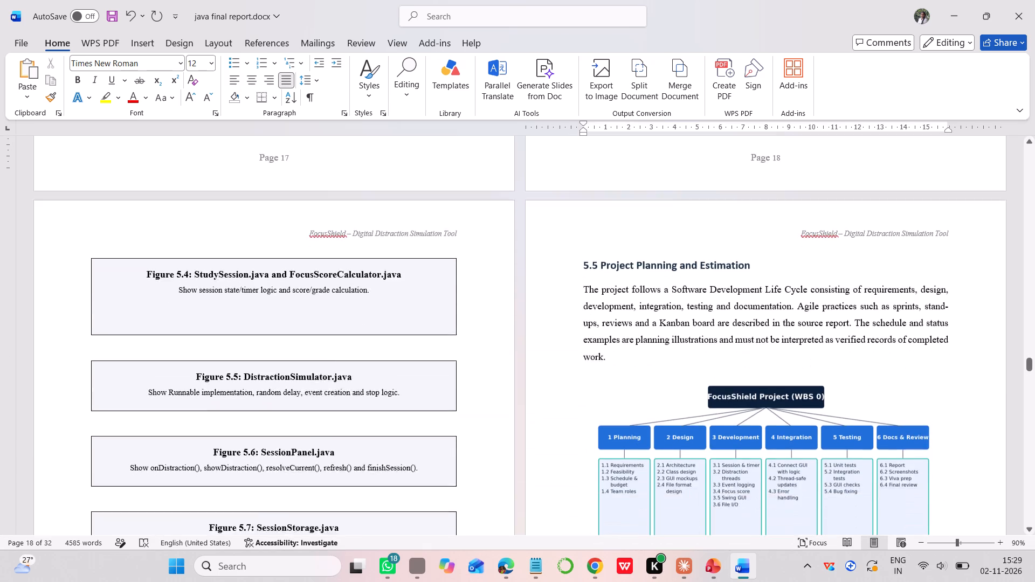
pyautogui.scroll(-1, 882, 342)
pyautogui.click(402, 276)
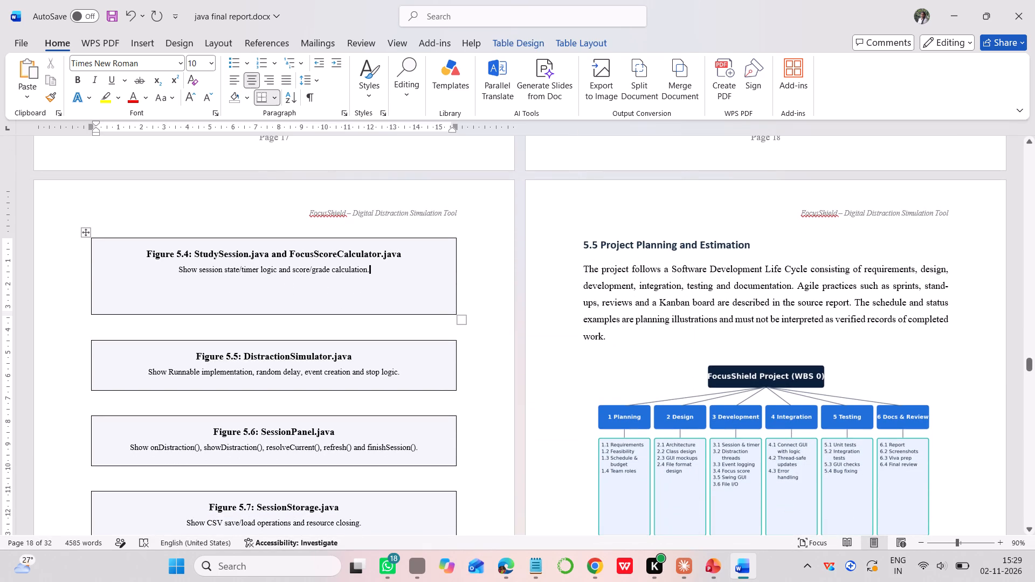
pyautogui.press('Return')
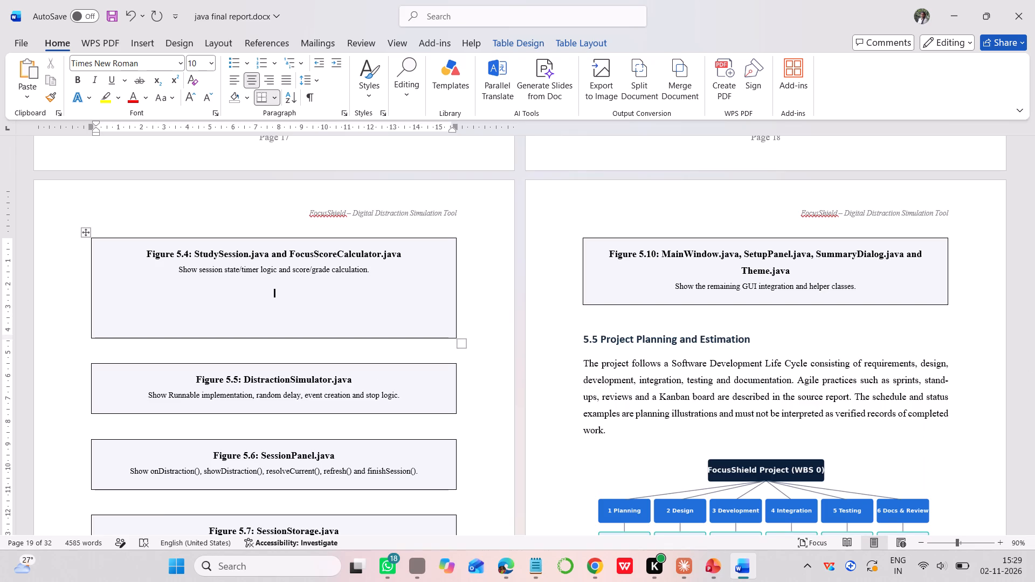
pyautogui.hotkey('ctrl', 'v')
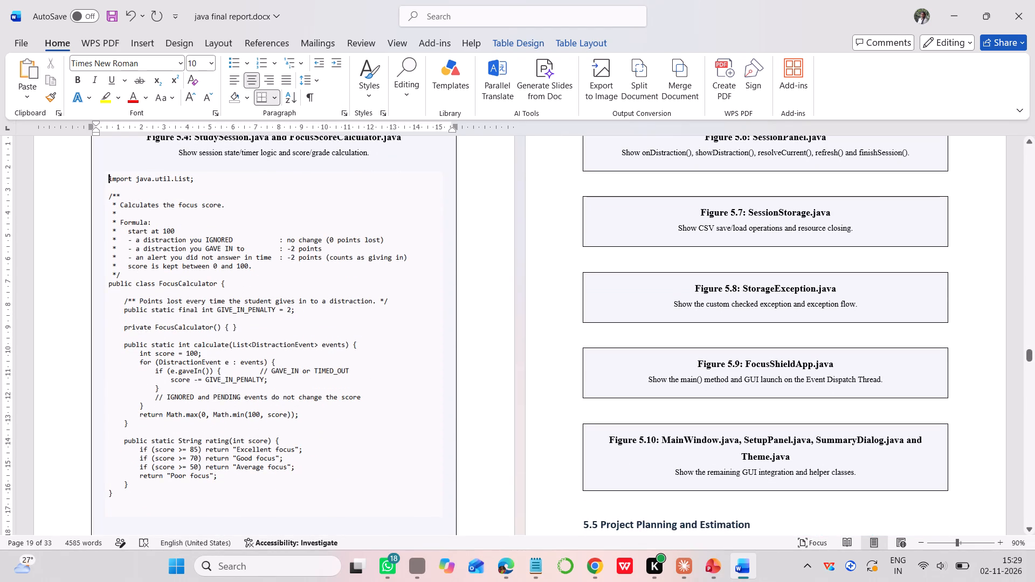
# Add an empty line beneath the FocusCalculator code picture inside the Figure 5.4 box.
pyautogui.scroll(-1, 411, 332)
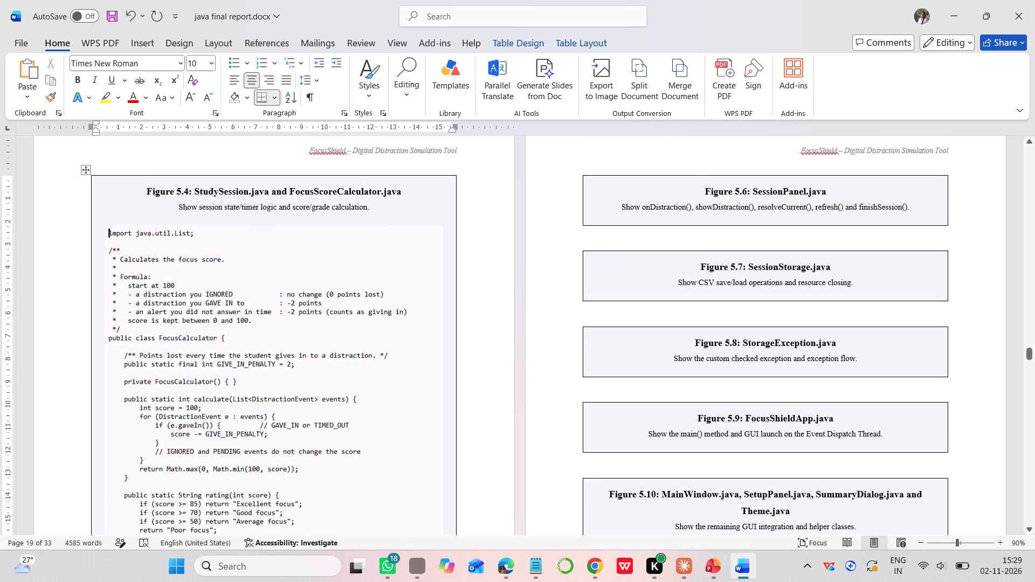
pyautogui.scroll(-2, 411, 332)
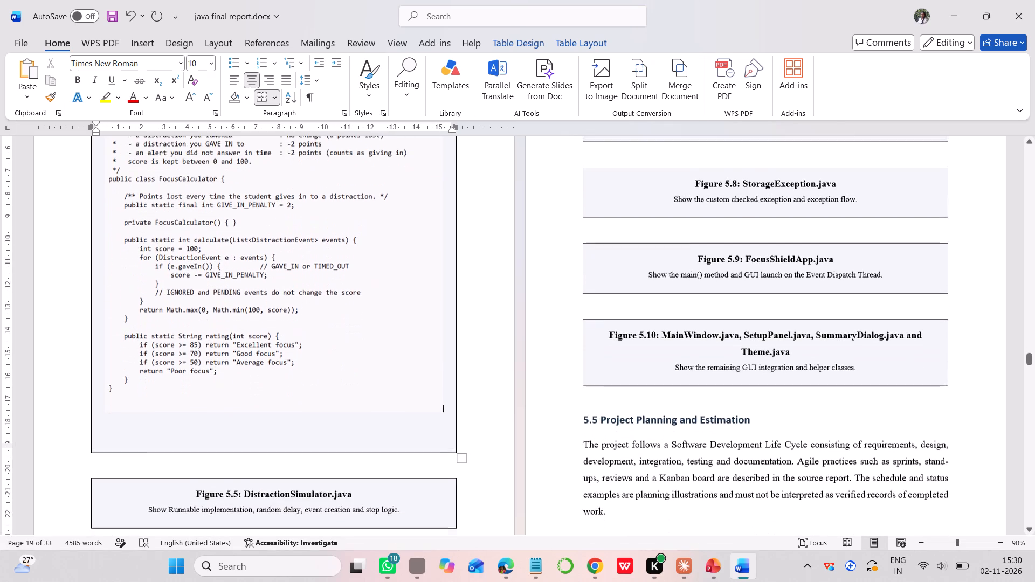
pyautogui.scroll(-1, 411, 332)
pyautogui.scroll(-1, 448, 407)
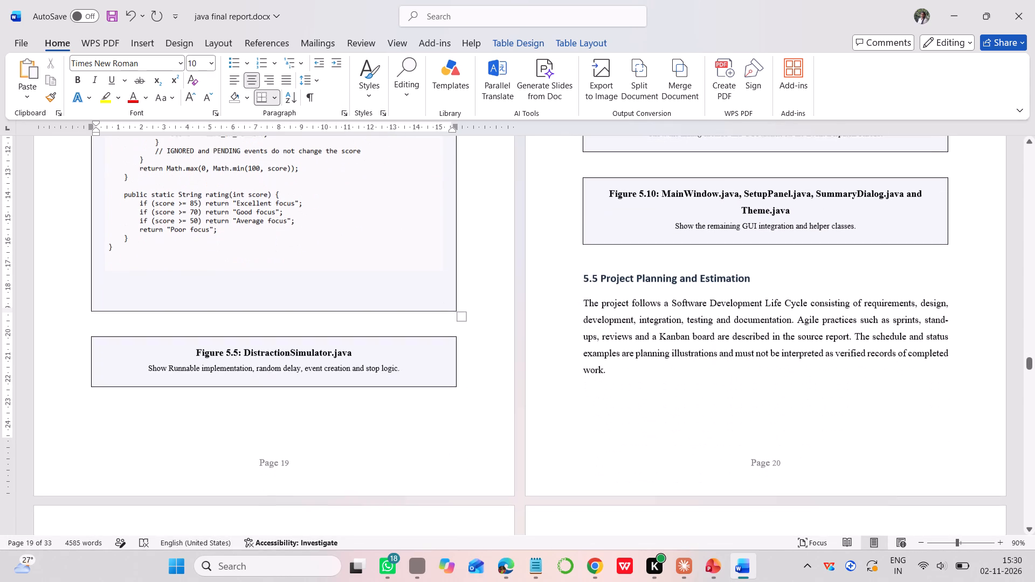
pyautogui.scroll(-1, 448, 407)
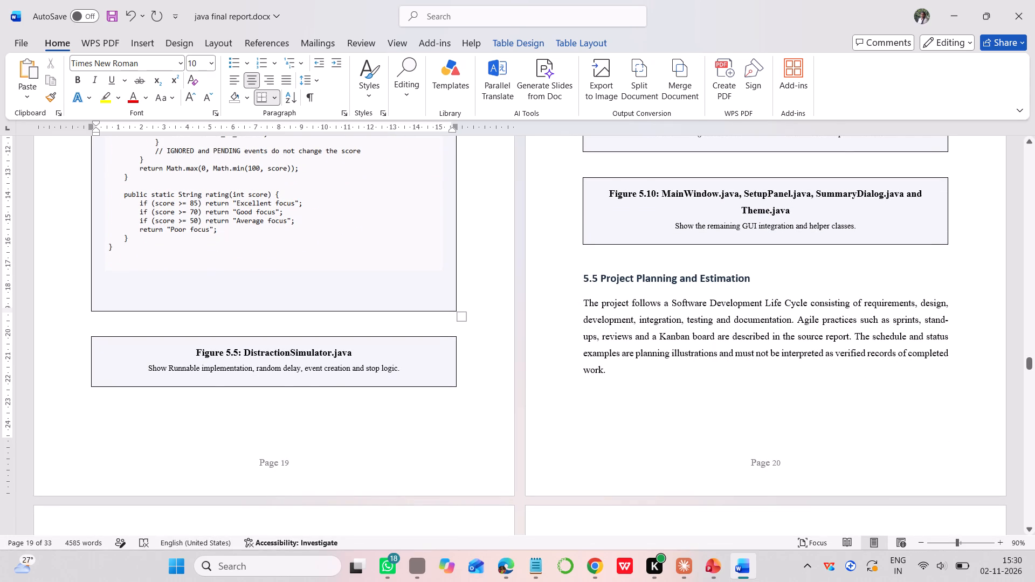
pyautogui.press('Return')
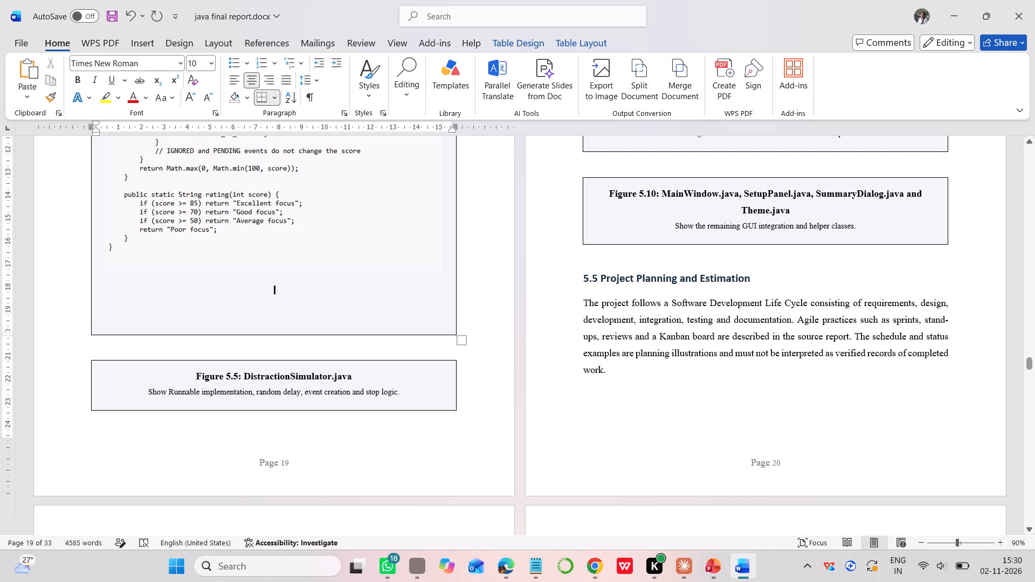
# Switch to the FocusShield_Login folder in File Explorer and open StudySession.java in Notepad.
pyautogui.scroll(3, 357, 328)
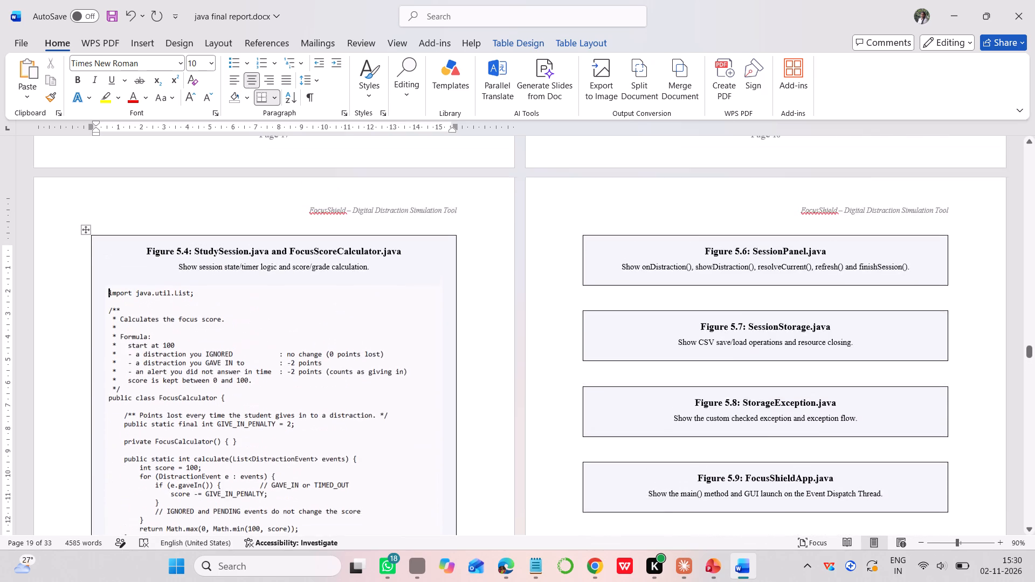
pyautogui.scroll(2, 357, 328)
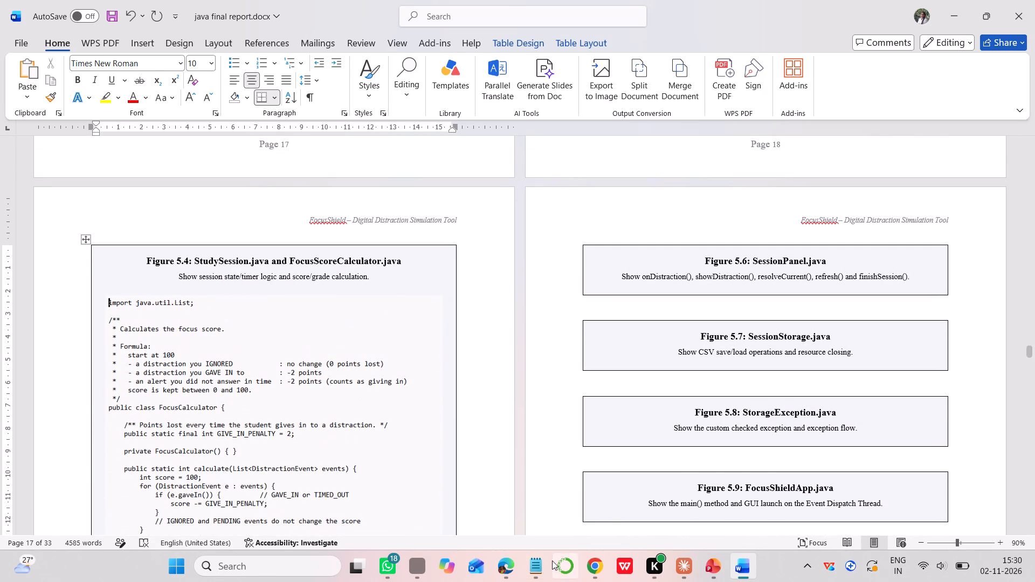
pyautogui.click(527, 564)
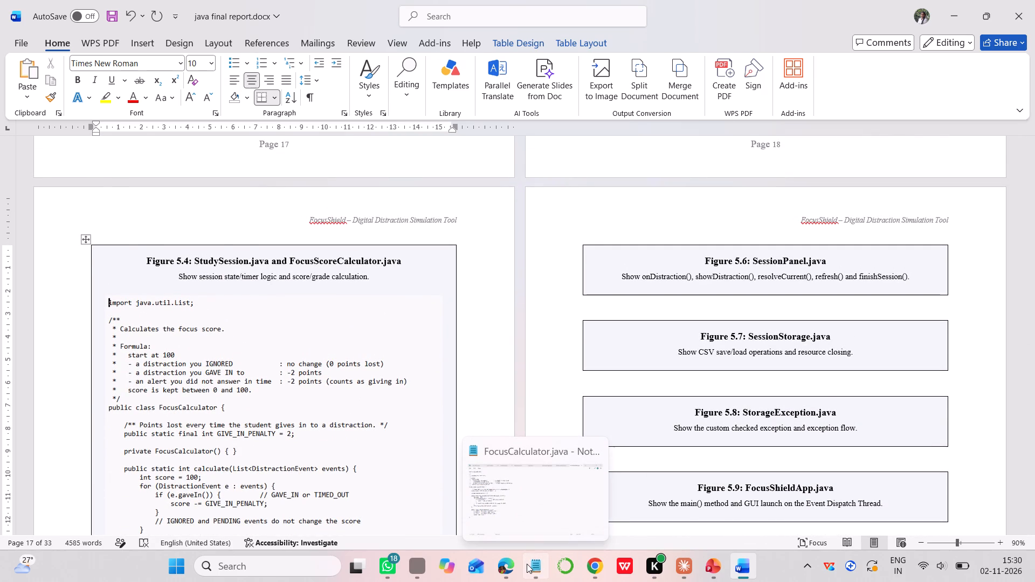
pyautogui.click(421, 561)
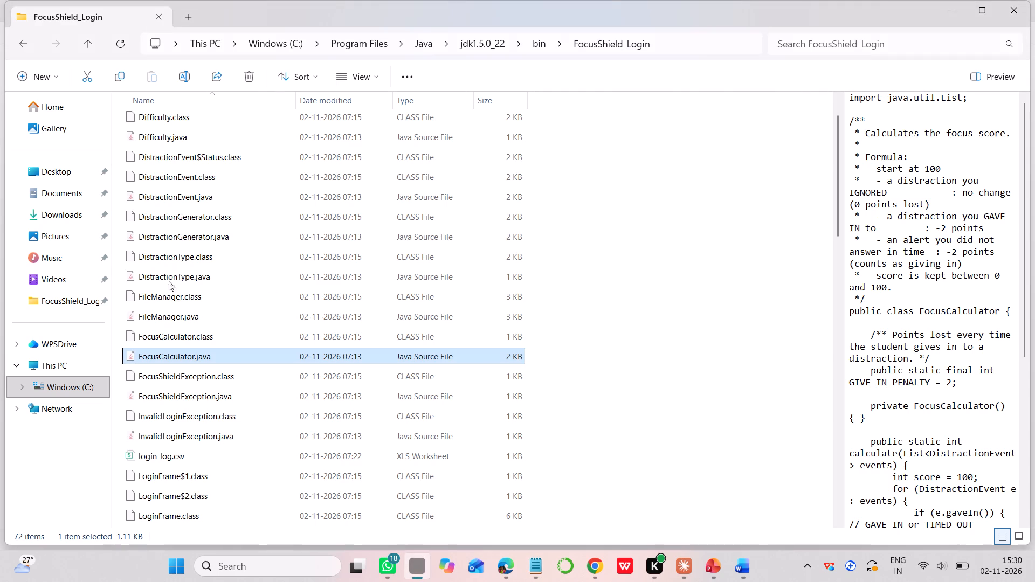
pyautogui.scroll(-5, 172, 461)
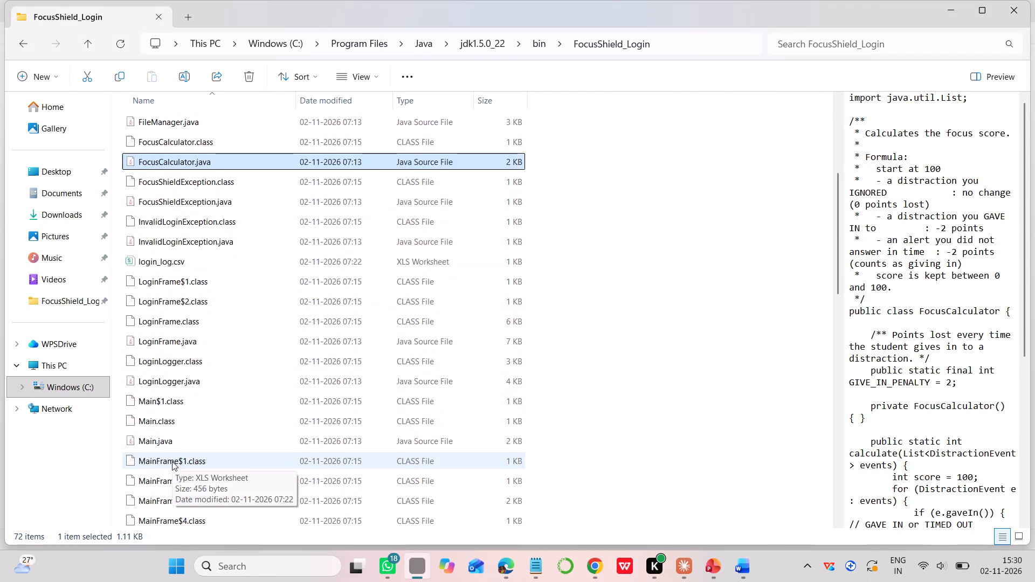
pyautogui.scroll(-7, 172, 461)
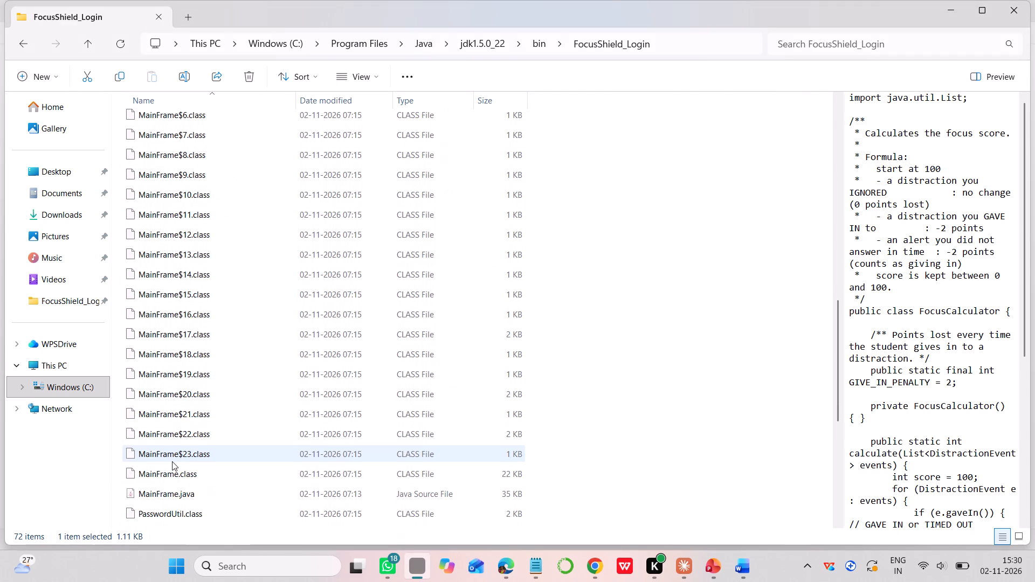
pyautogui.scroll(-2, 172, 461)
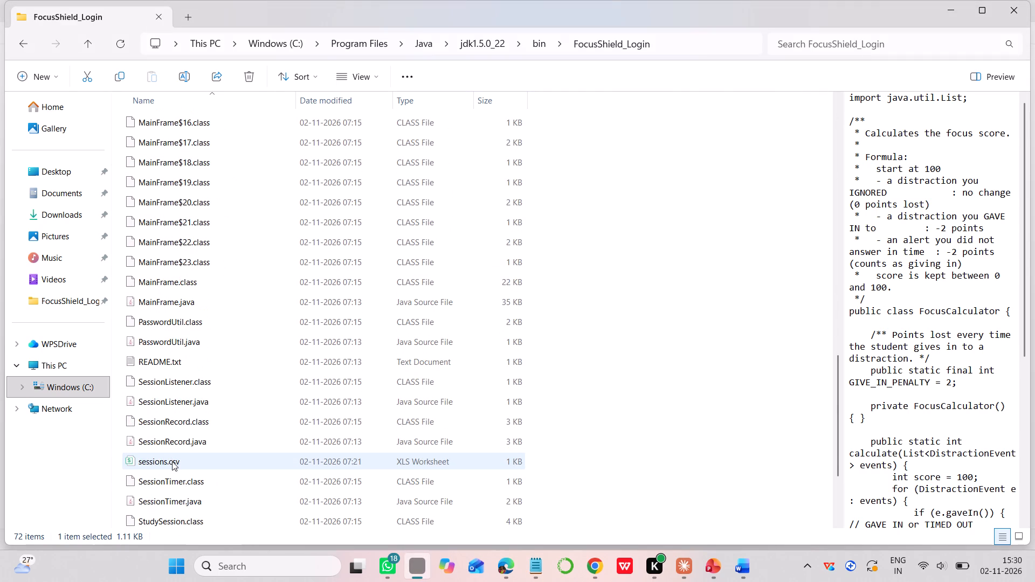
pyautogui.scroll(-1, 172, 461)
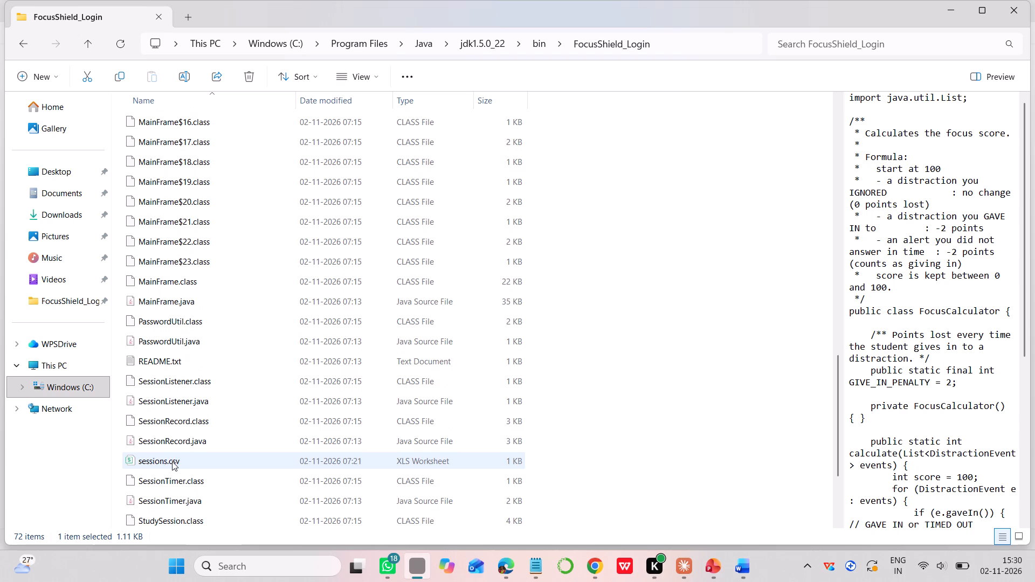
pyautogui.scroll(-2, 172, 461)
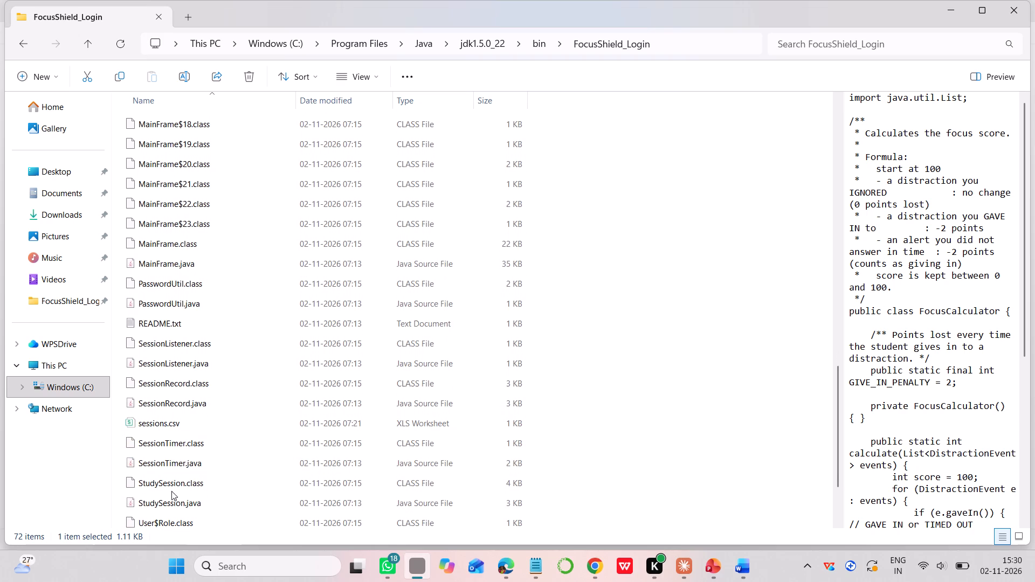
pyautogui.rightClick(172, 504)
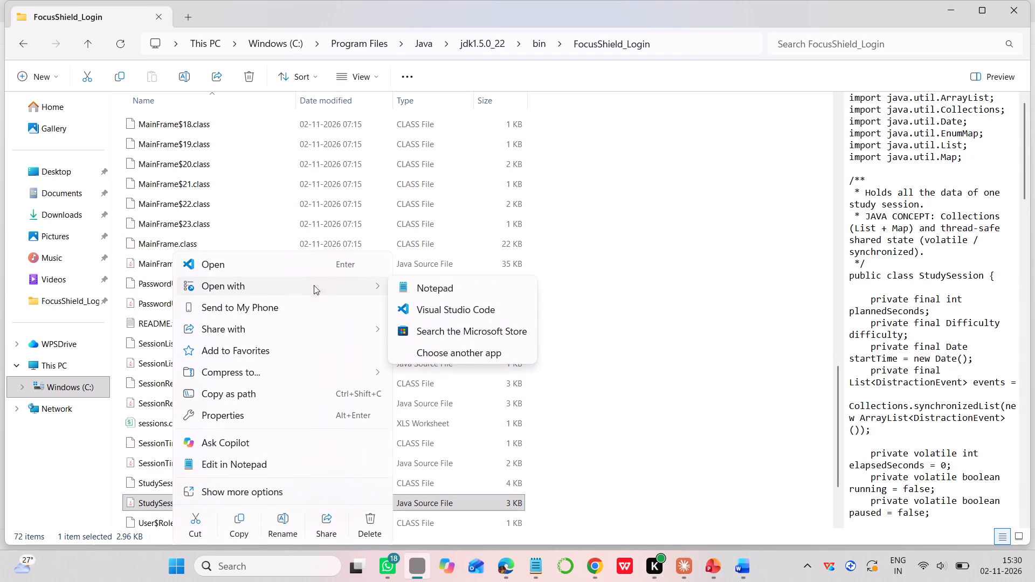
pyautogui.click(405, 285)
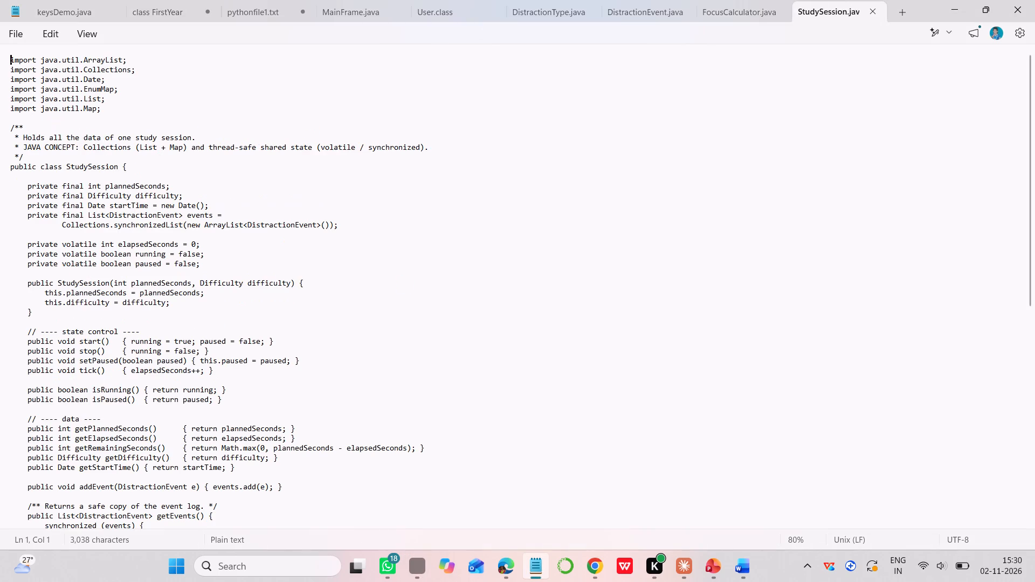
# Look through the StudySession.java code from beginning to end to judge how much has to be captured.
pyautogui.scroll(-5, 405, 285)
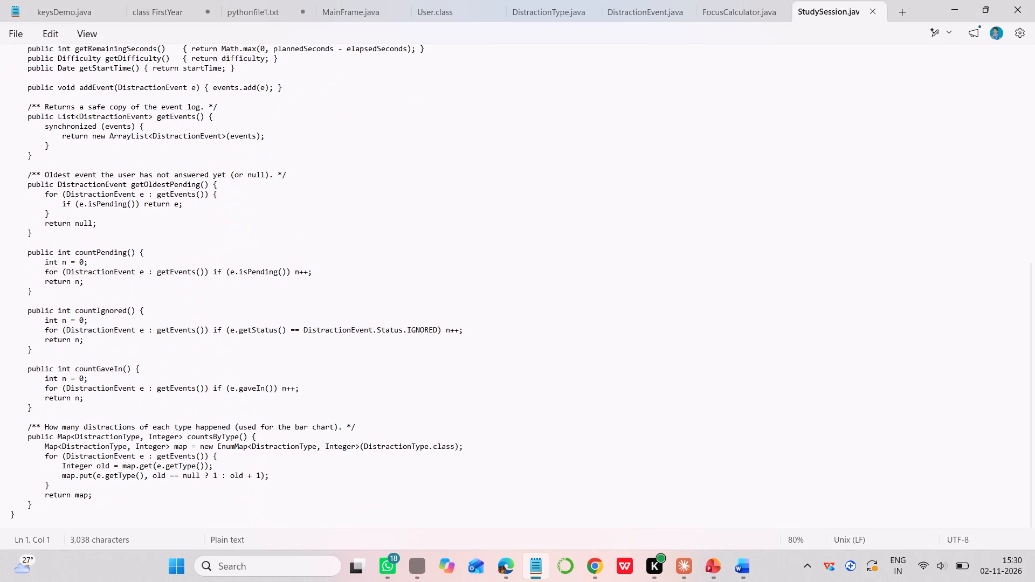
pyautogui.scroll(-1, 405, 285)
pyautogui.scroll(2, 405, 285)
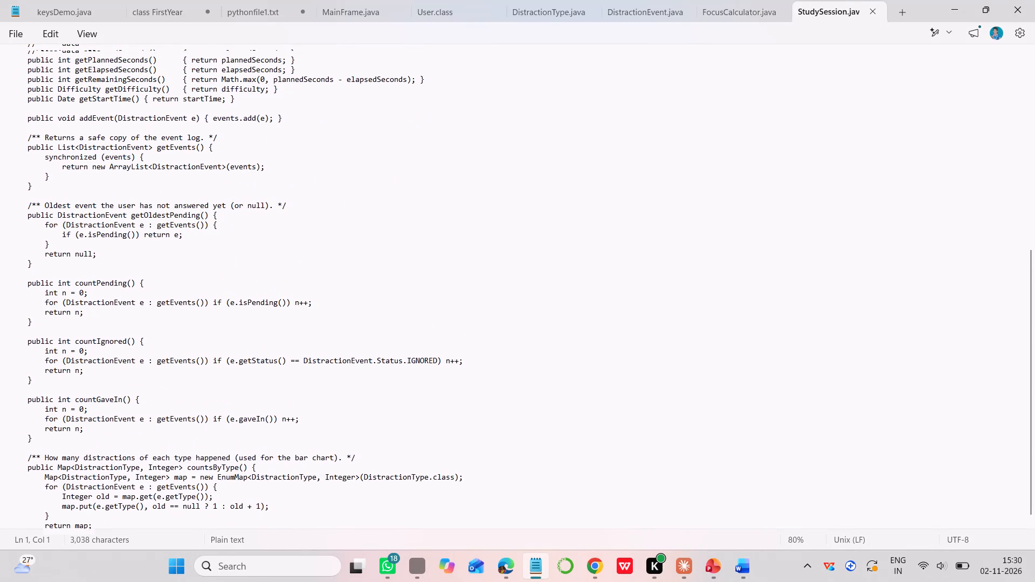
pyautogui.scroll(3, 405, 285)
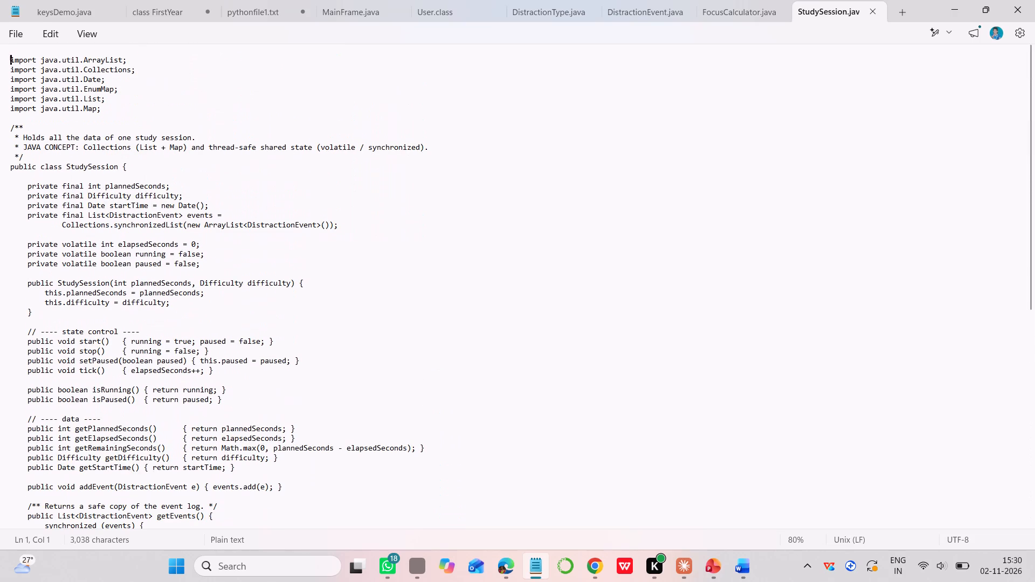
pyautogui.scroll(-1, 405, 285)
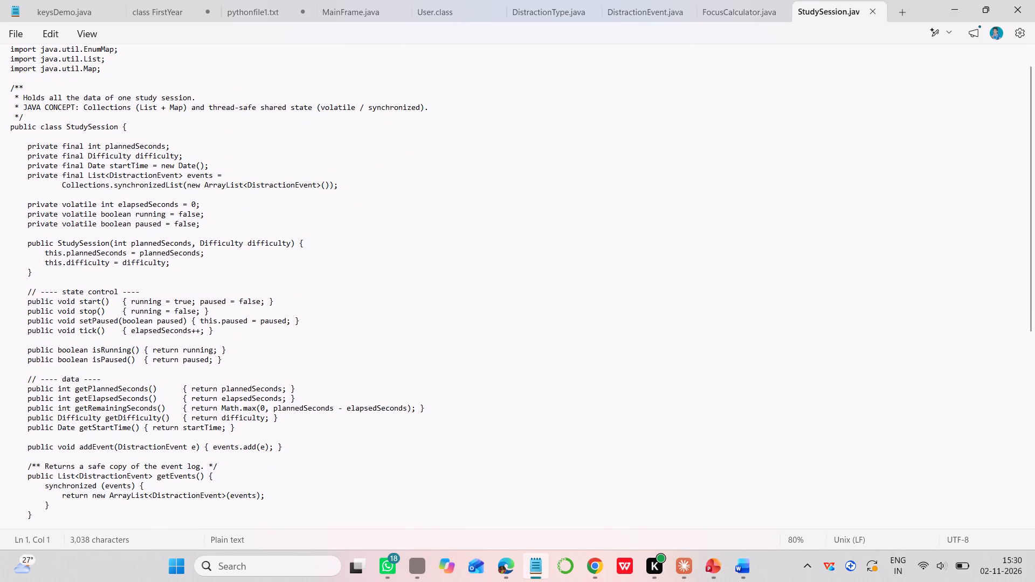
pyautogui.scroll(-1, 405, 285)
pyautogui.scroll(2, 405, 285)
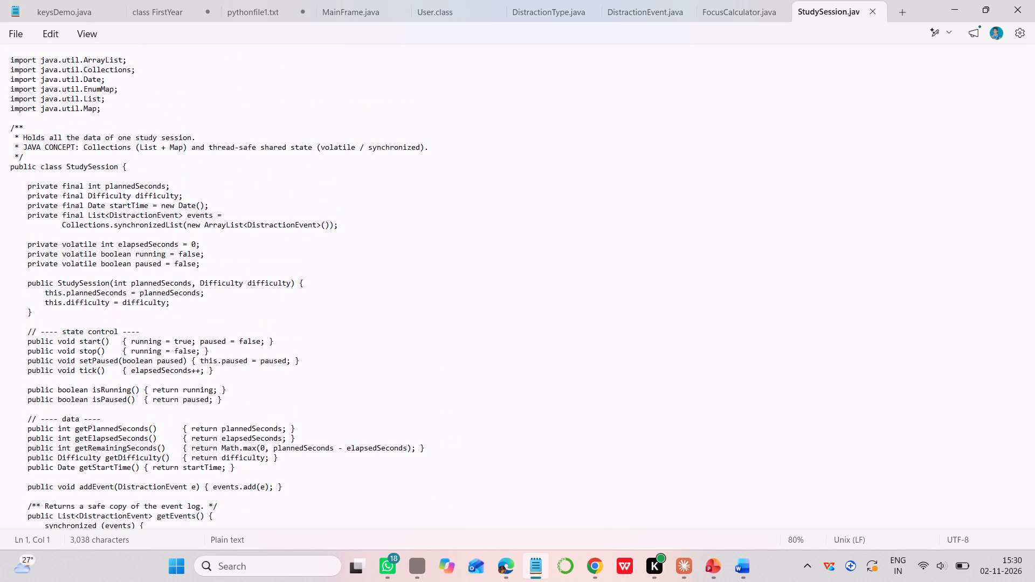
# Capture a screenshot of the StudySession.java code from the import lines down to the start of getEvents().
pyautogui.click(0, 17)
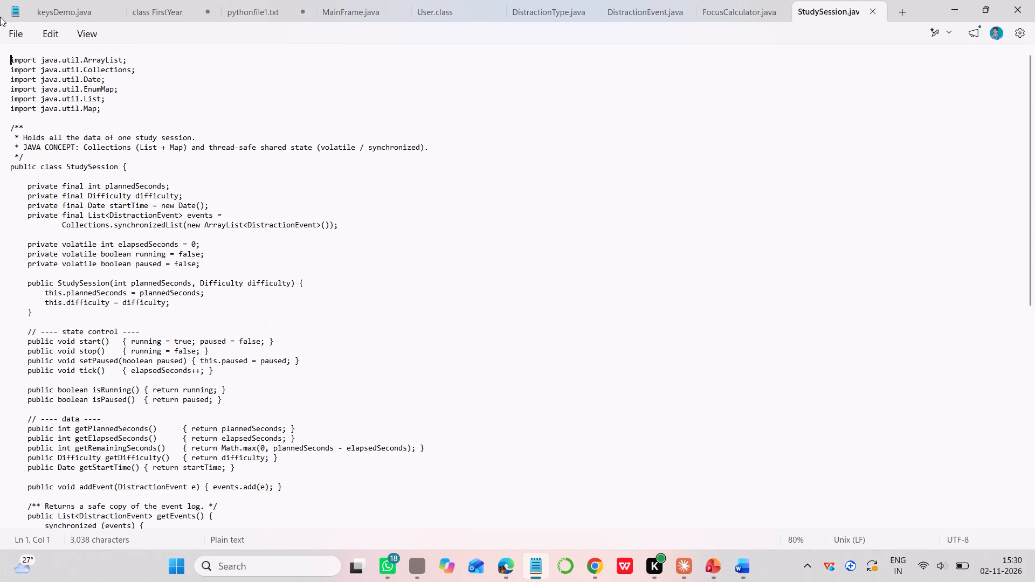
pyautogui.press('Print')
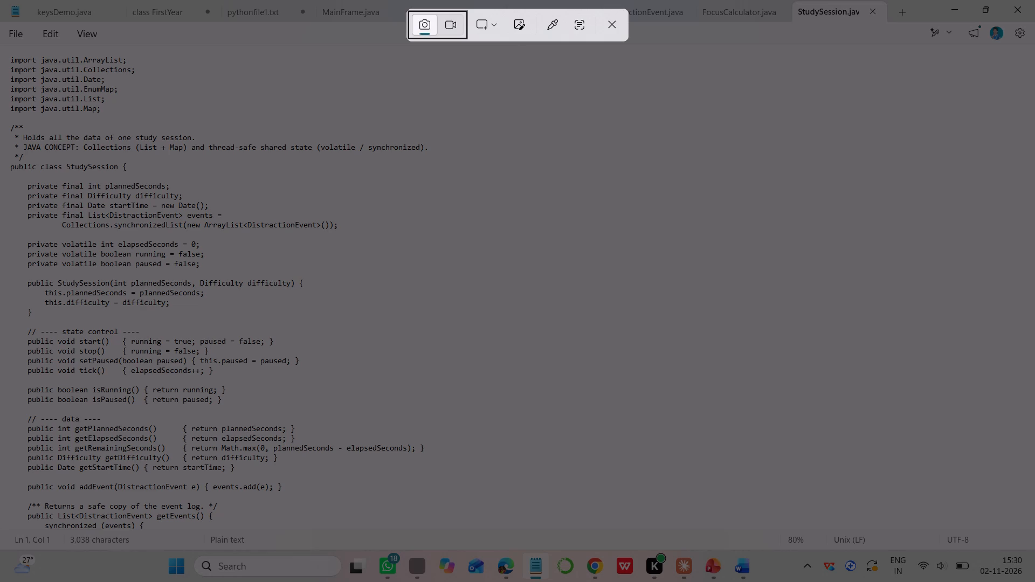
pyautogui.moveTo(0, 54); pyautogui.dragTo(613, 544)
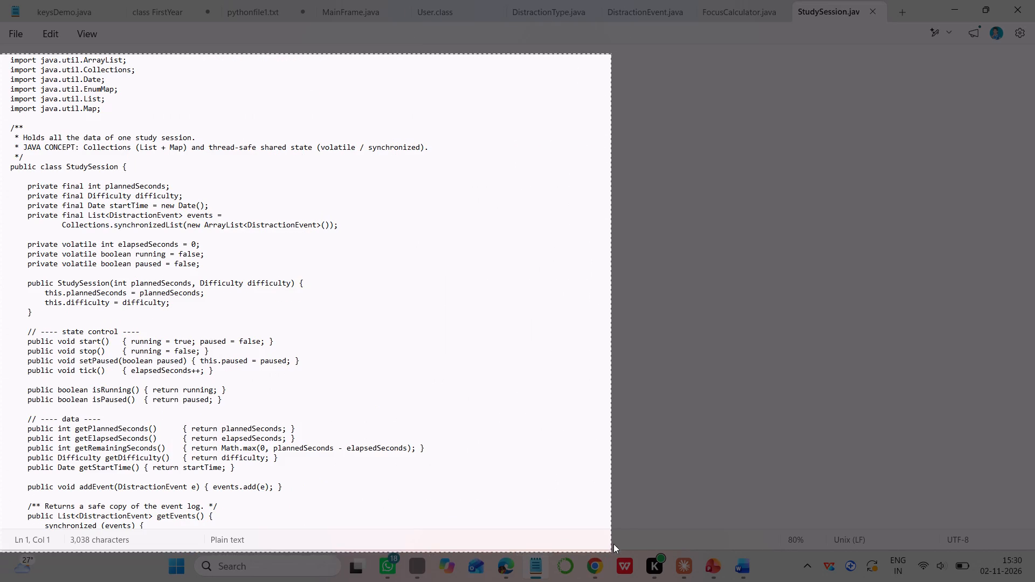
pyautogui.moveTo(613, 544); pyautogui.dragTo(498, 533)
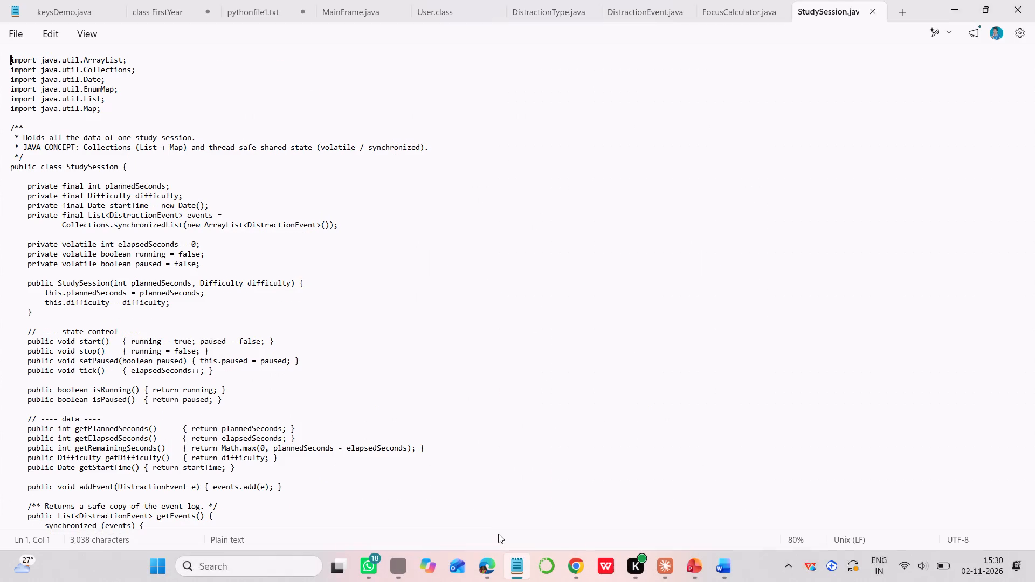
# In the Word report, insert Screenshot 2026-11-02 153050.png on the empty line beneath the FocusCalculator picture in the Figure 5.4 box.
pyautogui.click(746, 569)
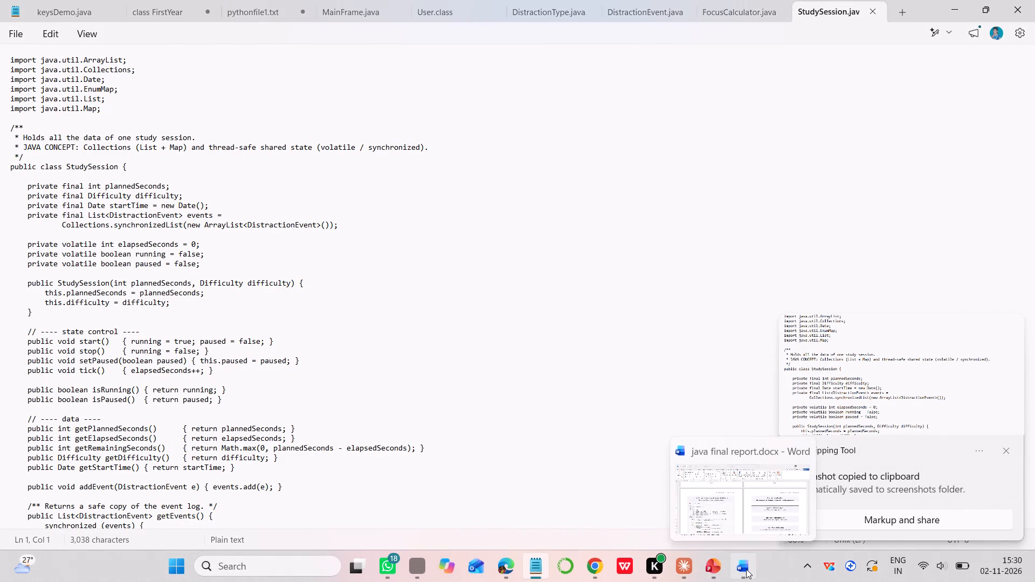
pyautogui.scroll(-2, 319, 380)
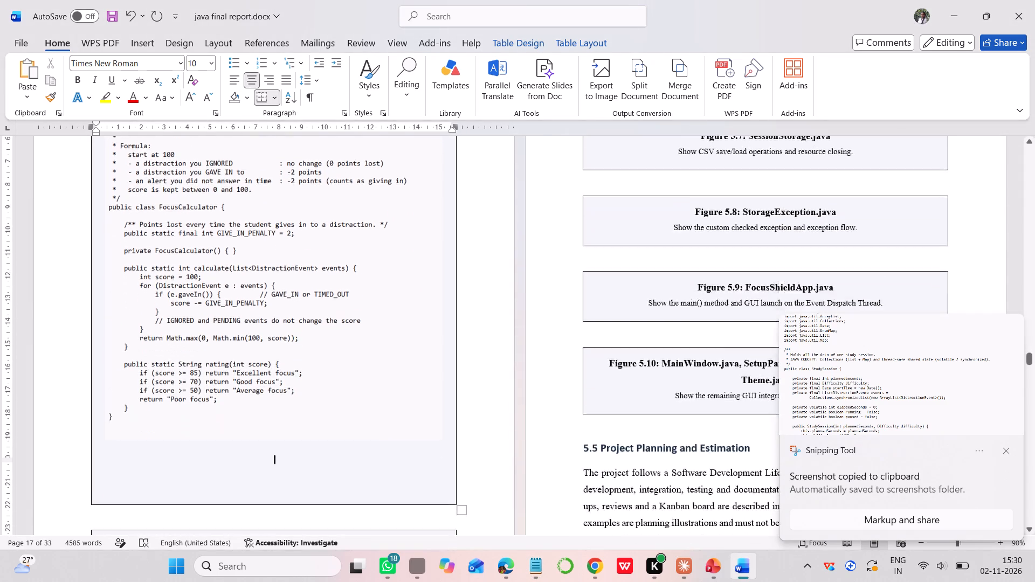
pyautogui.scroll(-1, 319, 380)
pyautogui.click(274, 401)
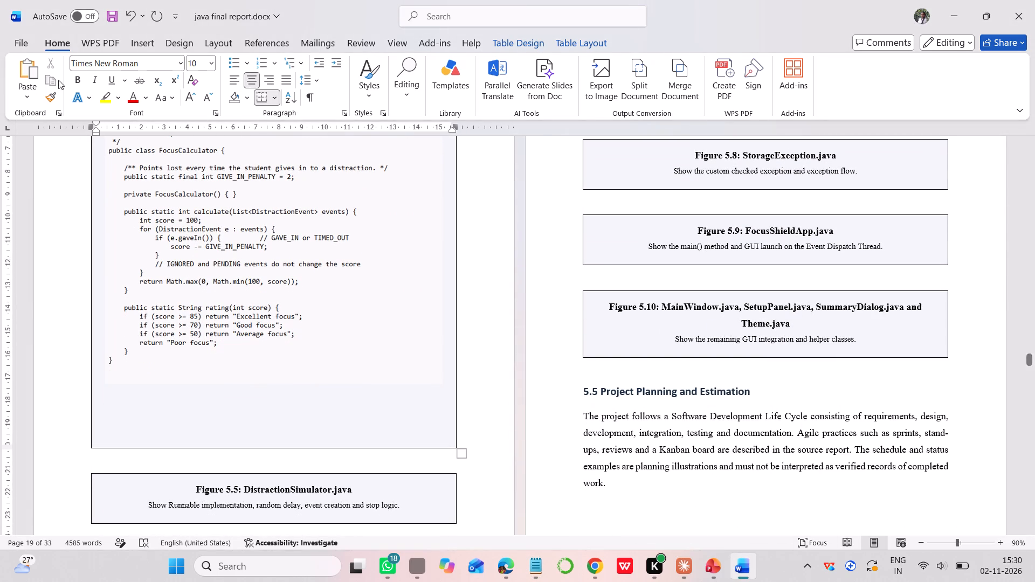
pyautogui.click(137, 42)
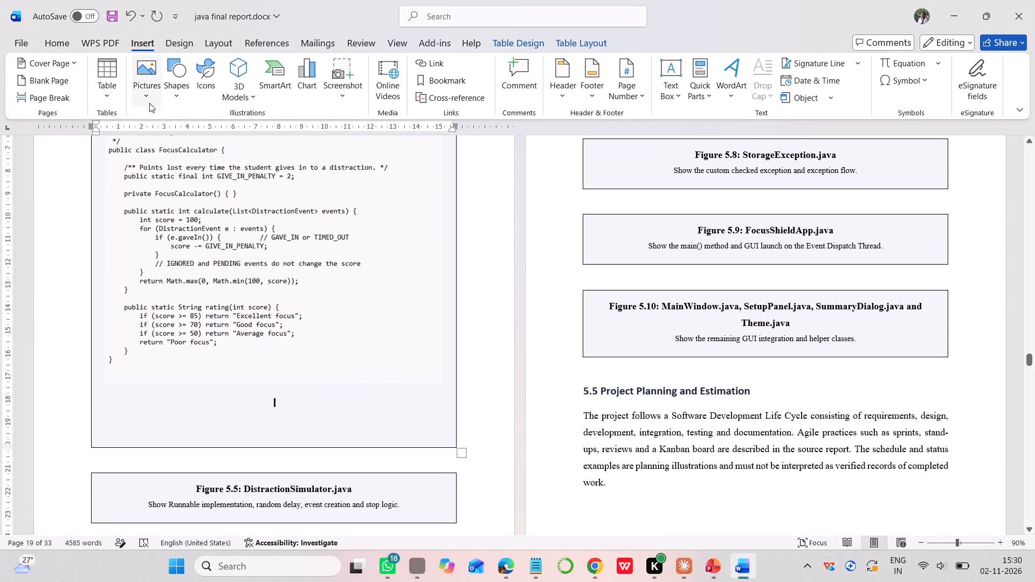
pyautogui.click(149, 102)
pyautogui.click(164, 142)
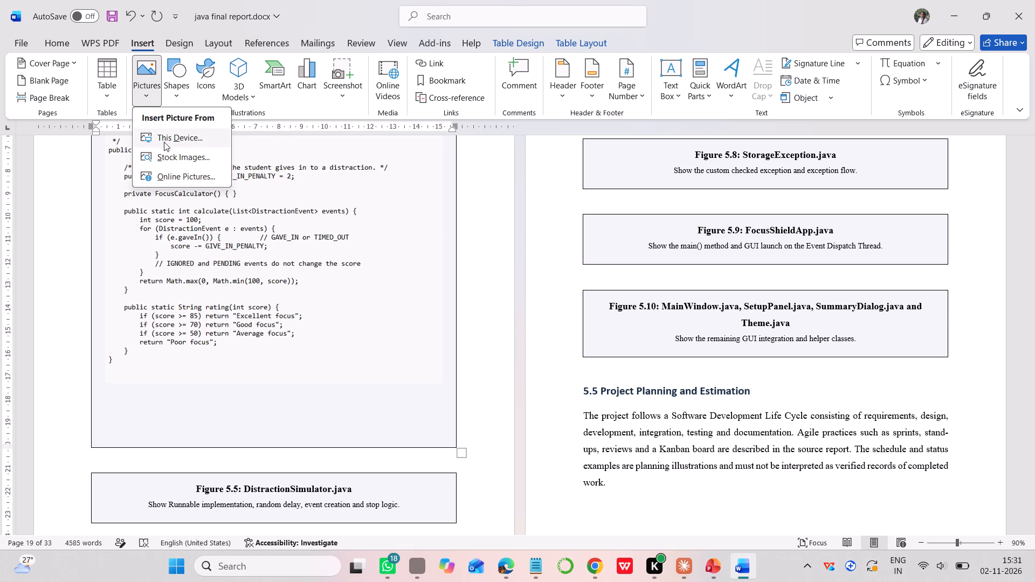
pyautogui.scroll(-7, 220, 206)
pyautogui.click(246, 216)
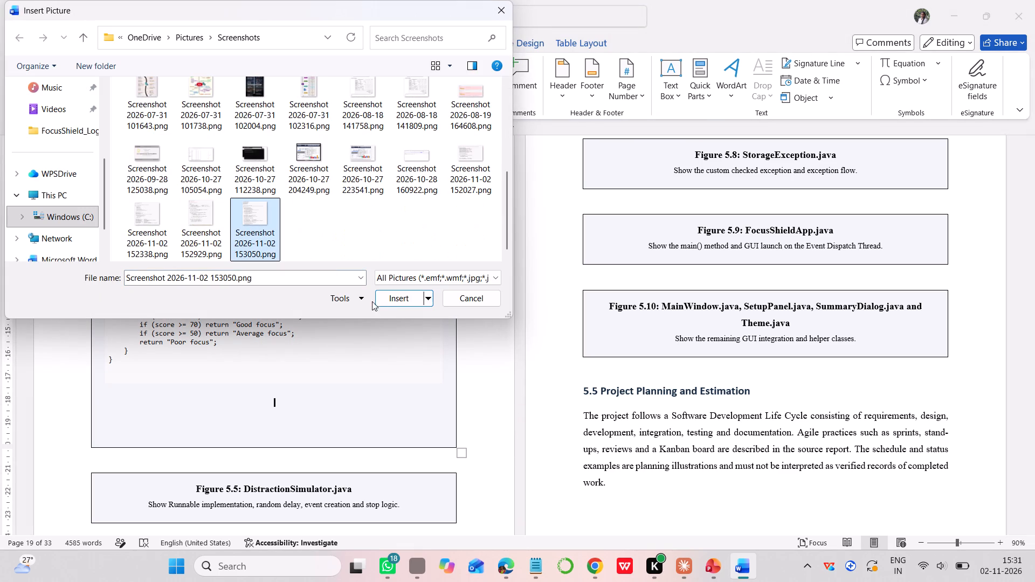
pyautogui.click(387, 302)
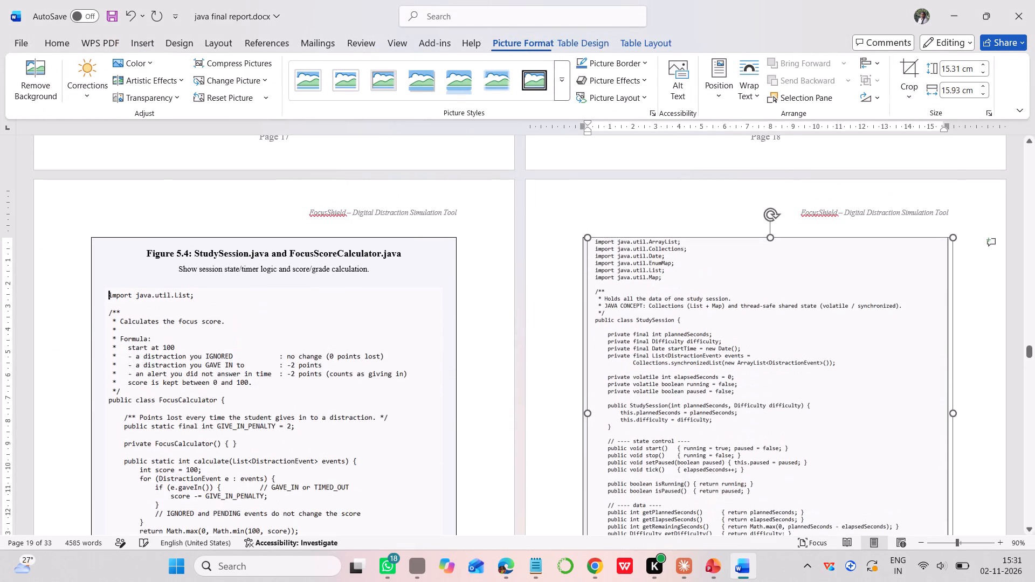
# Add an empty line beneath the description in the Figure 5.5 DistractionSimulator.java box.
pyautogui.hscroll(1, 387, 302)
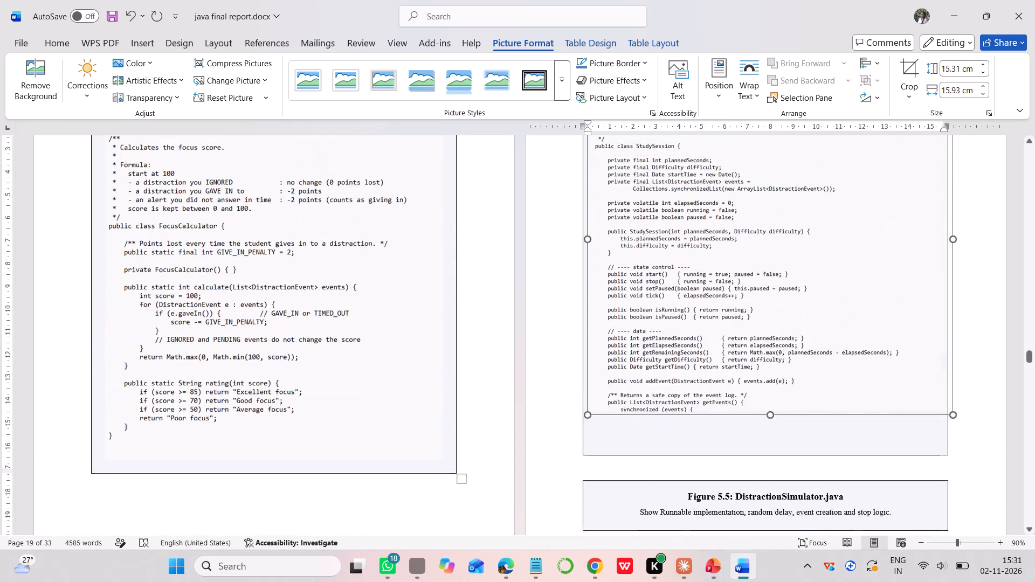
pyautogui.hscroll(1, 387, 302)
pyautogui.scroll(-1, 387, 302)
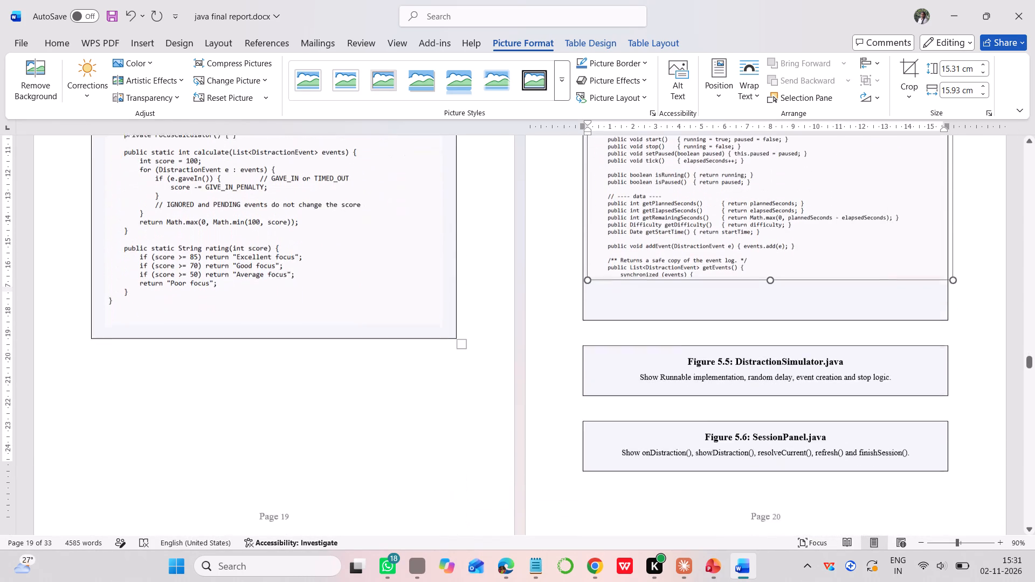
pyautogui.scroll(-1, 387, 302)
pyautogui.scroll(1, 387, 302)
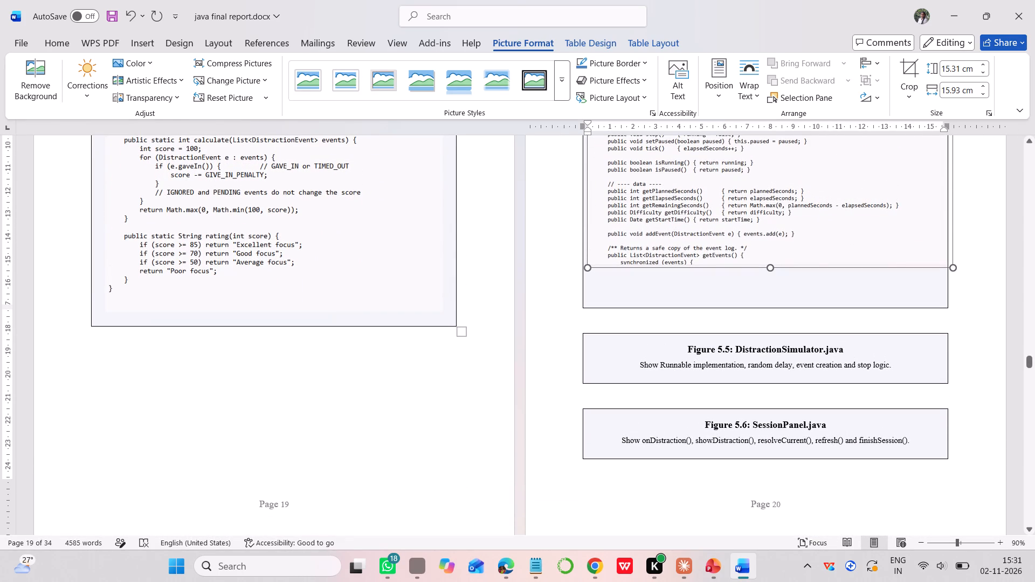
pyautogui.click(901, 367)
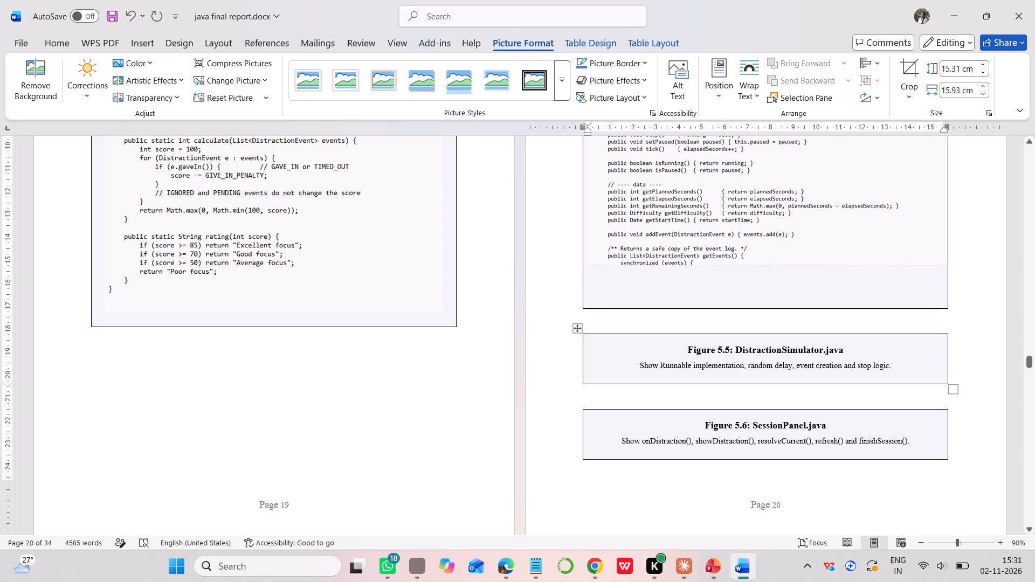
pyautogui.press('Return')
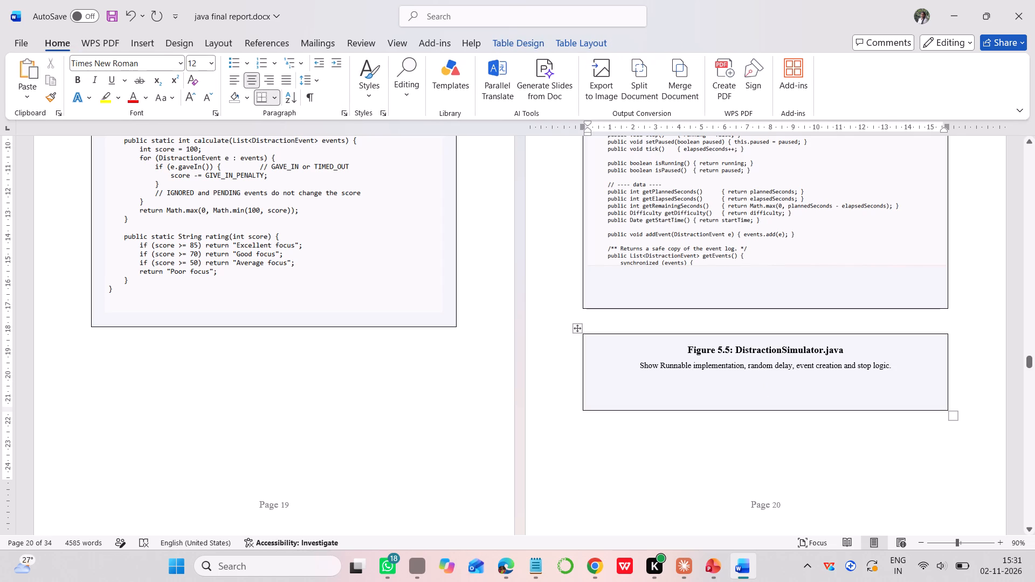
# Switch to the FocusShield_Login folder in File Explorer and look for the source file matching Figure 5.5.
pyautogui.click(421, 560)
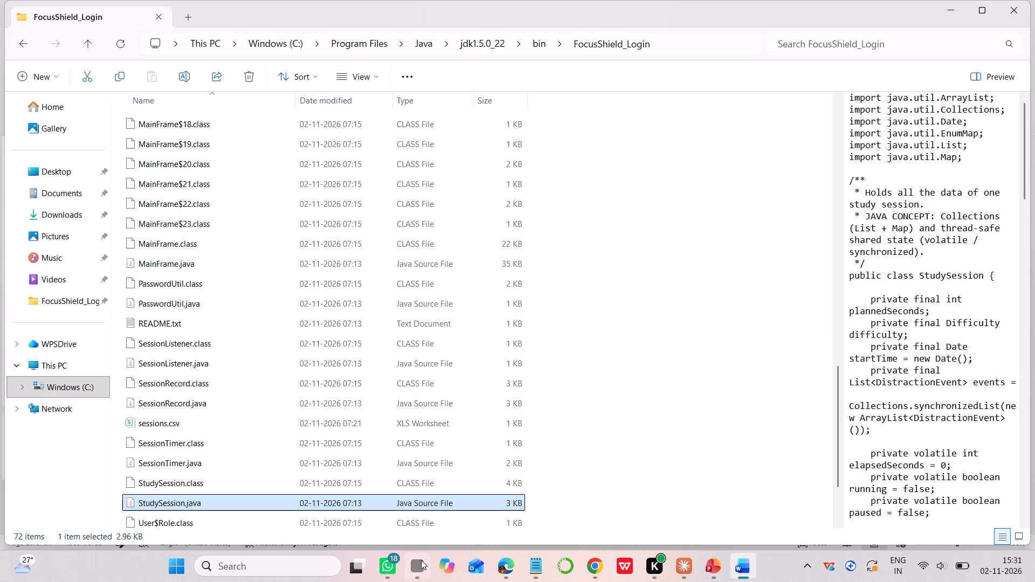
pyautogui.scroll(7, 310, 289)
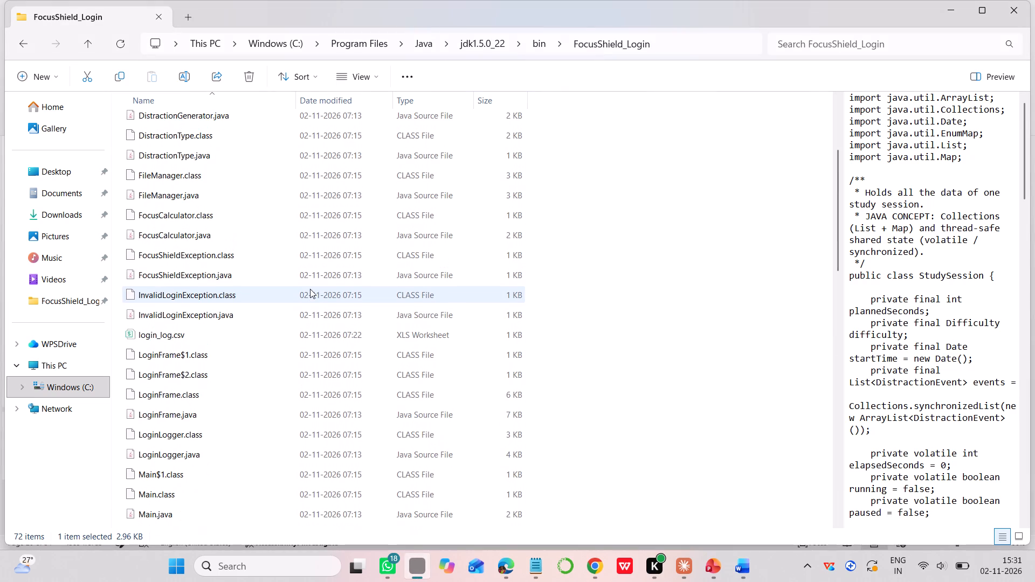
pyautogui.scroll(4, 230, 240)
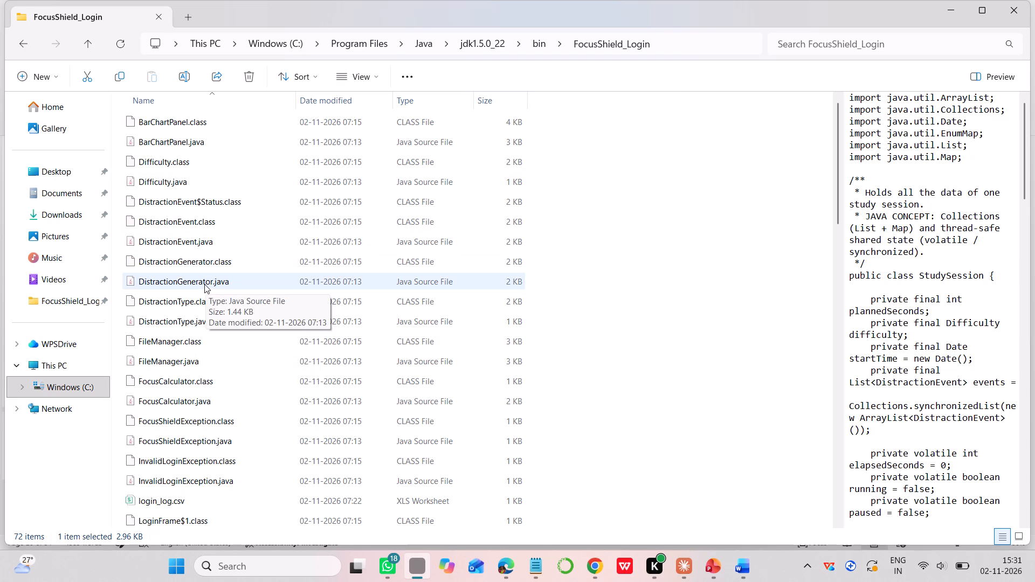
# Return to the Word report and review the section 5.4 figures from Figure 5.1 through the Figure 5.5 box.
pyautogui.click(739, 578)
pyautogui.scroll(2, 686, 356)
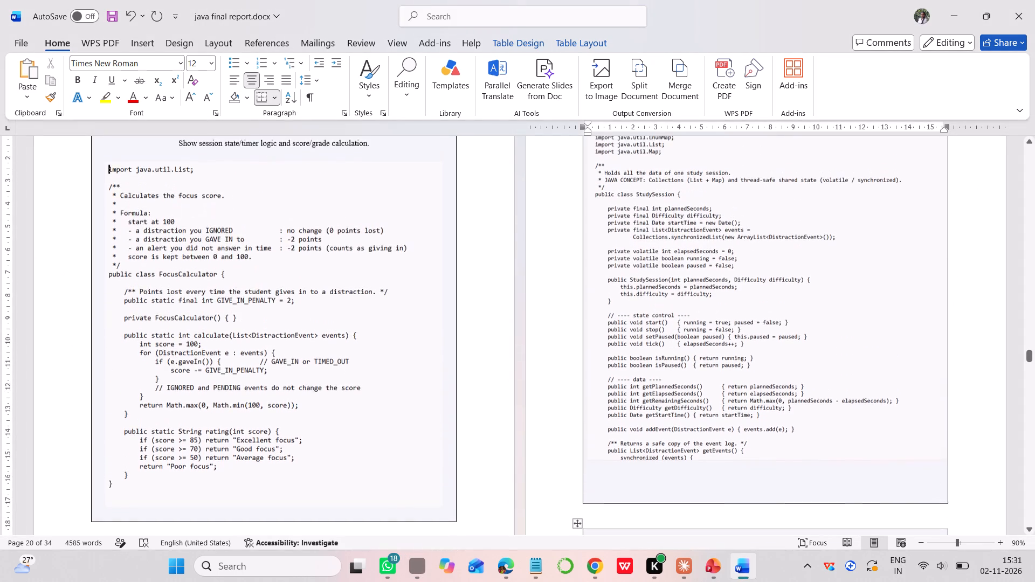
pyautogui.scroll(4, 686, 356)
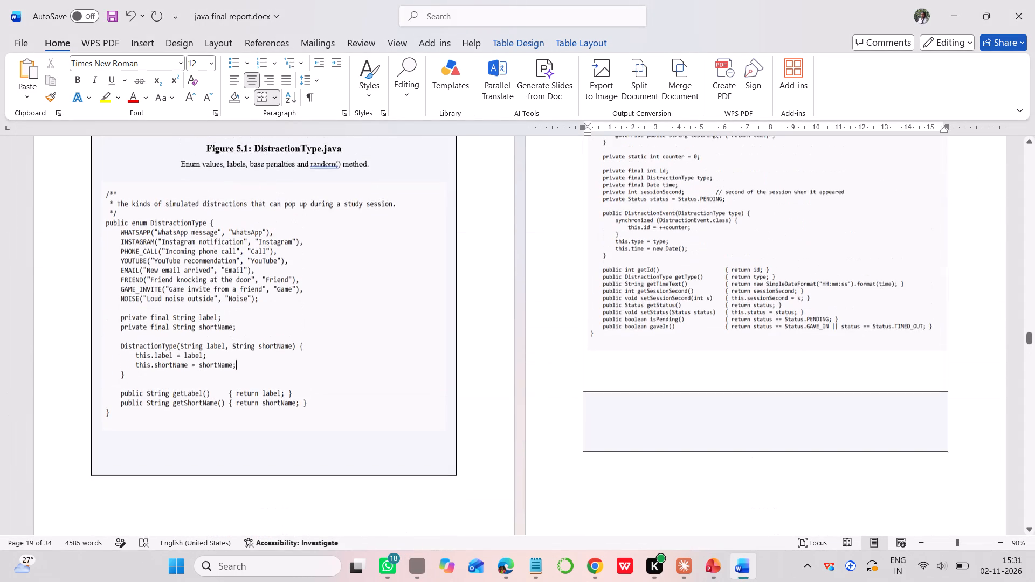
pyautogui.scroll(1, 686, 356)
pyautogui.scroll(-3, 686, 356)
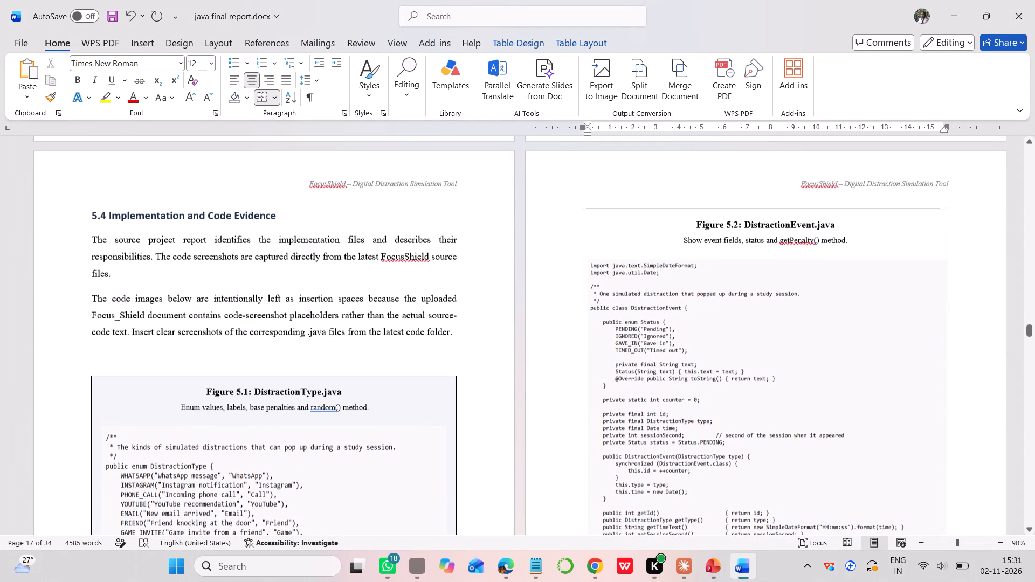
pyautogui.scroll(-4, 686, 356)
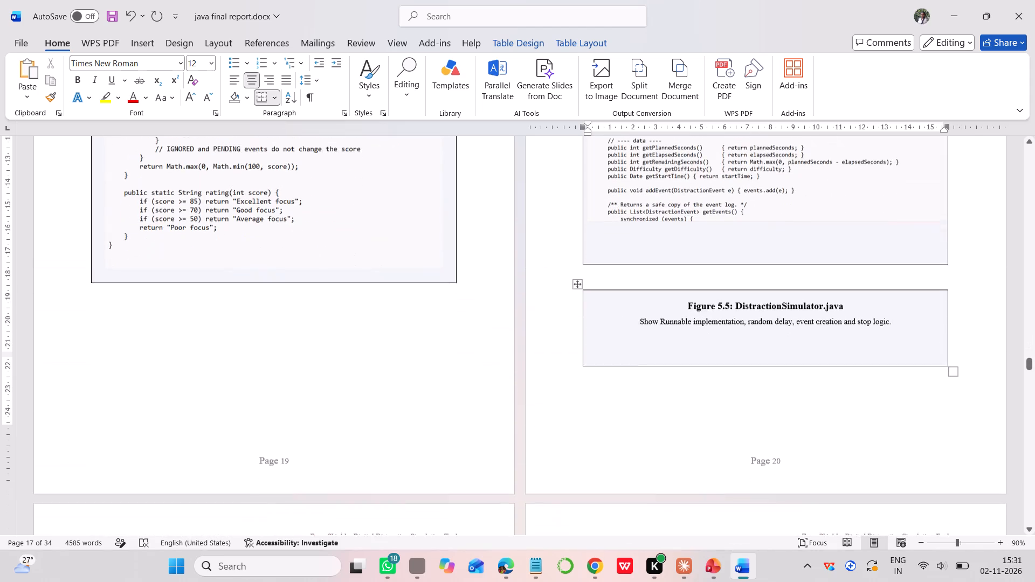
pyautogui.scroll(-3, 686, 356)
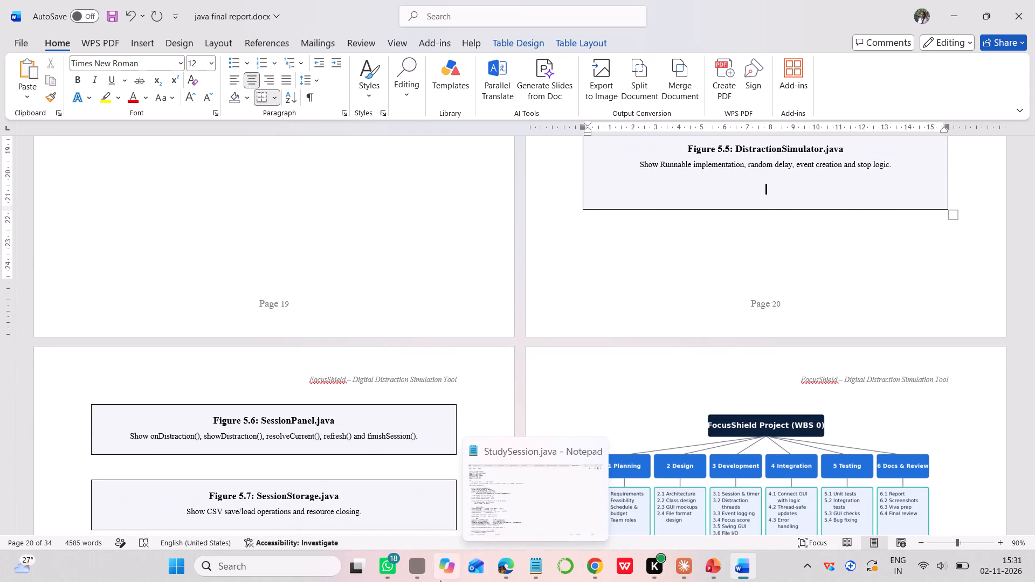
# Switch to the FocusShield_Login folder in File Explorer and open DistractionGenerator.java in Notepad.
pyautogui.click(407, 567)
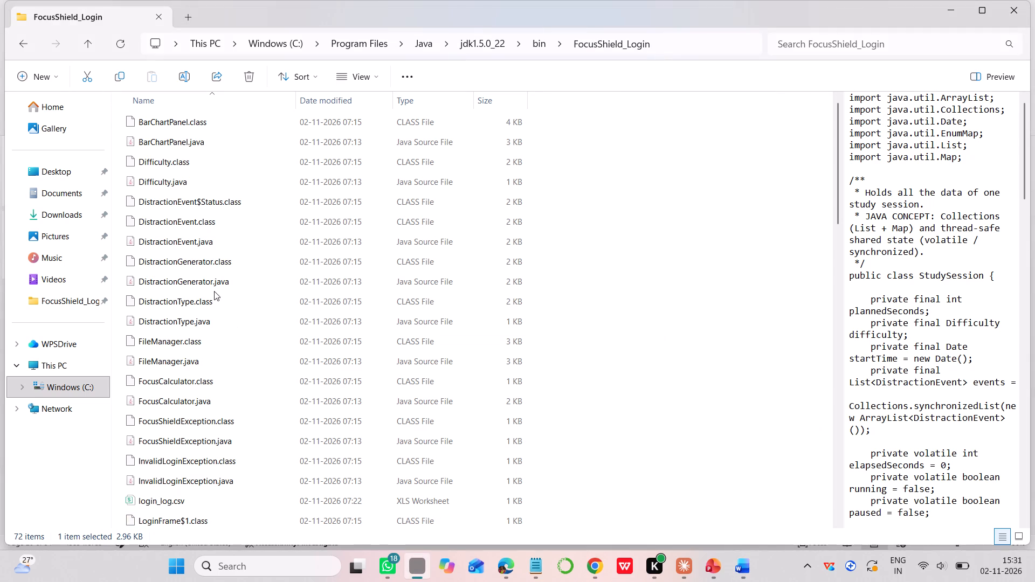
pyautogui.rightClick(204, 285)
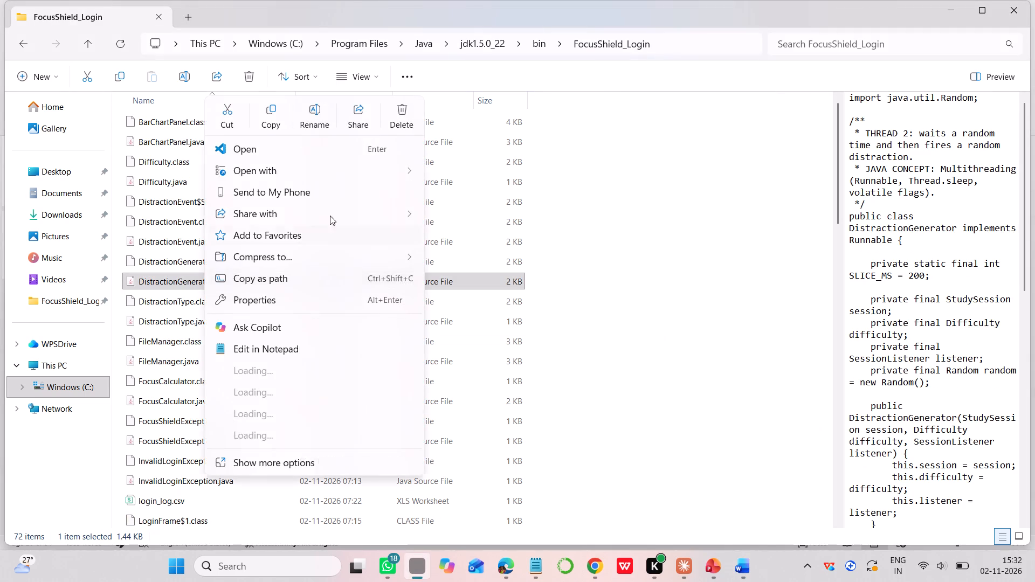
pyautogui.click(450, 171)
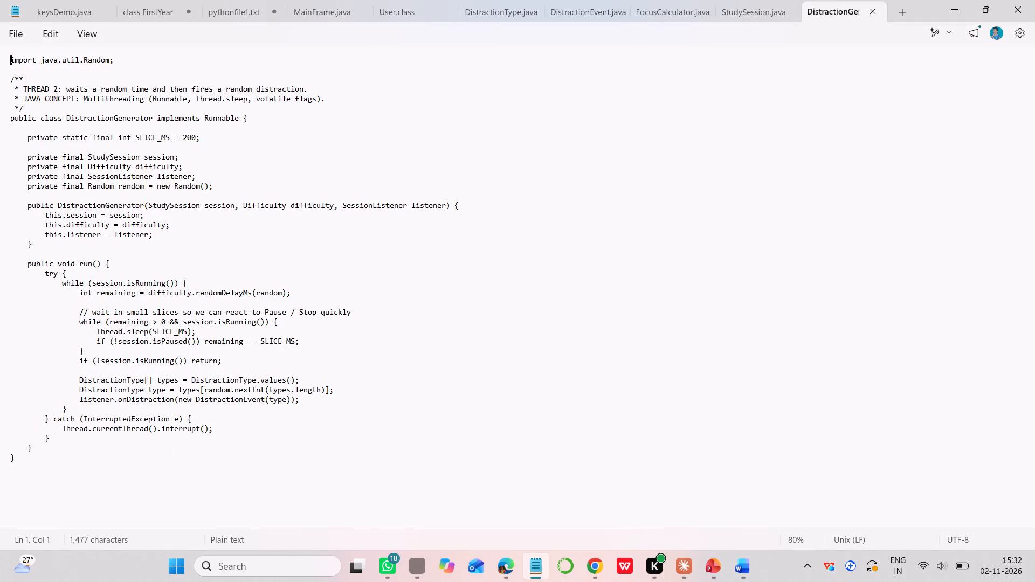
# Capture a screenshot of the complete DistractionGenerator.java code.
pyautogui.press('Print')
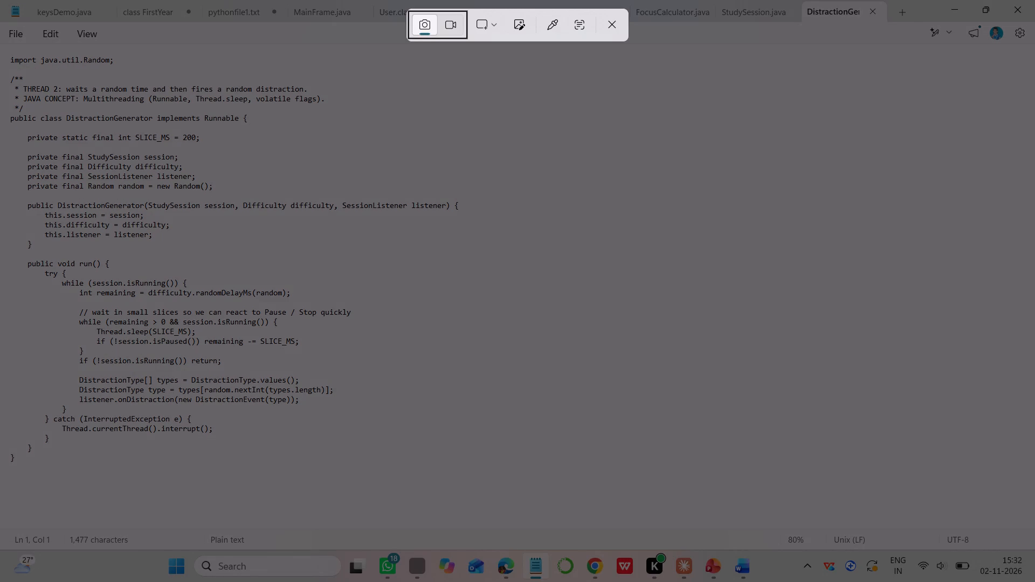
pyautogui.moveTo(5, 52); pyautogui.dragTo(464, 516)
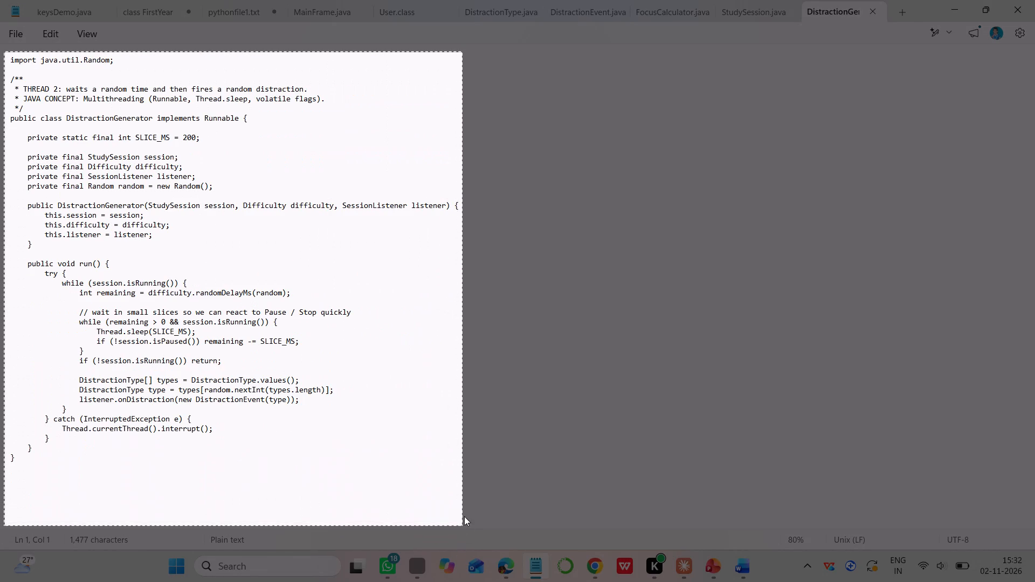
pyautogui.moveTo(464, 516); pyautogui.dragTo(475, 473)
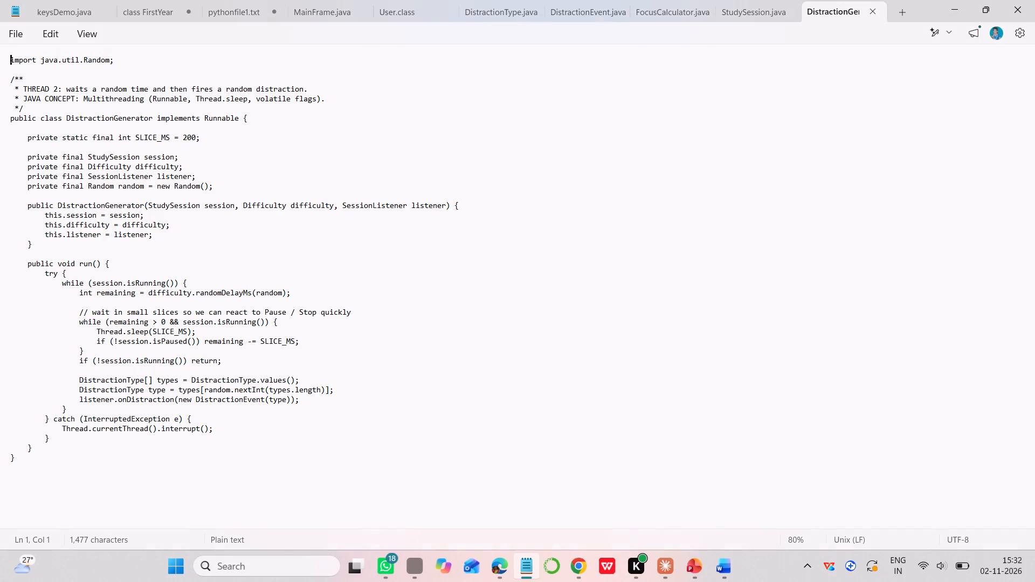
# Return to the Word report and extend the Figure 5.4 box slightly downward beneath the StudySession picture.
pyautogui.click(732, 570)
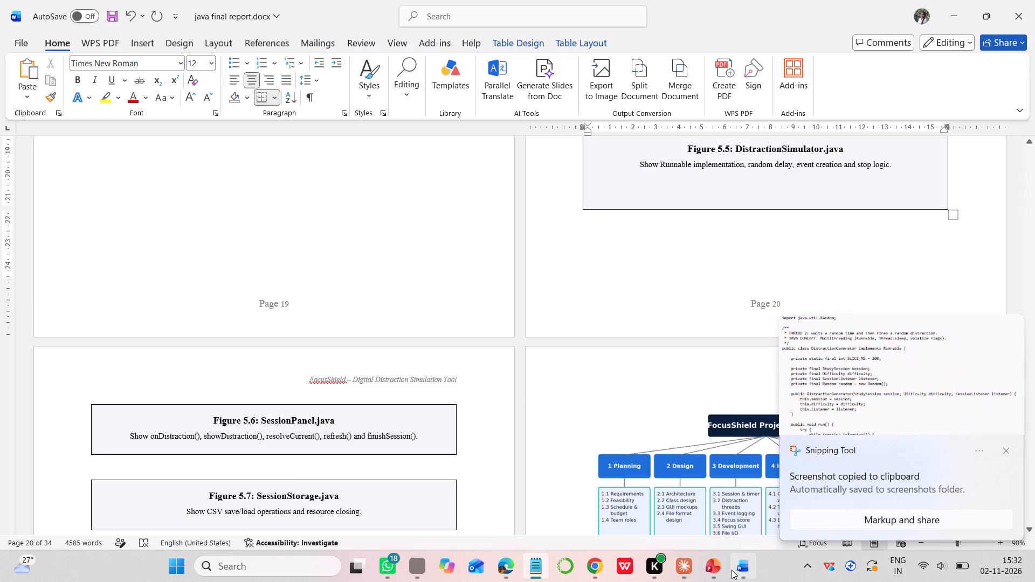
pyautogui.click(750, 197)
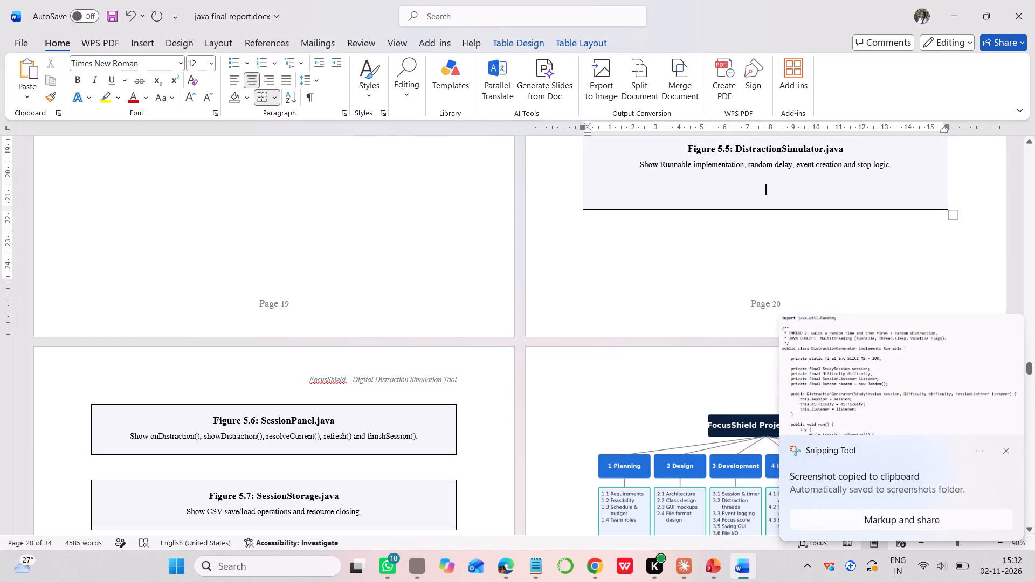
pyautogui.scroll(1, 750, 197)
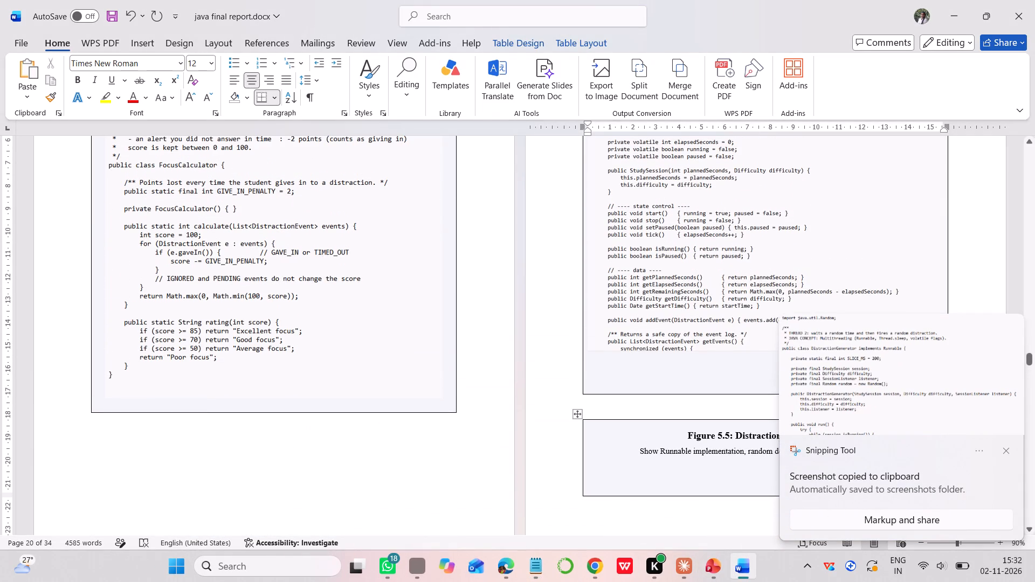
pyautogui.scroll(-1, 755, 296)
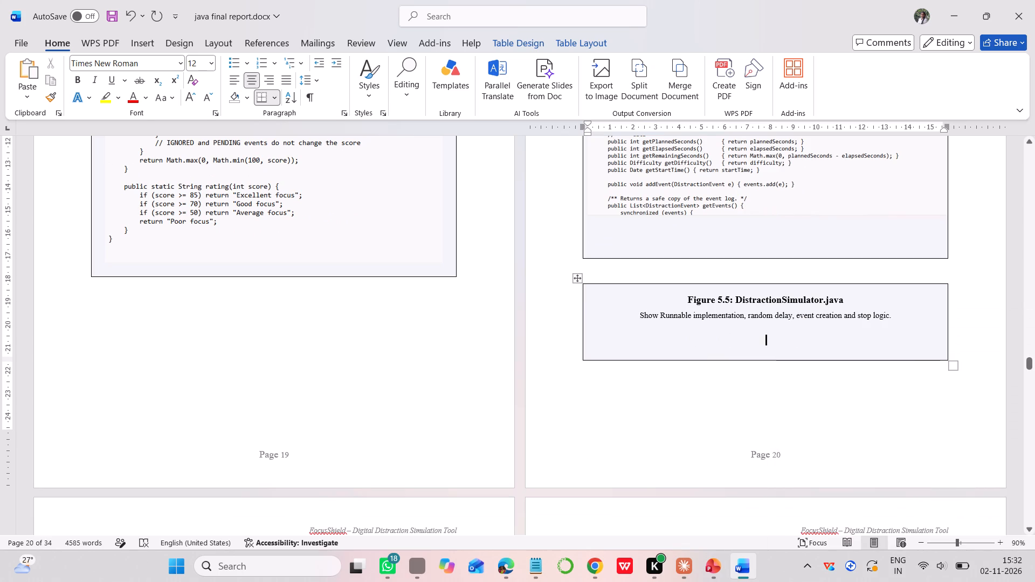
pyautogui.moveTo(837, 258); pyautogui.dragTo(841, 279)
# Stretch the StudySession code picture slightly taller inside the Figure 5.4 box, leaving room for the Figure 5.5 box on the same page.
pyautogui.click(810, 189)
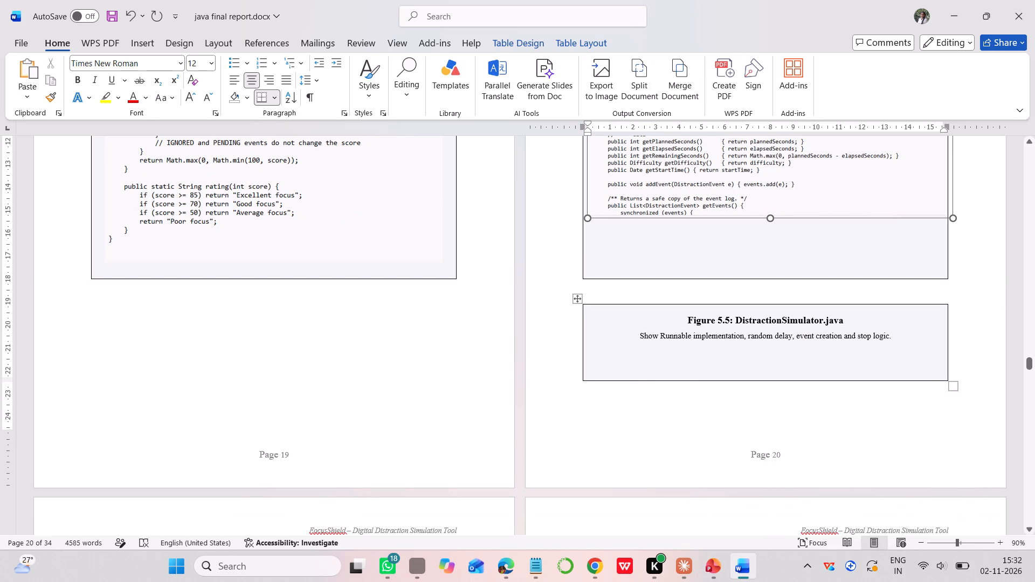
pyautogui.moveTo(772, 220); pyautogui.dragTo(771, 256)
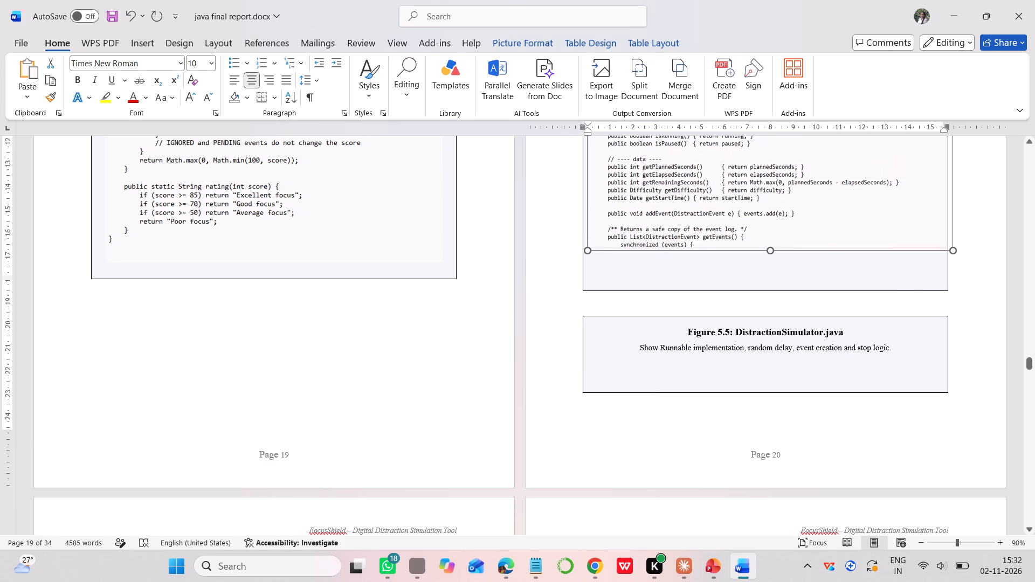
pyautogui.moveTo(771, 256); pyautogui.dragTo(769, 280)
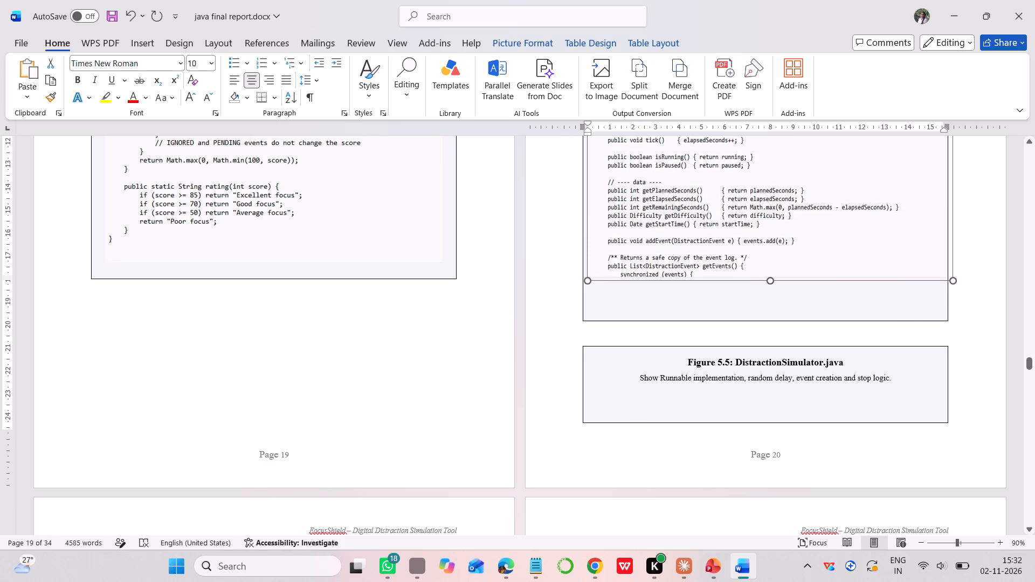
pyautogui.moveTo(769, 280); pyautogui.dragTo(797, 415)
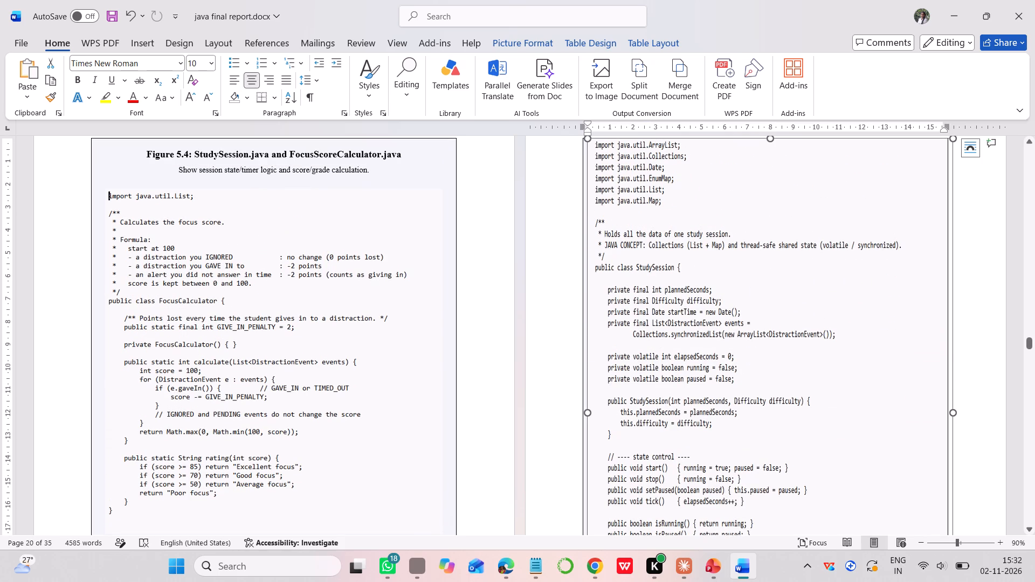
pyautogui.scroll(-3, 767, 218)
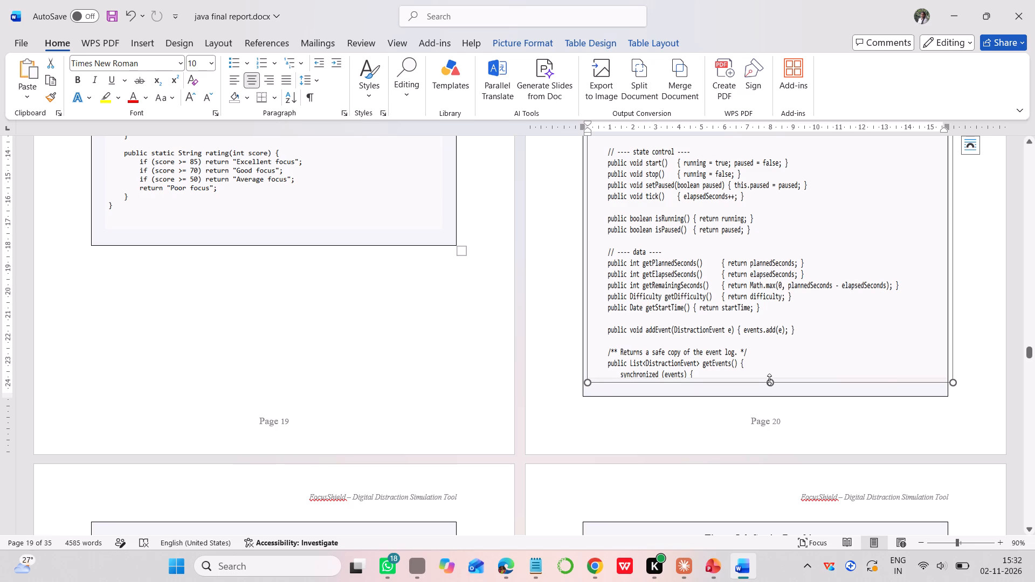
pyautogui.moveTo(771, 380); pyautogui.dragTo(750, 280)
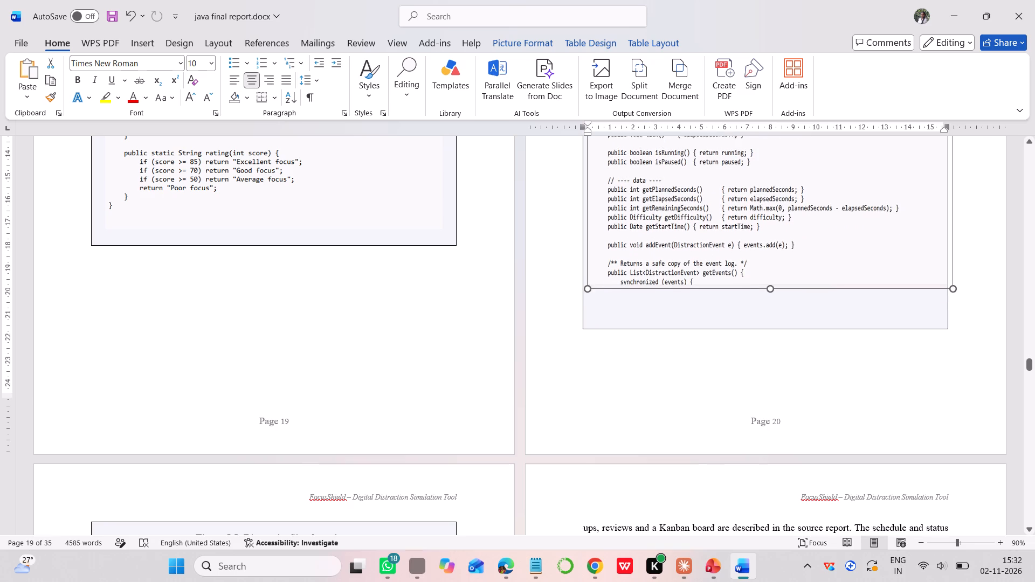
pyautogui.moveTo(750, 280); pyautogui.dragTo(741, 241)
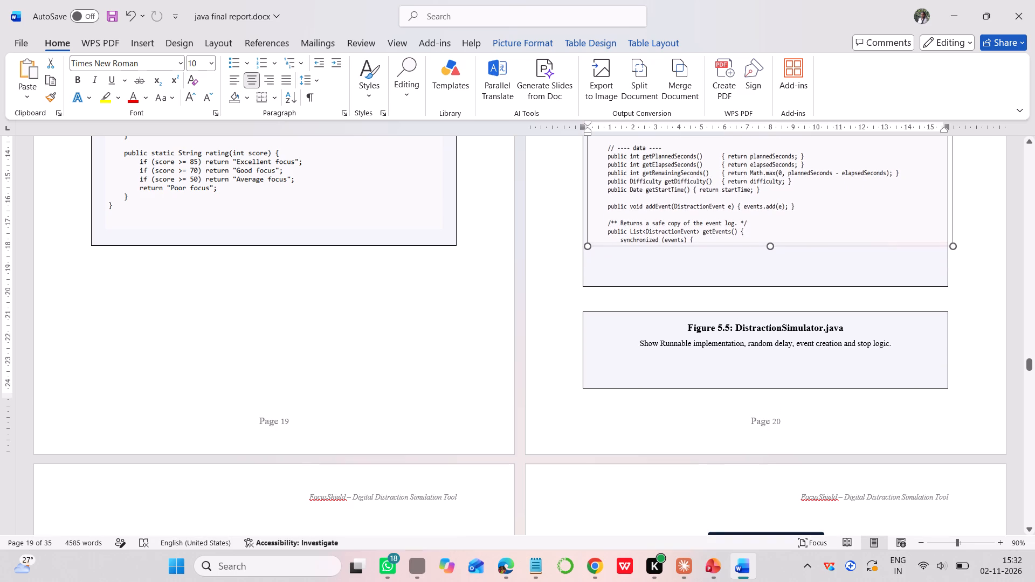
pyautogui.moveTo(741, 241); pyautogui.dragTo(741, 242)
# Insert the newest screenshot, showing the DistractionGenerator.java code, below the description in the Figure 5.5 box.
pyautogui.scroll(-1, 779, 398)
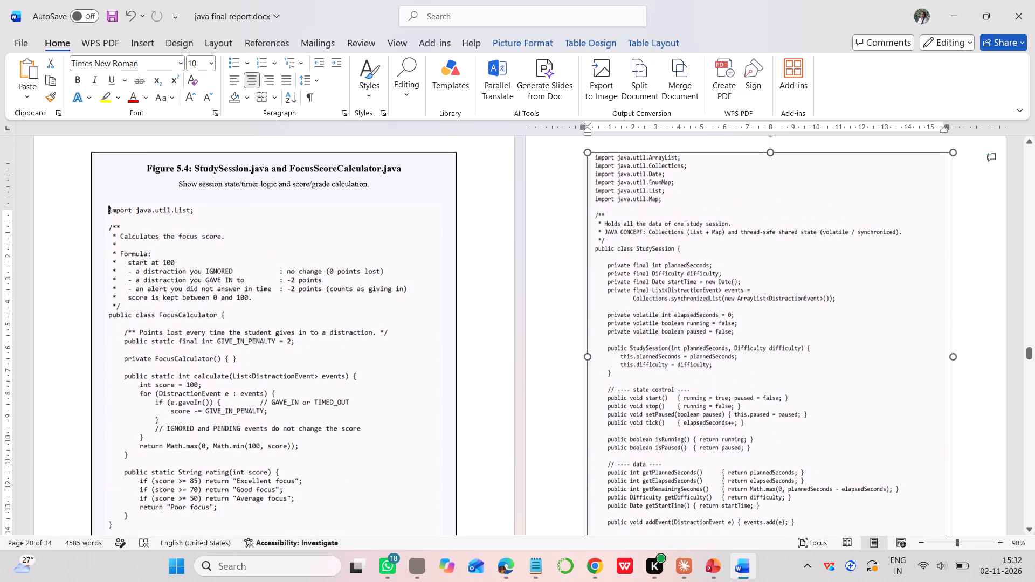
pyautogui.scroll(-3, 779, 398)
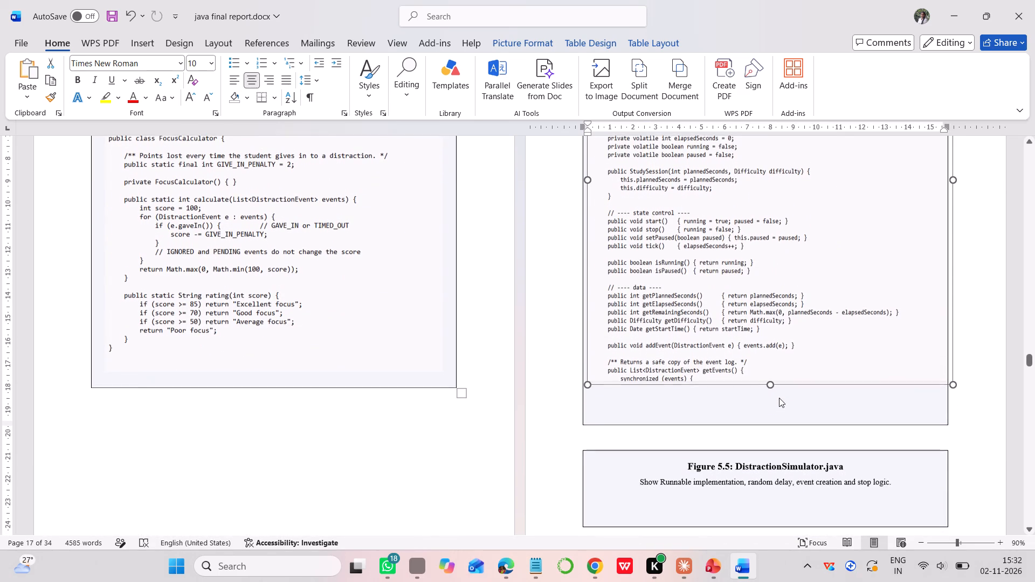
pyautogui.click(784, 500)
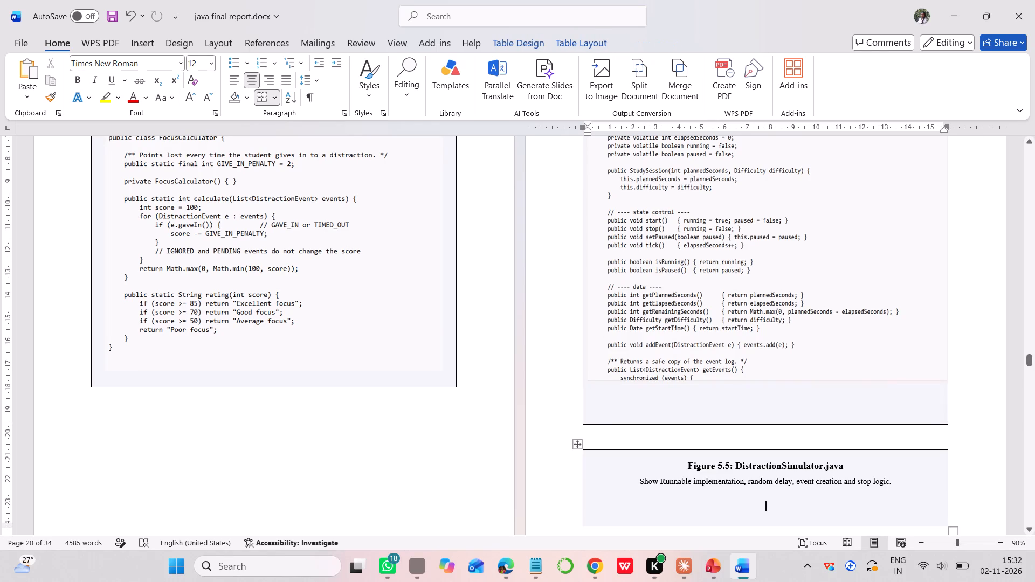
pyautogui.click(128, 45)
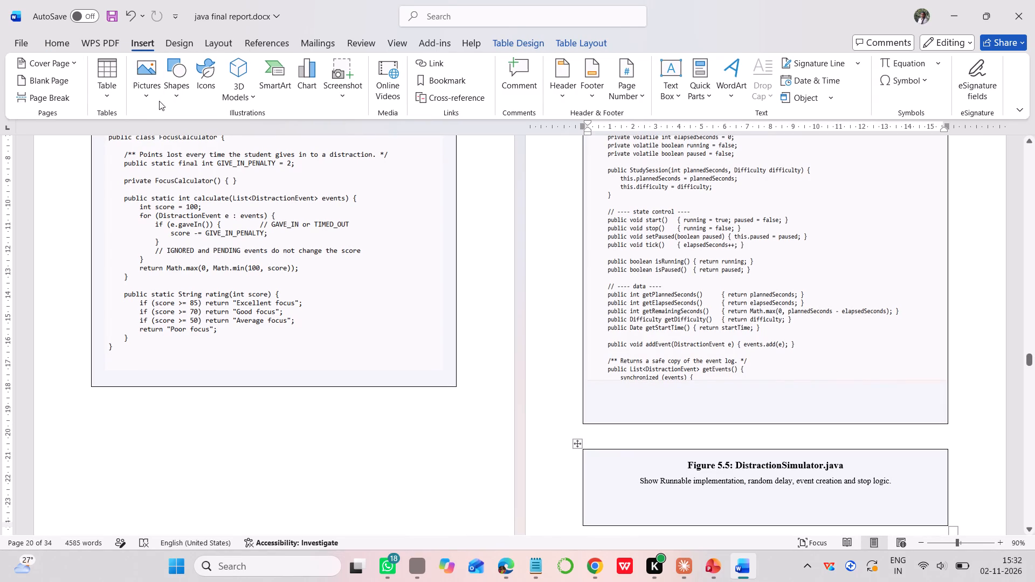
pyautogui.moveTo(149, 97); pyautogui.dragTo(160, 133)
pyautogui.click(160, 133)
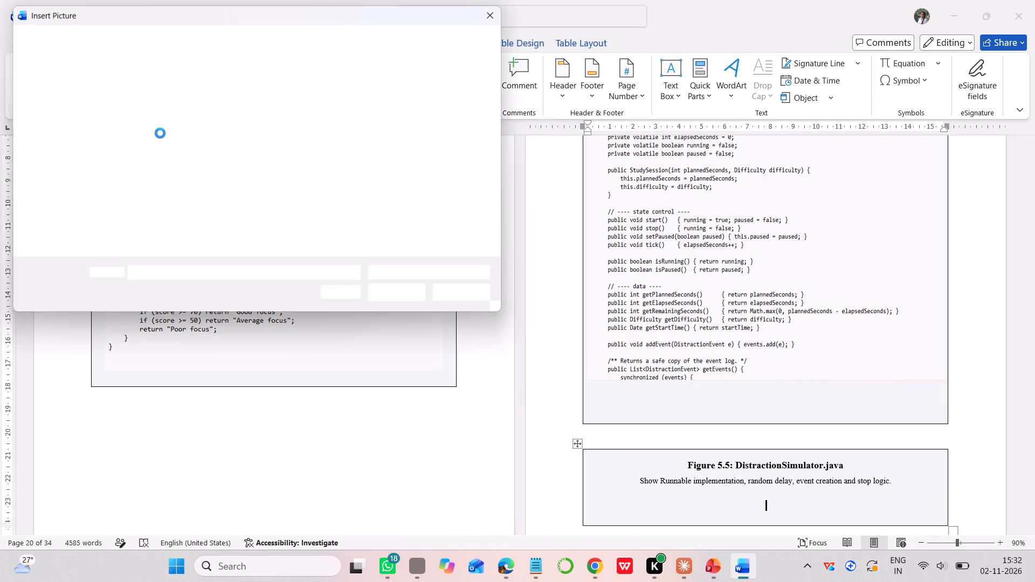
pyautogui.scroll(-10, 177, 190)
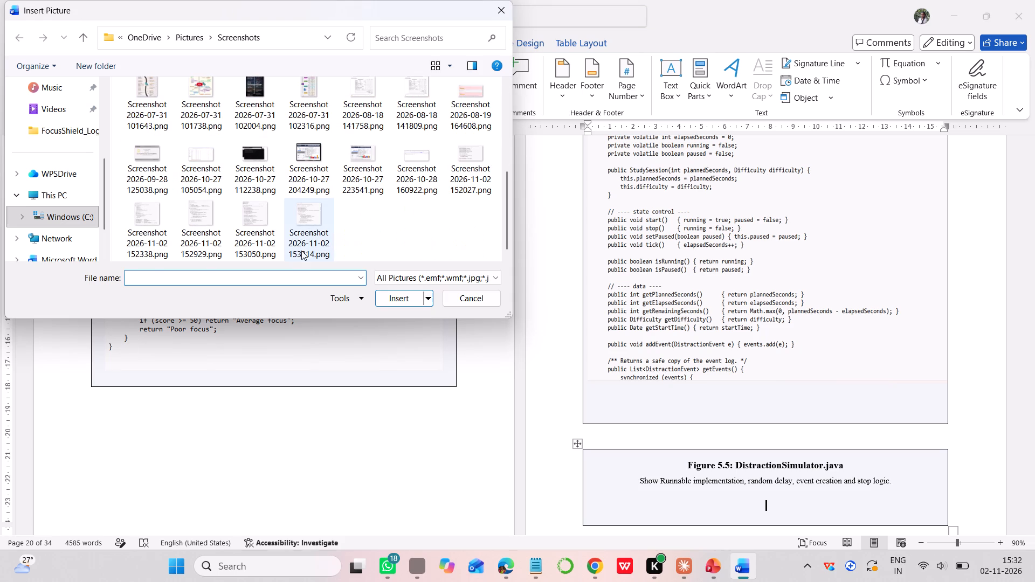
pyautogui.click(301, 245)
pyautogui.click(400, 299)
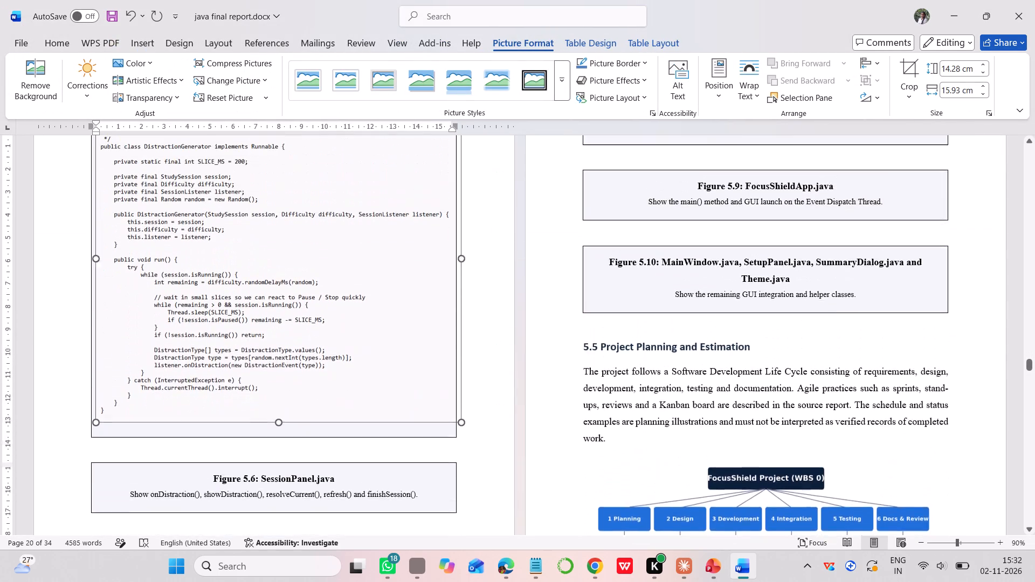
# Add two blank lines between the Figure 5.4 and 5.5 boxes to move the Figure 5.5 heading onto the page with its picture.
pyautogui.scroll(2, 400, 299)
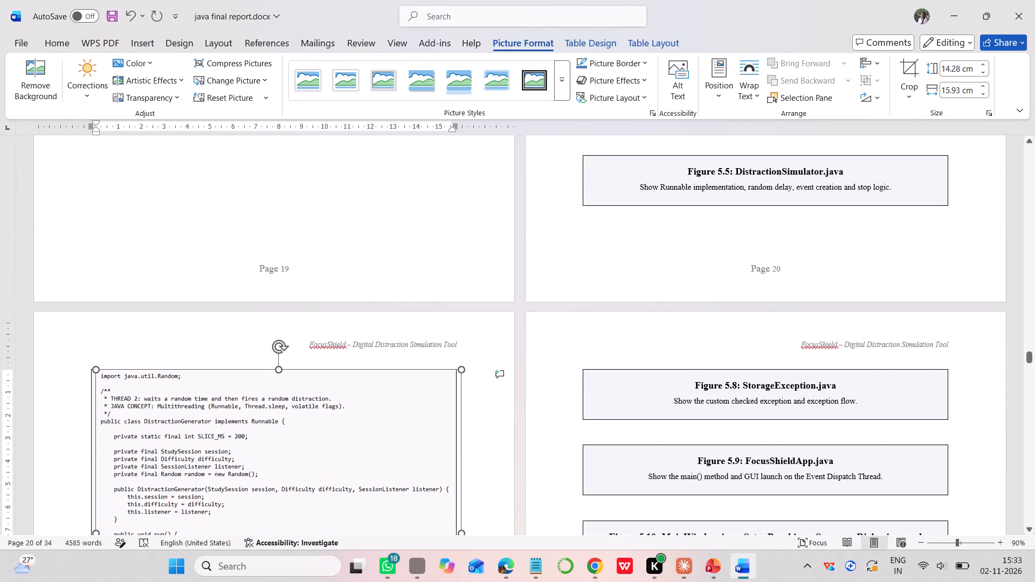
pyautogui.click(748, 142)
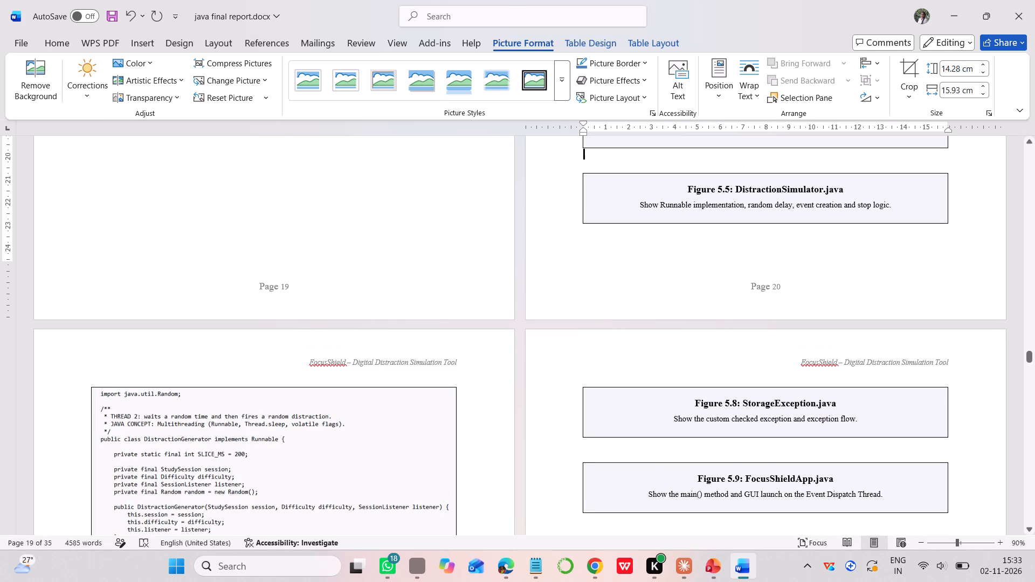
pyautogui.press('Return')
pyautogui.press('Return')
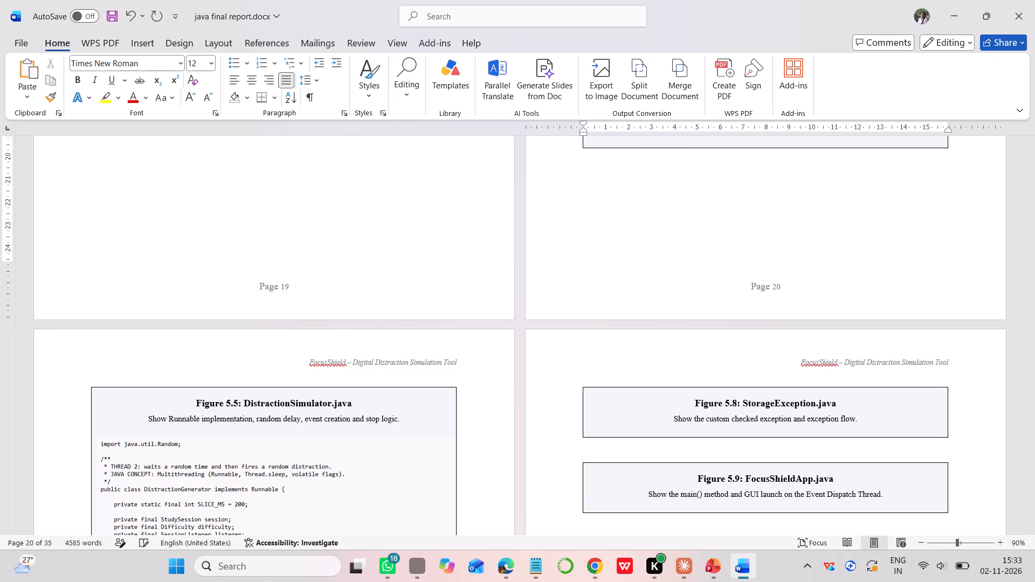
# Review the Figure 5.5 code picture and the remaining placeholder boxes from Figure 5.6 through Figure 5.10.
pyautogui.scroll(-7, 748, 142)
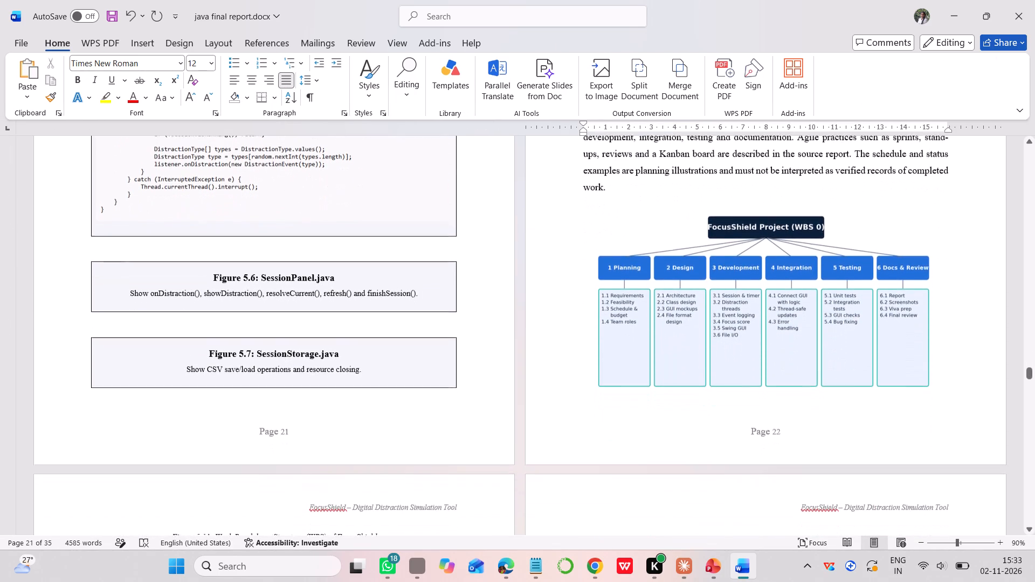
pyautogui.scroll(-1, 748, 142)
pyautogui.scroll(1, 748, 142)
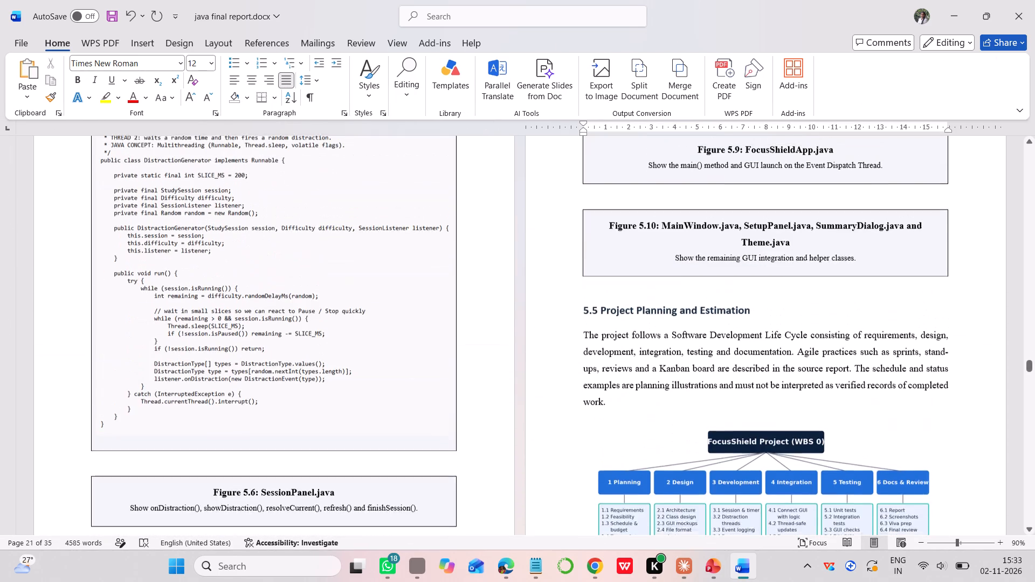
pyautogui.hscroll(2, 748, 142)
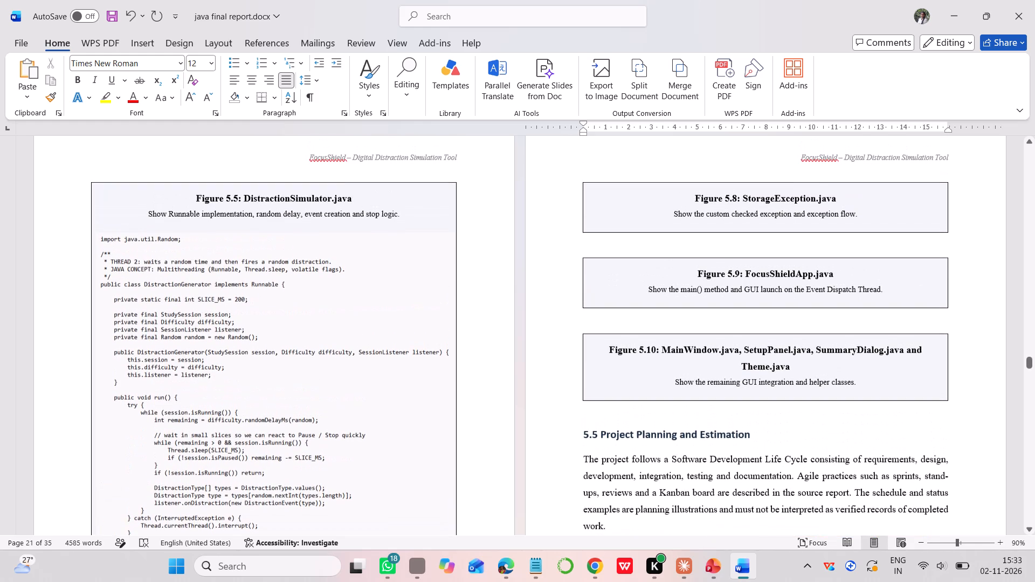
pyautogui.hscroll(2, 748, 142)
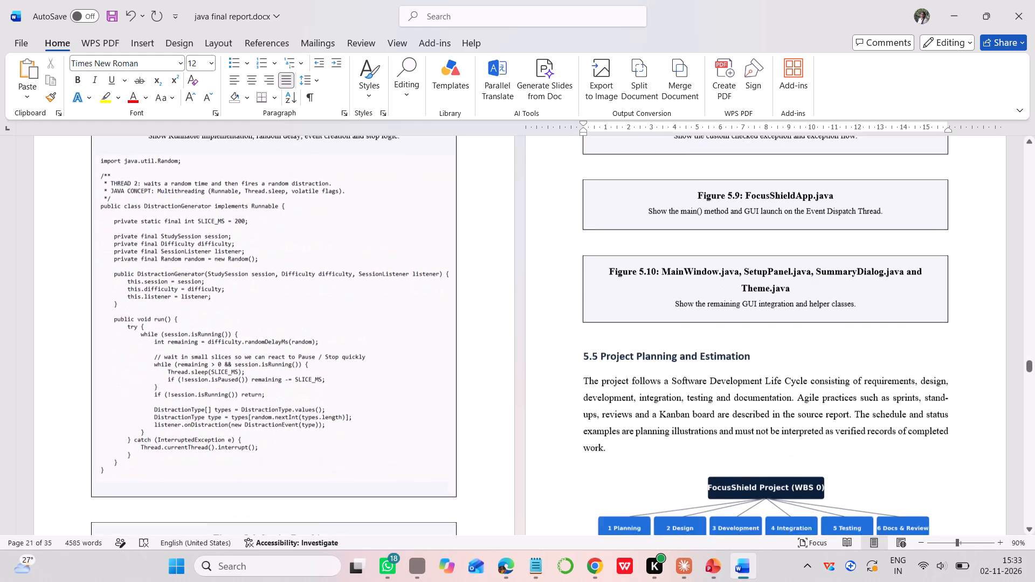
pyautogui.hscroll(1, 748, 142)
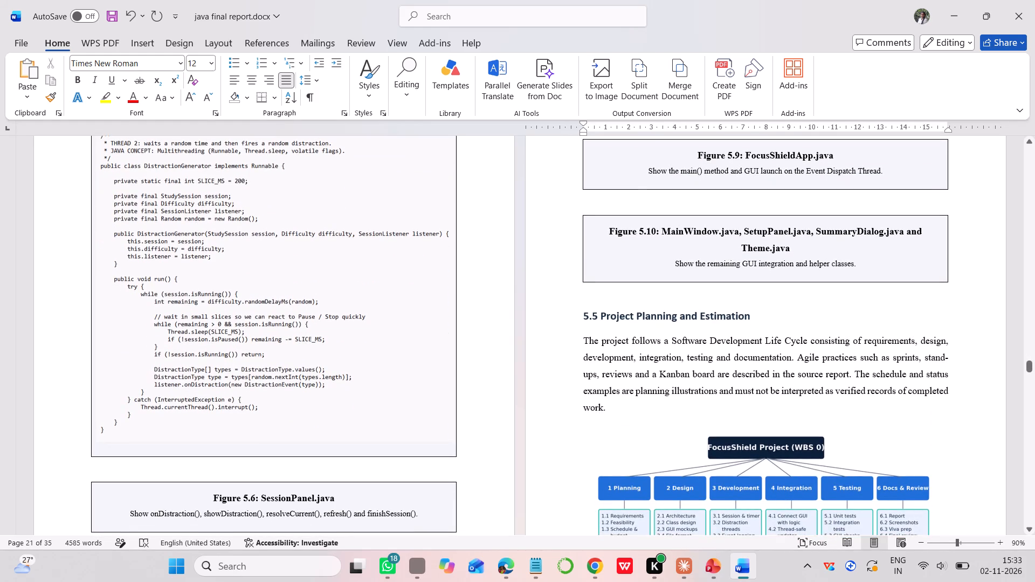
pyautogui.hscroll(1, 748, 142)
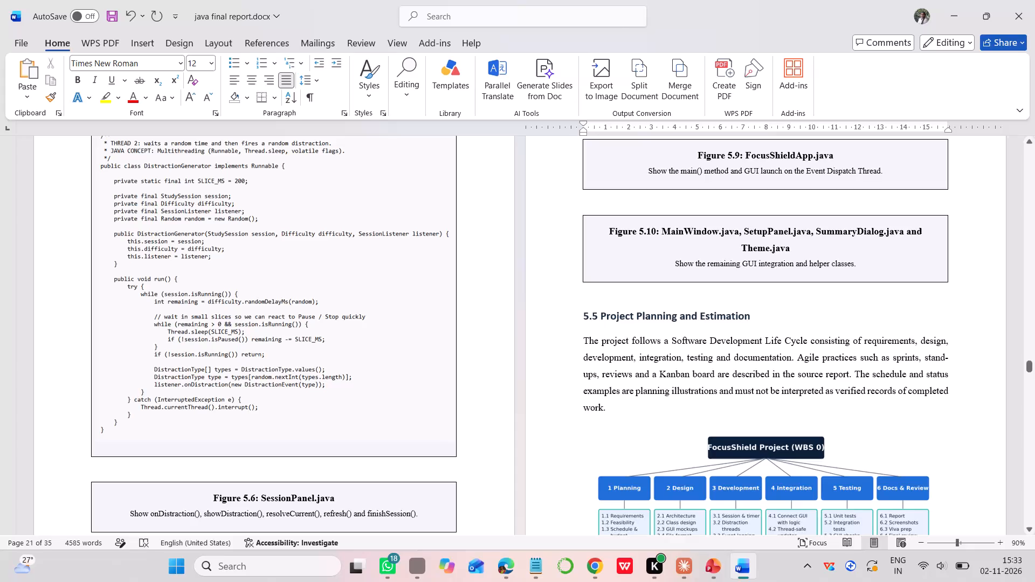
pyautogui.hscroll(1, 748, 142)
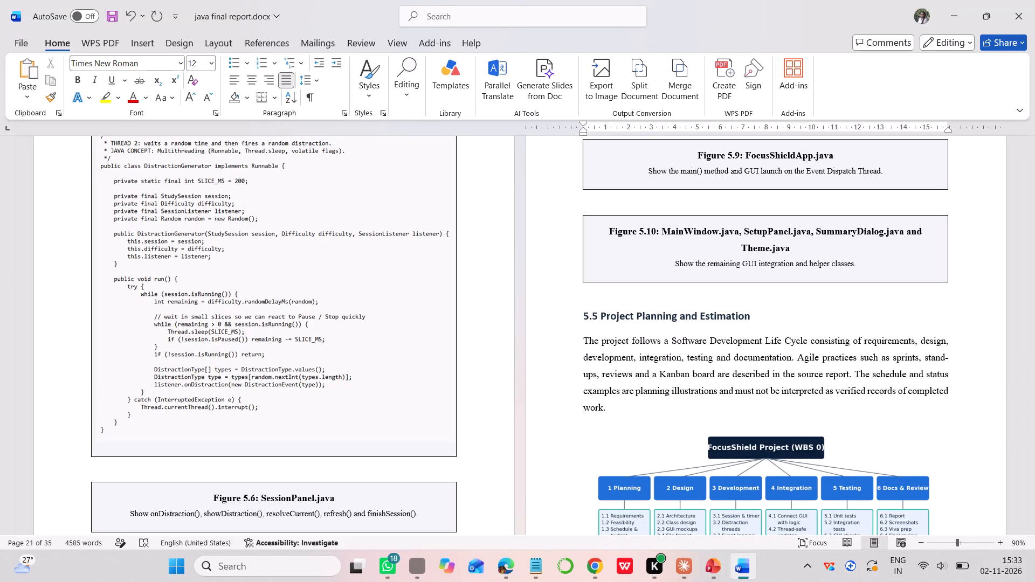
pyautogui.scroll(-1, 634, 346)
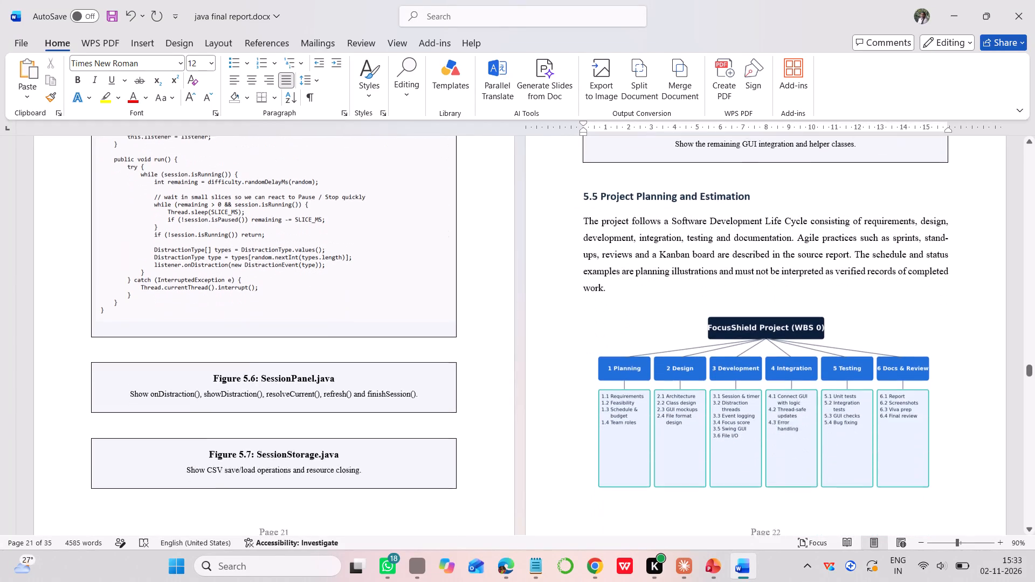
pyautogui.scroll(-1, 634, 346)
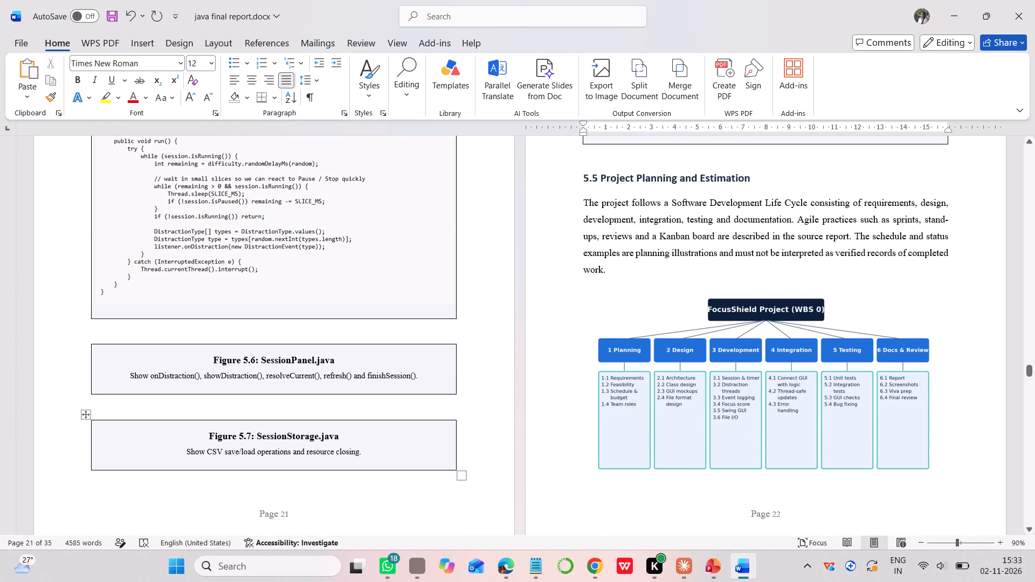
pyautogui.scroll(2, 406, 414)
pyautogui.hscroll(1, 406, 414)
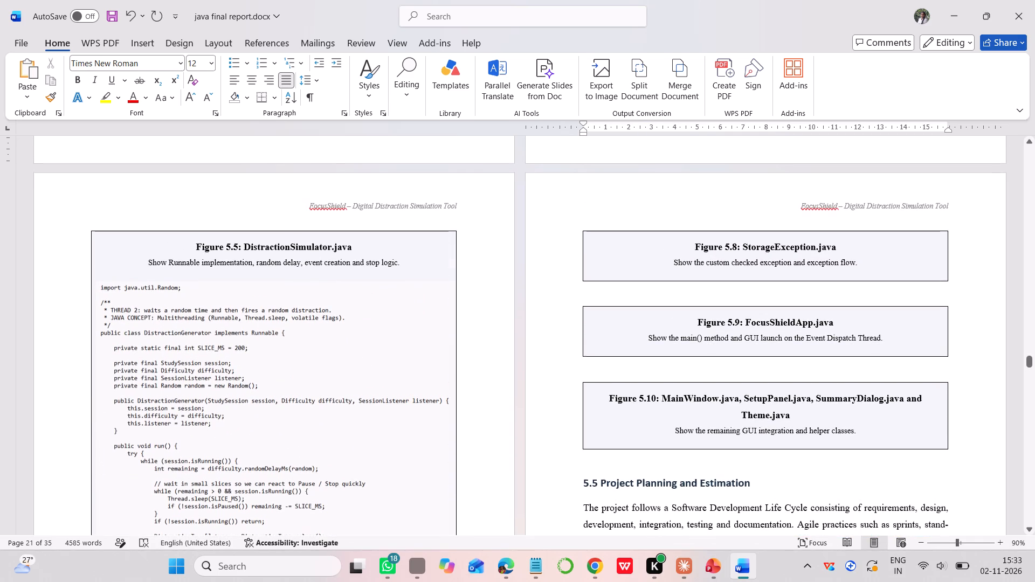
# Add four blank lines between the Figure 5.5 and Figure 5.6 boxes to push Figure 5.6 onto the next page.
pyautogui.scroll(-1, 406, 414)
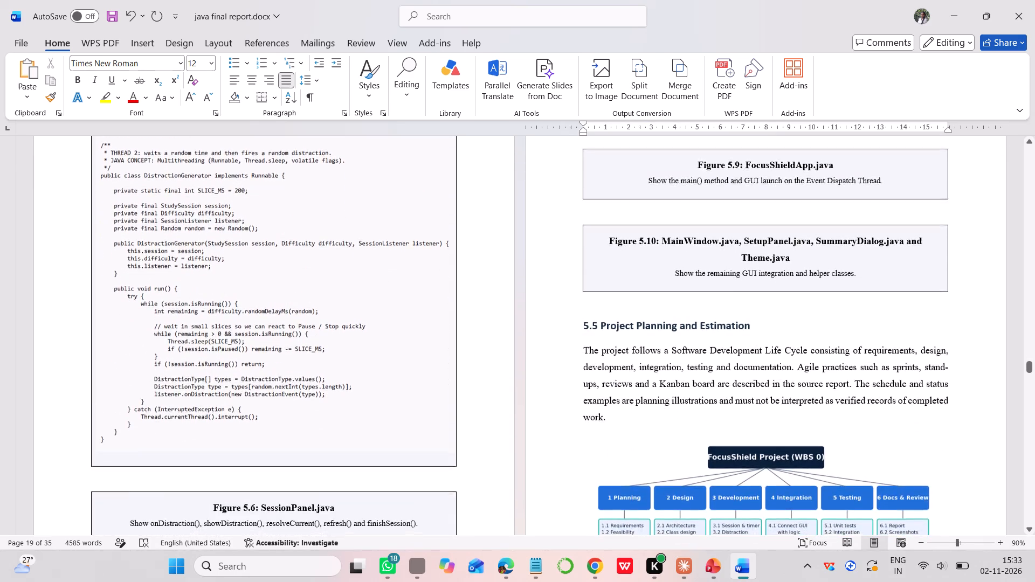
pyautogui.scroll(-1, 406, 414)
pyautogui.click(422, 426)
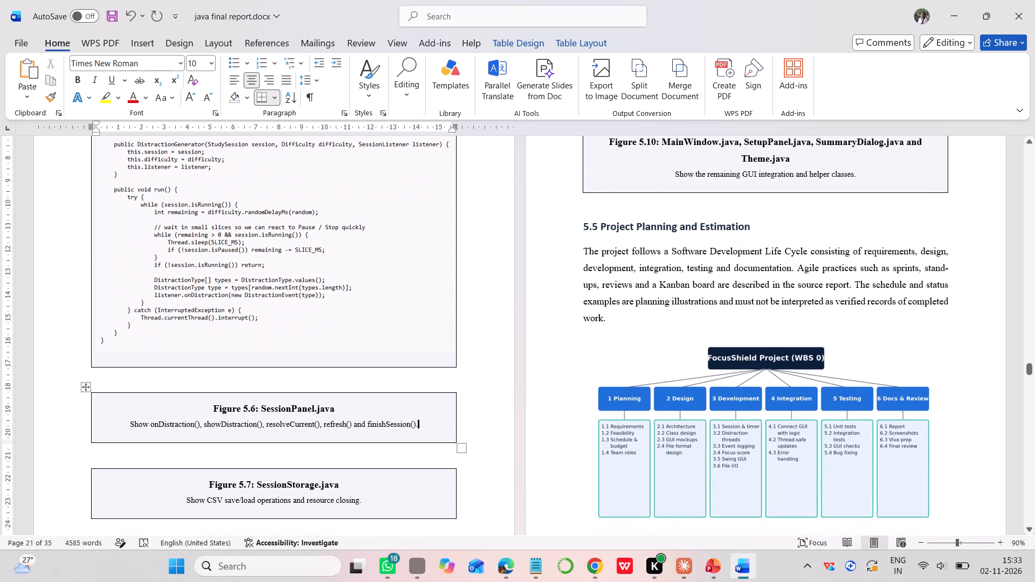
pyautogui.click(422, 384)
pyautogui.press('Return')
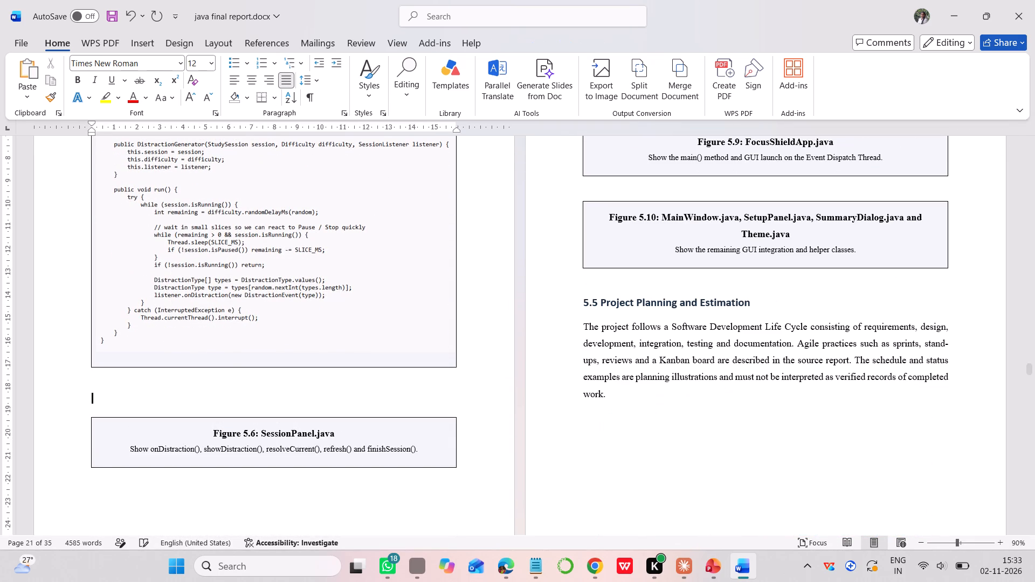
pyautogui.press('Return')
pyautogui.press('Return')
pyautogui.press('Return')
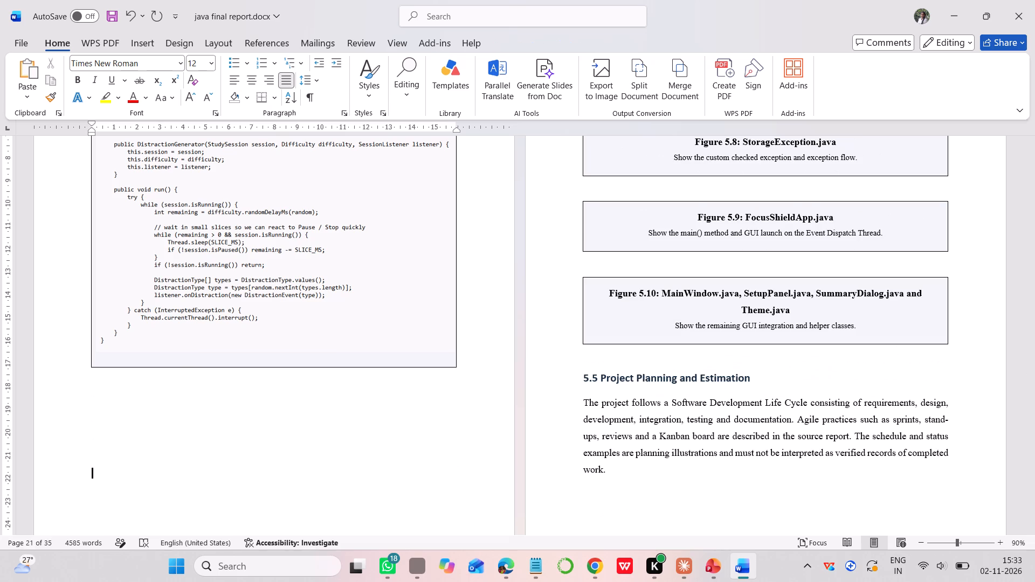
# Add an empty line below the description in the Figure 5.6: SessionPanel.java box for its code picture.
pyautogui.scroll(2, 422, 384)
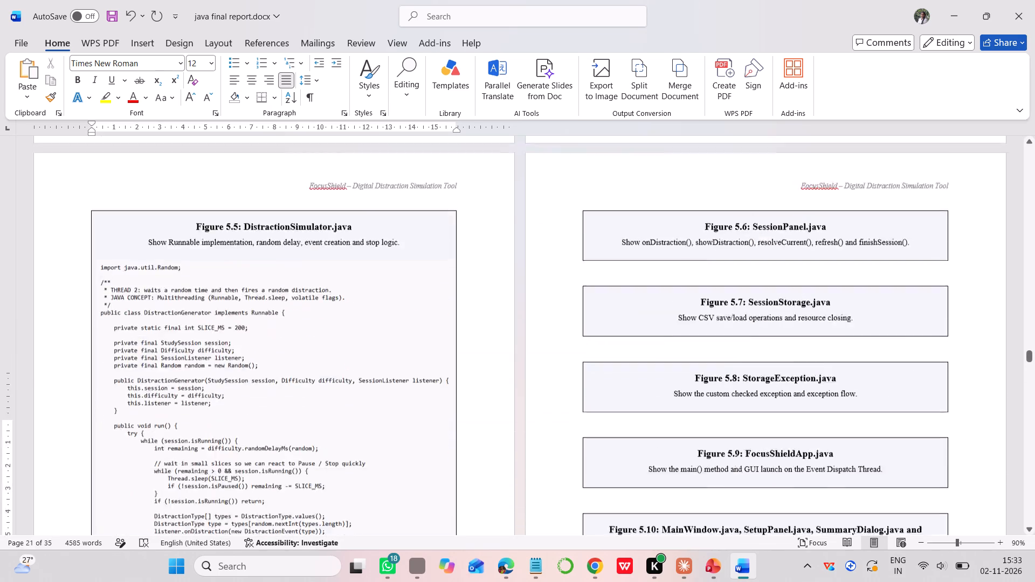
pyautogui.scroll(1, 422, 384)
pyautogui.scroll(-1, 422, 384)
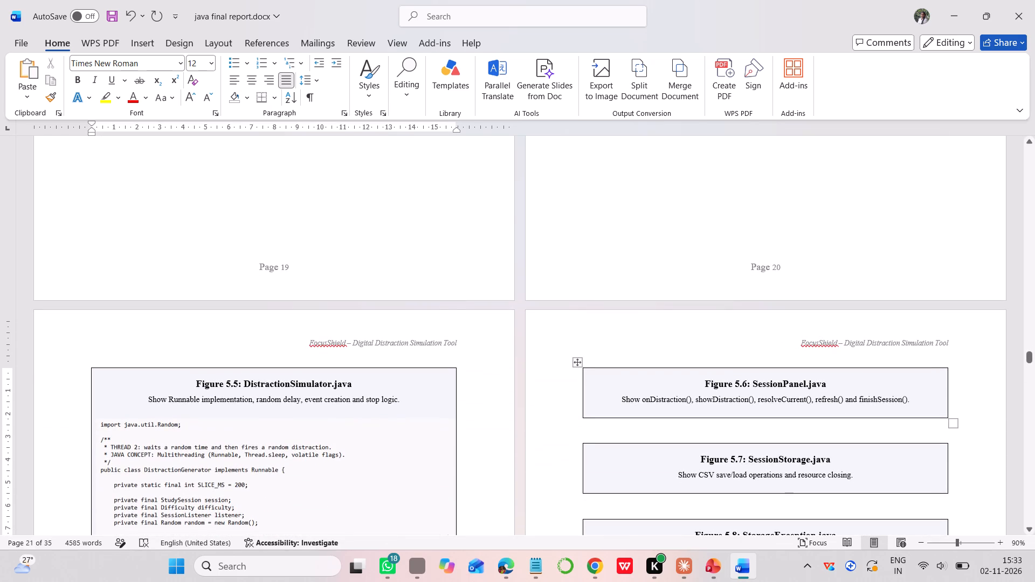
pyautogui.click(917, 398)
pyautogui.press('Return')
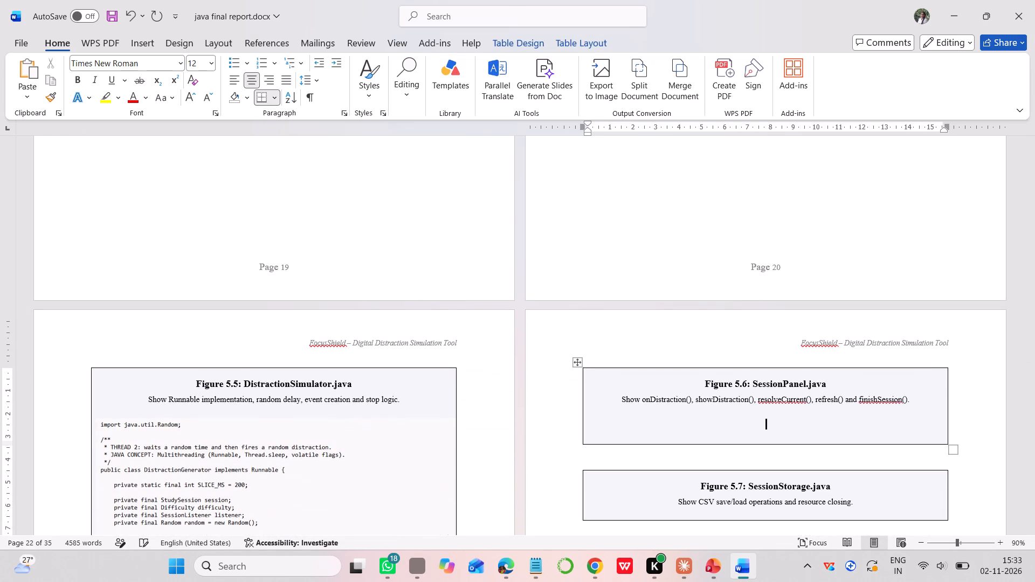
# Compare the source files in the FocusShield_Login folder with the report's placeholder boxes from Figure 5.6 onward.
pyautogui.click(416, 563)
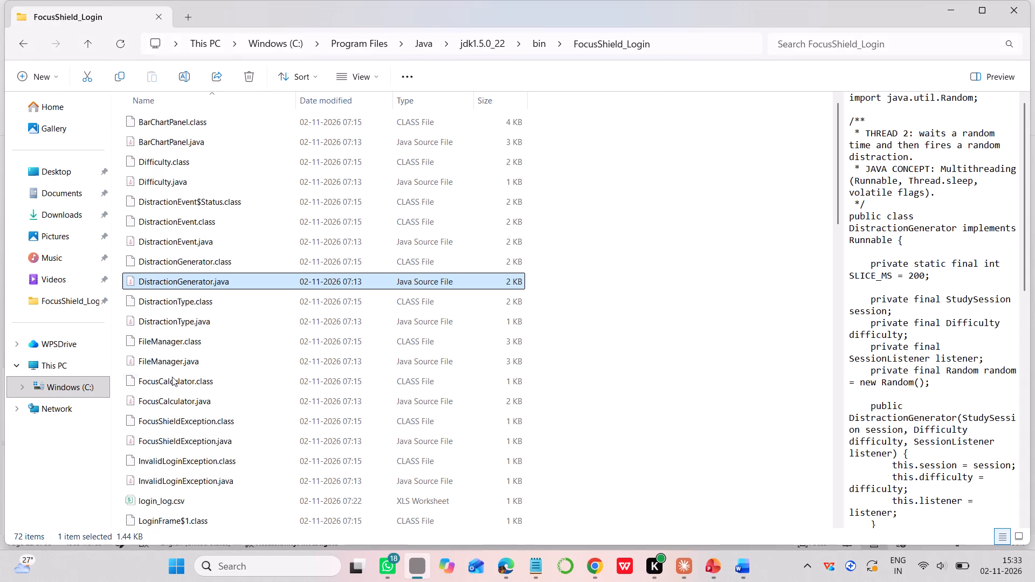
pyautogui.scroll(-7, 172, 407)
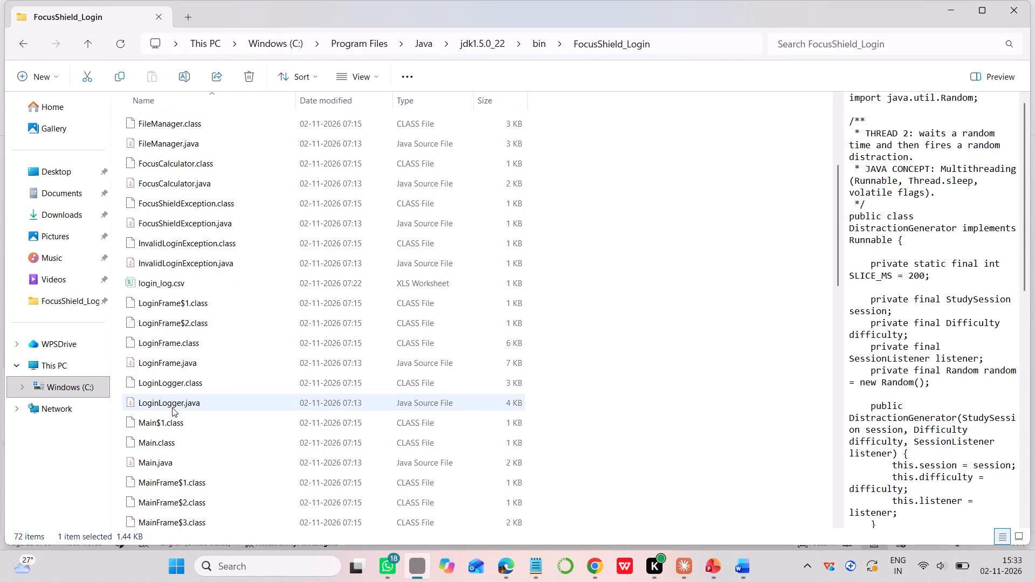
pyautogui.scroll(-7, 172, 407)
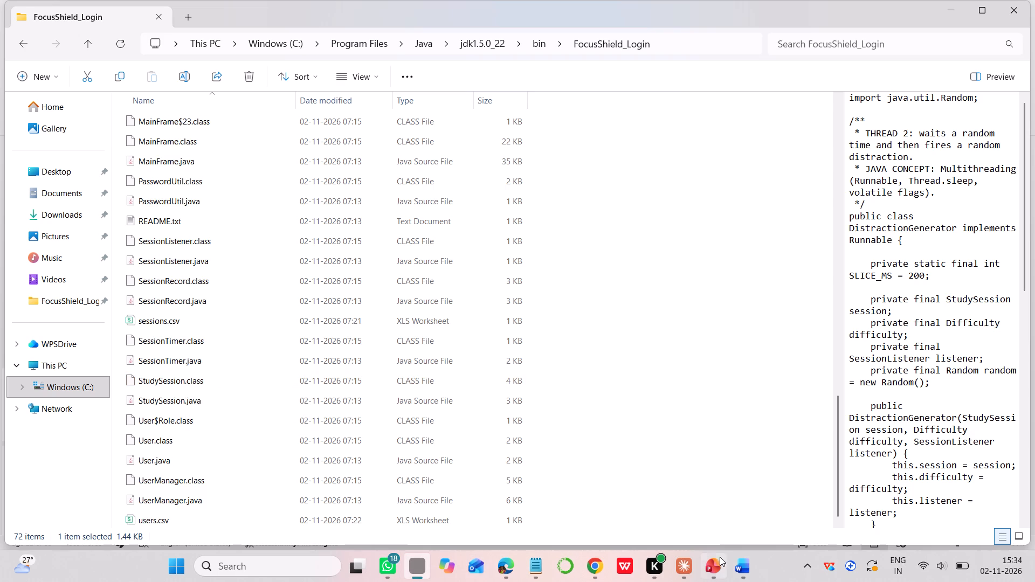
pyautogui.click(745, 574)
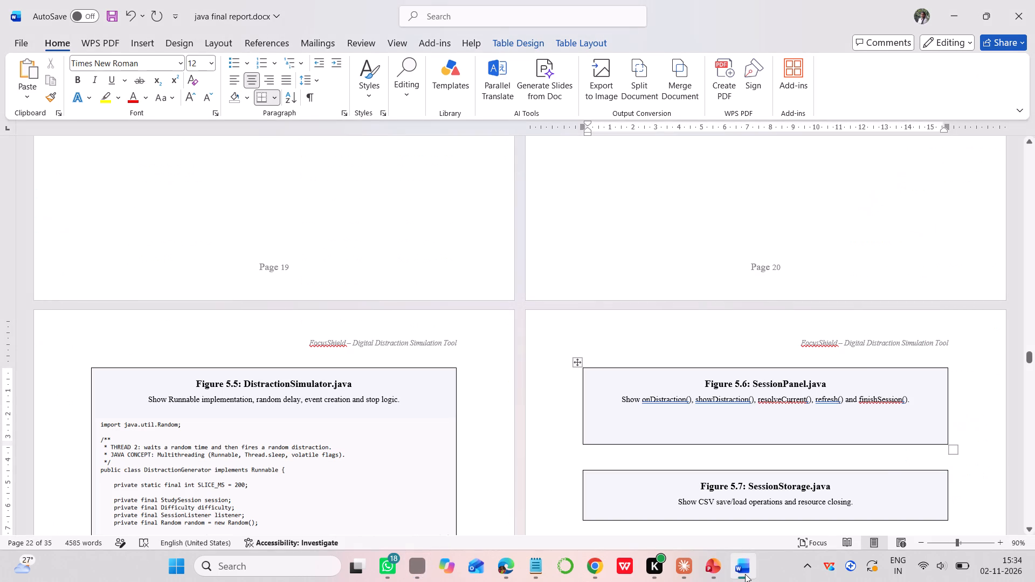
pyautogui.scroll(-3, 742, 493)
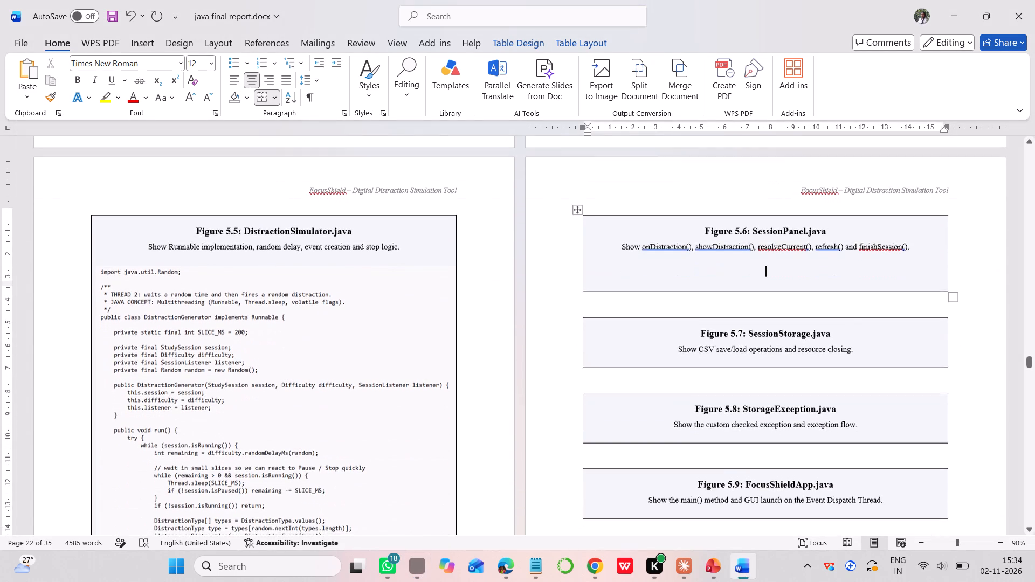
pyautogui.scroll(-2, 742, 493)
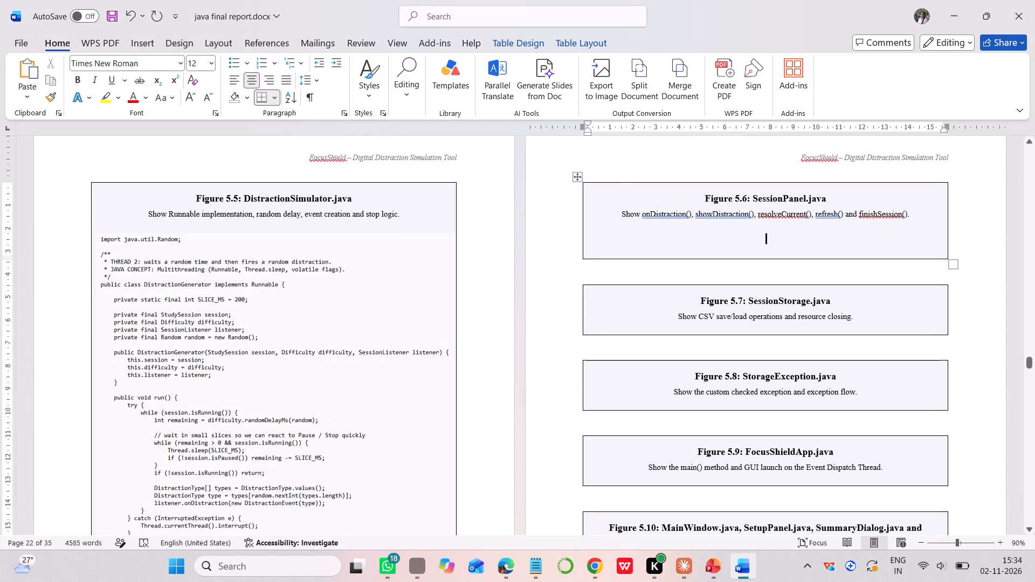
# Open SessionListener.java from the FocusShield_Login folder in Notepad and capture its whole code as a screenshot.
pyautogui.click(416, 557)
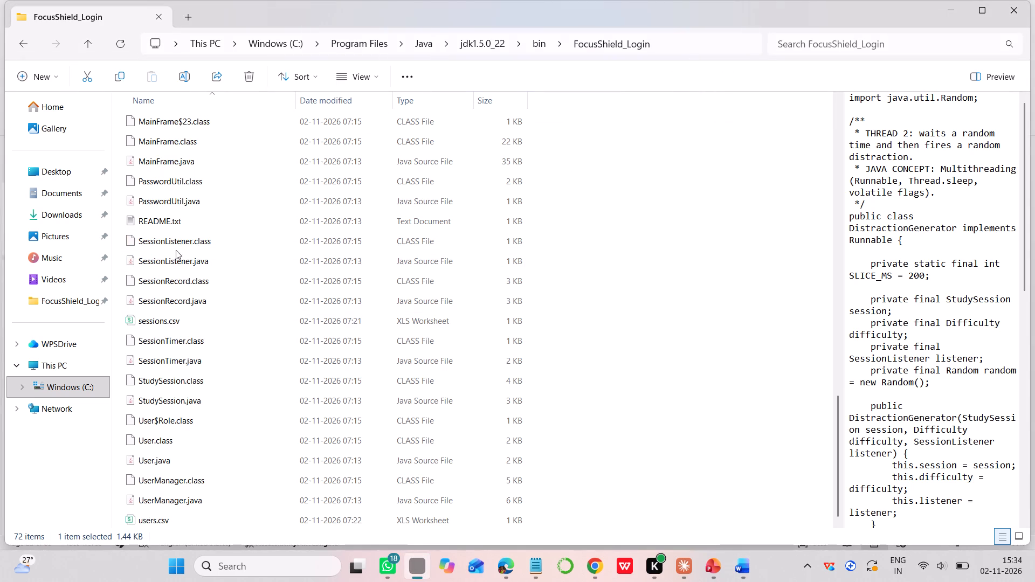
pyautogui.rightClick(178, 259)
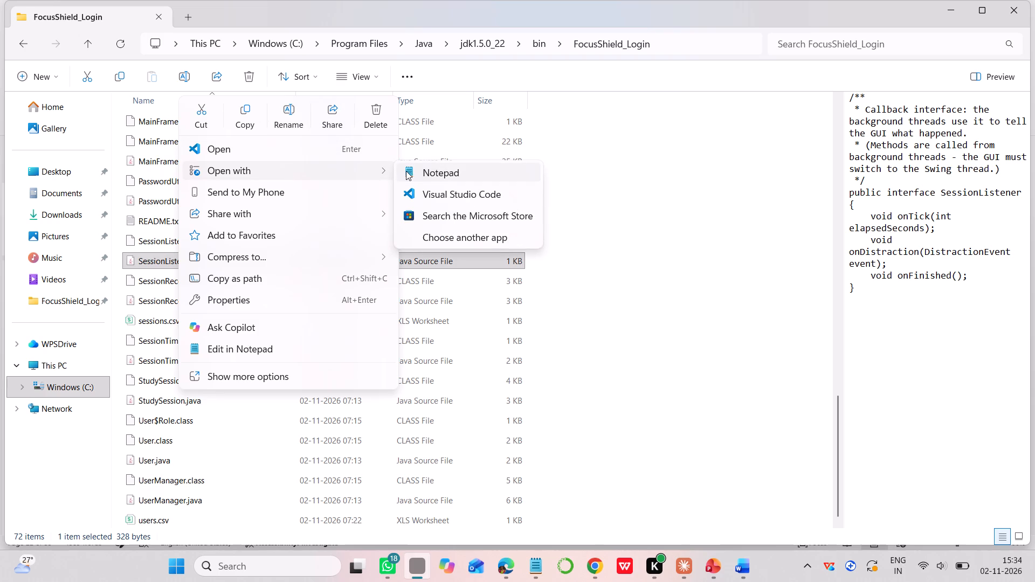
pyautogui.click(407, 171)
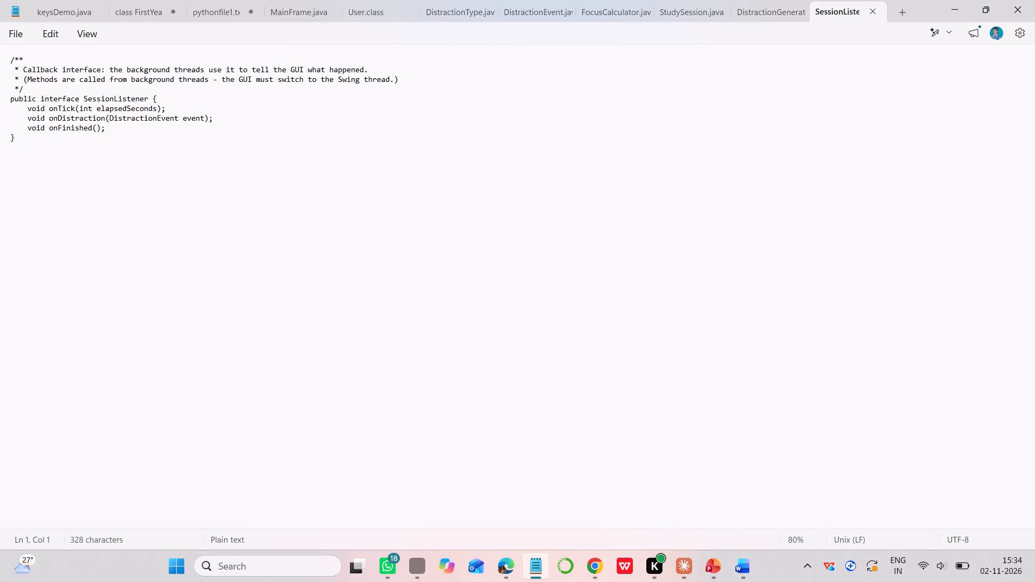
pyautogui.press('Print')
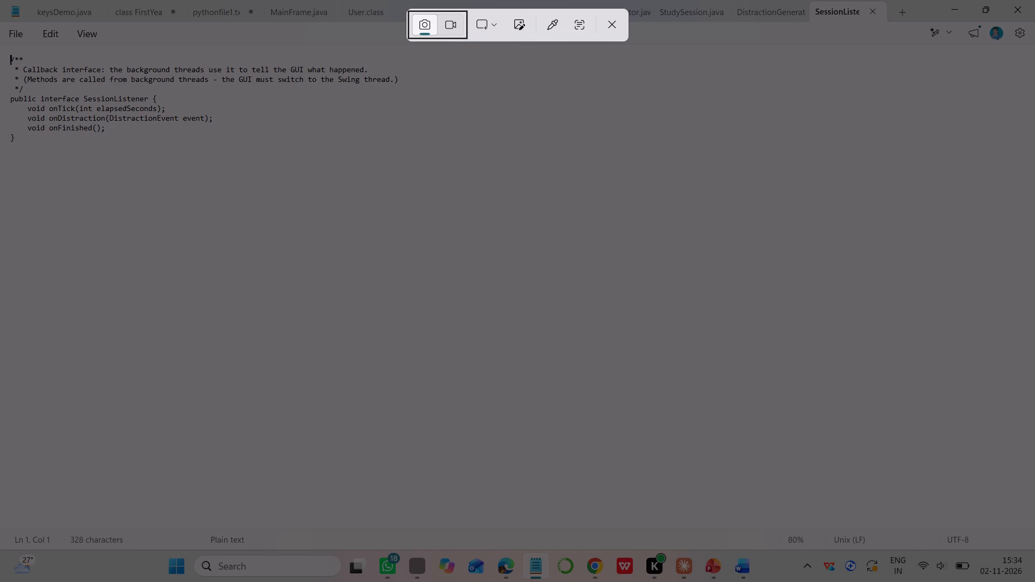
pyautogui.moveTo(6, 47); pyautogui.dragTo(433, 166)
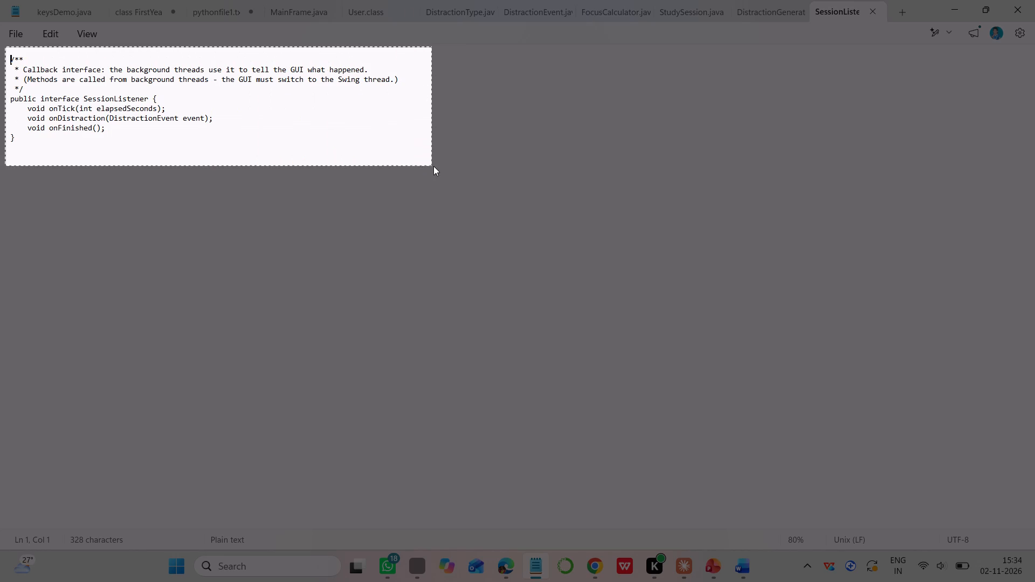
pyautogui.moveTo(433, 166); pyautogui.dragTo(434, 167)
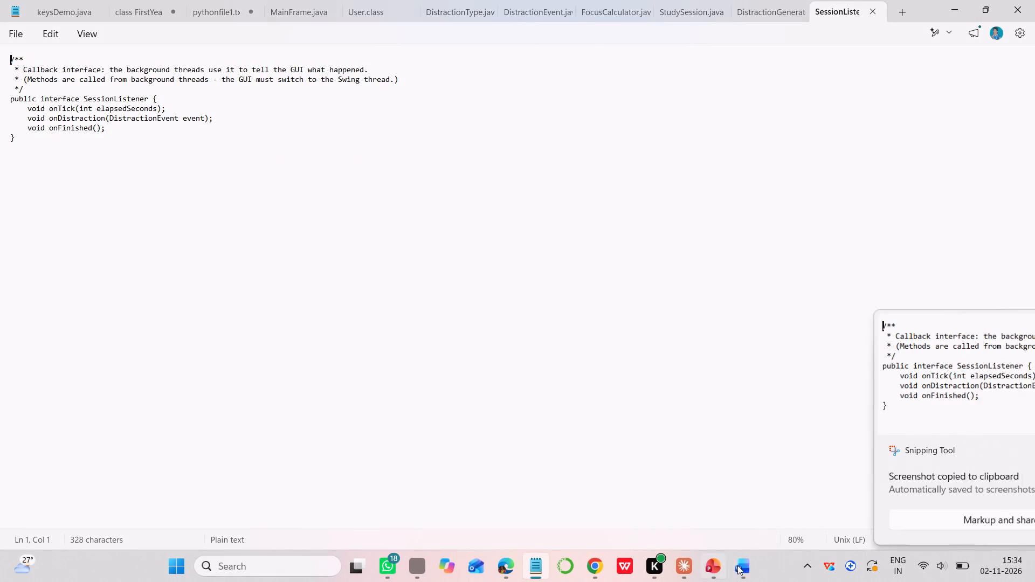
# In the Word report, insert the picture Screenshot 2026-11-02 153445.png on the empty line of the Figure 5.6: SessionPanel.java box.
pyautogui.click(735, 568)
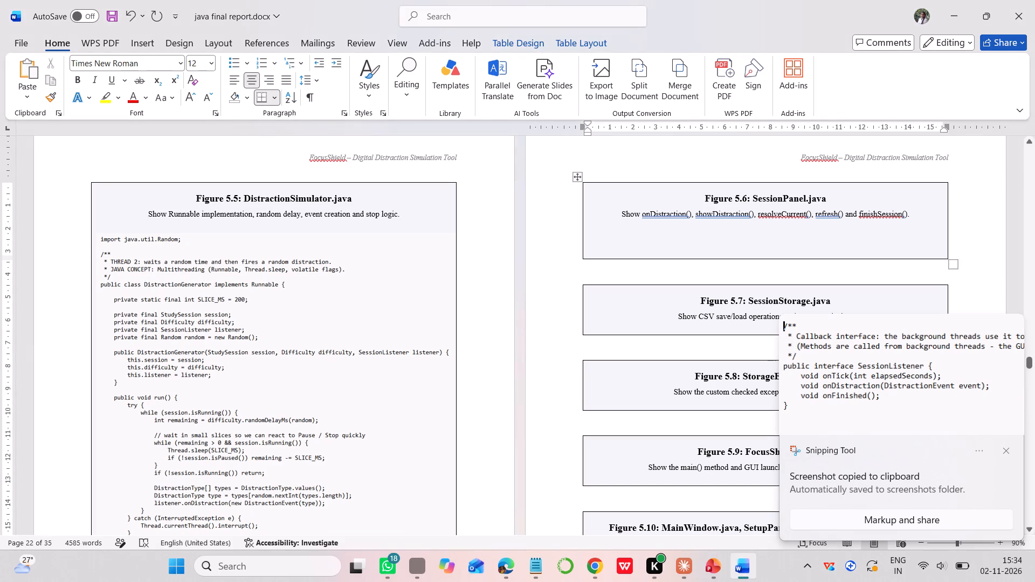
pyautogui.click(134, 40)
pyautogui.click(141, 100)
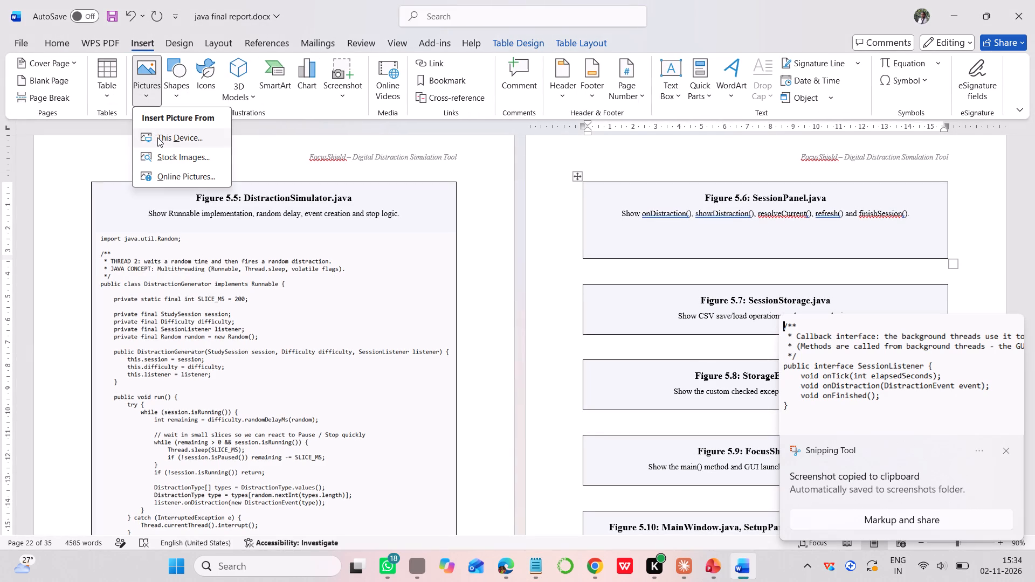
pyautogui.click(158, 138)
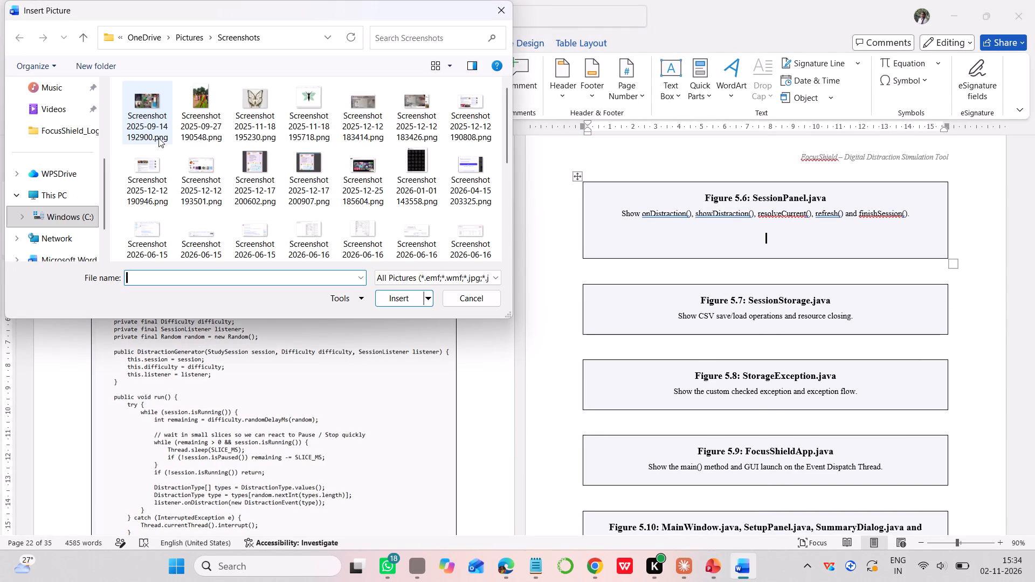
pyautogui.click(371, 239)
pyautogui.scroll(-8, 371, 239)
pyautogui.click(371, 239)
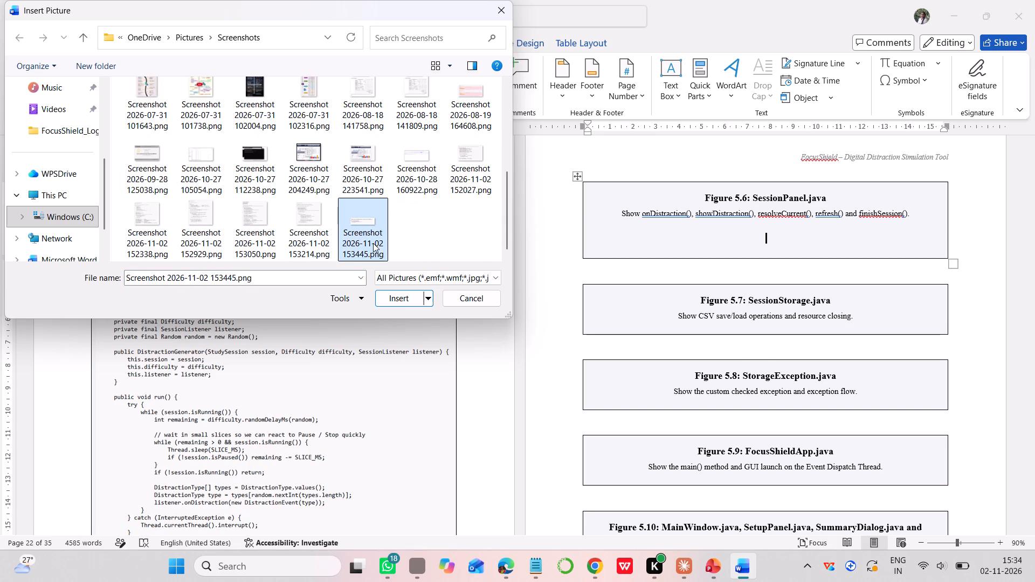
pyautogui.click(406, 296)
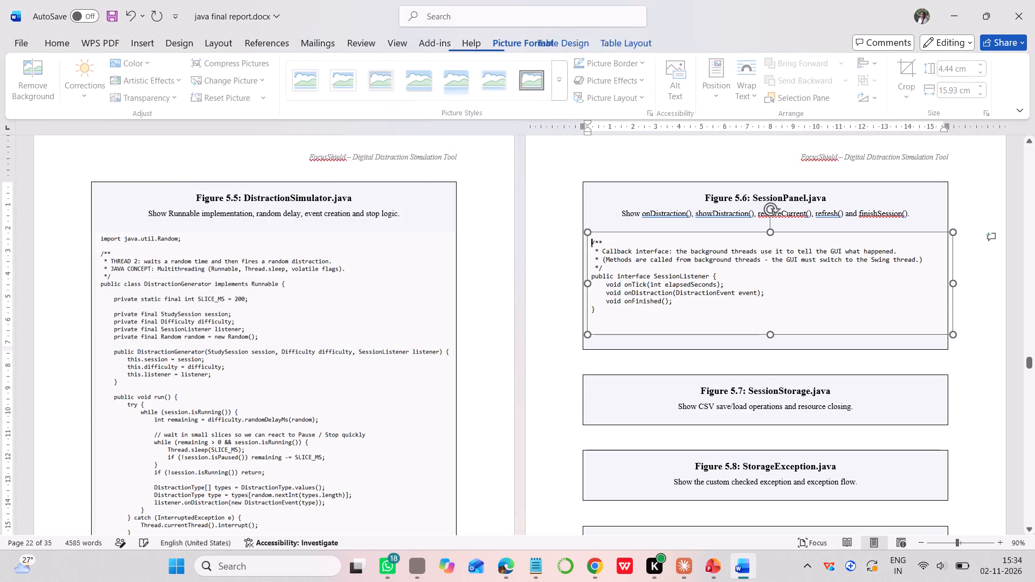
# Add an empty line below the description in the Figure 5.7: SessionStorage.java box for its code picture.
pyautogui.scroll(-1, 699, 288)
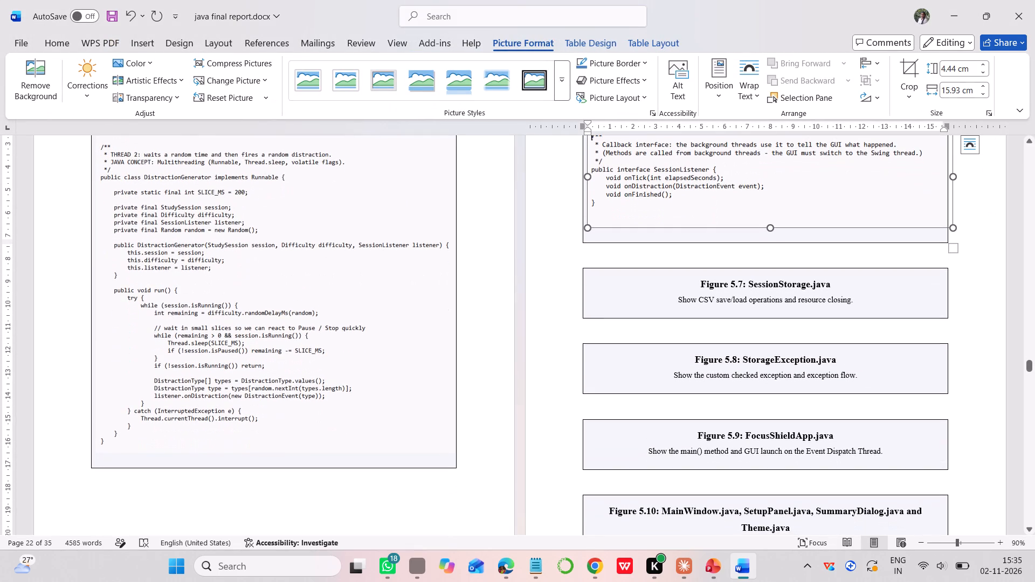
pyautogui.click(880, 303)
pyautogui.press('Return')
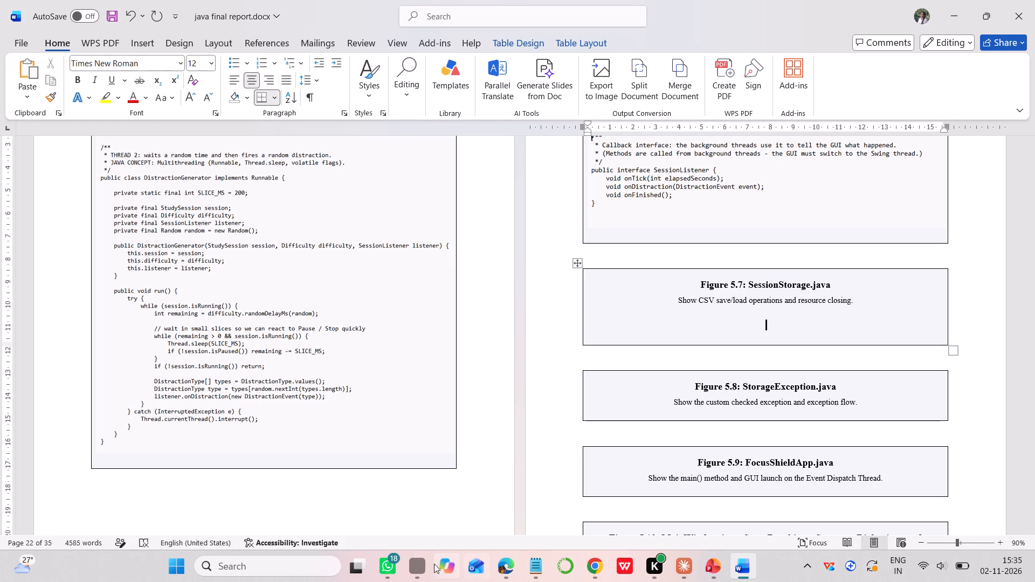
# Open SessionRecord.java from the FocusShield_Login folder in Notepad.
pyautogui.click(419, 560)
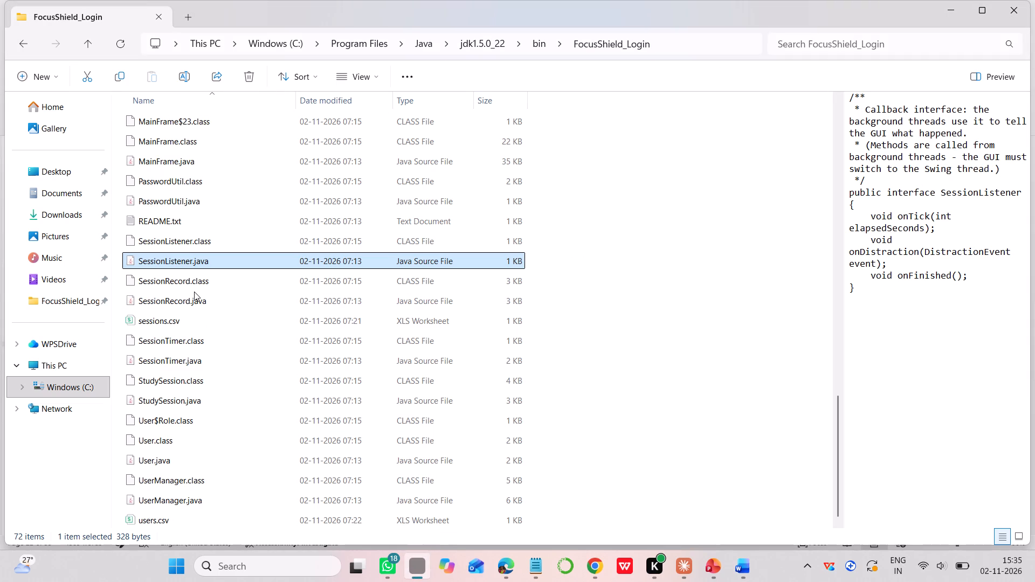
pyautogui.rightClick(194, 300)
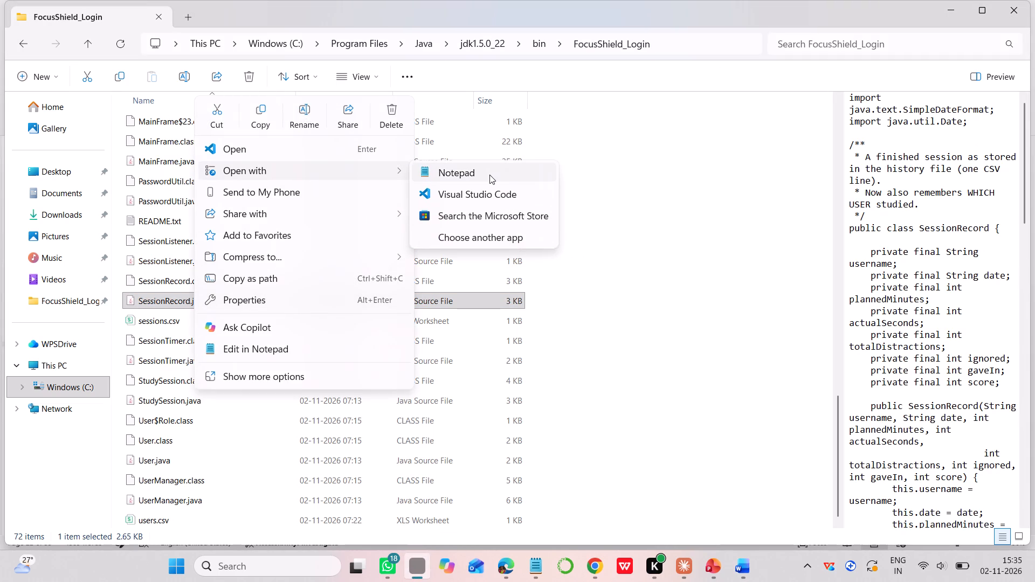
pyautogui.click(489, 175)
# Capture the entire SessionRecord.java code in one screenshot, with the text reduced to 60% so it fits.
pyautogui.hscroll(1, 383, 179)
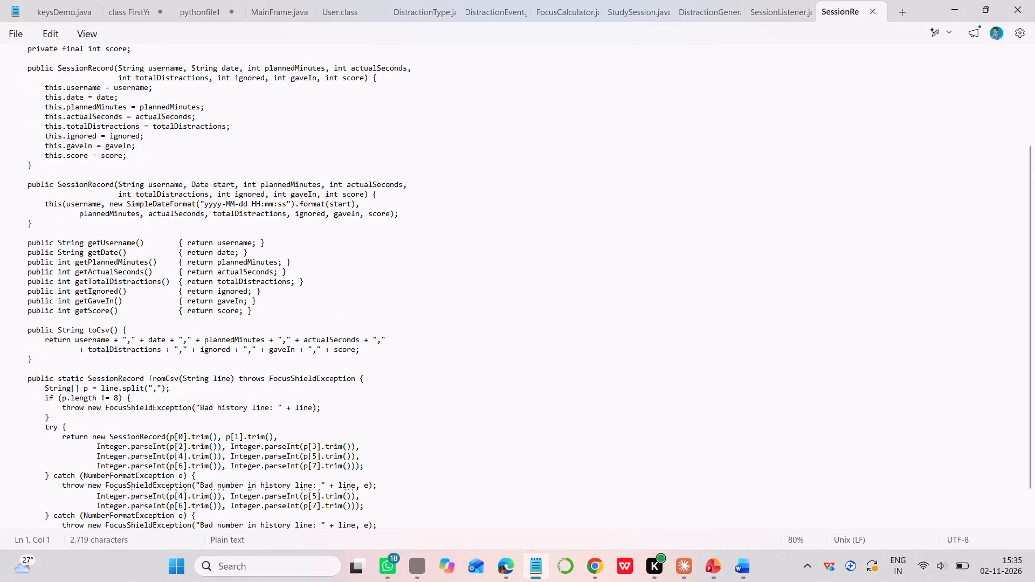
pyautogui.hscroll(3, 383, 179)
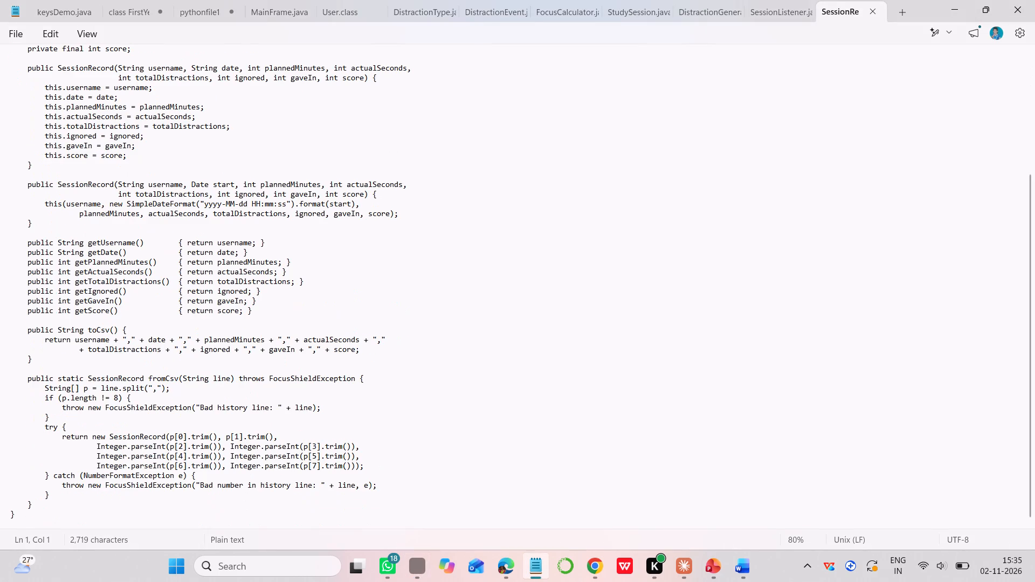
pyautogui.hscroll(2, 383, 179)
pyautogui.keyDown('ctrl'); pyautogui.scroll(-1, 383, 179); pyautogui.keyUp('ctrl')
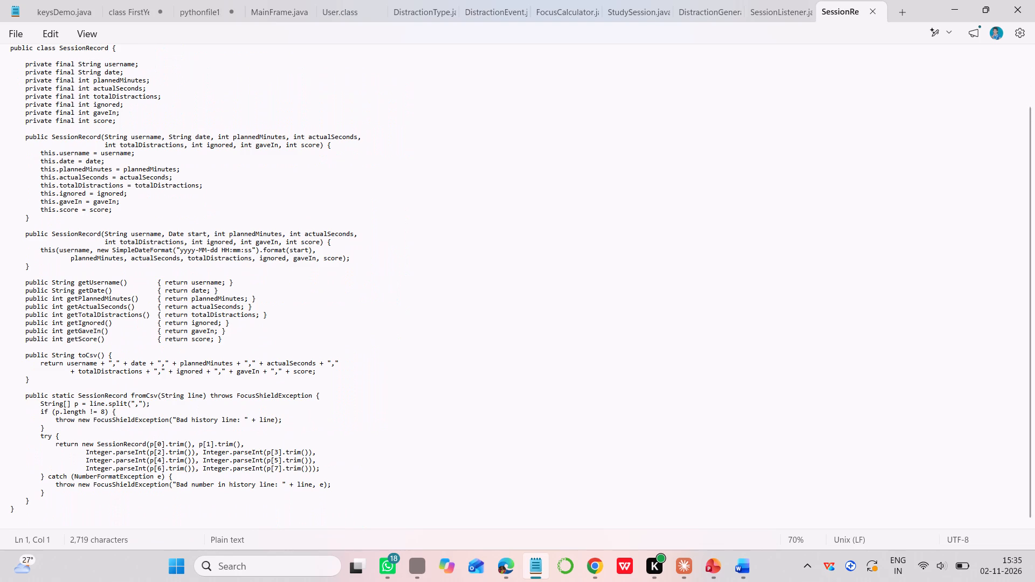
pyautogui.scroll(1, 383, 179)
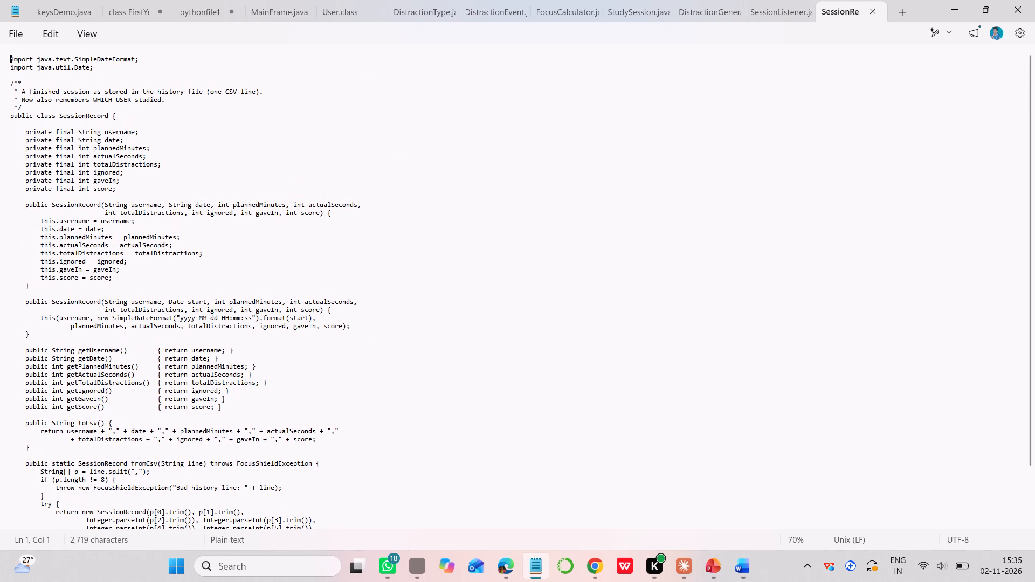
pyautogui.scroll(-1, 383, 179)
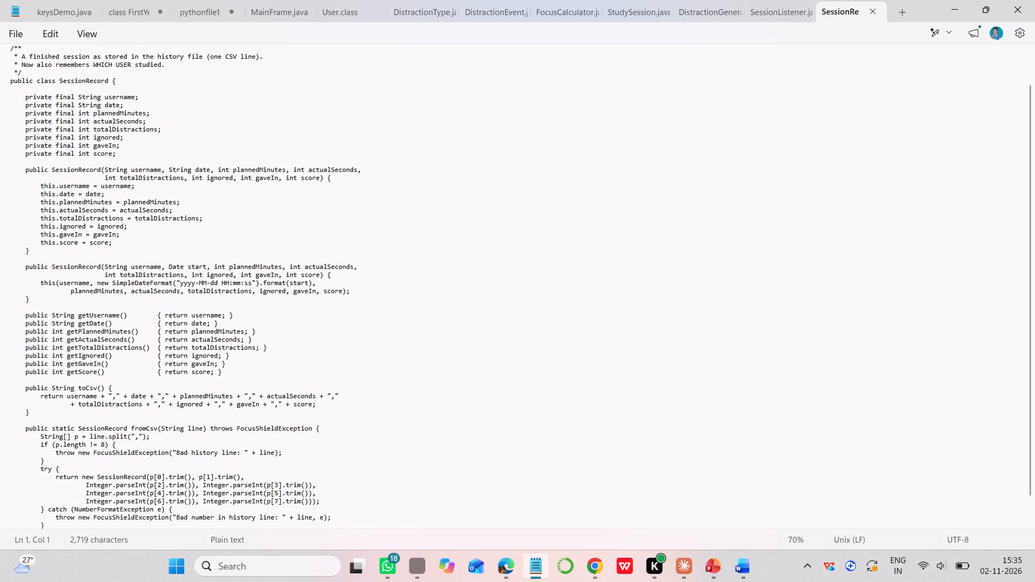
pyautogui.keyDown('ctrl'); pyautogui.scroll(-2, 383, 179); pyautogui.keyUp('ctrl')
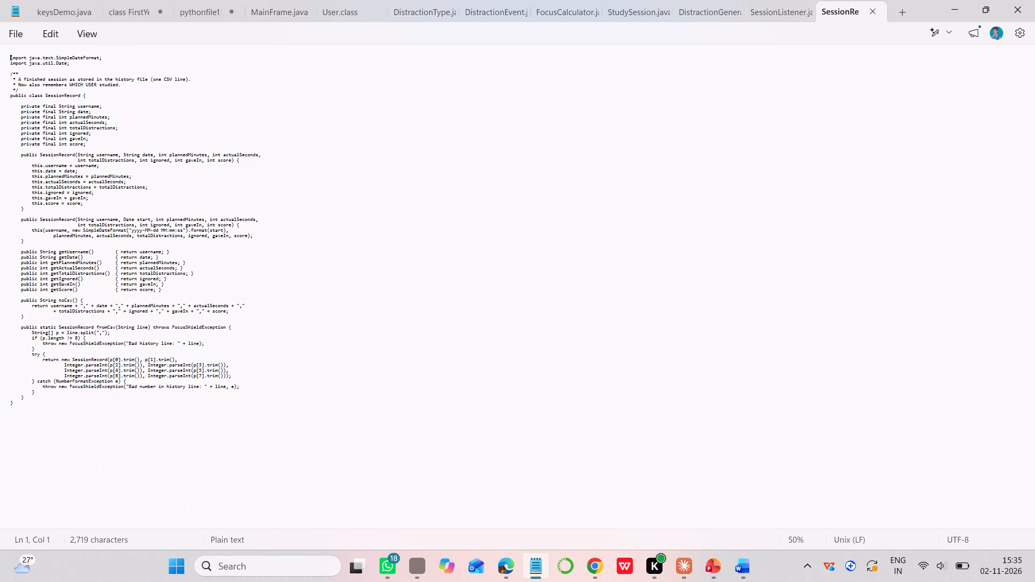
pyautogui.keyDown('ctrl'); pyautogui.scroll(1, 383, 179); pyautogui.keyUp('ctrl')
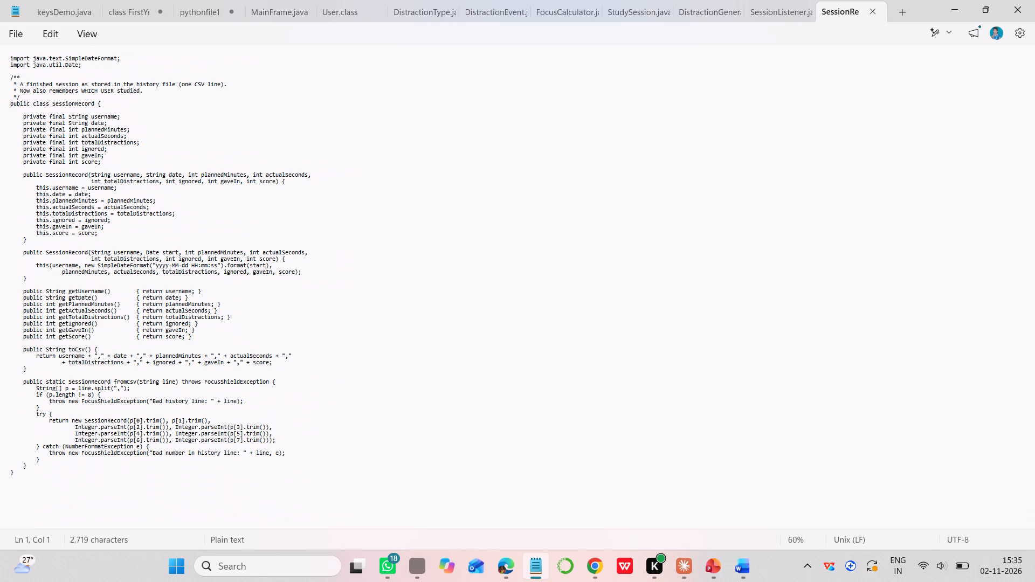
pyautogui.scroll(1, 383, 179)
pyautogui.press('Print')
pyautogui.moveTo(4, 54); pyautogui.dragTo(178, 203)
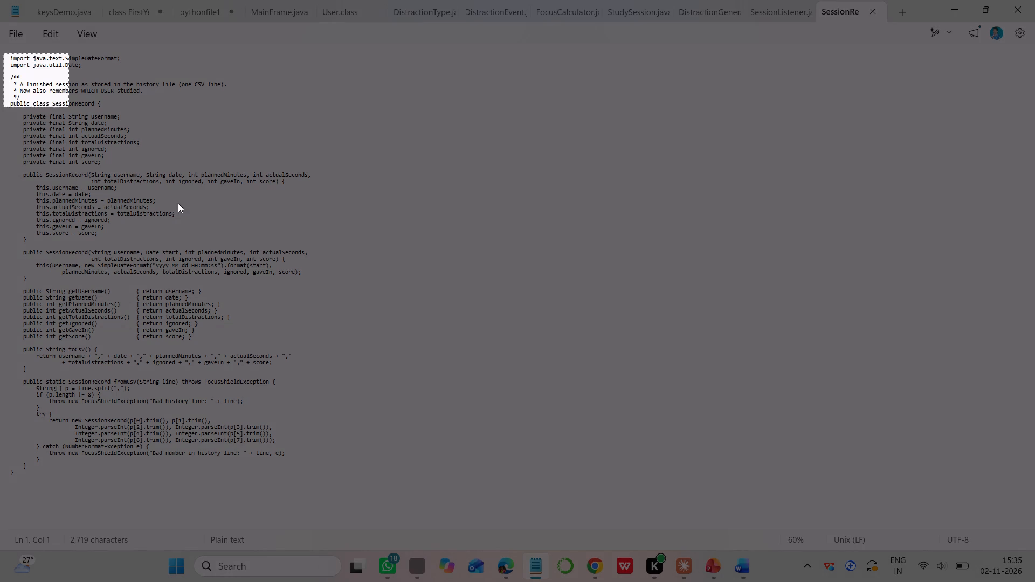
pyautogui.moveTo(178, 203); pyautogui.dragTo(358, 487)
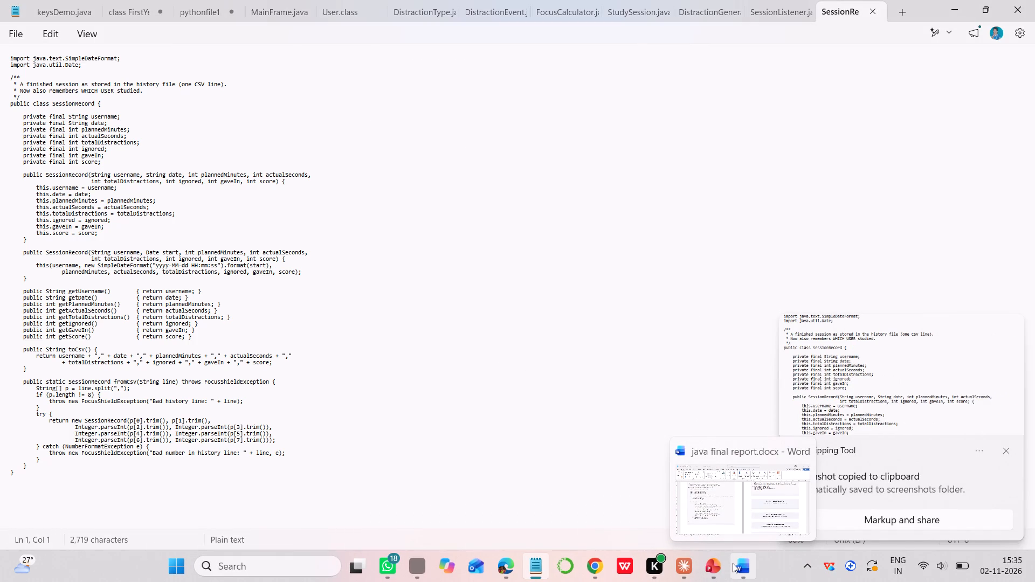
# In the Word report, insert the picture Screenshot 2026-11-02 153534.png on the empty line of the Figure 5.7: SessionStorage.java box.
pyautogui.click(733, 563)
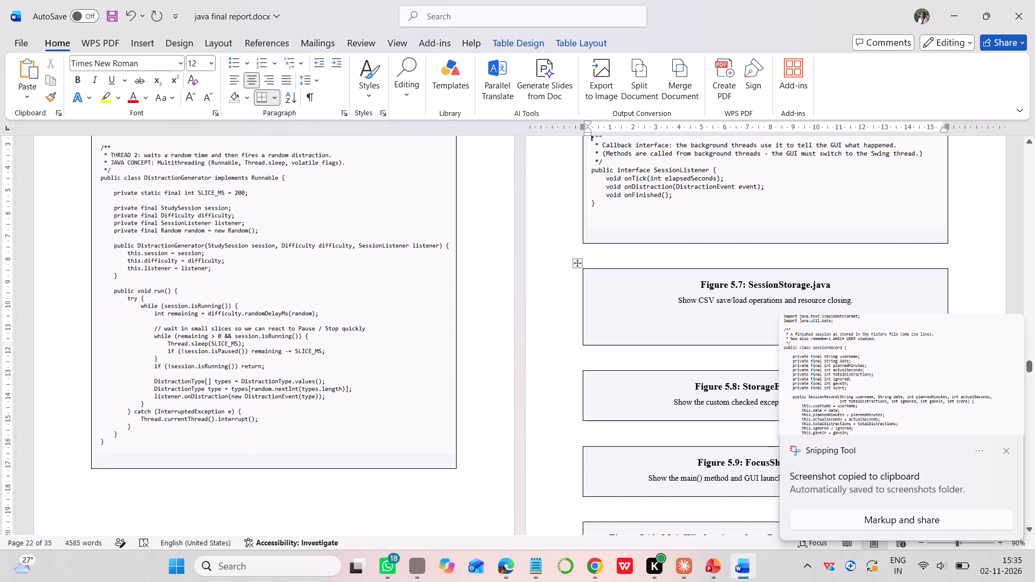
pyautogui.click(746, 330)
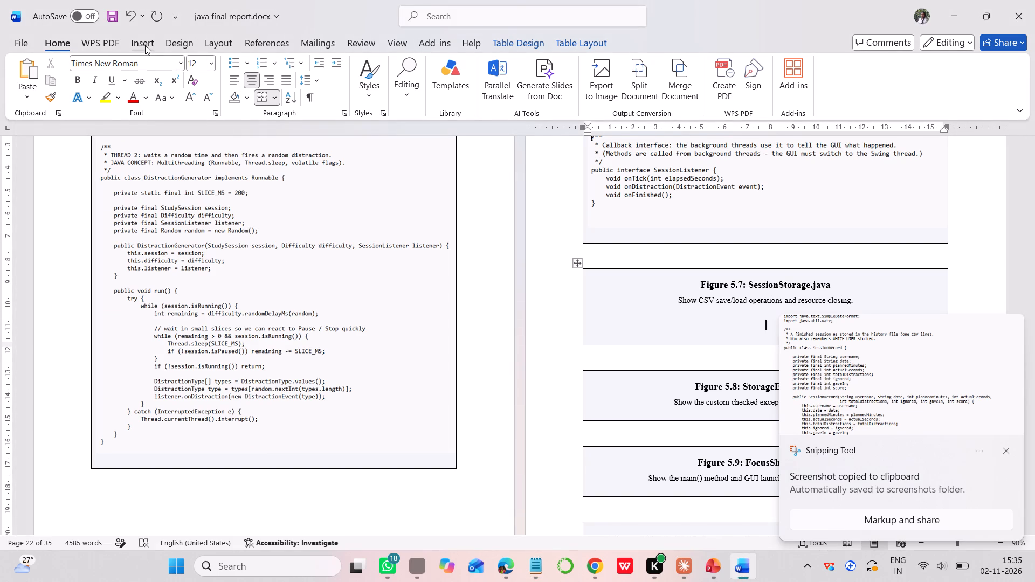
pyautogui.click(145, 45)
pyautogui.click(144, 96)
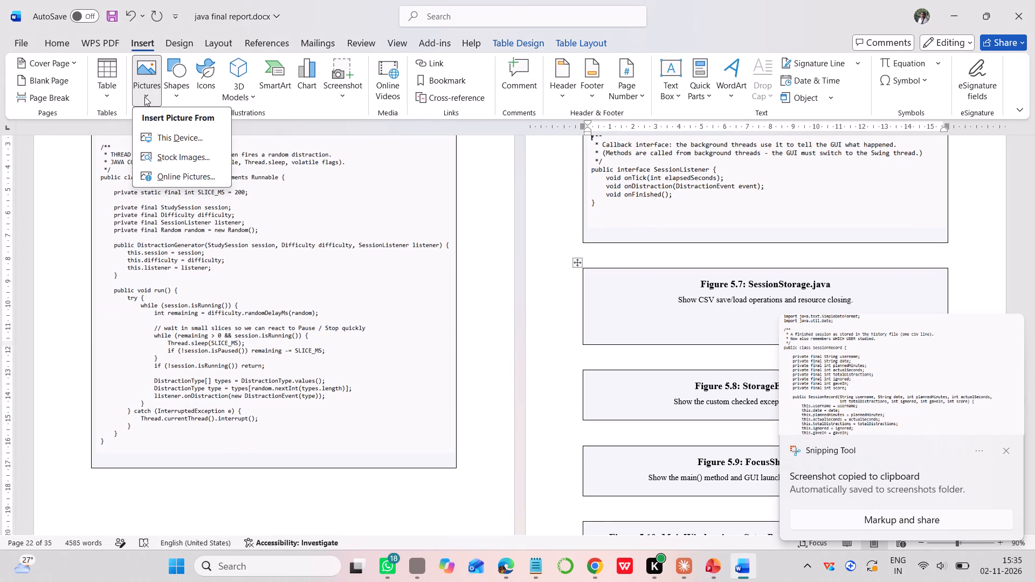
pyautogui.click(168, 134)
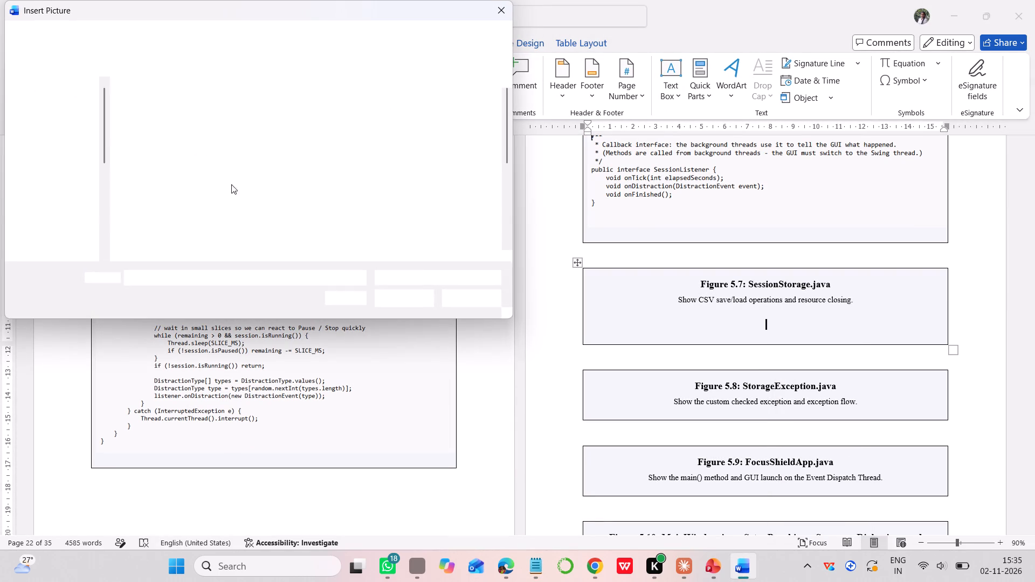
pyautogui.scroll(-10, 188, 155)
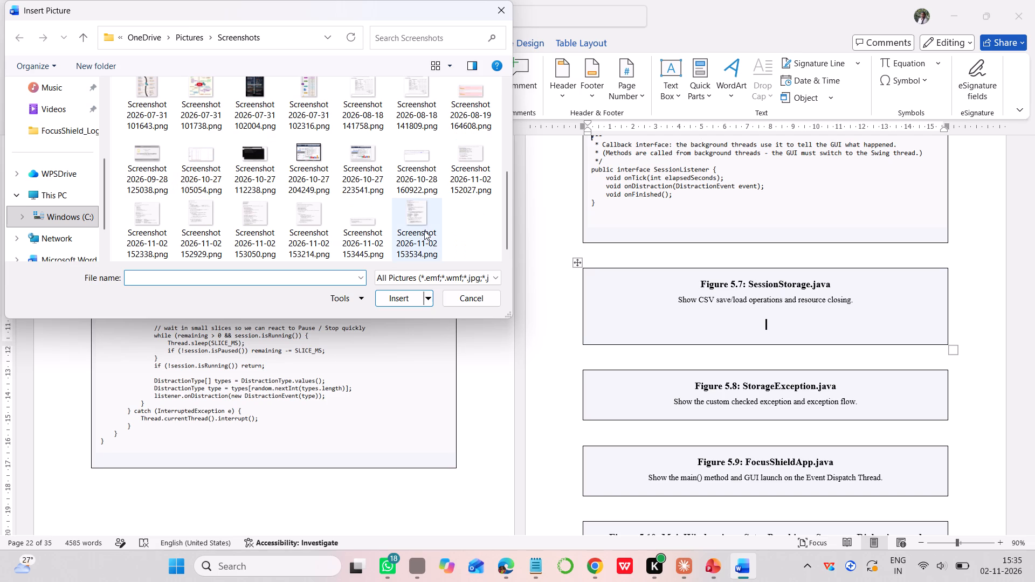
pyautogui.click(424, 231)
pyautogui.click(402, 300)
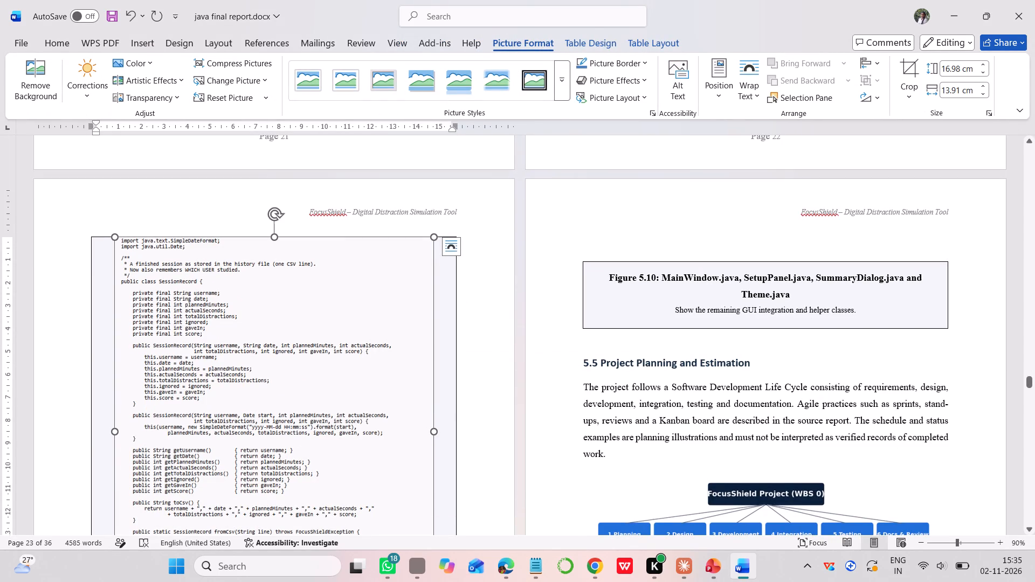
# Add empty lines above the Figure 5.7: SessionStorage.java box until its heading moves onto the same page as its code picture.
pyautogui.scroll(3, 515, 329)
pyautogui.hscroll(2, 515, 329)
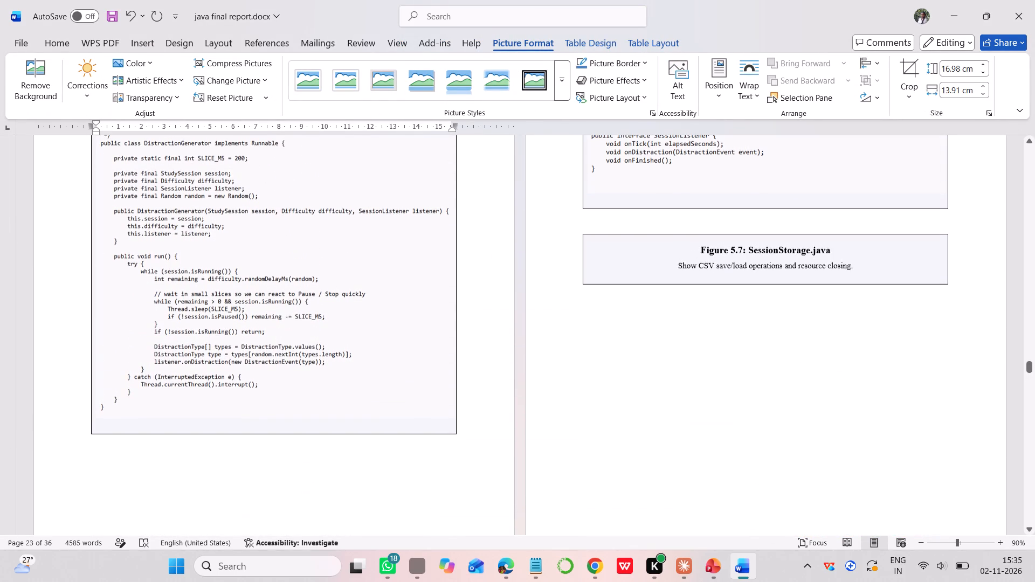
pyautogui.hscroll(2, 515, 329)
pyautogui.scroll(-1, 515, 329)
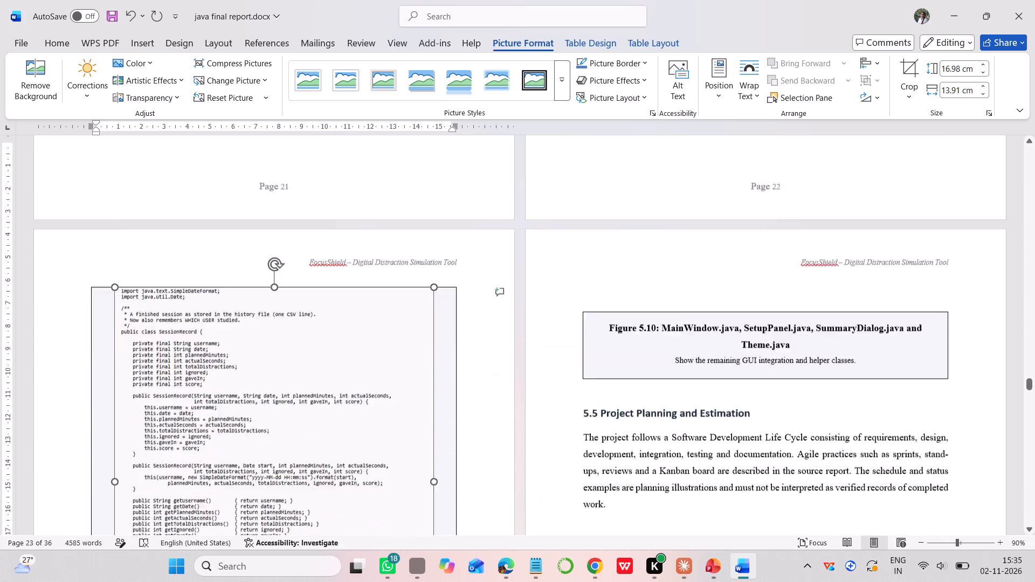
pyautogui.scroll(-1, 515, 329)
pyautogui.scroll(1, 515, 329)
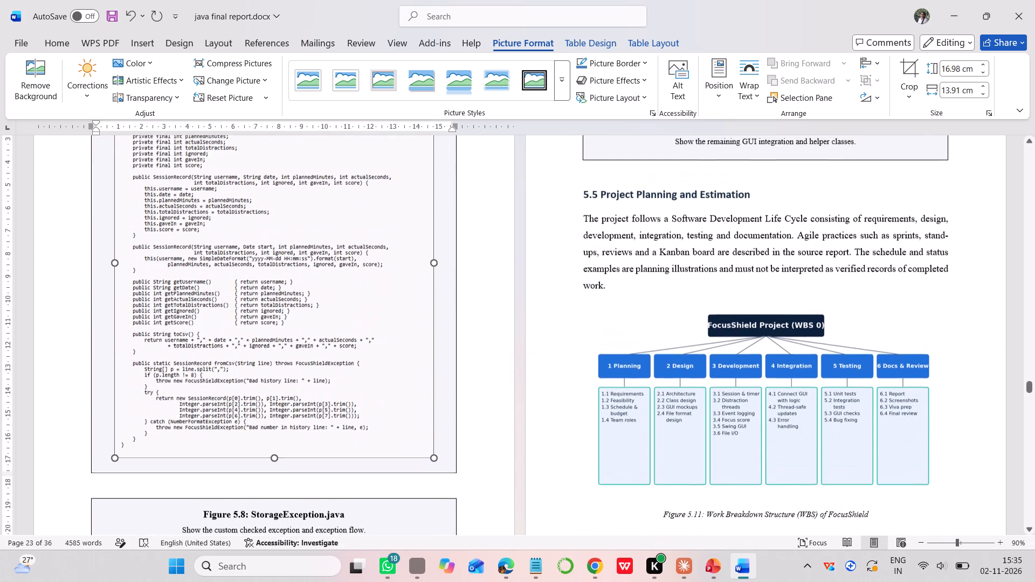
pyautogui.scroll(2, 515, 329)
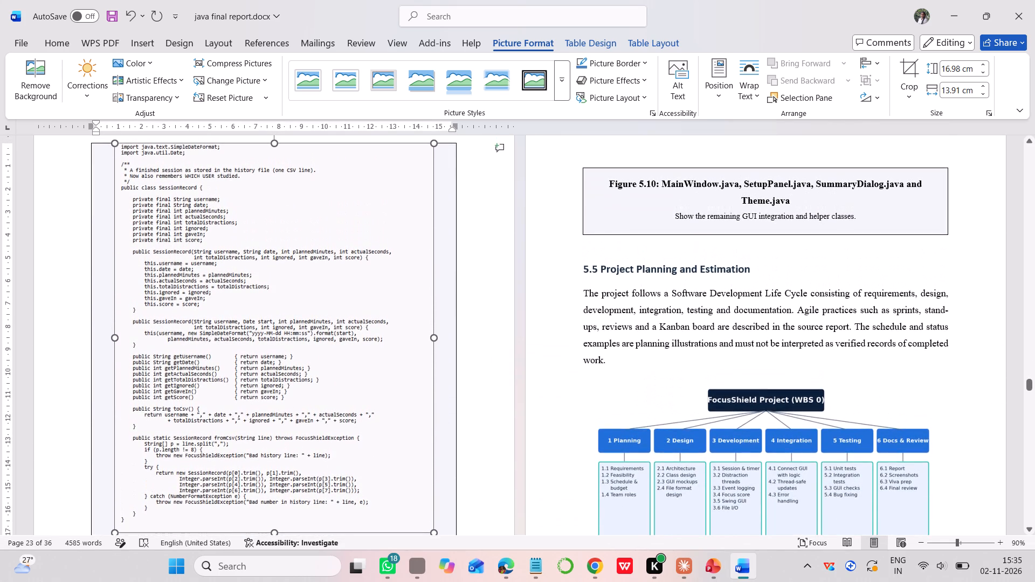
pyautogui.scroll(4, 515, 329)
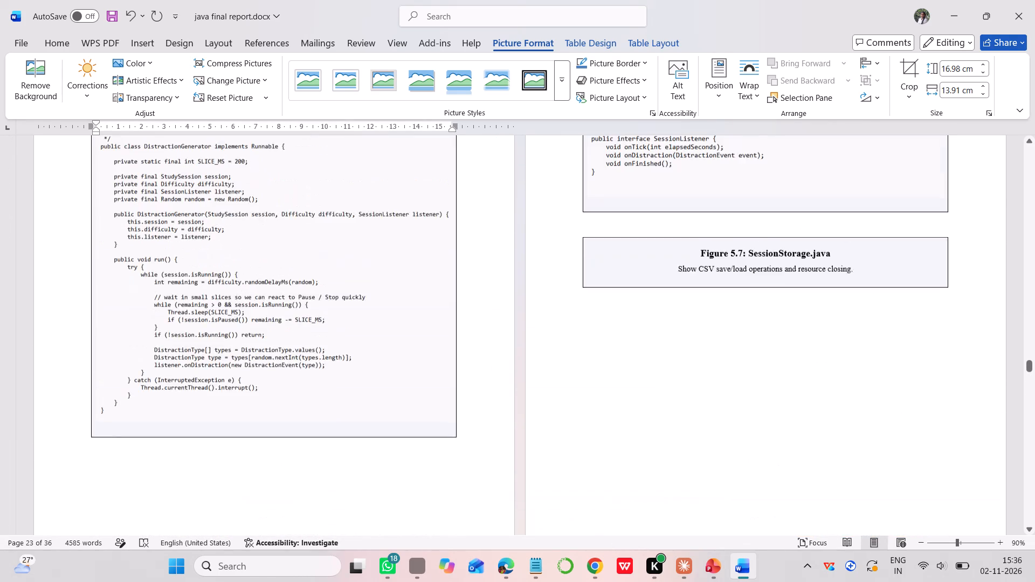
pyautogui.click(688, 250)
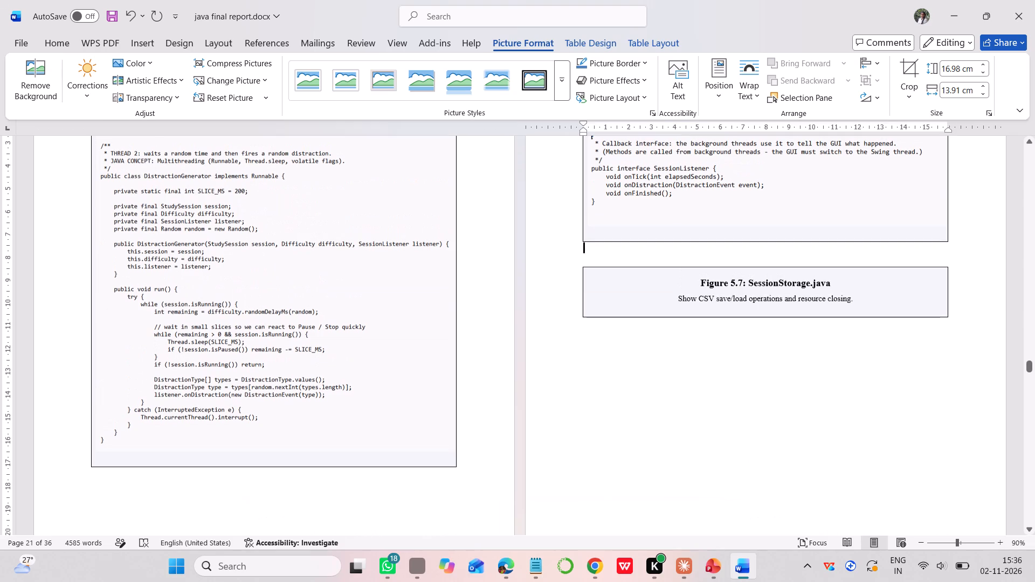
pyautogui.press('Return')
pyautogui.press('Return')
pyautogui.press('Return')
pyautogui.press('Return')
pyautogui.press('Return')
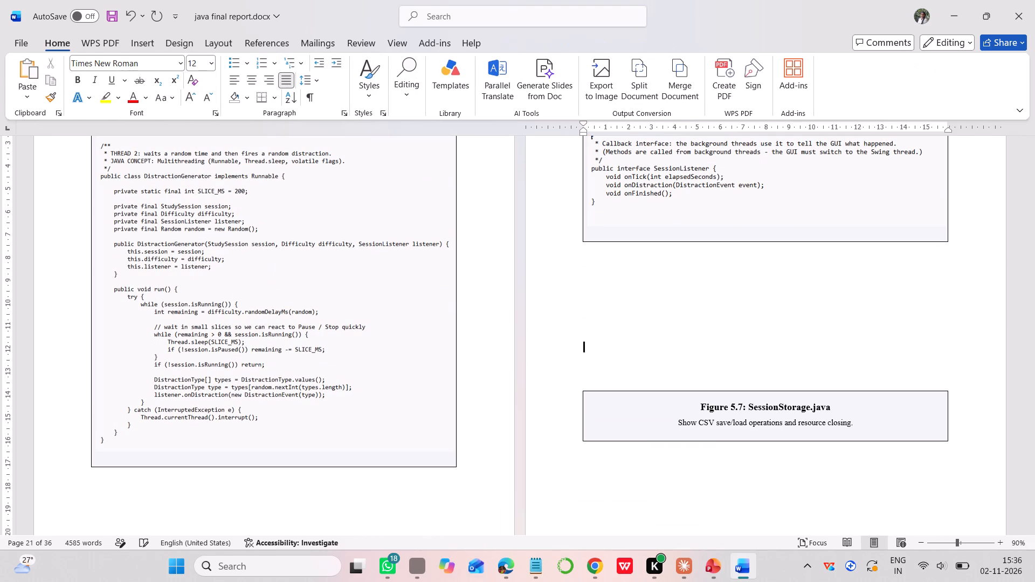
pyautogui.press('Return')
pyautogui.press('Return')
pyautogui.press('Return')
pyautogui.press('Return')
pyautogui.press('Return')
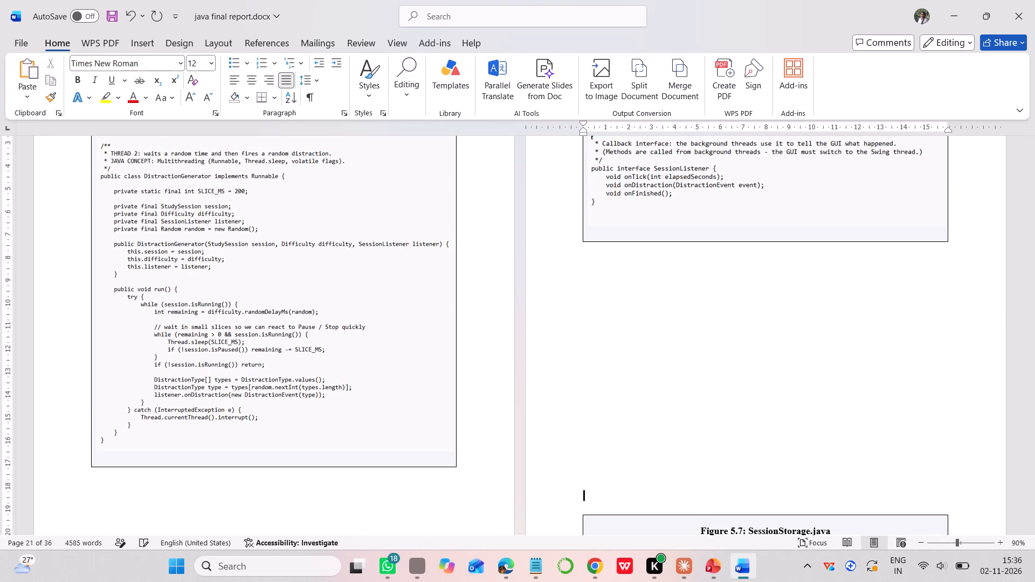
pyautogui.press('Return')
pyautogui.scroll(-2, 688, 250)
pyautogui.press('Return')
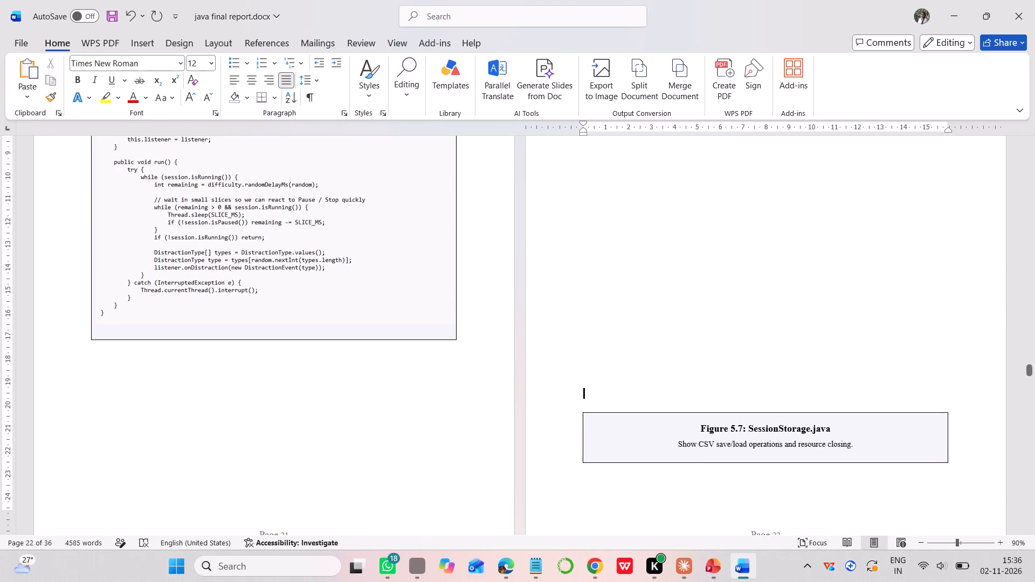
pyautogui.press('Return')
pyautogui.press('Return')
pyautogui.scroll(-3, 688, 250)
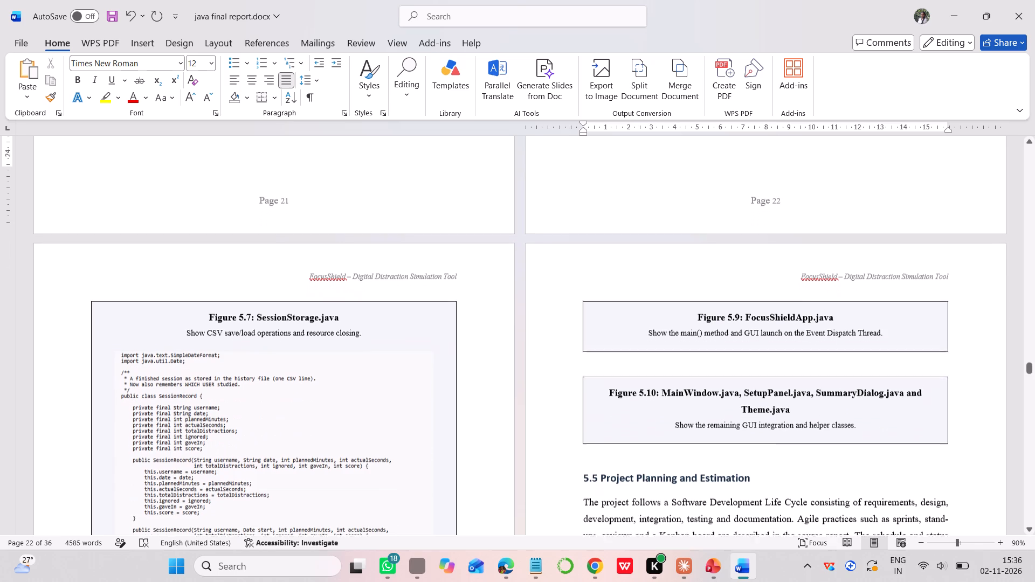
# Add two empty lines above the Figure 5.8: StorageException.java box to push it onto the next page.
pyautogui.scroll(-3, 508, 348)
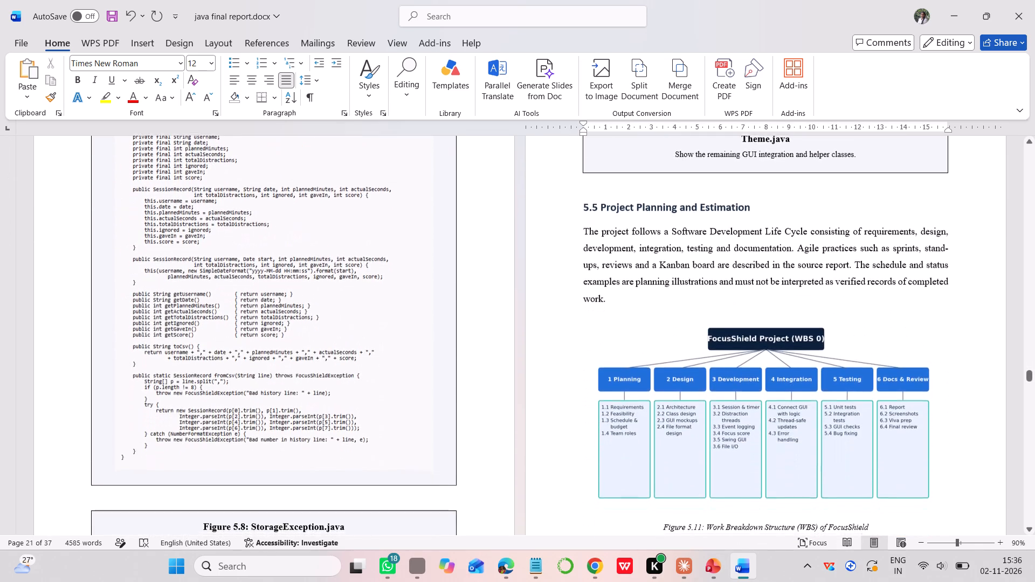
pyautogui.scroll(-2, 508, 348)
pyautogui.scroll(4, 508, 348)
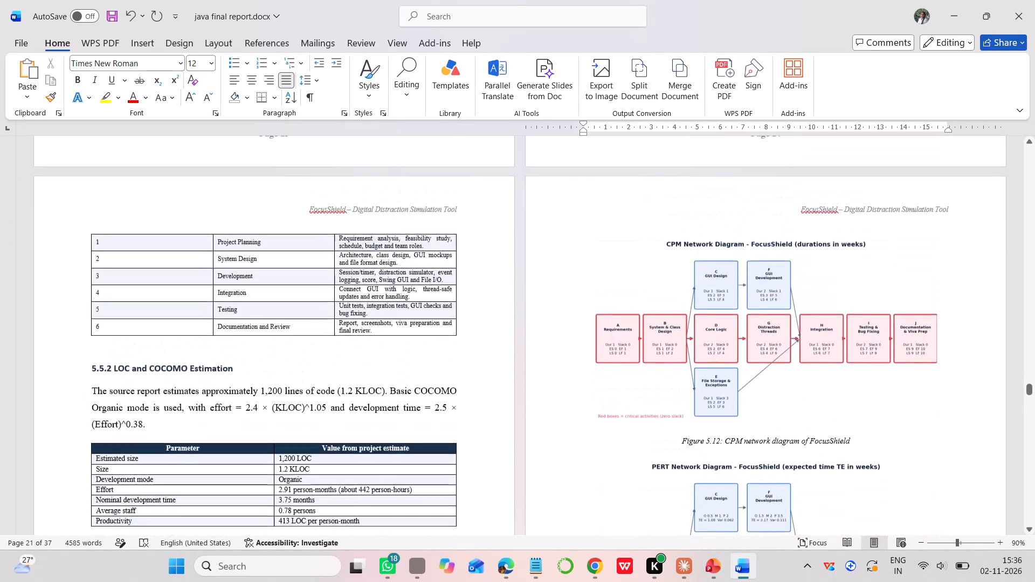
pyautogui.scroll(3, 508, 348)
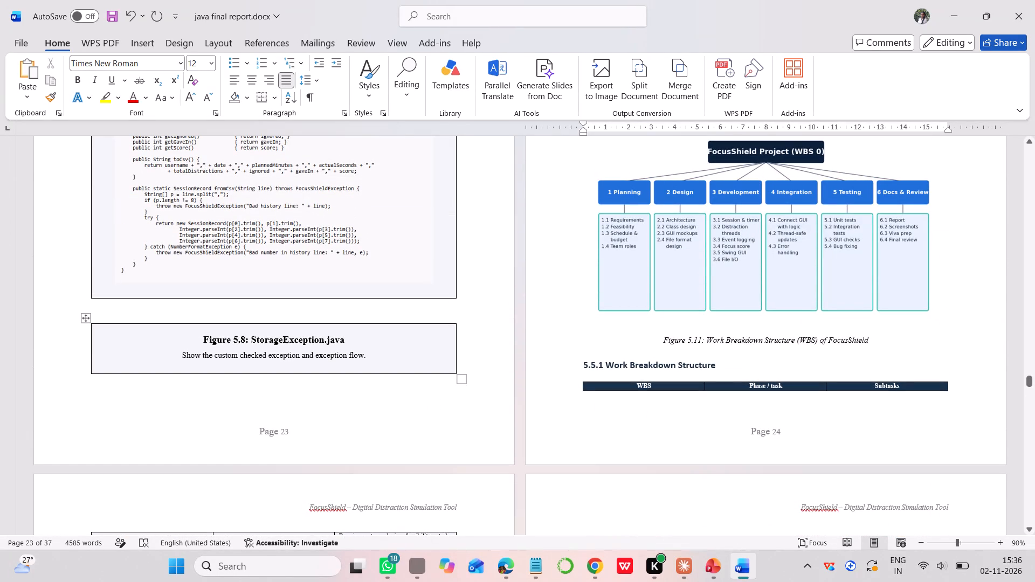
pyautogui.click(387, 306)
pyautogui.press('Return')
pyautogui.press('Return')
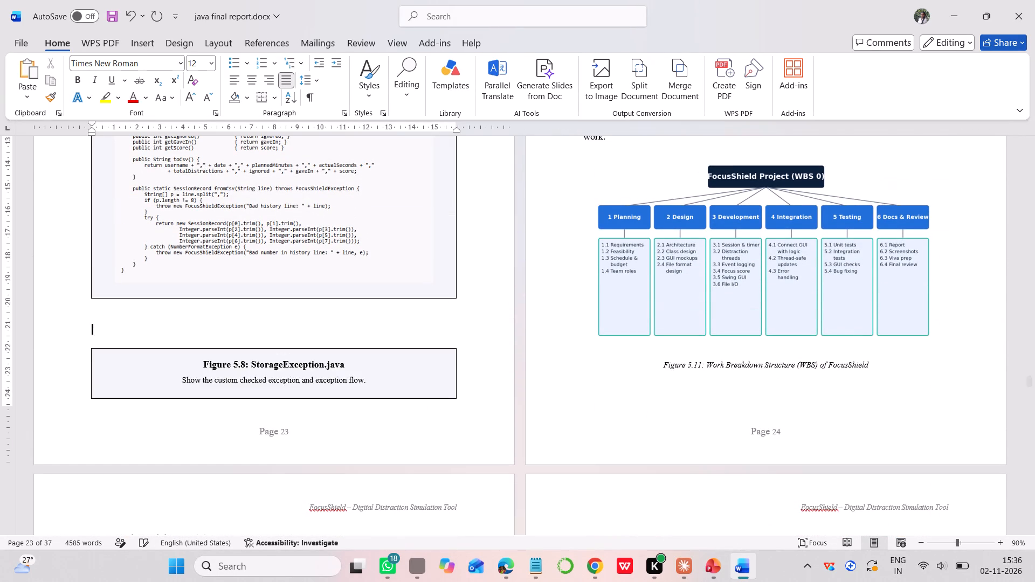
# Add an empty line below the description in the Figure 5.8: StorageException.java box for its code picture.
pyautogui.scroll(3, 387, 306)
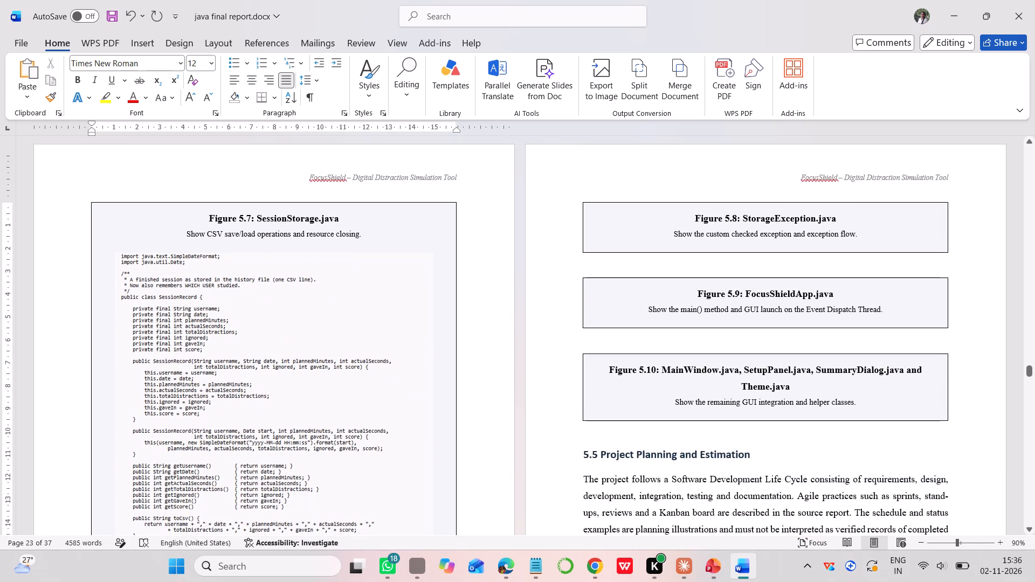
pyautogui.click(866, 240)
pyautogui.press('Return')
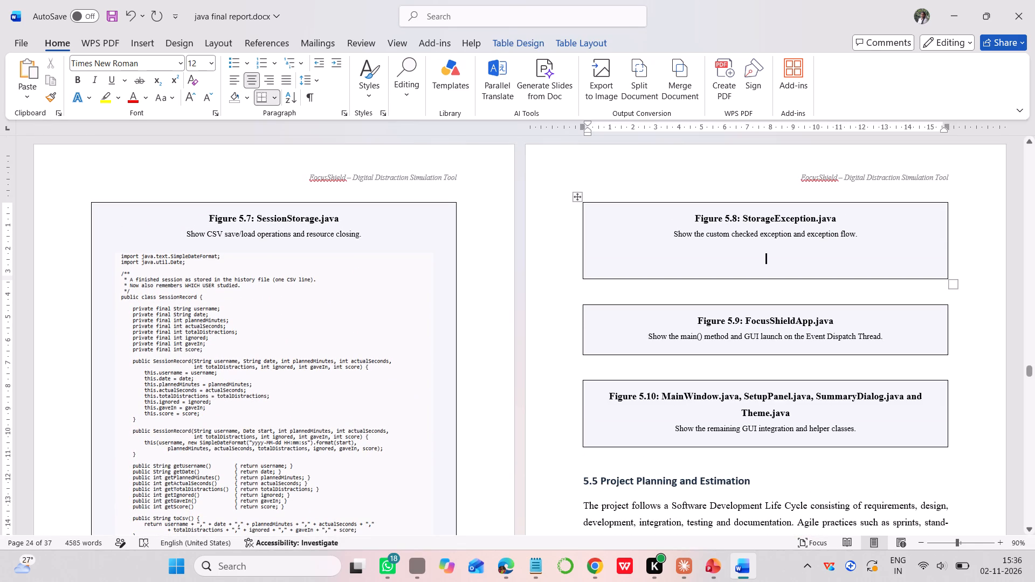
# Look through the FocusShield_Login folder in File Explorer for a source file matching Figure 5.8: StorageException.java.
pyautogui.click(413, 560)
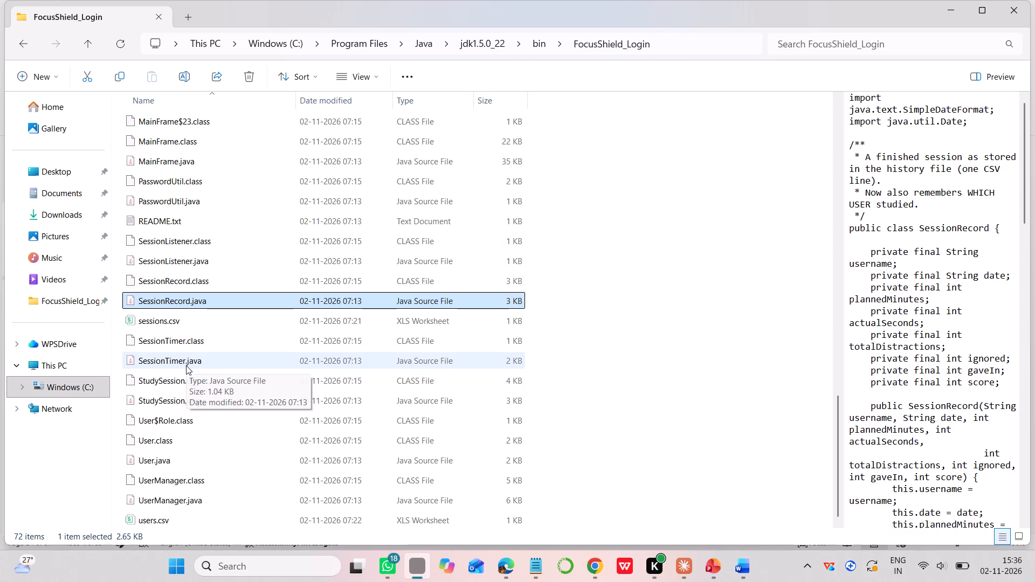
pyautogui.scroll(-3, 175, 432)
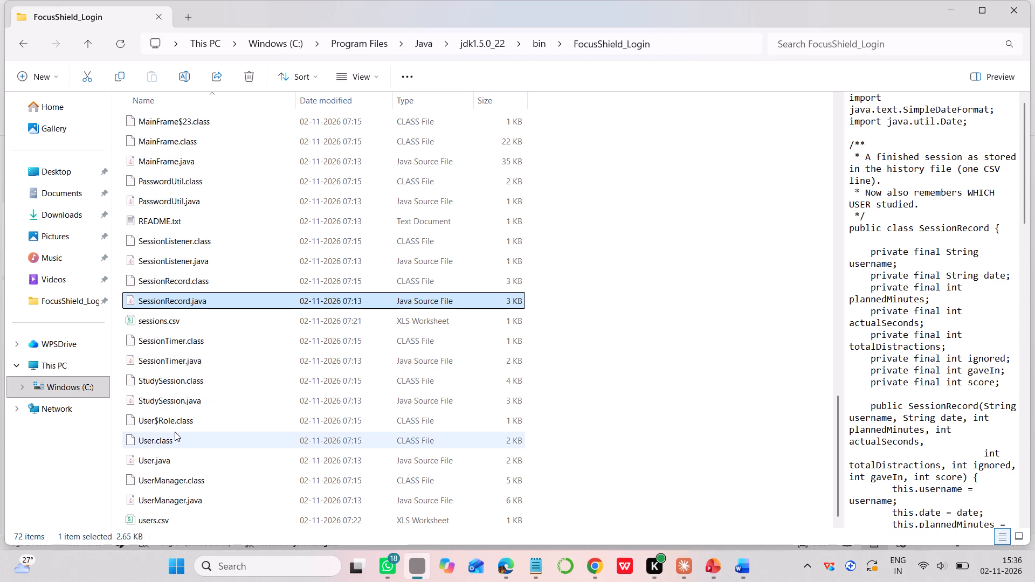
pyautogui.scroll(-5, 175, 432)
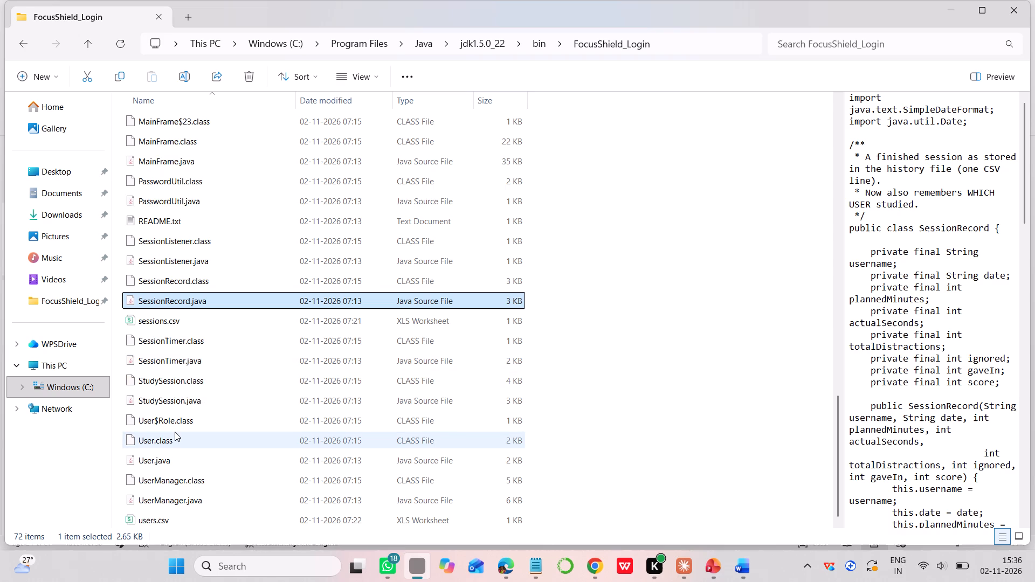
pyautogui.scroll(1, 175, 432)
pyautogui.scroll(-1, 175, 432)
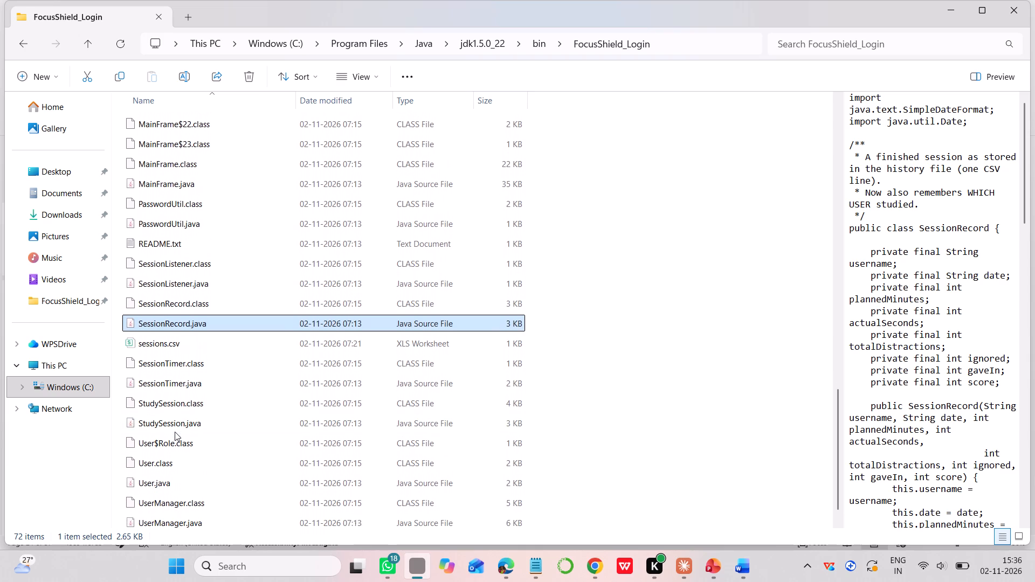
pyautogui.scroll(-1, 175, 432)
# Switch to the report in Word and look back through its chapters and the figure numbering of the section 5.4 code boxes.
pyautogui.click(735, 573)
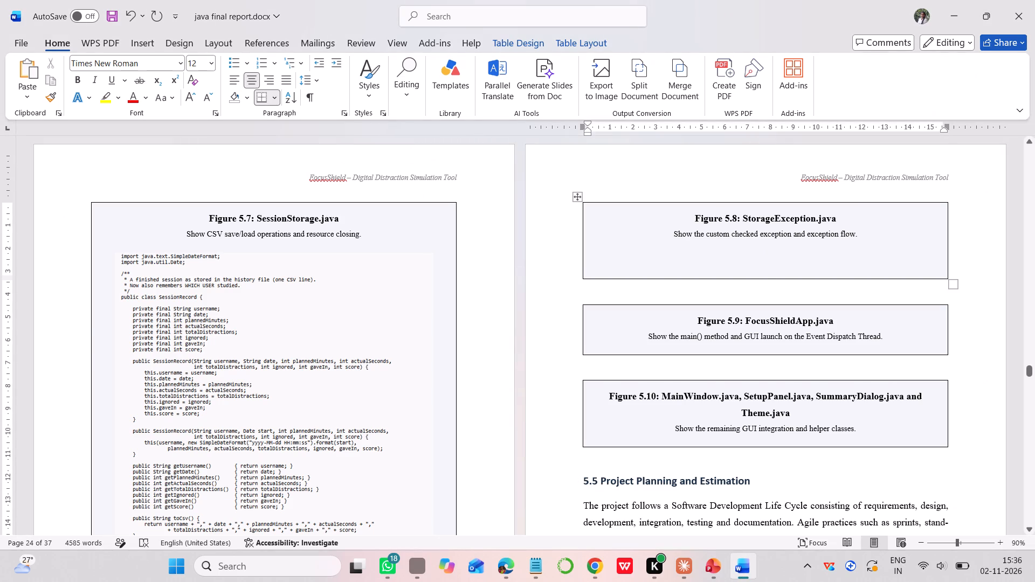
pyautogui.scroll(8, 764, 279)
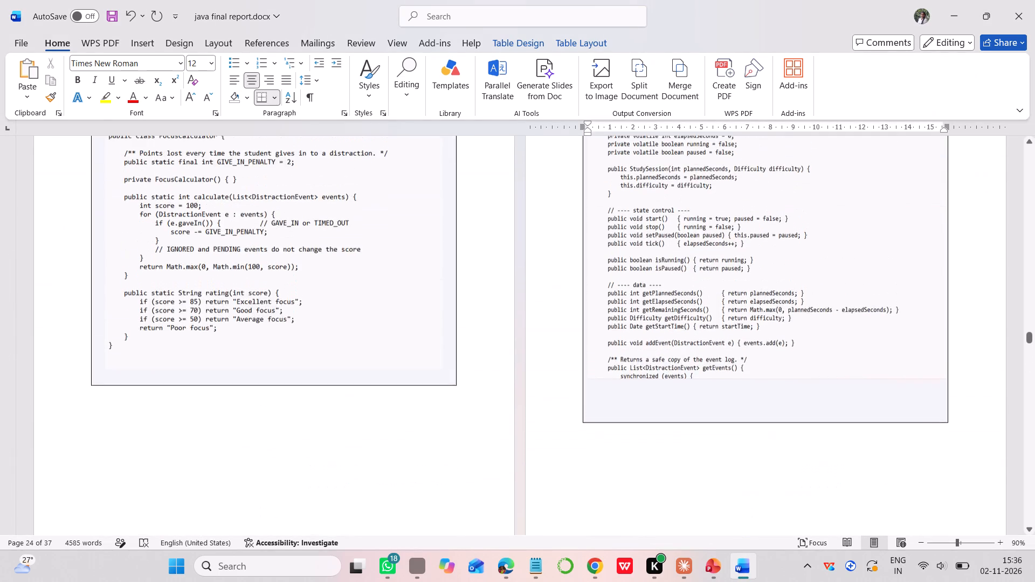
pyautogui.scroll(9, 764, 279)
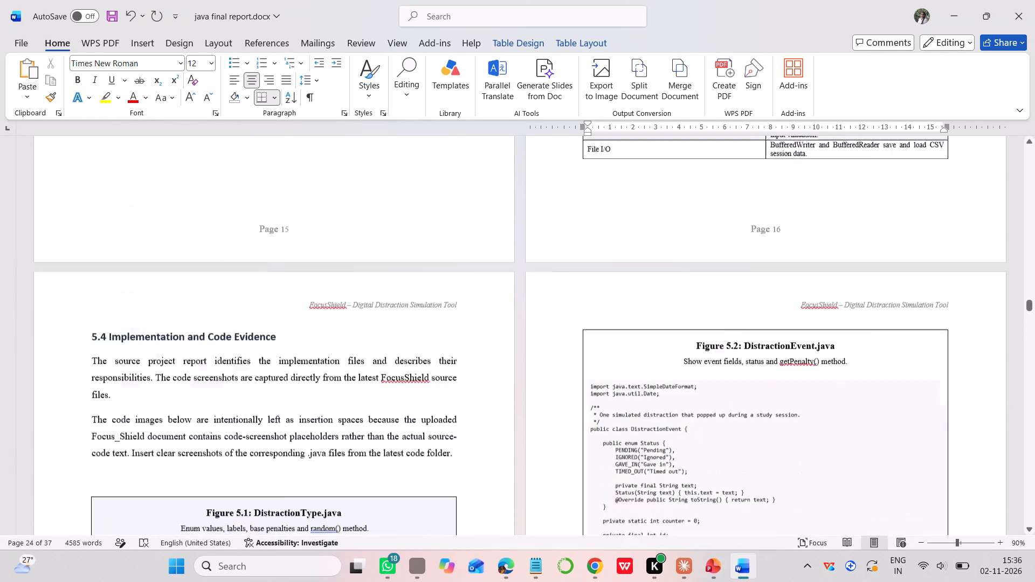
pyautogui.scroll(4, 764, 279)
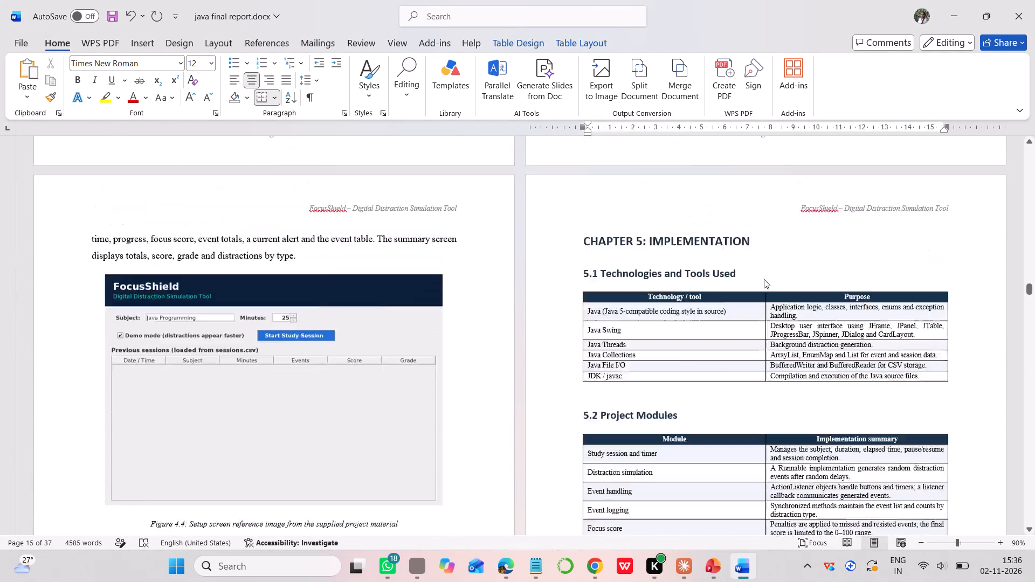
pyautogui.scroll(9, 764, 279)
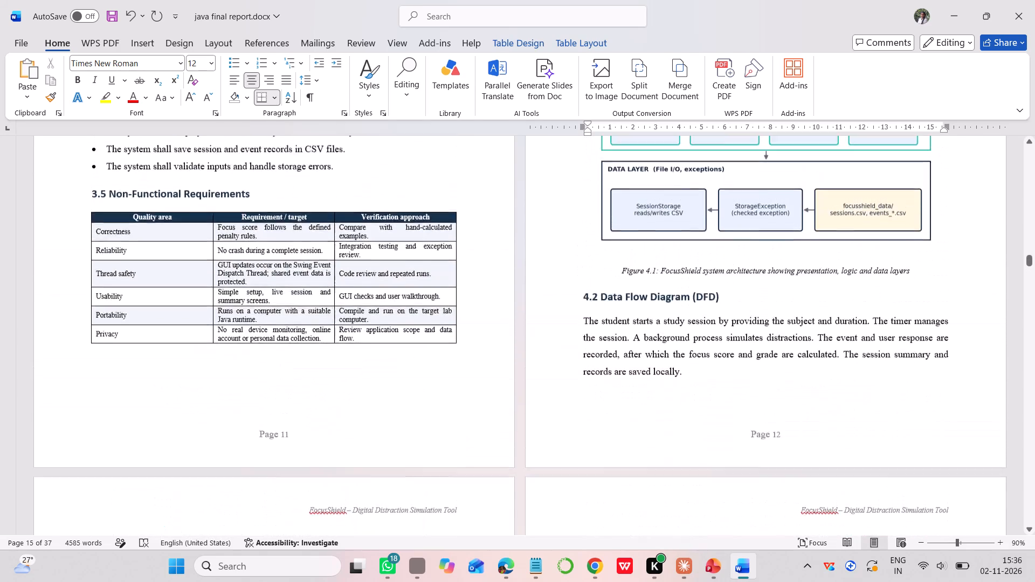
pyautogui.scroll(7, 764, 279)
pyautogui.scroll(-3, 764, 279)
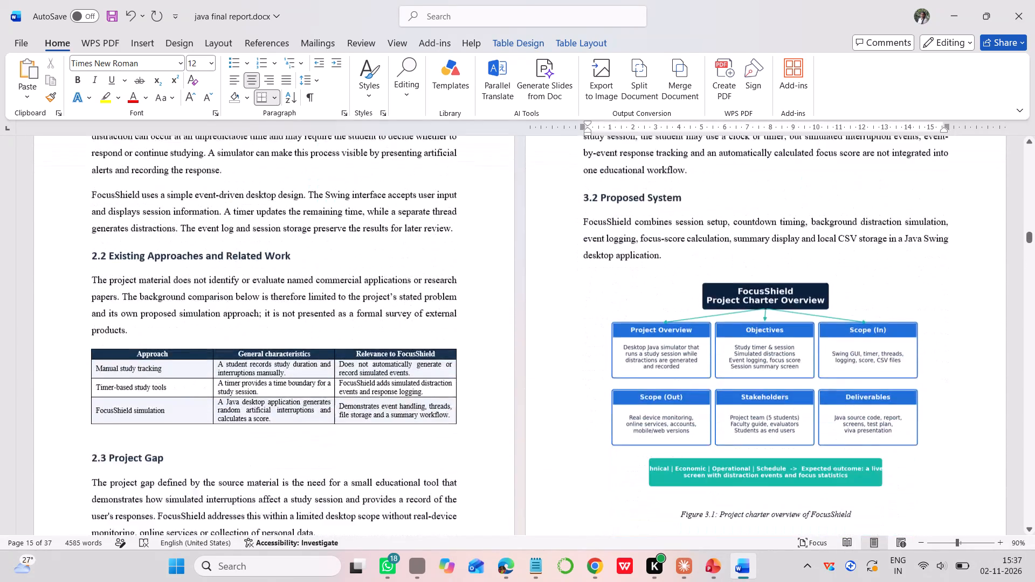
pyautogui.scroll(-9, 764, 279)
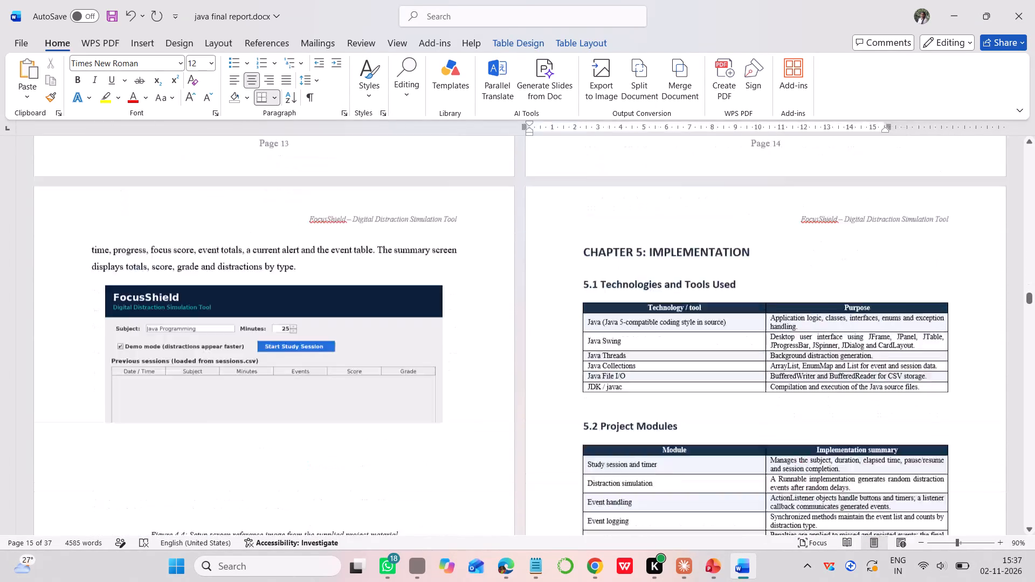
pyautogui.scroll(-5, 764, 279)
pyautogui.scroll(2, 764, 279)
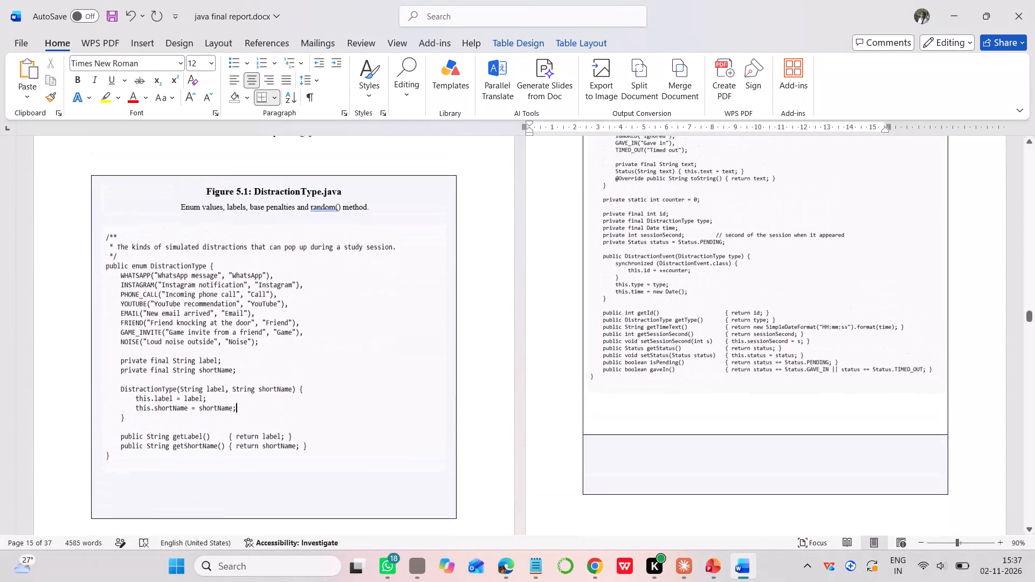
pyautogui.scroll(3, 764, 279)
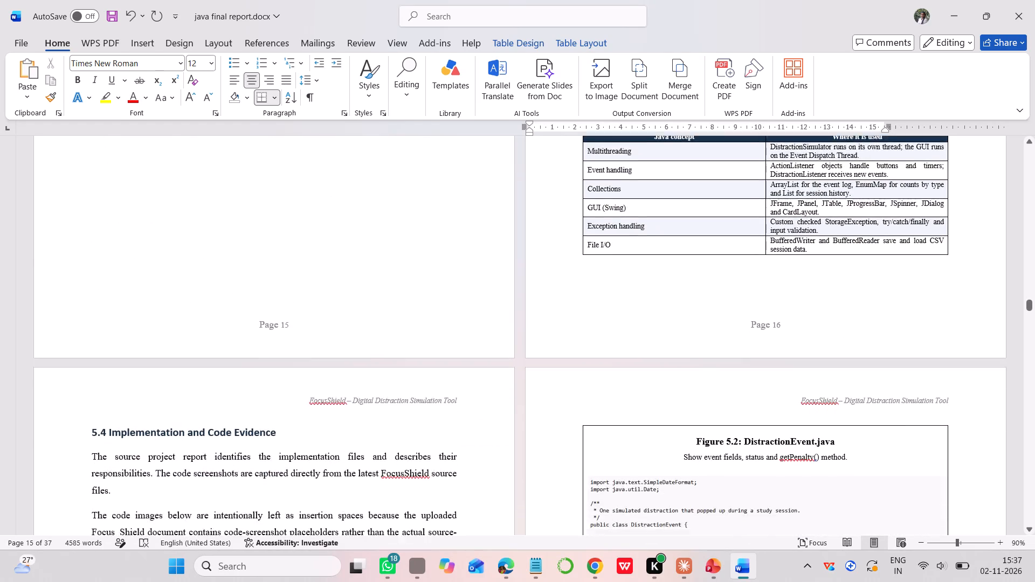
pyautogui.scroll(1, 764, 279)
pyautogui.scroll(-5, 764, 279)
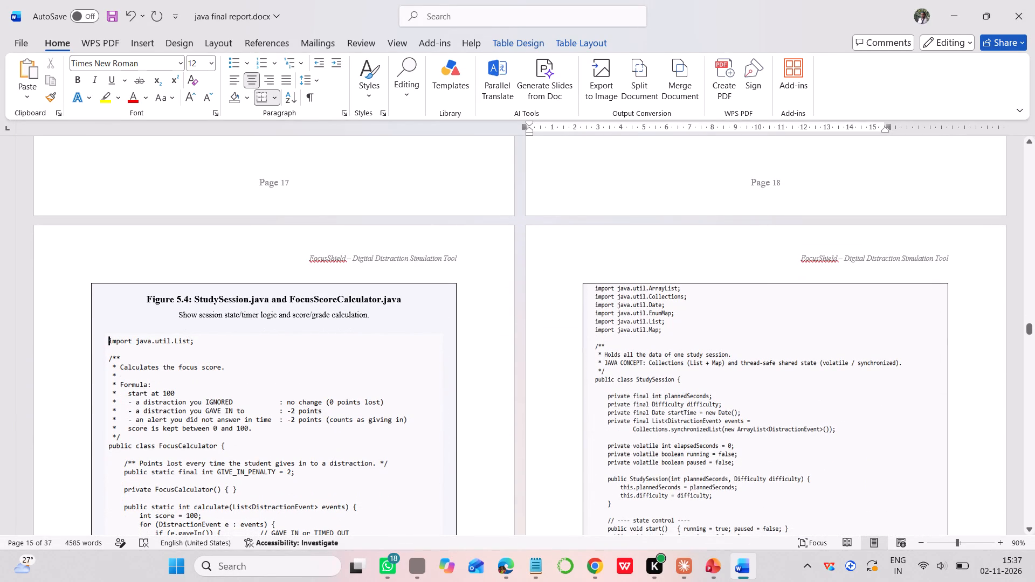
# Renumber the StudySession.java and FocusScoreCalculator.java caption as Figure 5.3 and the DistractionSimulator.java caption as Figure 5.4.
pyautogui.click(188, 299)
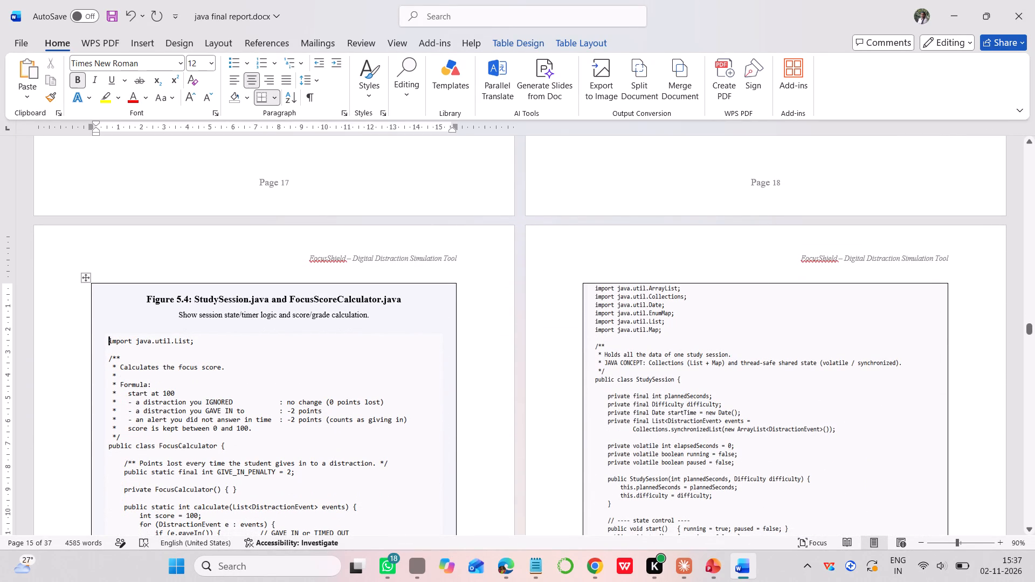
pyautogui.press('BackSpace')
pyautogui.press('3')
pyautogui.scroll(-5, 188, 299)
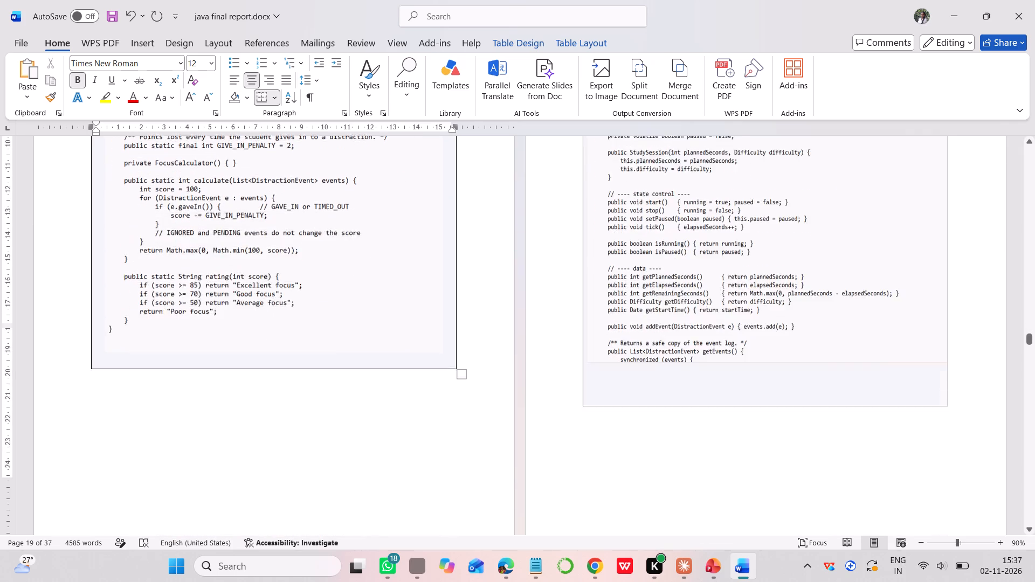
pyautogui.scroll(-3, 188, 299)
pyautogui.scroll(2, 188, 299)
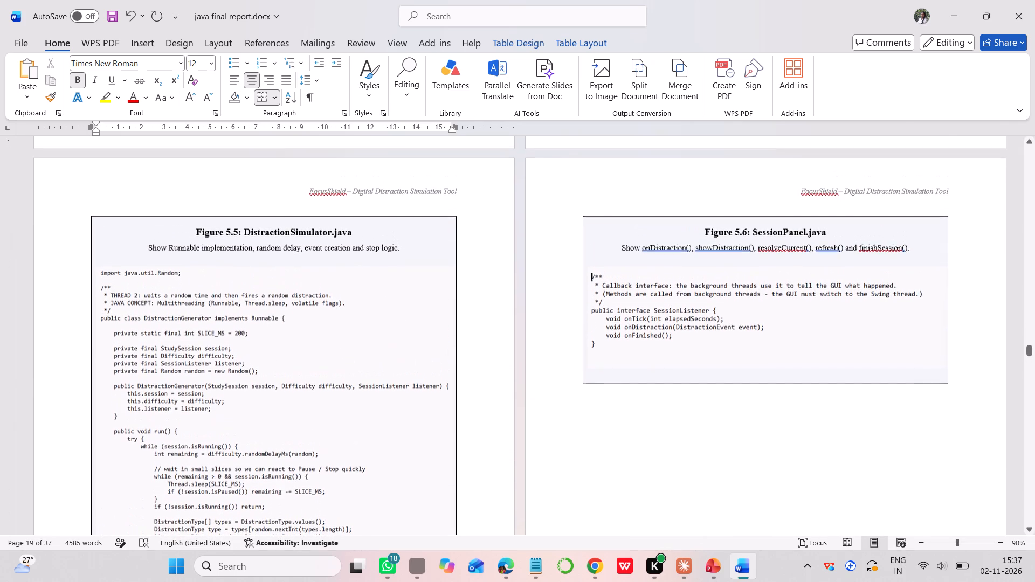
pyautogui.click(238, 234)
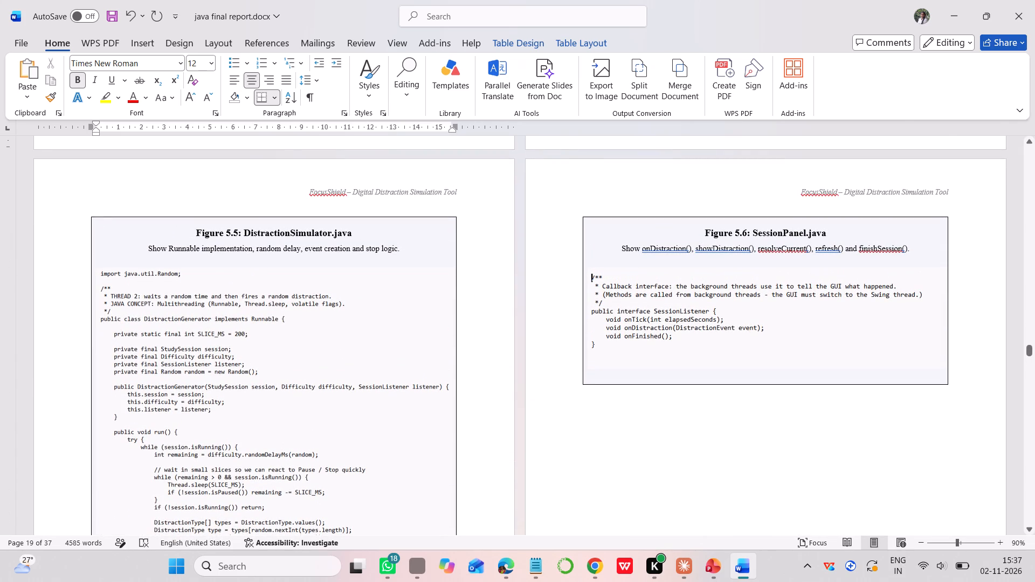
pyautogui.press('BackSpace')
pyautogui.press('4')
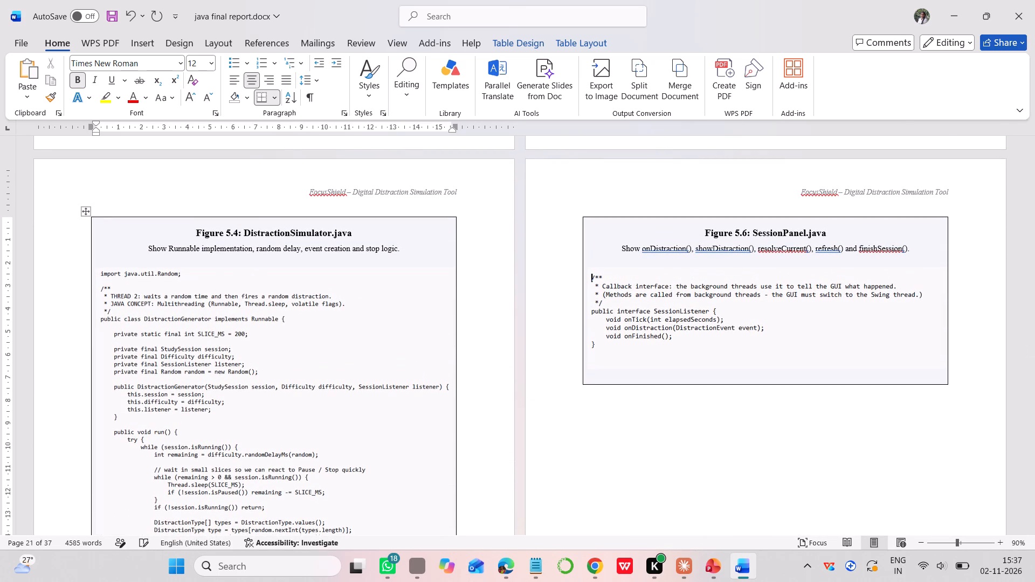
# Renumber the SessionPanel.java caption as Figure 5.5 and the SessionStorage.java caption as Figure 5.6.
pyautogui.click(748, 232)
pyautogui.press('BackSpace')
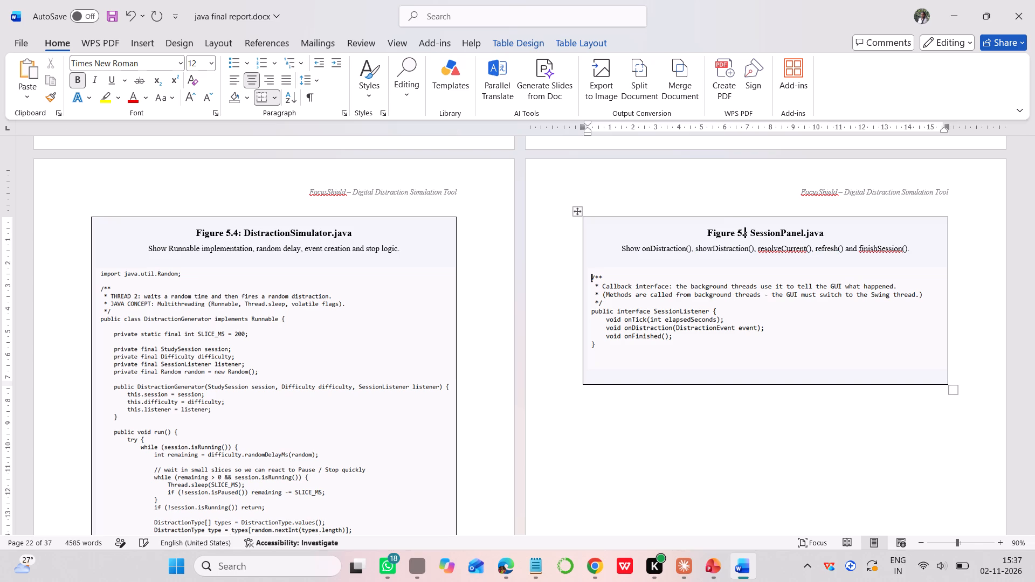
pyautogui.press('5')
pyautogui.scroll(-7, 748, 232)
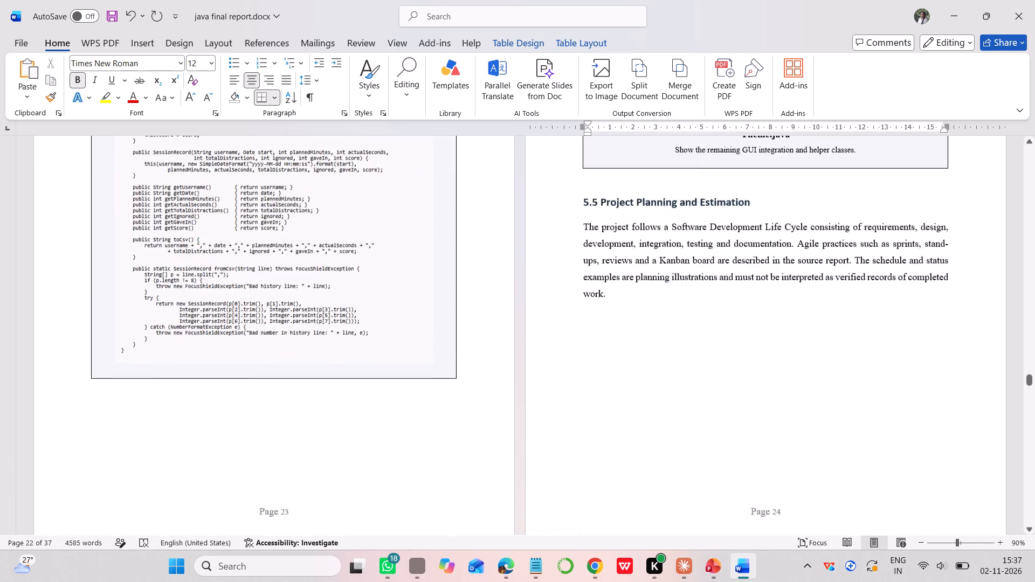
pyautogui.scroll(4, 748, 232)
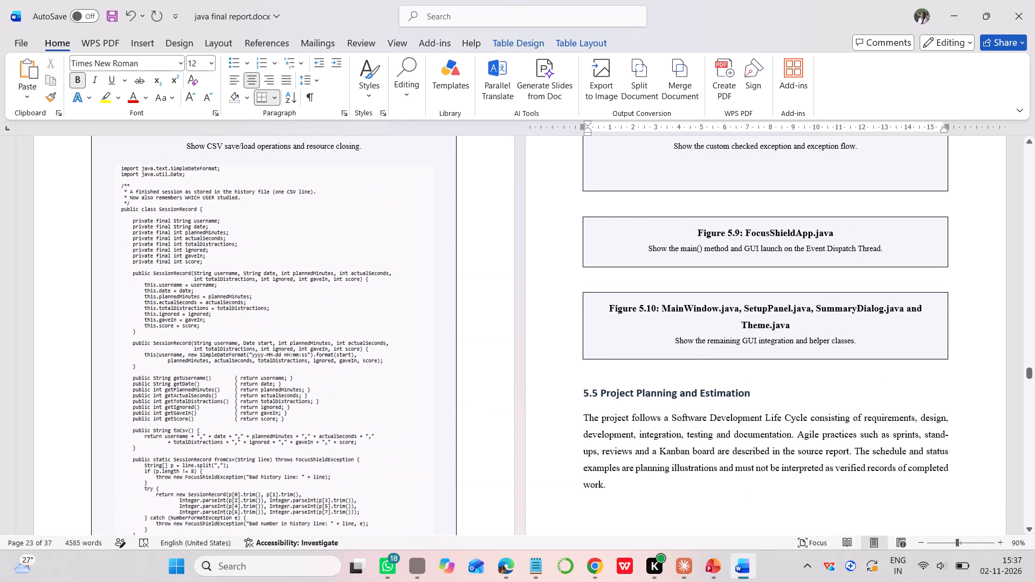
pyautogui.scroll(1, 615, 217)
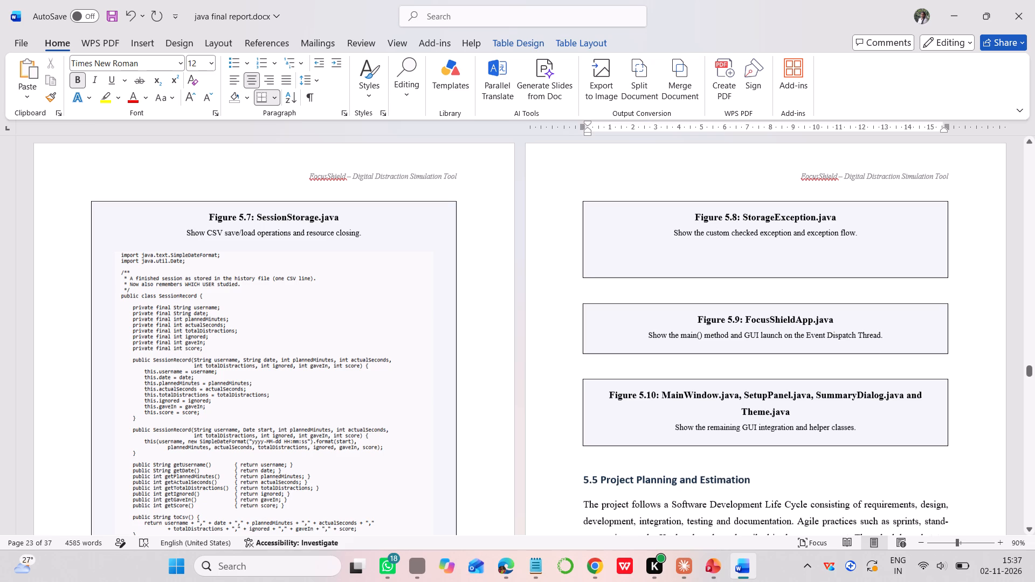
pyautogui.click(249, 219)
pyautogui.press('BackSpace')
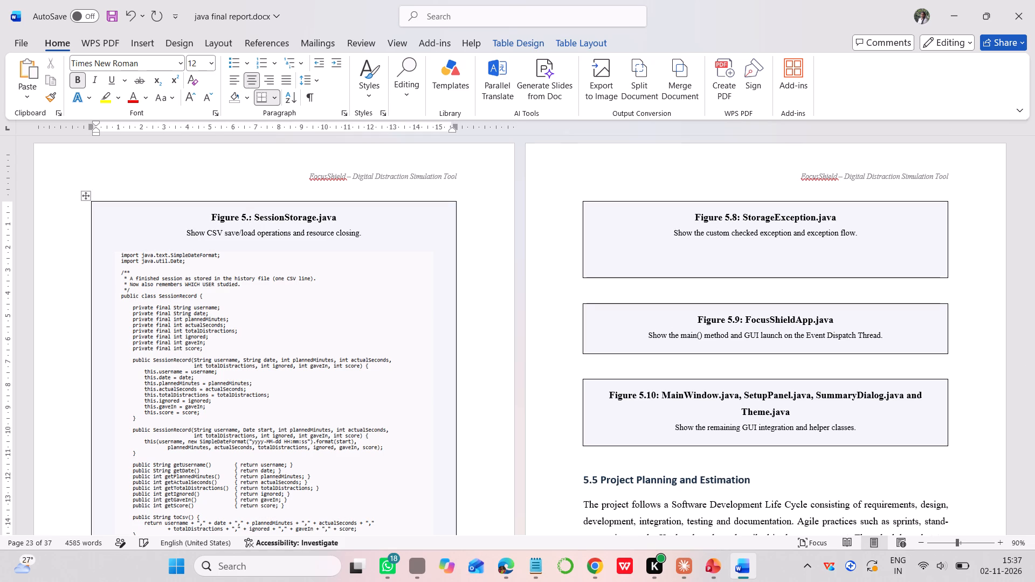
pyautogui.press('6')
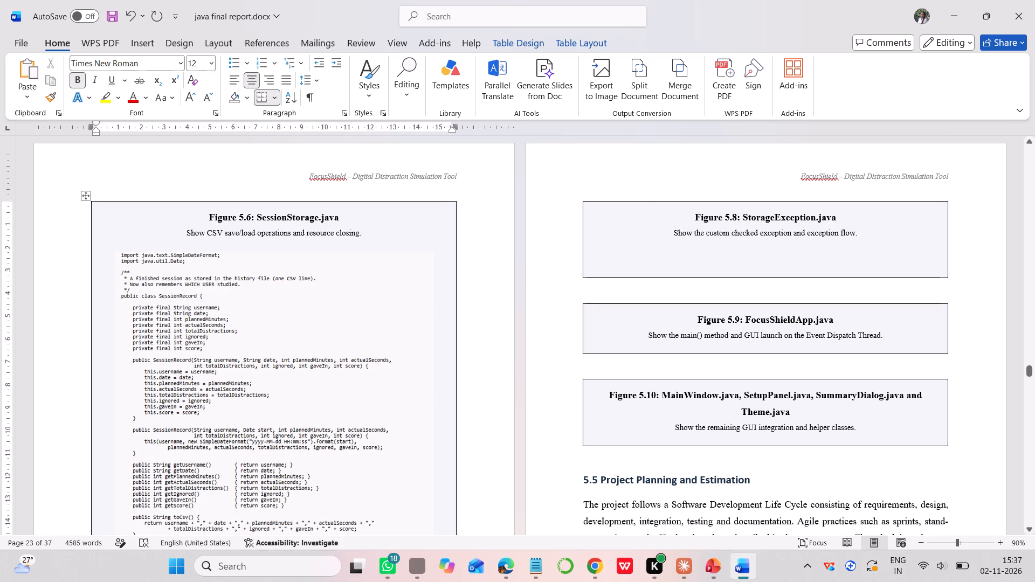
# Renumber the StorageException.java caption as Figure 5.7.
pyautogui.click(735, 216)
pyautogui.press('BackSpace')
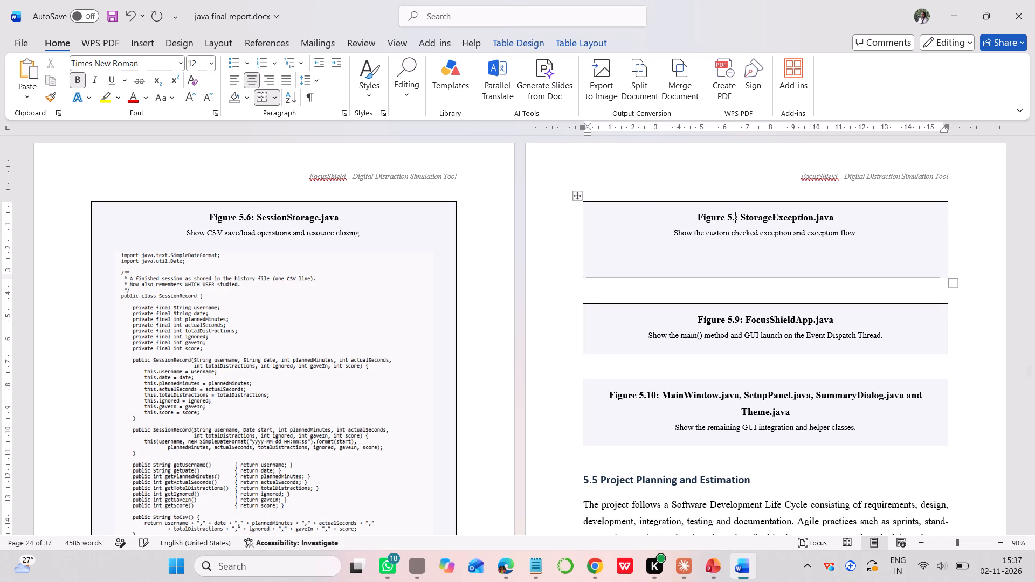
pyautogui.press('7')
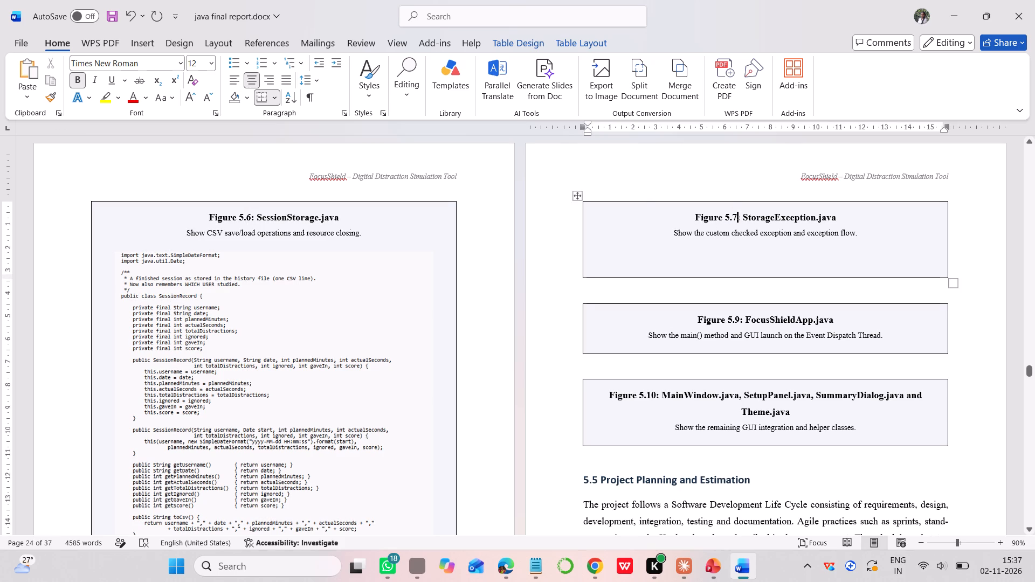
# Delete the StorageException.java placeholder box, clearing its contents and removing its entire table row.
pyautogui.click(957, 284)
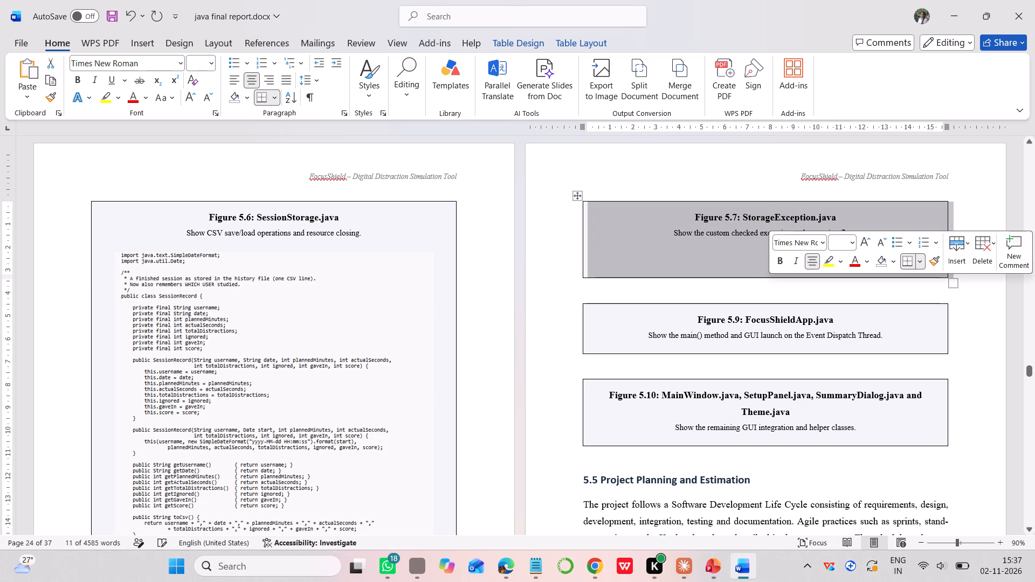
pyautogui.press('Delete')
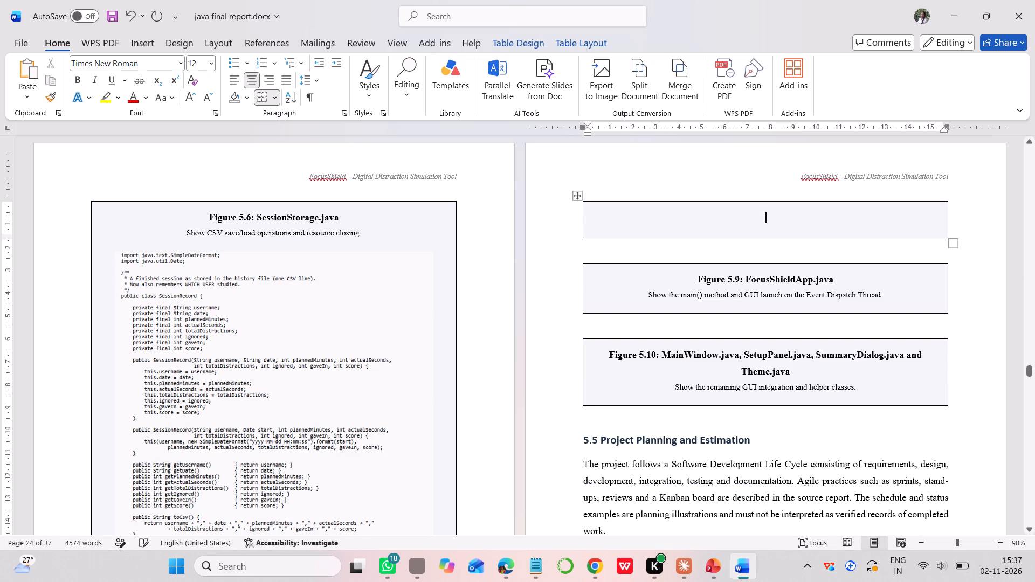
pyautogui.click(953, 245)
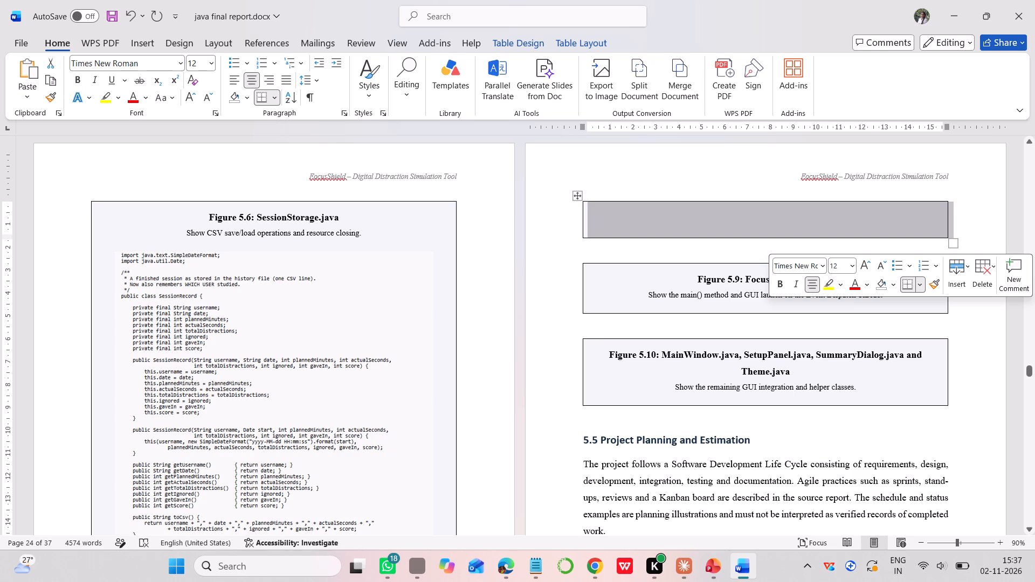
pyautogui.click(979, 276)
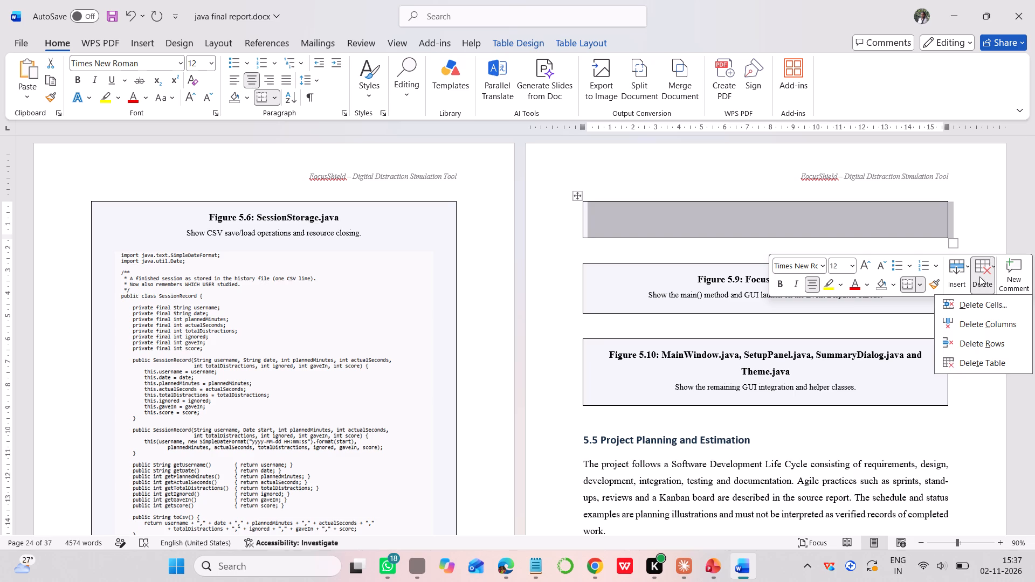
pyautogui.click(988, 303)
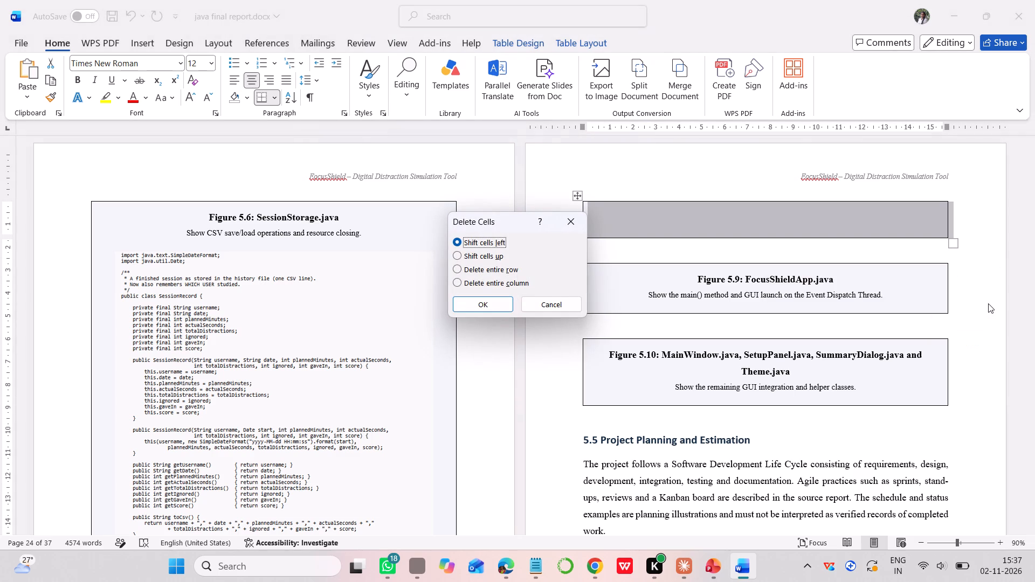
pyautogui.click(457, 270)
pyautogui.click(475, 307)
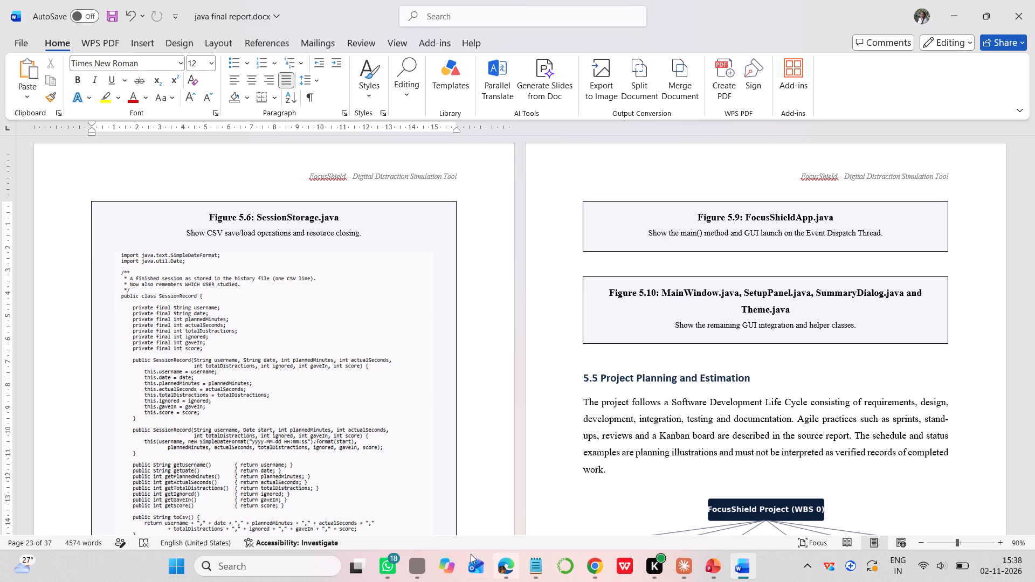
# Switch to the FocusShield_Login folder in File Explorer and open MainFrame.java in Notepad.
pyautogui.click(415, 574)
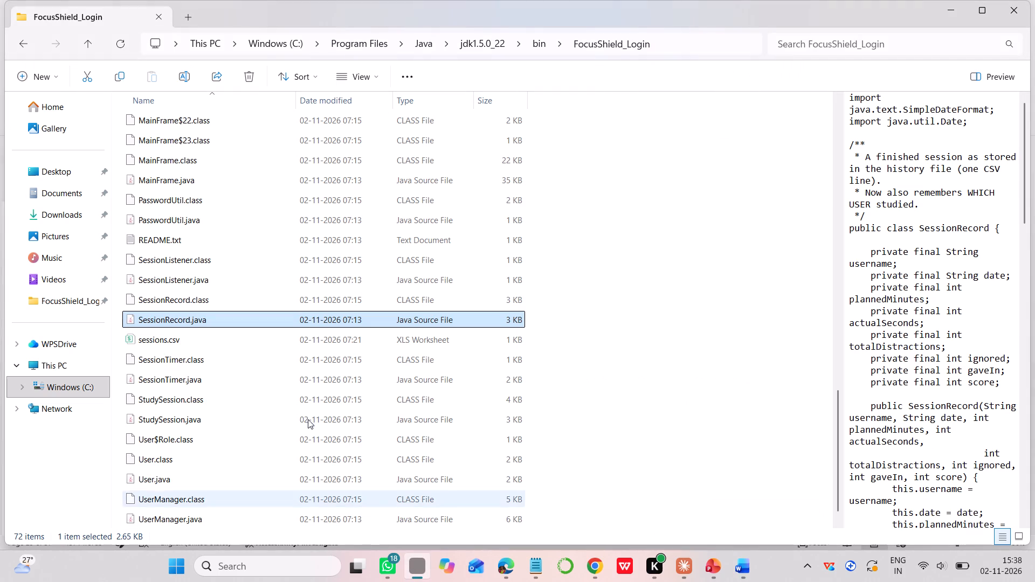
pyautogui.scroll(3, 307, 419)
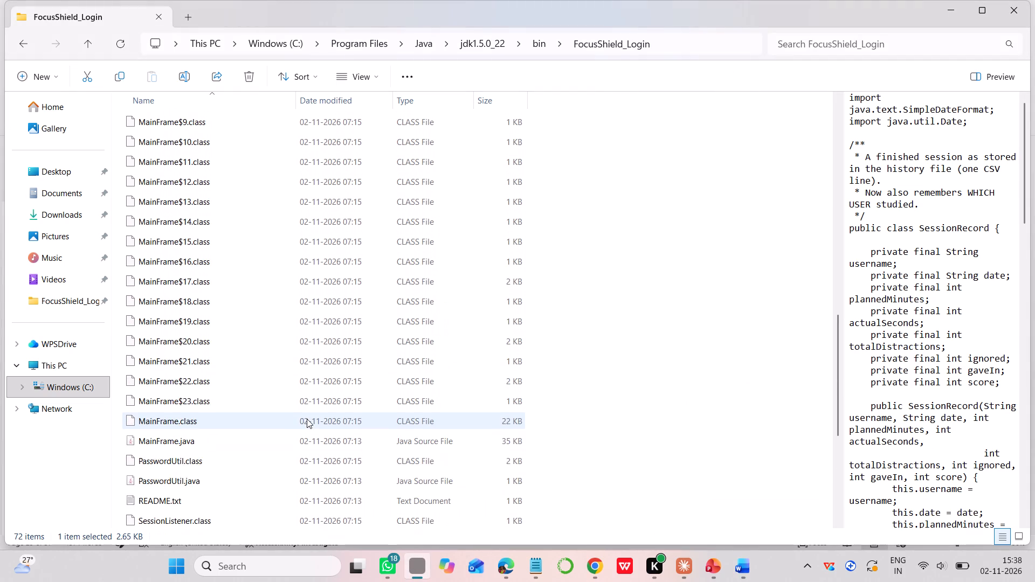
pyautogui.scroll(4, 307, 419)
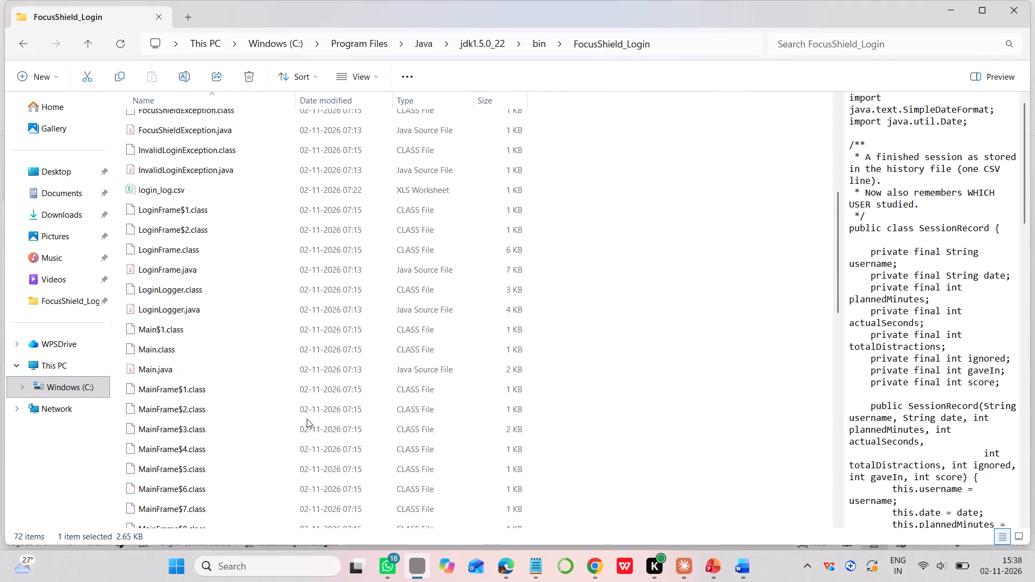
pyautogui.scroll(1, 307, 419)
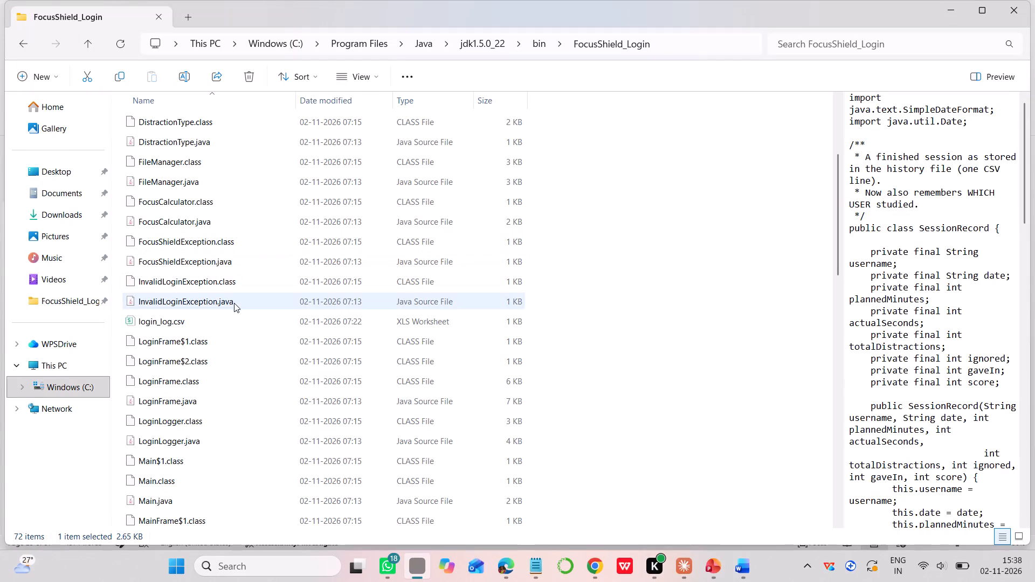
pyautogui.scroll(3, 236, 255)
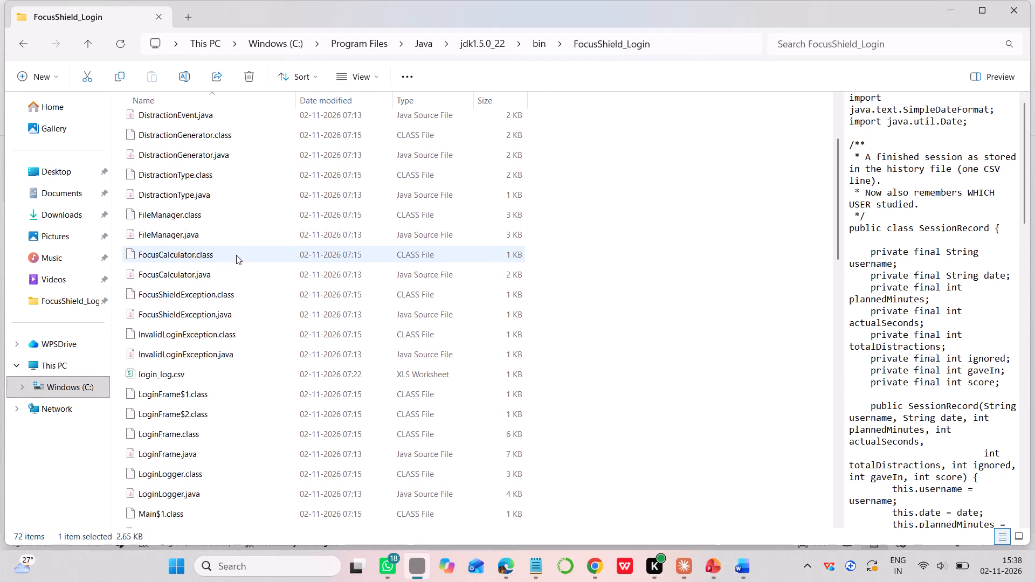
pyautogui.scroll(1, 236, 255)
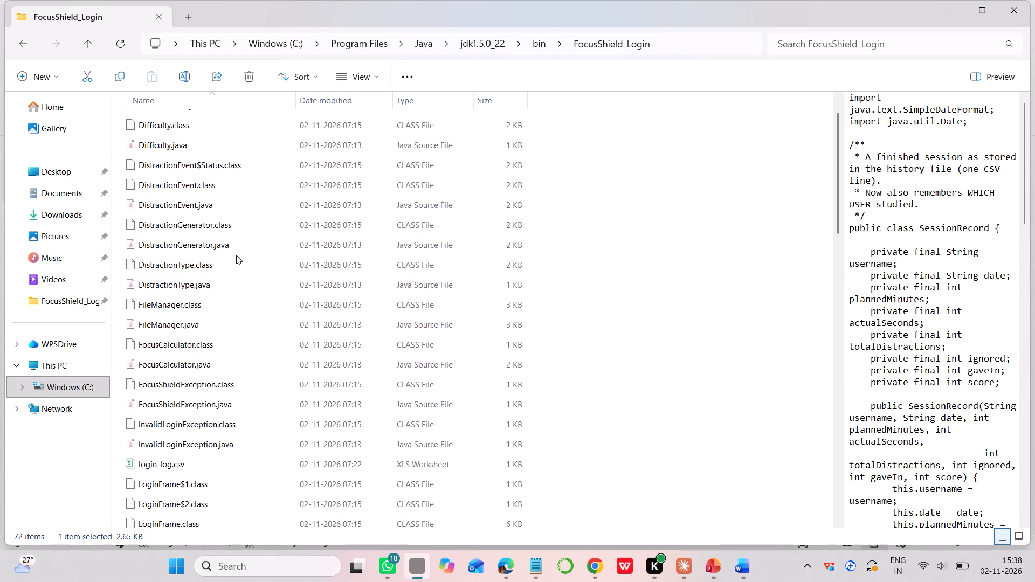
pyautogui.scroll(1, 236, 255)
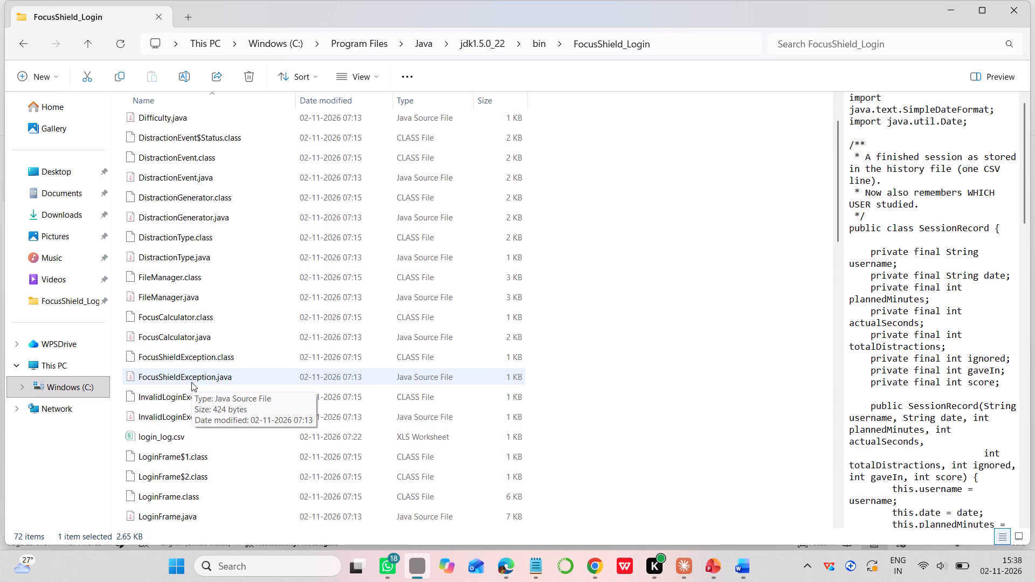
pyautogui.scroll(-2, 191, 382)
pyautogui.keyDown('ctrl'); pyautogui.scroll(1, 191, 382); pyautogui.keyUp('ctrl')
pyautogui.keyDown('ctrl'); pyautogui.scroll(-1, 191, 382); pyautogui.keyUp('ctrl')
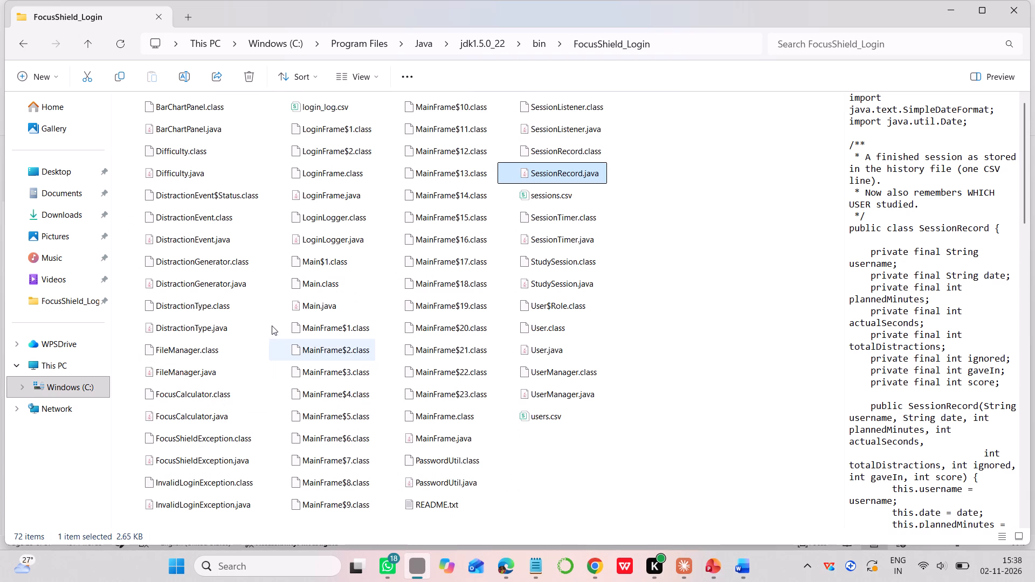
pyautogui.rightClick(457, 439)
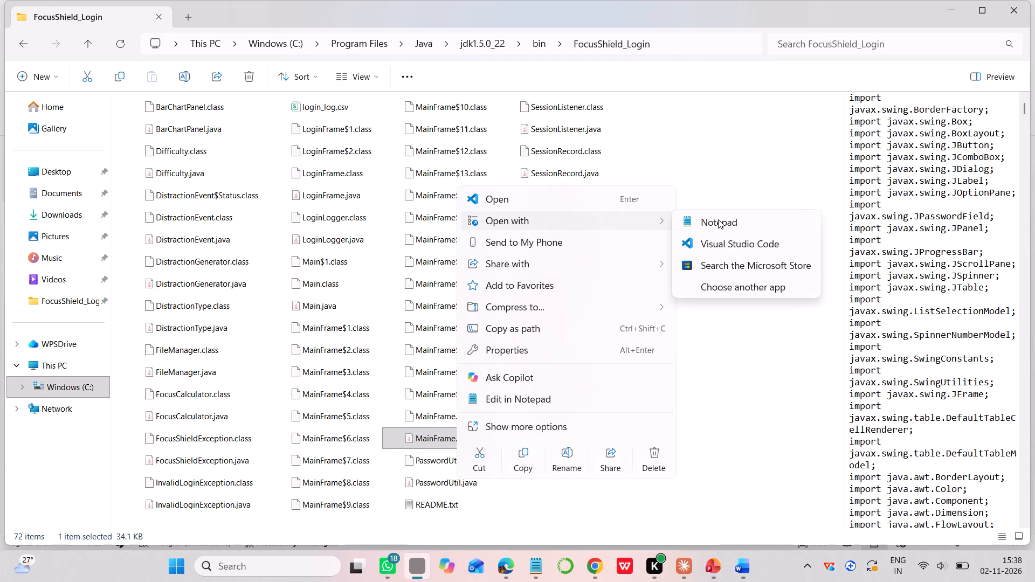
pyautogui.click(718, 219)
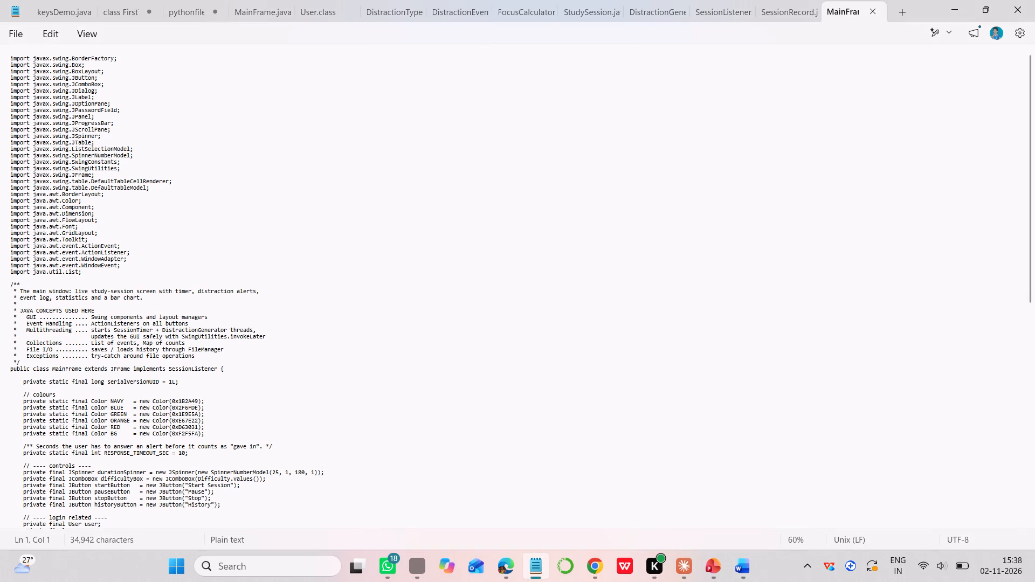
# Read through the MainFrame.java source at 100% zoom to decide which part of the code suits the FocusShieldApp.java figure.
pyautogui.keyDown('ctrl'); pyautogui.scroll(5, 295, 228); pyautogui.keyUp('ctrl')
pyautogui.scroll(-1, 295, 228)
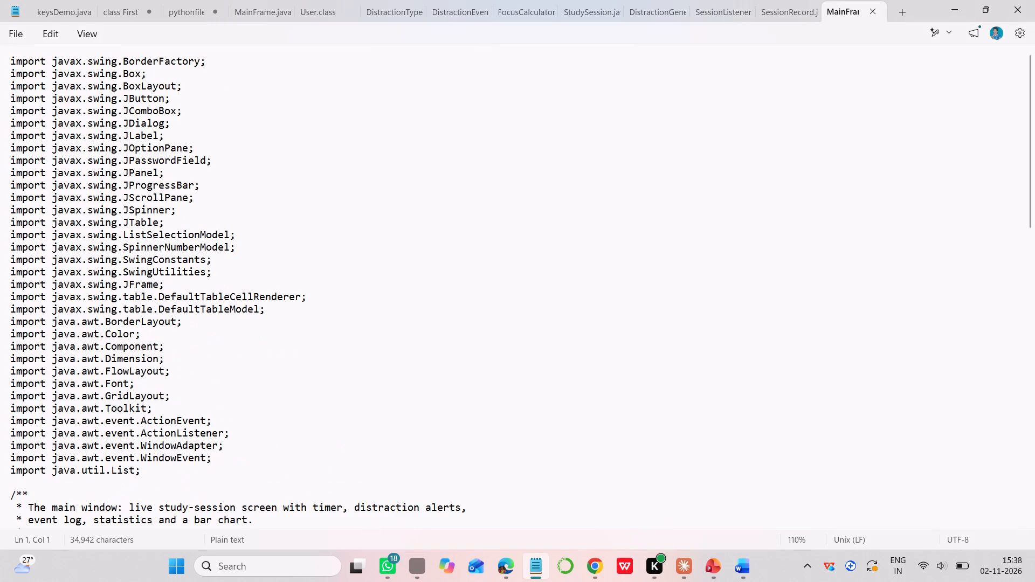
pyautogui.scroll(-11, 295, 228)
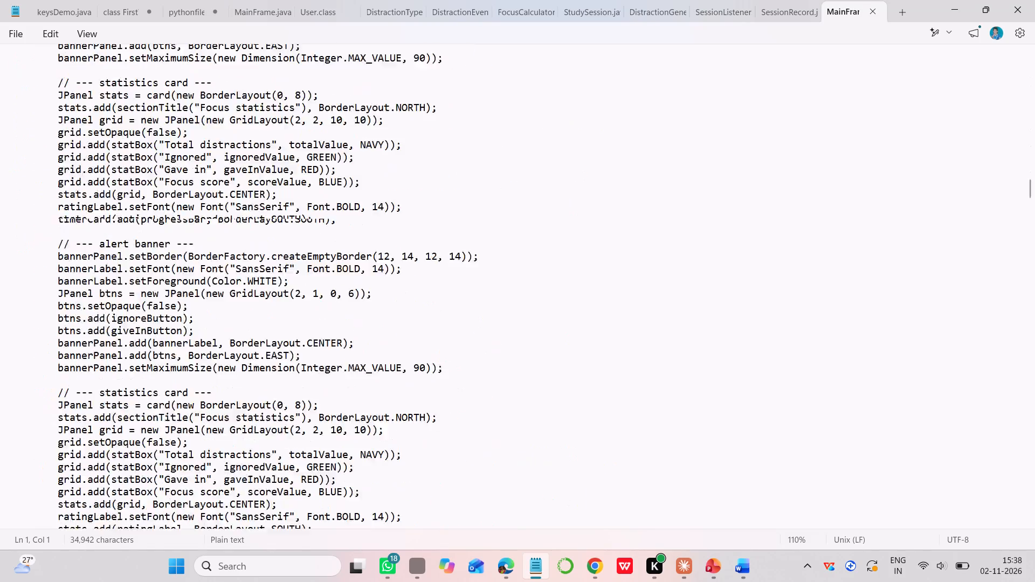
pyautogui.scroll(-20, 295, 228)
pyautogui.scroll(-5, 295, 228)
pyautogui.scroll(20, 295, 228)
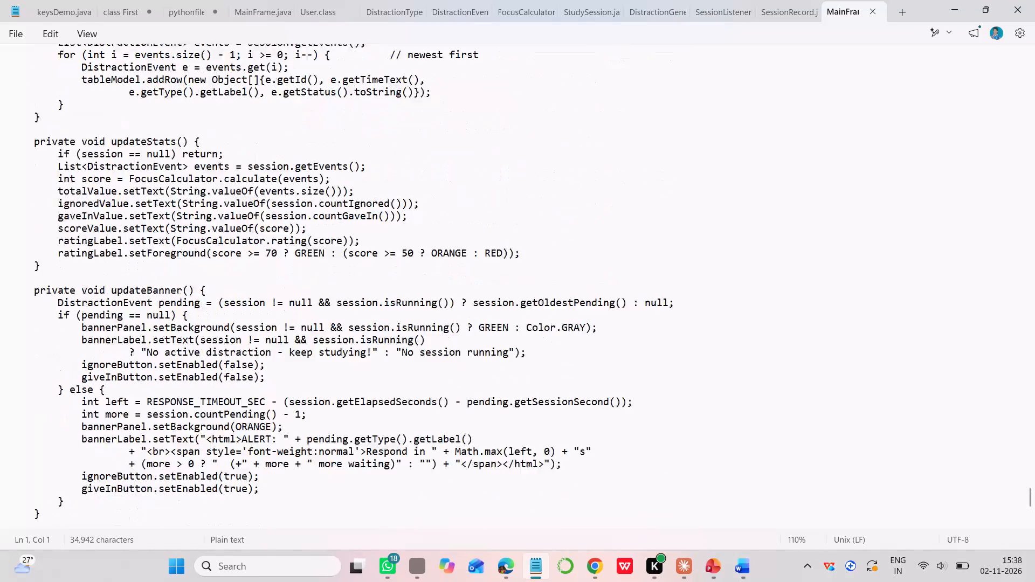
pyautogui.scroll(20, 295, 228)
pyautogui.scroll(19, 295, 228)
pyautogui.scroll(8, 295, 228)
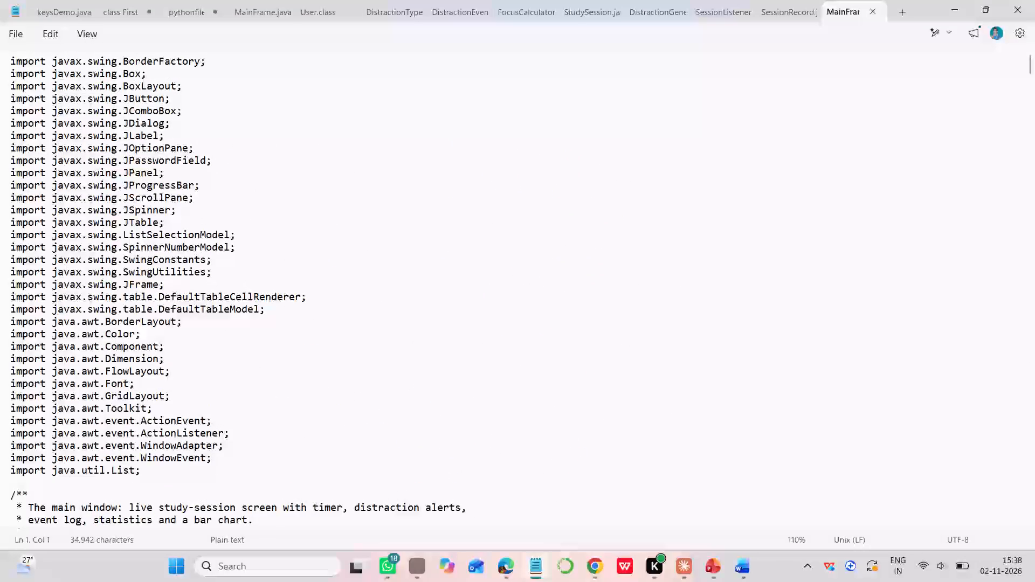
pyautogui.keyDown('ctrl'); pyautogui.scroll(-1, 295, 228); pyautogui.keyUp('ctrl')
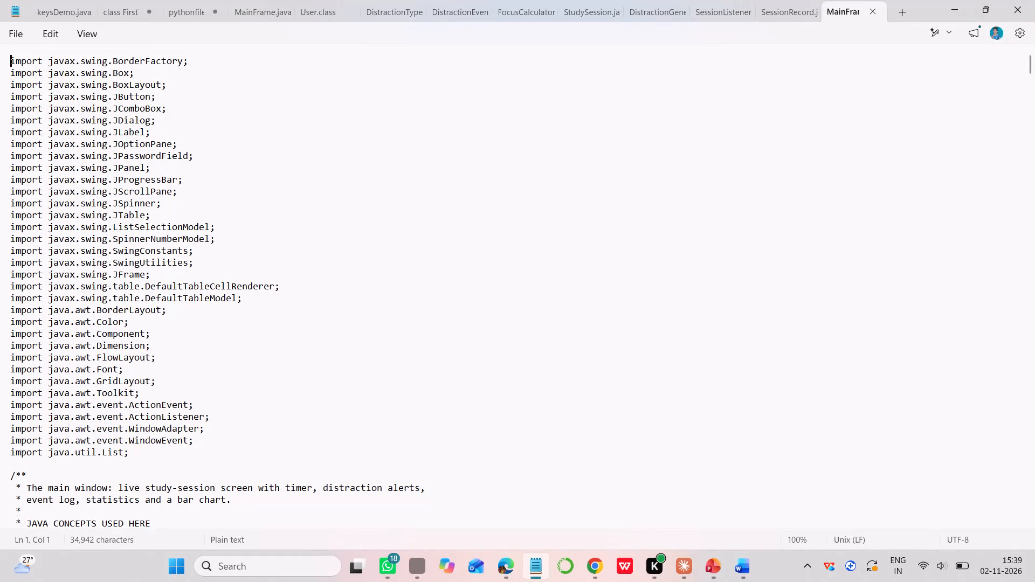
pyautogui.scroll(-2, 239, 396)
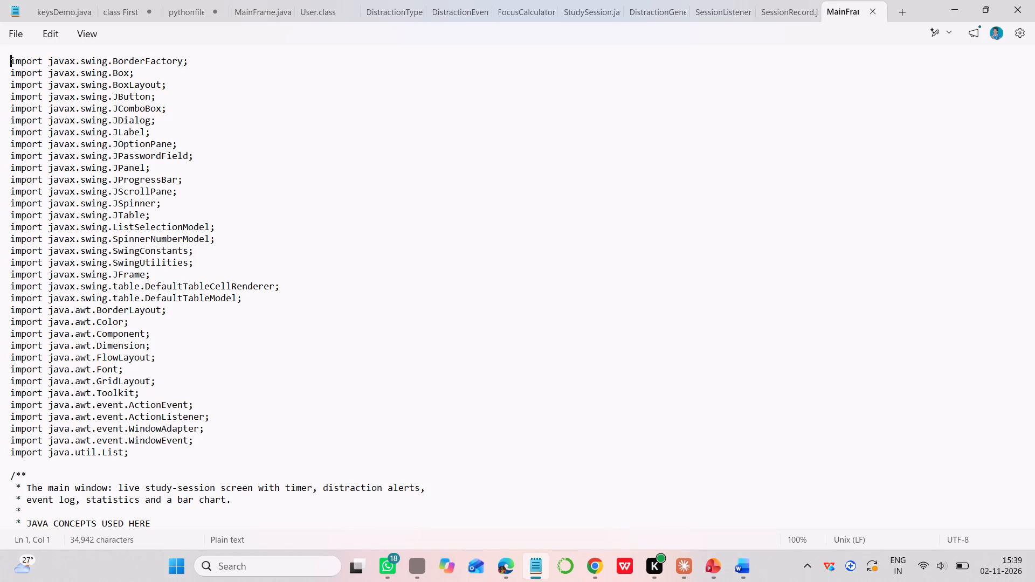
pyautogui.scroll(-1, 239, 396)
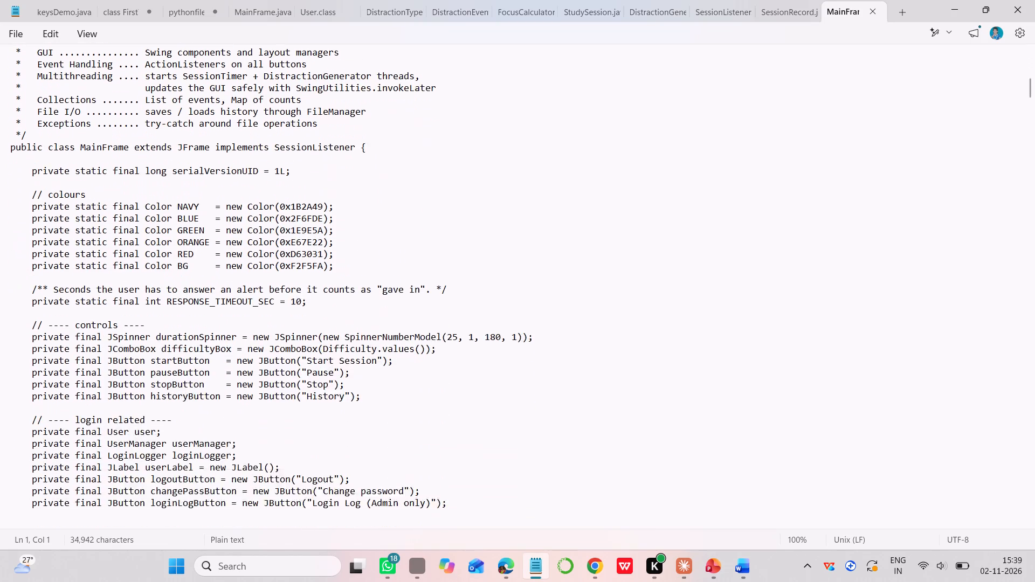
pyautogui.scroll(-2, 239, 396)
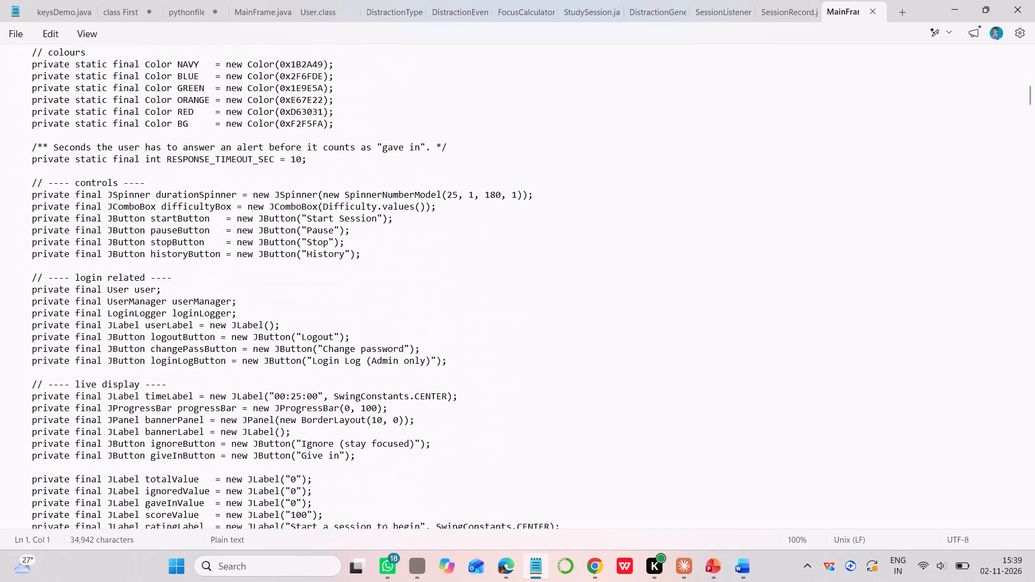
pyautogui.scroll(-3, 239, 396)
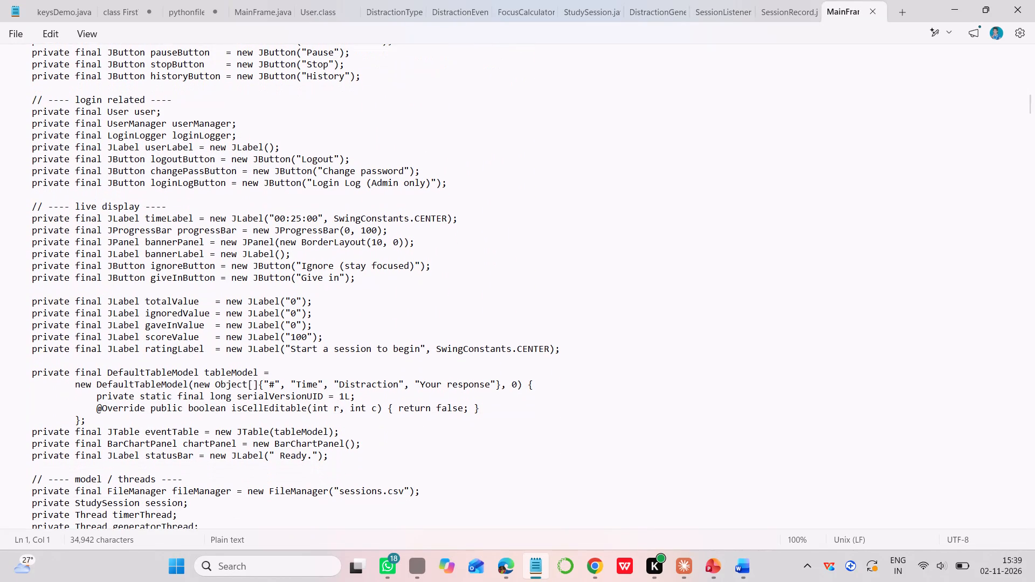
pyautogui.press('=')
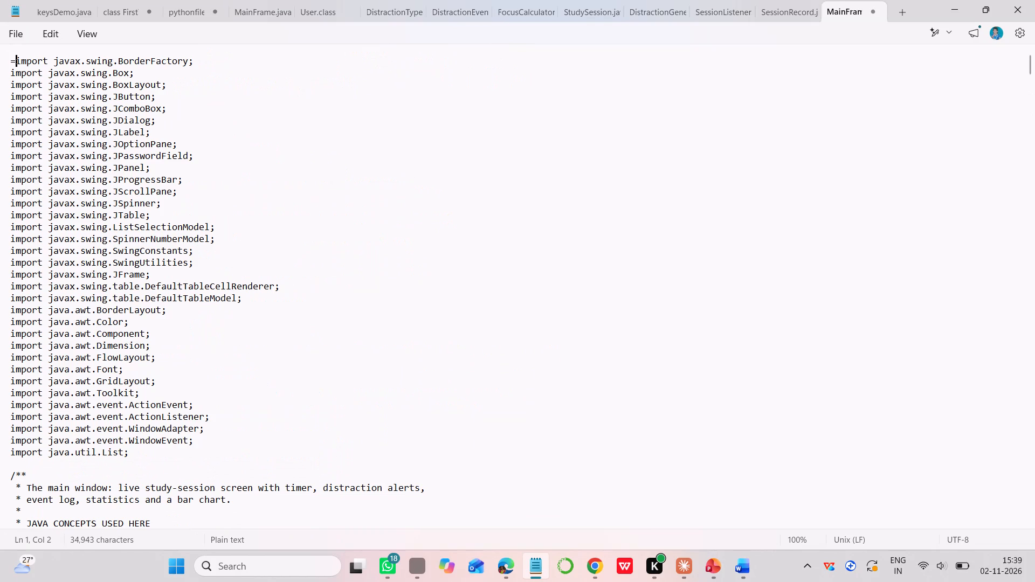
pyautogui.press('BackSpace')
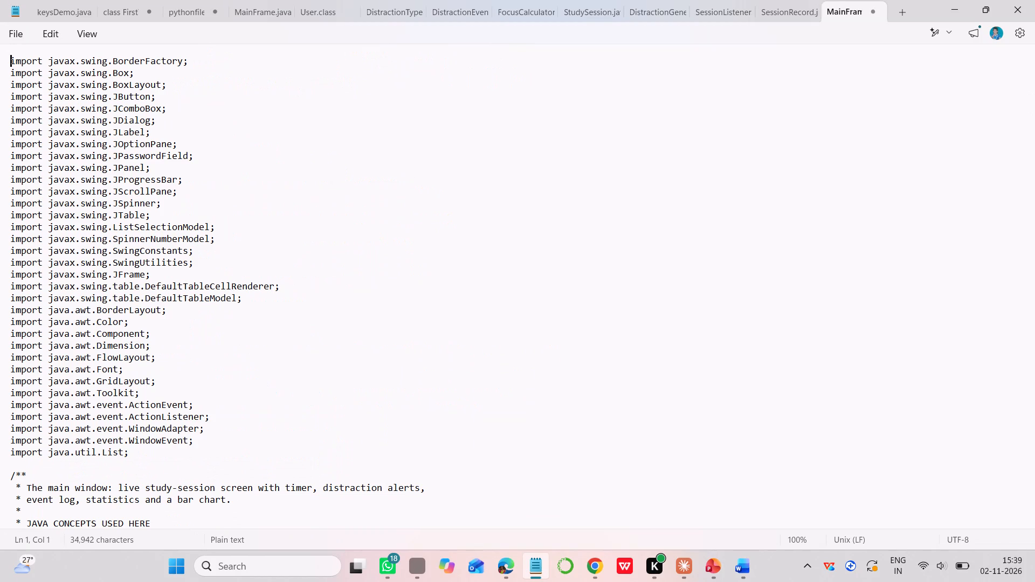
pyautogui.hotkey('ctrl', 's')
# Capture a screenshot of the MainFrame.java code from the first import line to the "JAVA CONCEPTS USED HERE" comment.
pyautogui.click(277, 309)
pyautogui.press('Print')
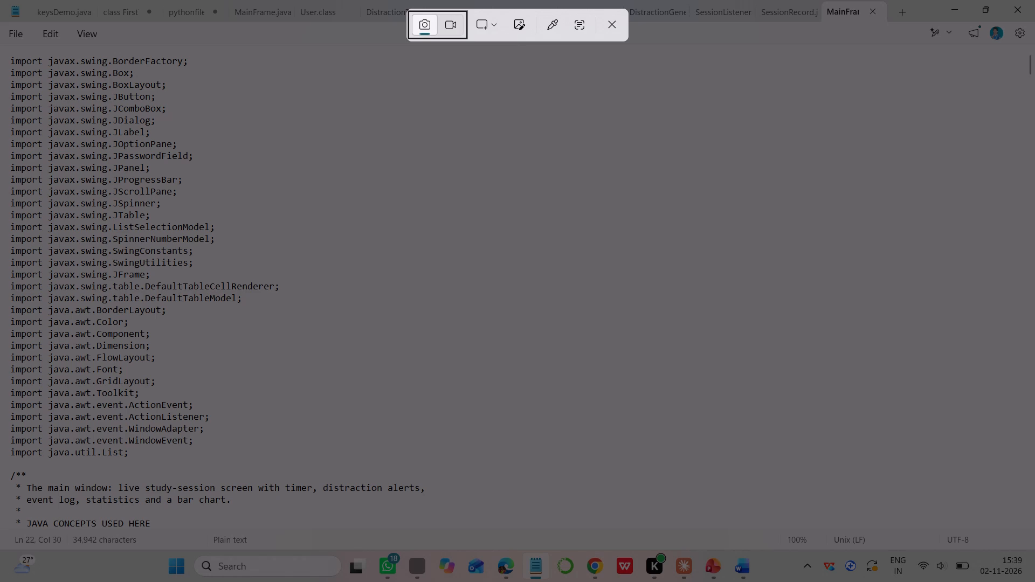
pyautogui.moveTo(4, 51); pyautogui.dragTo(501, 566)
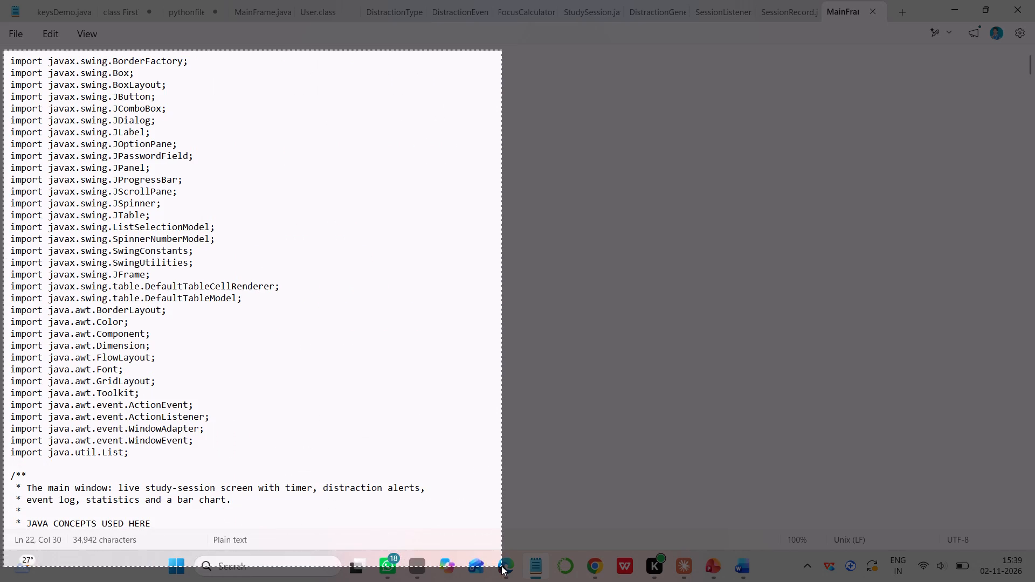
pyautogui.moveTo(501, 566); pyautogui.dragTo(484, 535)
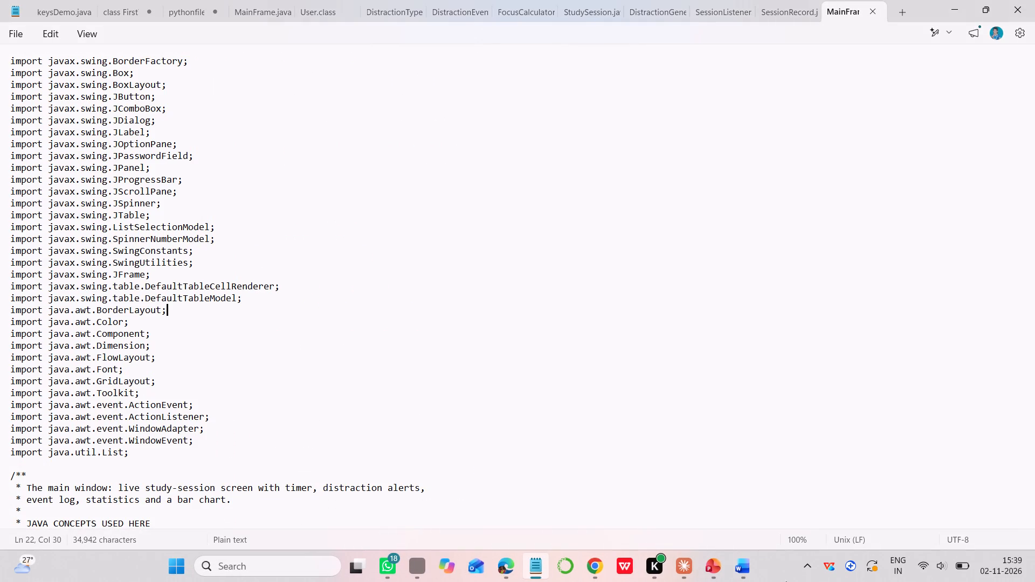
# In the Word report, insert Screenshot 2026-11-02 153931.png on a new line below the description in the Figure 5.9 FocusShieldApp.java box.
pyautogui.click(742, 567)
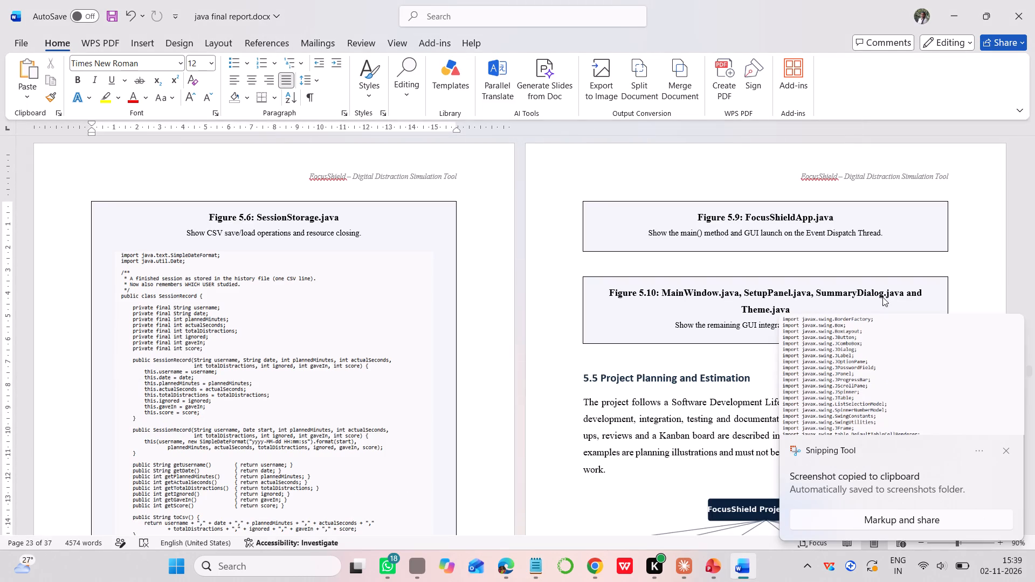
pyautogui.click(900, 226)
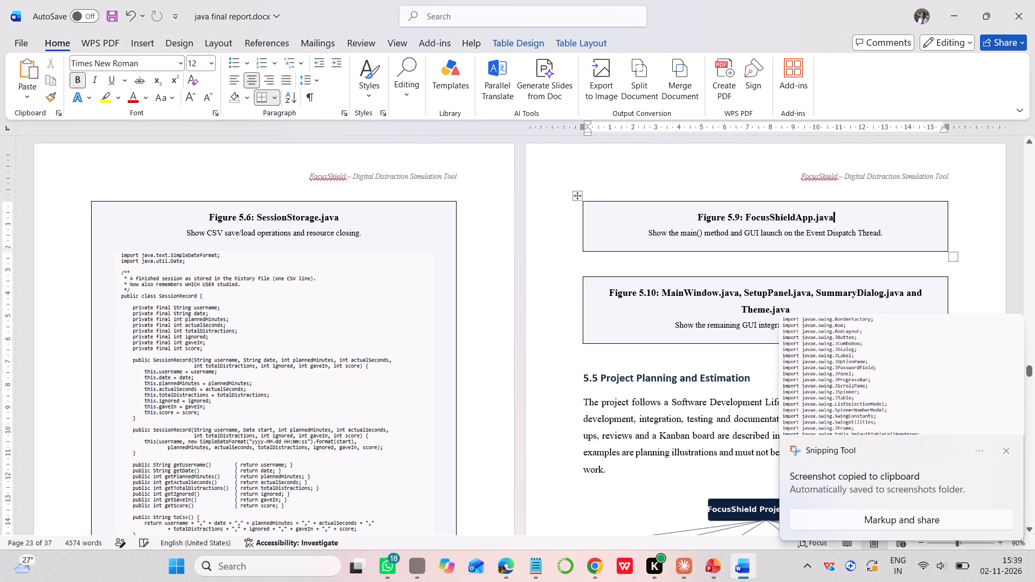
pyautogui.click(892, 231)
pyautogui.press('Return')
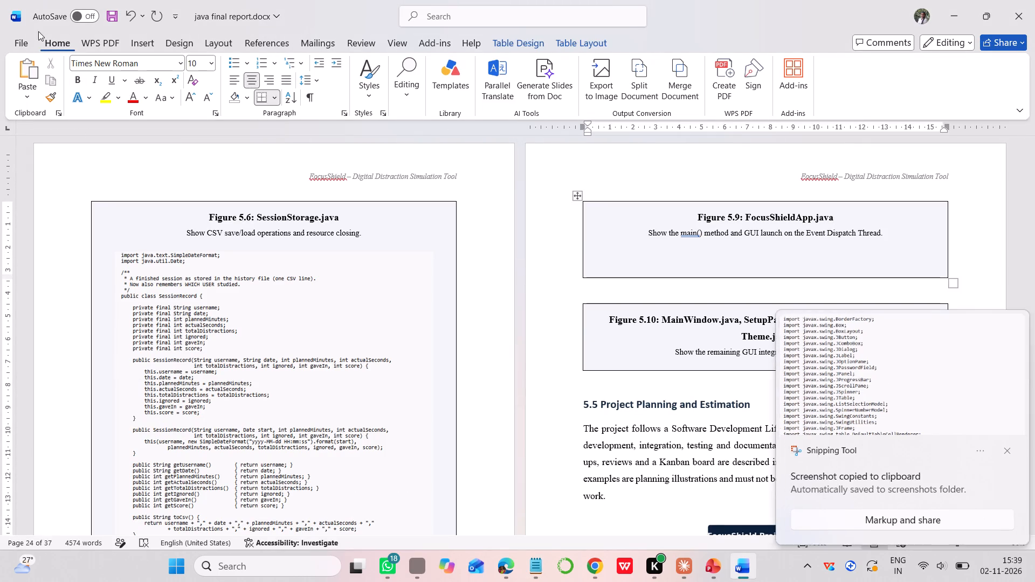
pyautogui.click(136, 35)
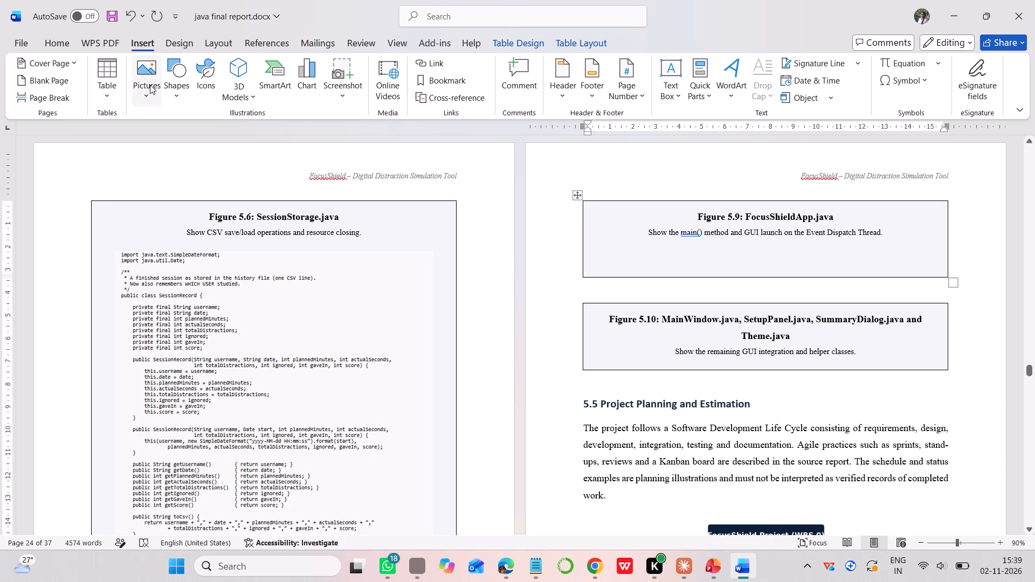
pyautogui.click(150, 85)
pyautogui.click(159, 139)
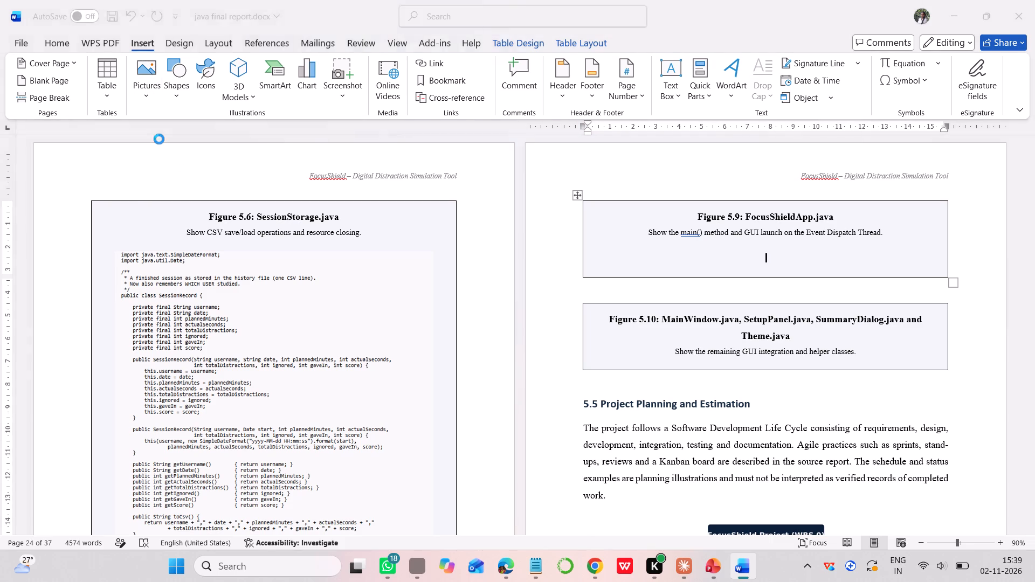
pyautogui.scroll(-11, 205, 203)
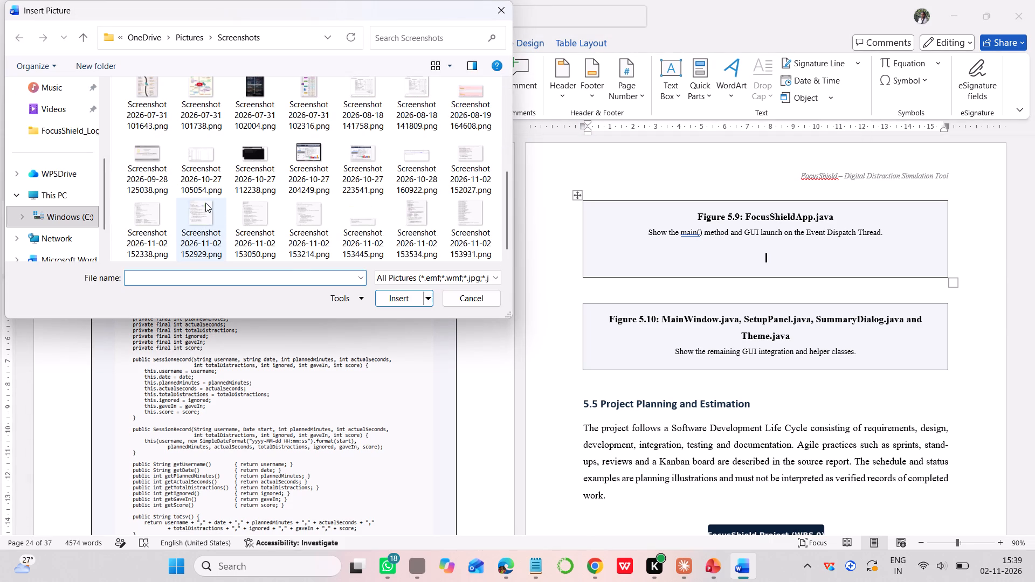
pyautogui.click(454, 207)
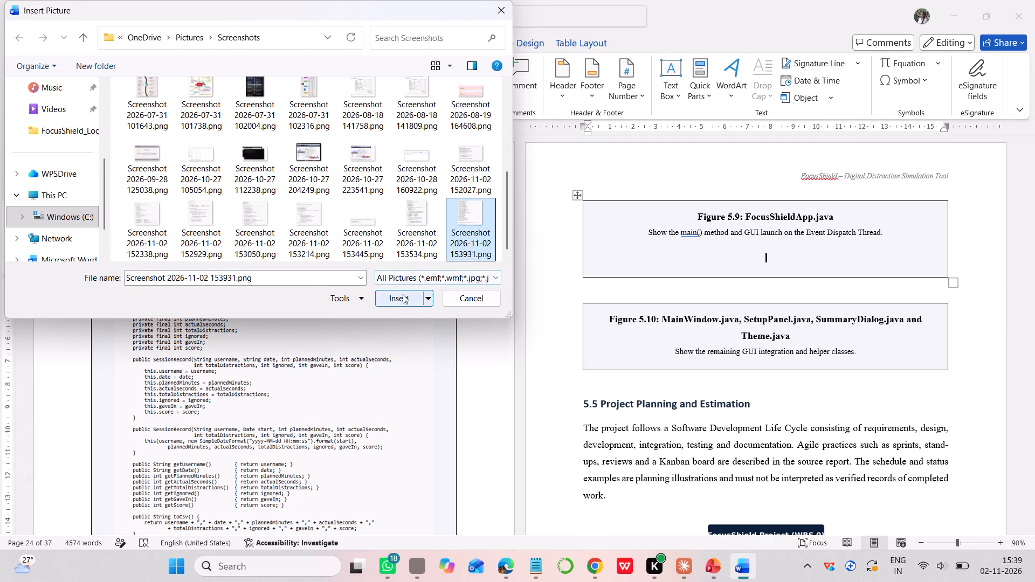
pyautogui.click(403, 294)
pyautogui.scroll(-3, 644, 336)
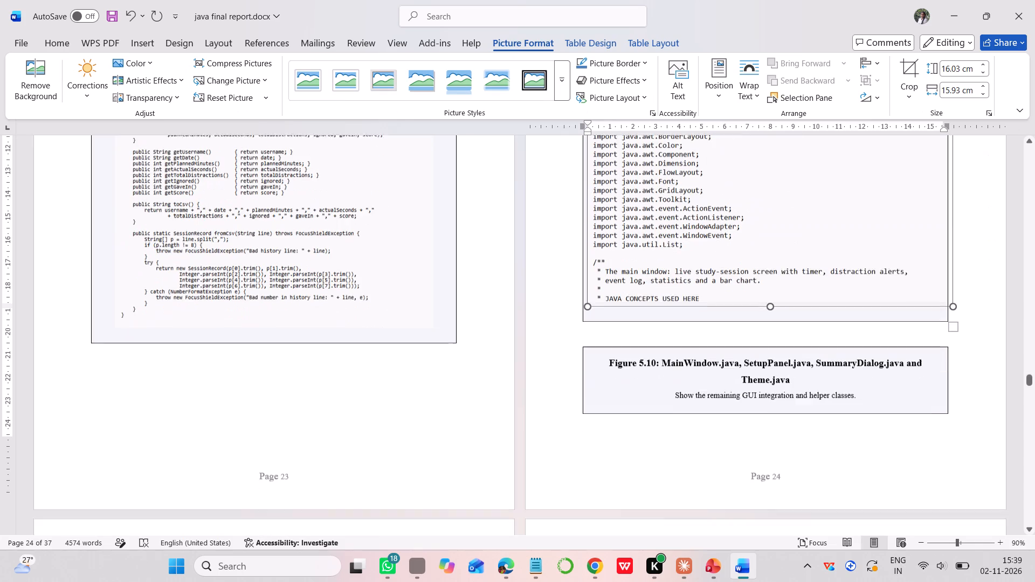
pyautogui.click(706, 322)
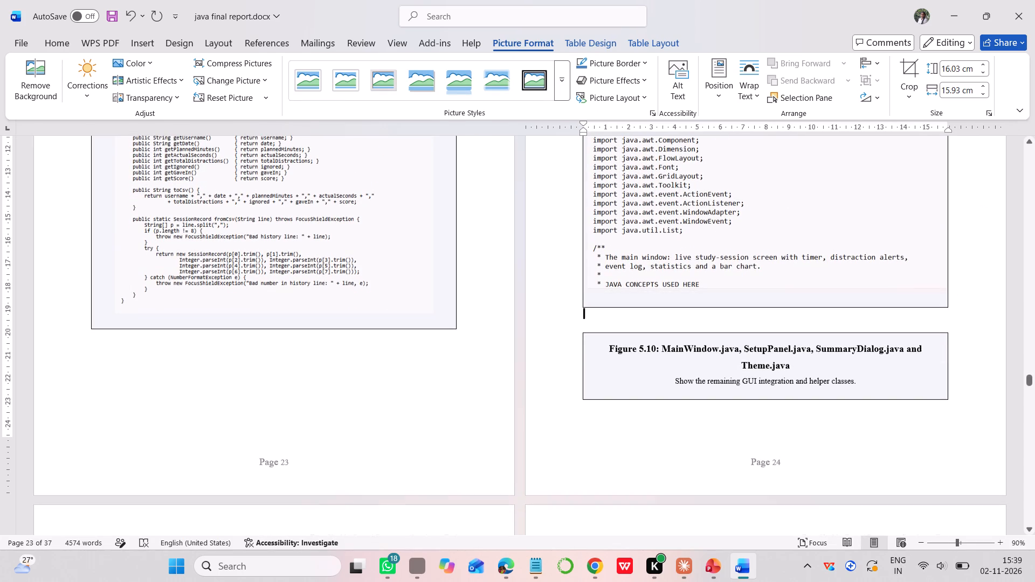
# Add two blank lines above the Figure 5.10 box so that it moves to the following page.
pyautogui.press('Return')
pyautogui.press('Return')
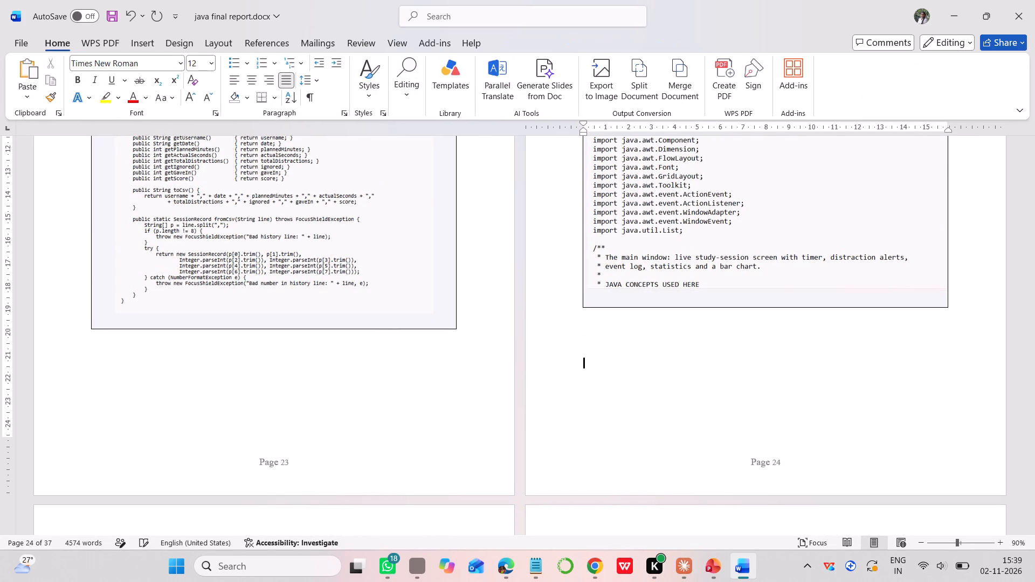
# Add an empty line below the description in the Figure 5.10 box to make room for a picture.
pyautogui.scroll(-3, 706, 322)
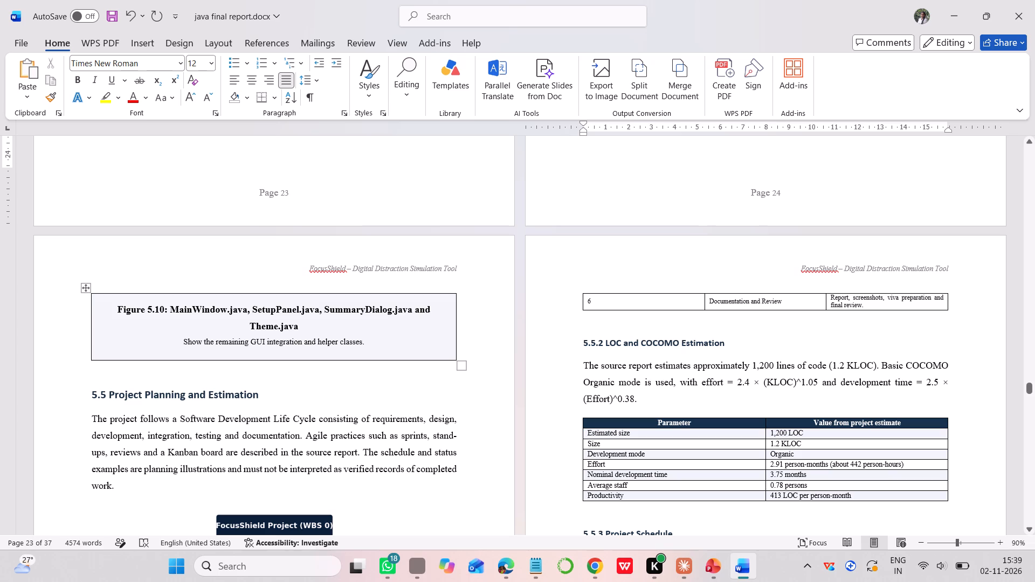
pyautogui.click(381, 342)
pyautogui.press('Return')
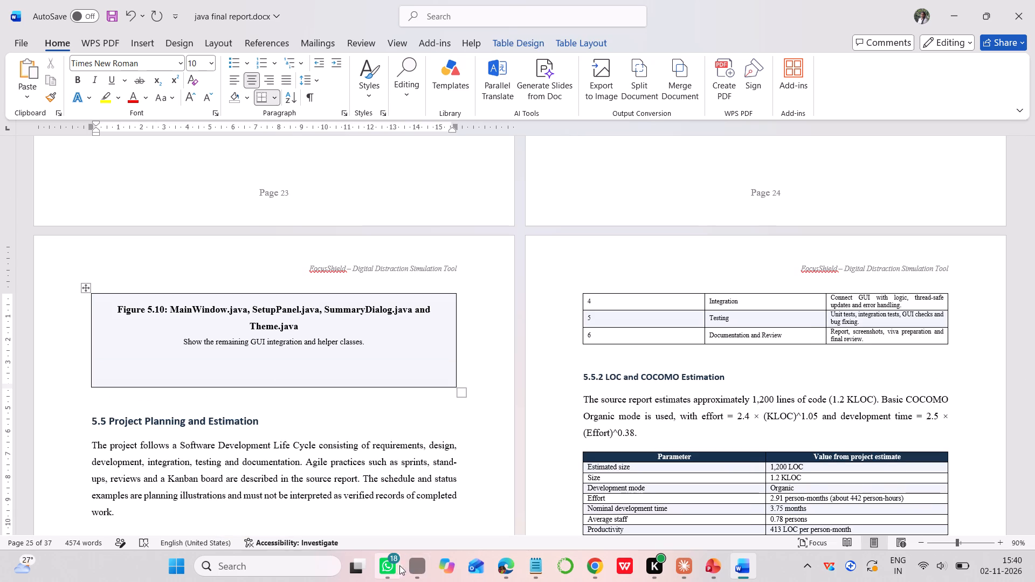
# Open Main.java from the FocusShield_Login folder in Notepad and capture a screenshot of its full code.
pyautogui.click(413, 569)
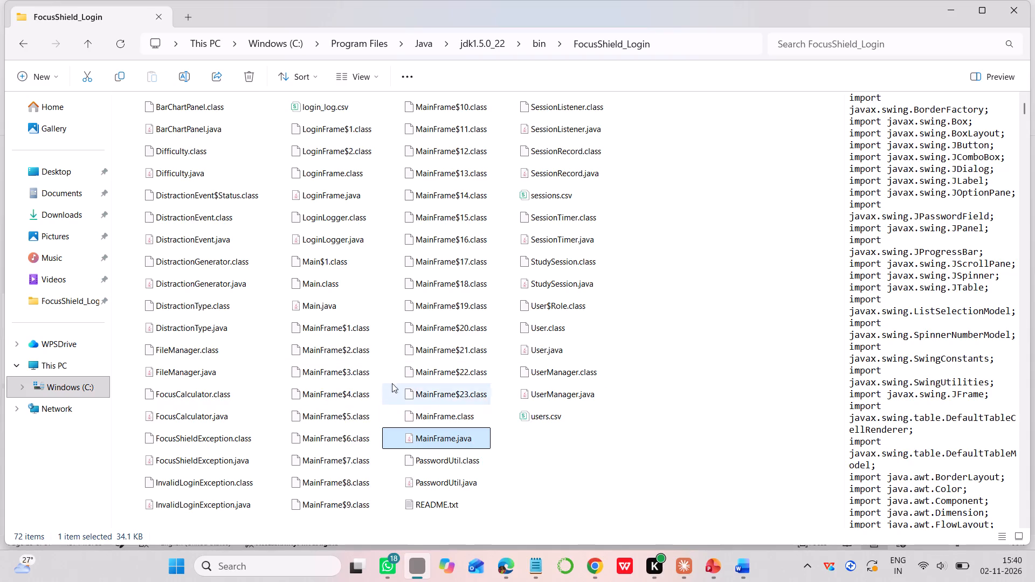
pyautogui.rightClick(331, 311)
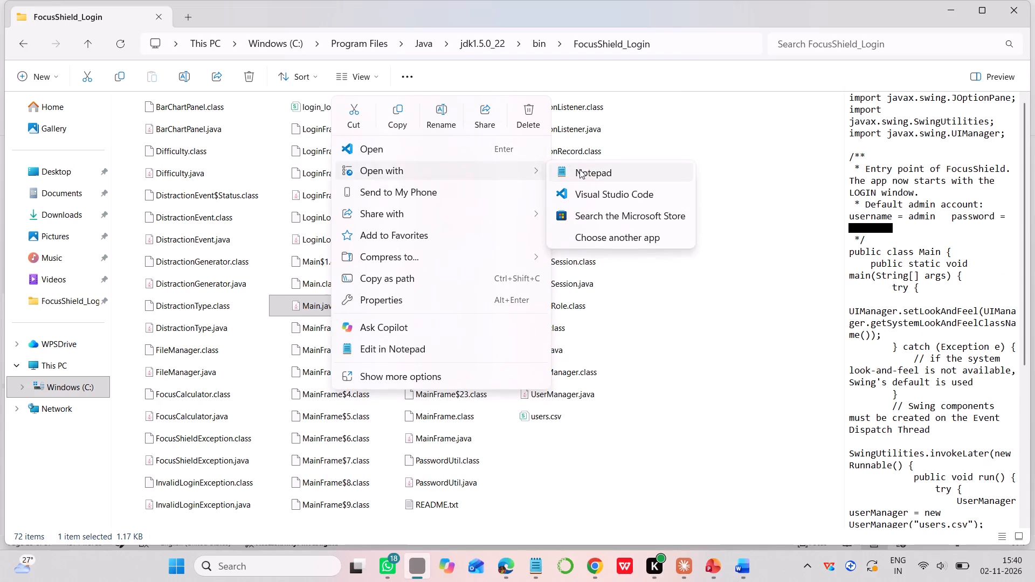
pyautogui.click(579, 169)
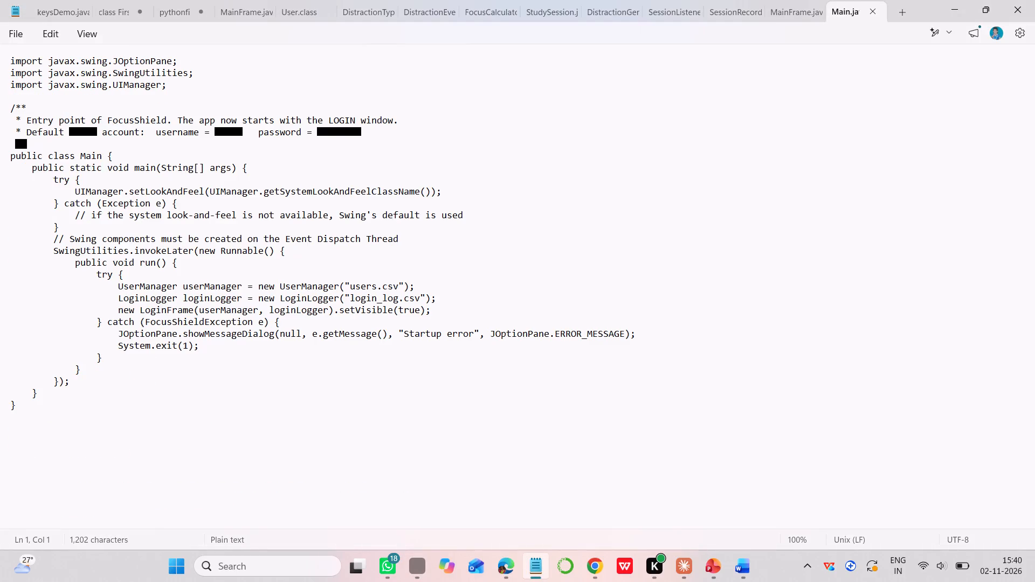
pyautogui.press('Print')
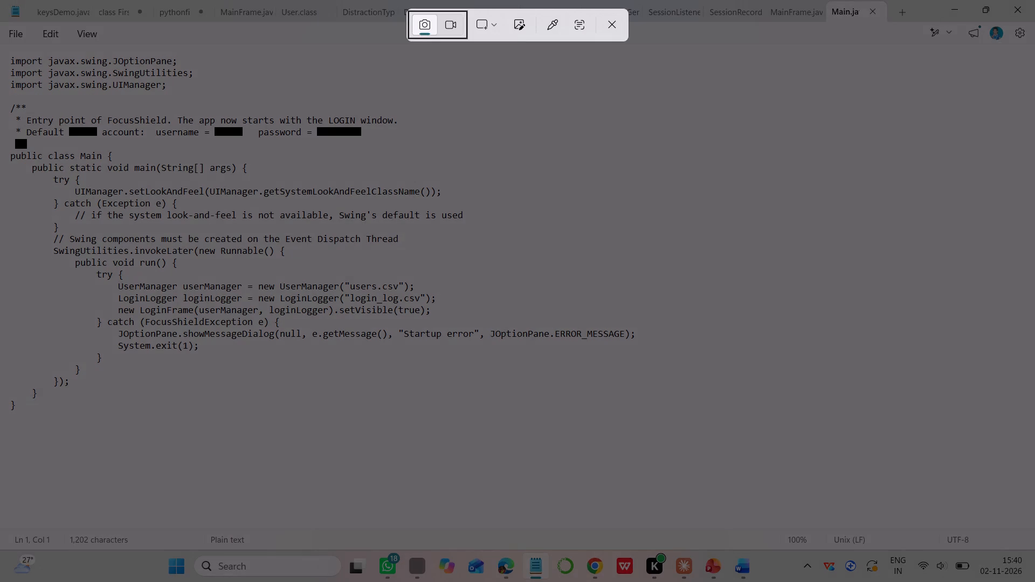
pyautogui.moveTo(10, 56); pyautogui.dragTo(619, 445)
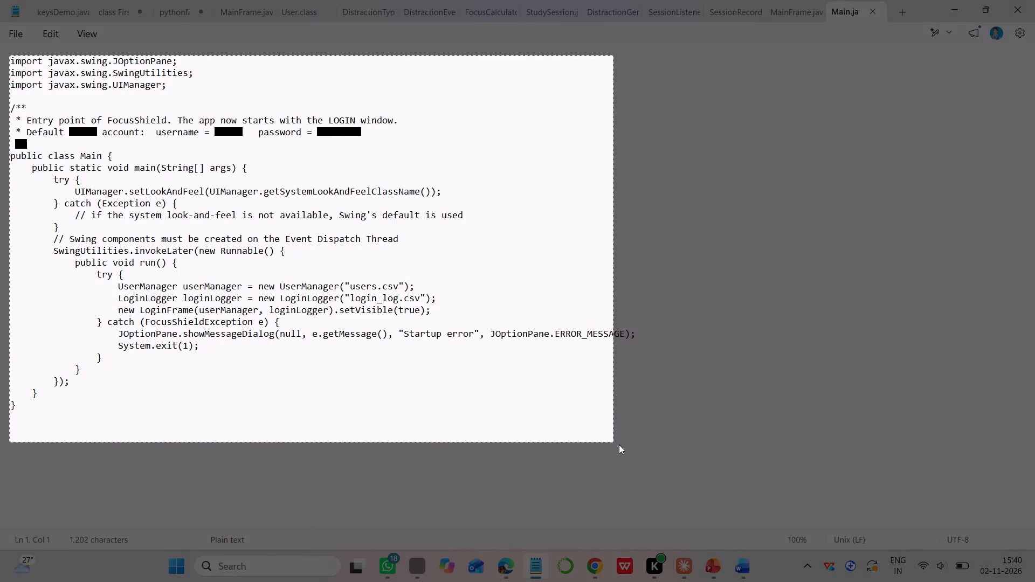
pyautogui.moveTo(619, 445); pyautogui.dragTo(647, 431)
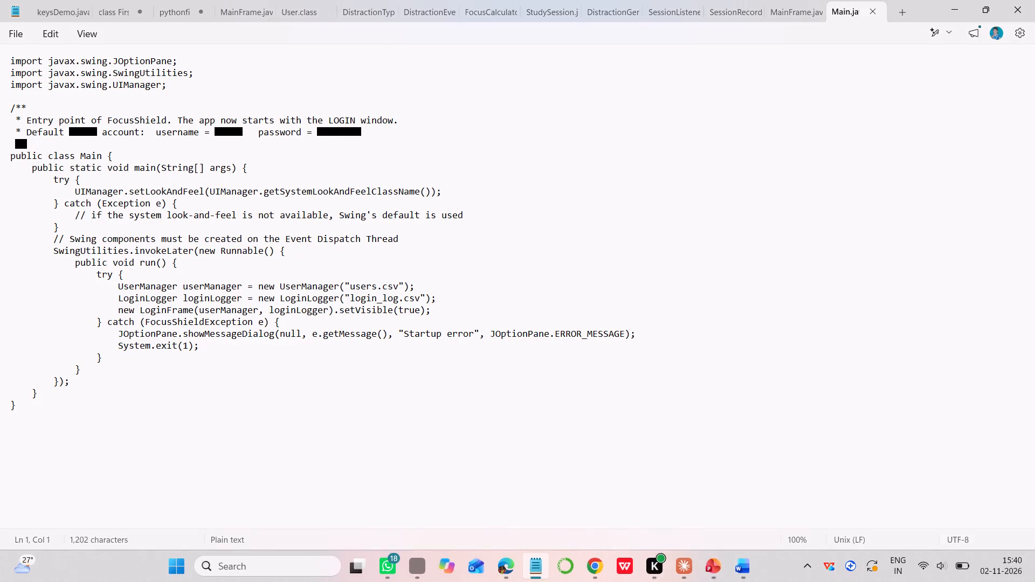
# Back in the Word report, change MainWindow.java to Main.java in the Figure 5.10 title.
pyautogui.click(746, 565)
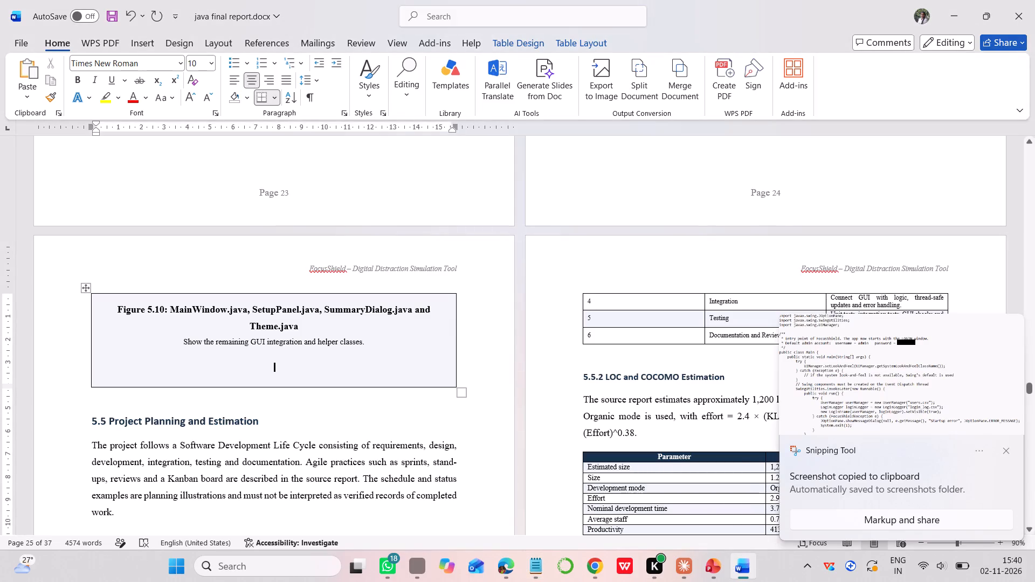
pyautogui.click(224, 309)
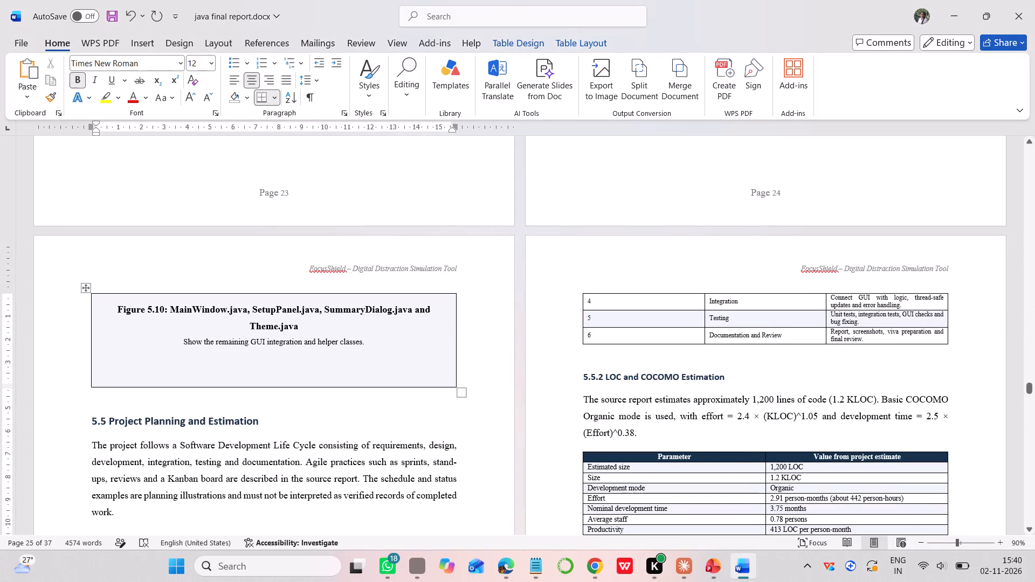
pyautogui.press('BackSpace')
pyautogui.press('BackSpace')
pyautogui.press('BackSpace')
pyautogui.press('BackSpace')
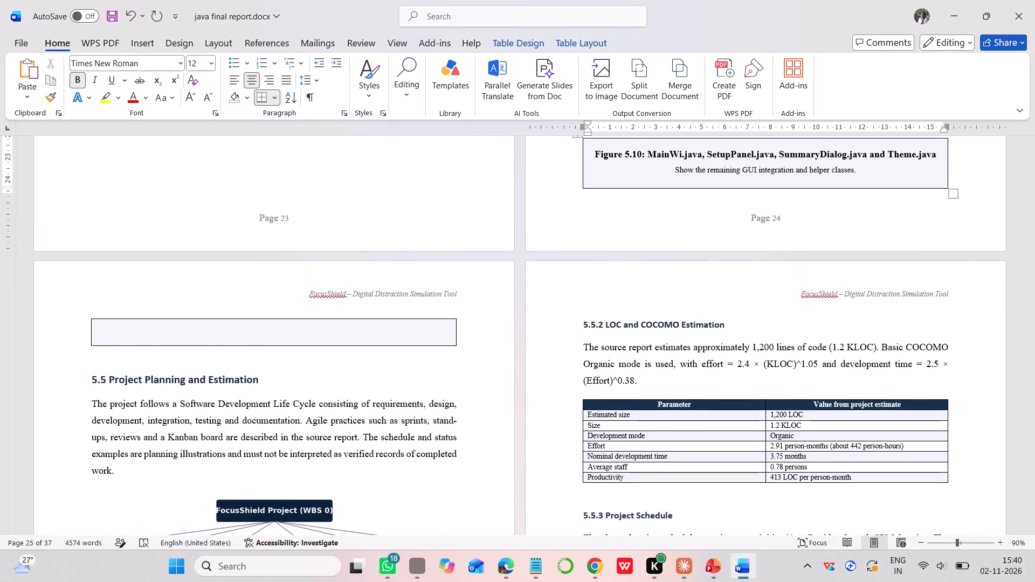
pyautogui.press('BackSpace')
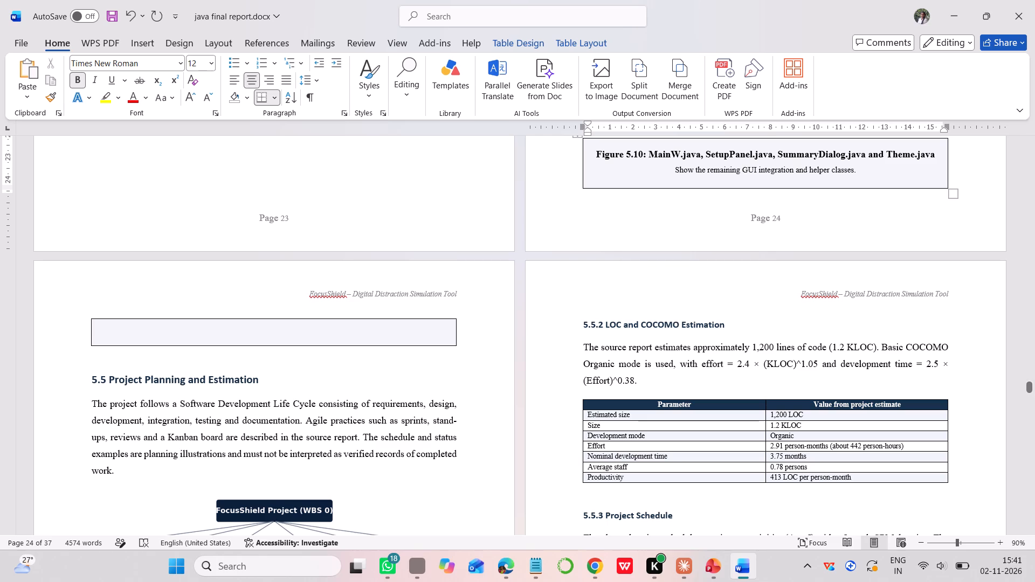
pyautogui.press('BackSpace')
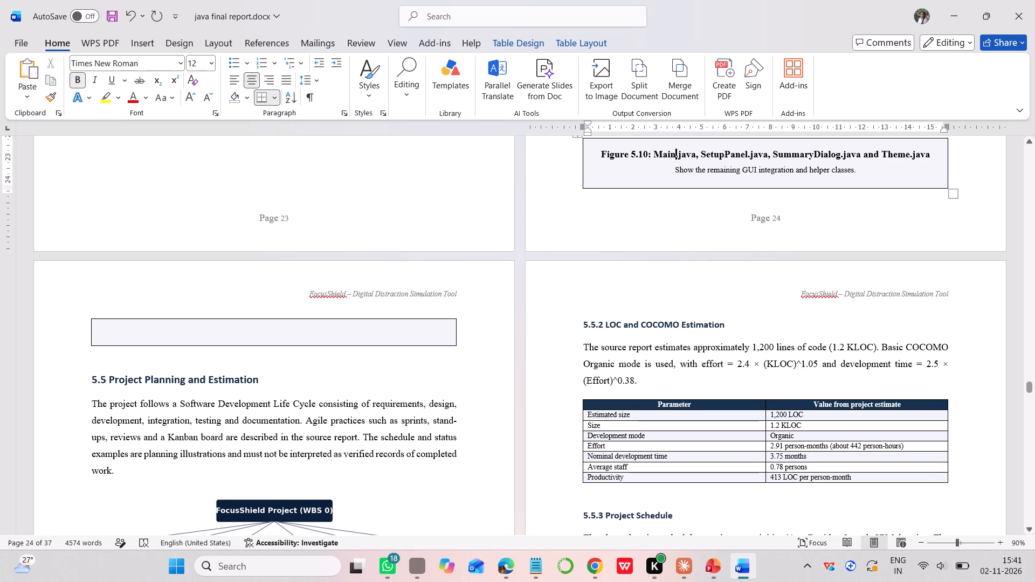
# Remove SetupPanel.java and its comma from the Figure 5.10 title, leaving Main.java, SummaryDialog.java and Theme.java.
pyautogui.click(770, 156)
pyautogui.click(770, 156)
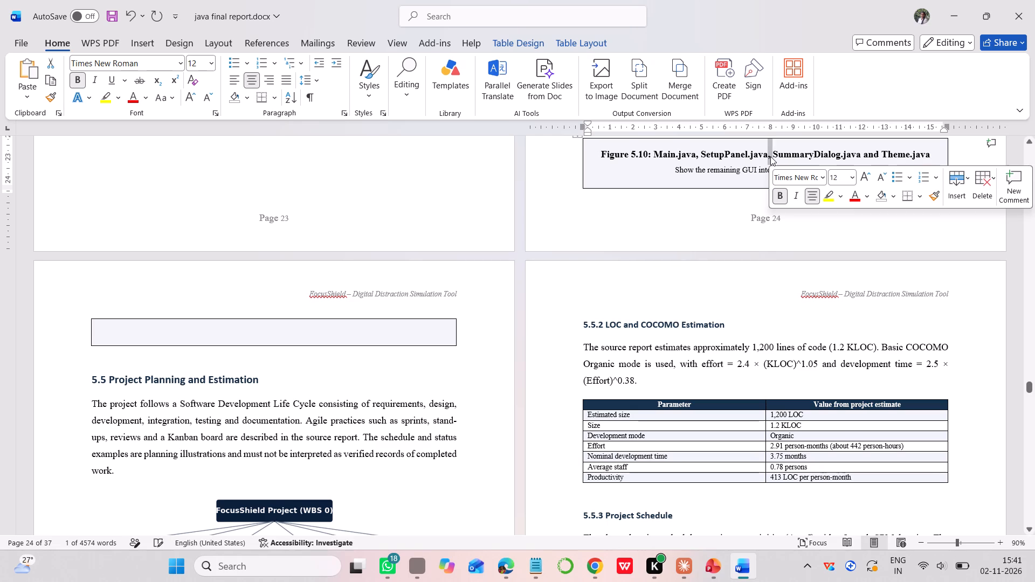
pyautogui.click(770, 156)
pyautogui.press('BackSpace')
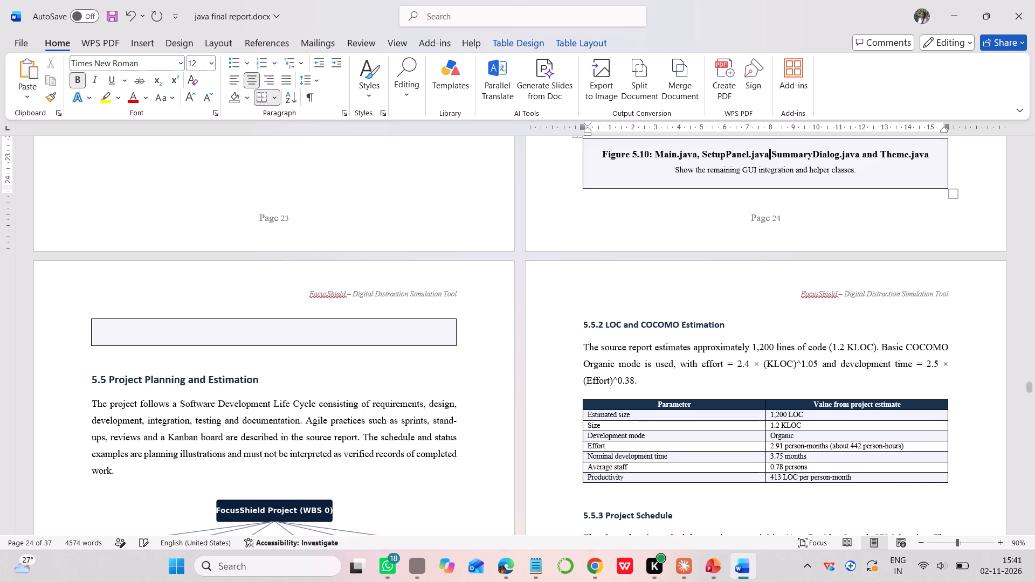
pyautogui.press('BackSpace')
pyautogui.press('BackSpace')
pyautogui.press('BackSpace')
pyautogui.press('BackSpace')
pyautogui.press('BackSpace')
pyautogui.press('BackSpace')
pyautogui.press('BackSpace')
pyautogui.press('BackSpace')
pyautogui.press('BackSpace')
pyautogui.press('BackSpace')
pyautogui.press('BackSpace')
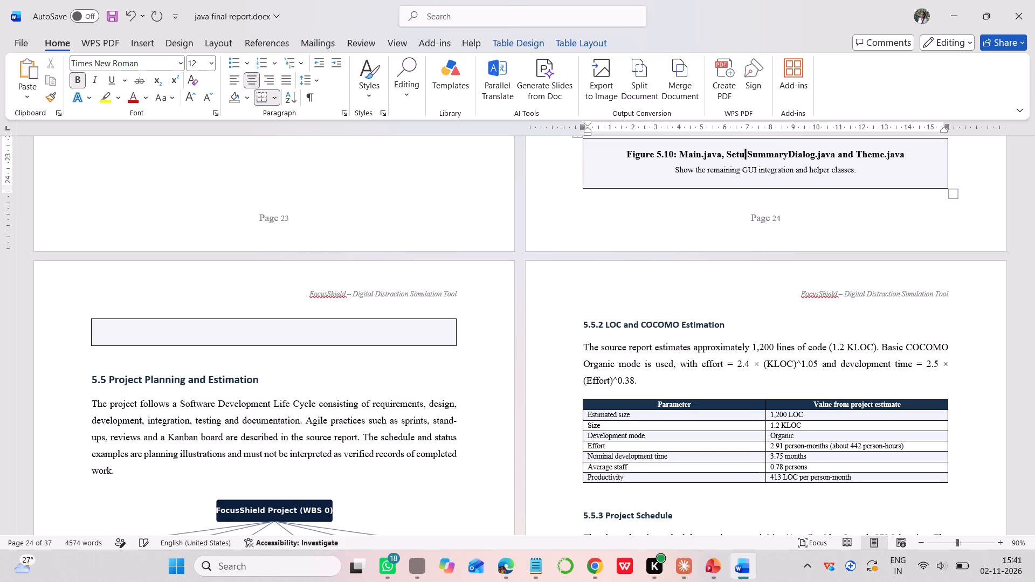
pyautogui.press('BackSpace')
pyautogui.press('BackSpace')
pyautogui.press('BackSpace')
pyautogui.press('BackSpace')
pyautogui.press('BackSpace')
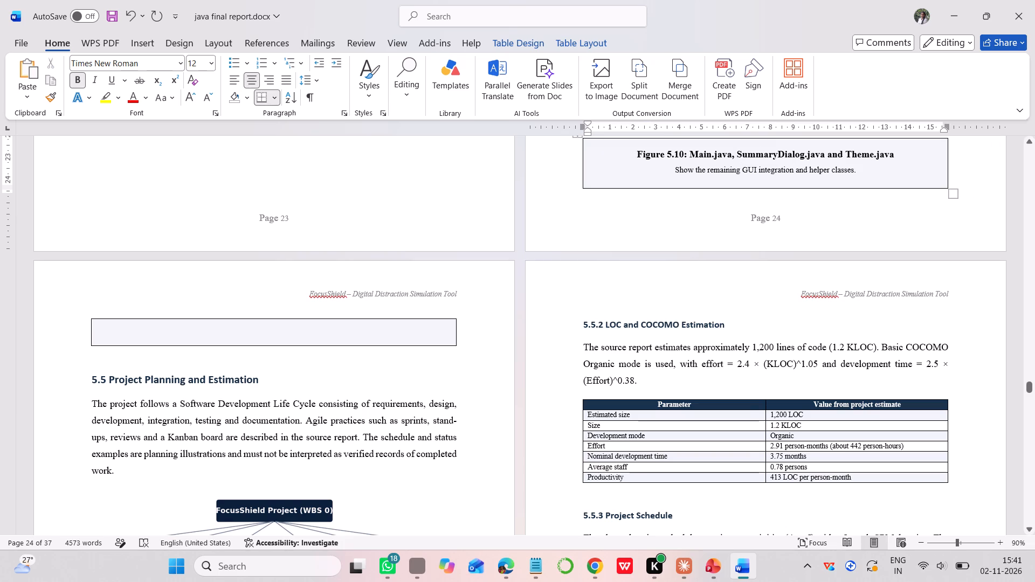
# Insert Screenshot 2026-11-02 154049.png on a new line below the description in the Figure 5.10 box.
pyautogui.click(865, 170)
pyautogui.press('Return')
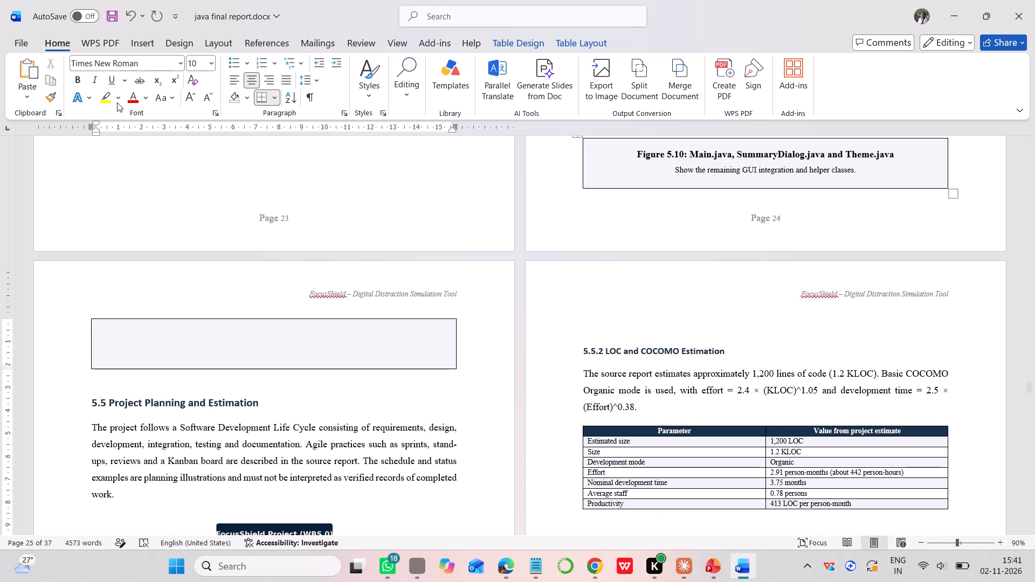
pyautogui.click(142, 47)
pyautogui.click(151, 93)
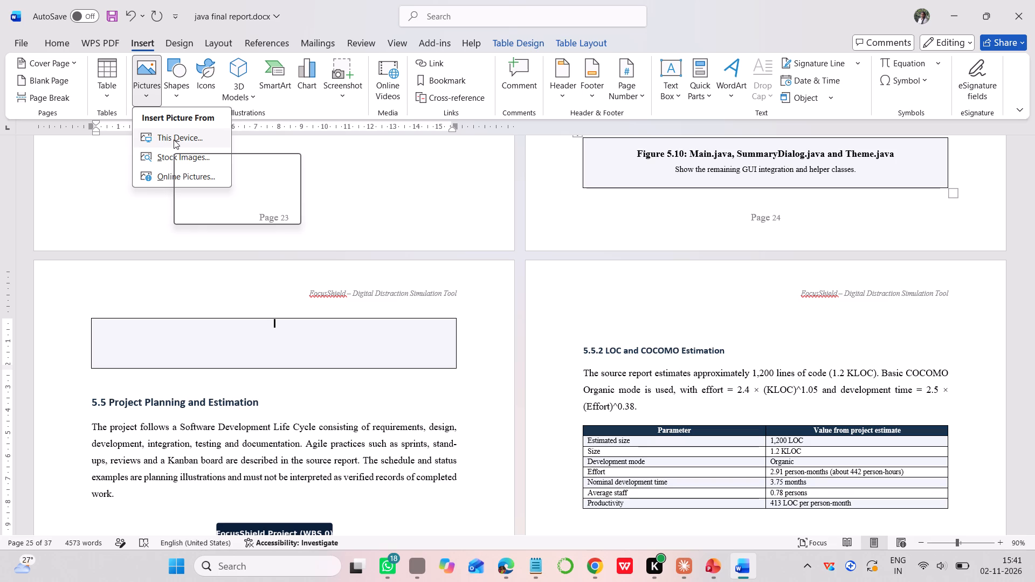
pyautogui.click(174, 140)
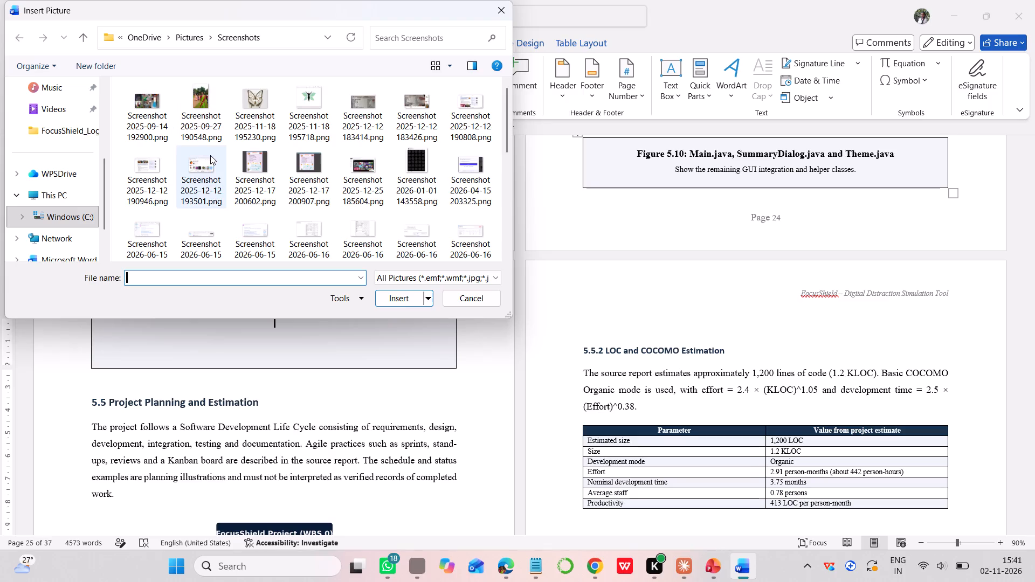
pyautogui.scroll(-5, 210, 155)
pyautogui.click(150, 222)
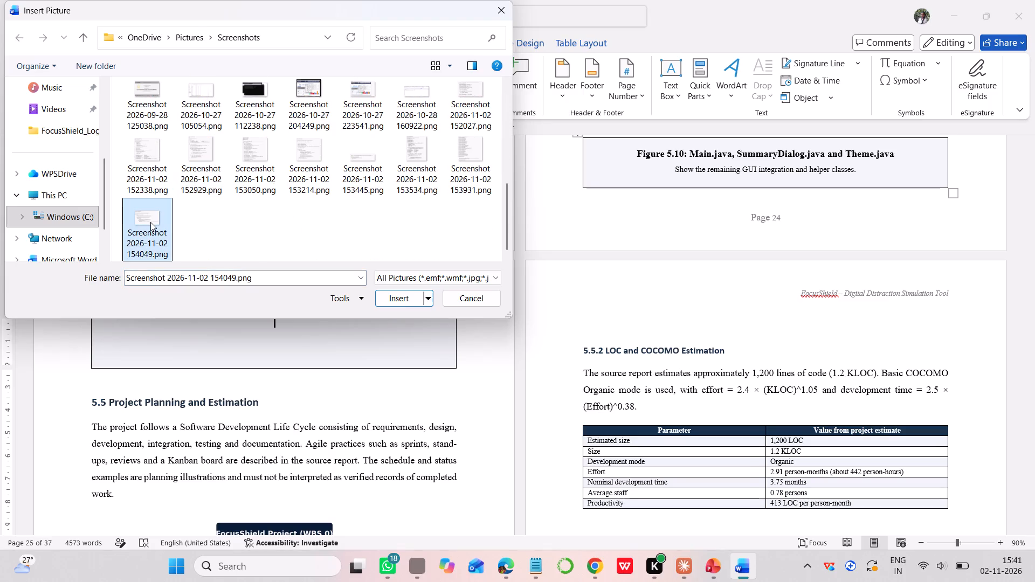
pyautogui.click(401, 296)
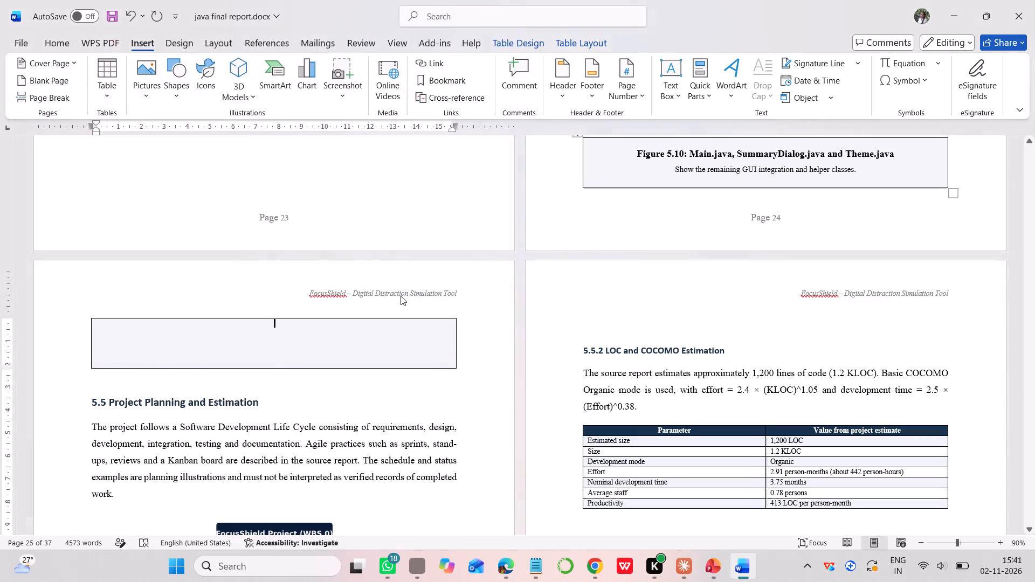
# Add one more blank line above the Figure 5.10 box so its title sits on the same page as the screenshot.
pyautogui.scroll(1, 401, 296)
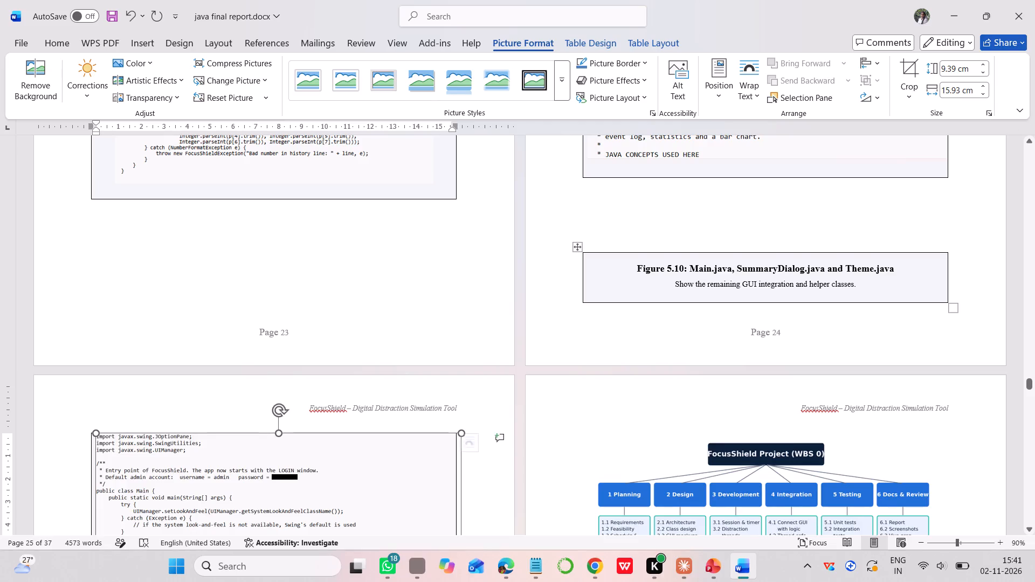
pyautogui.click(690, 225)
pyautogui.press('Return')
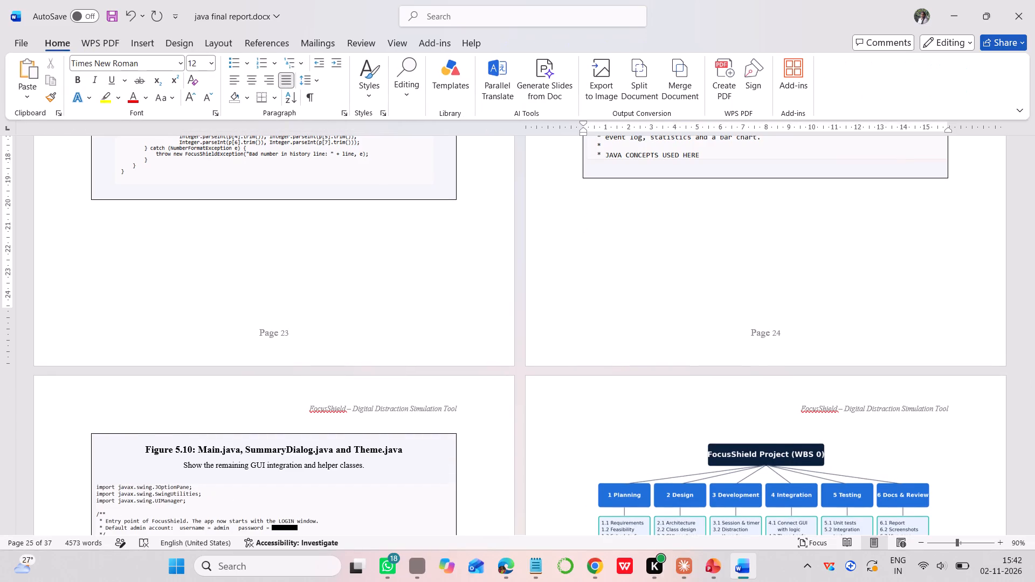
pyautogui.scroll(-2, 690, 225)
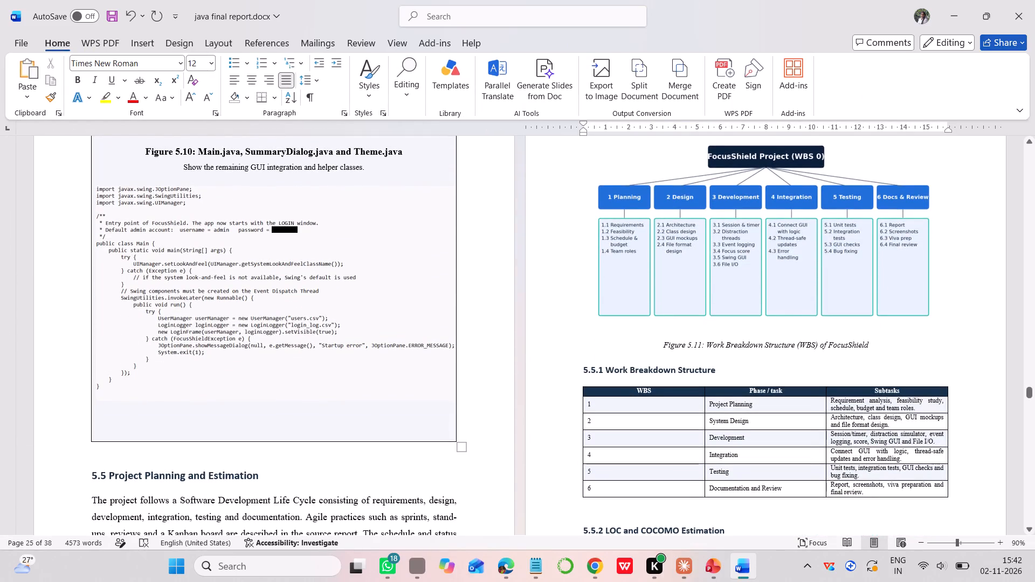
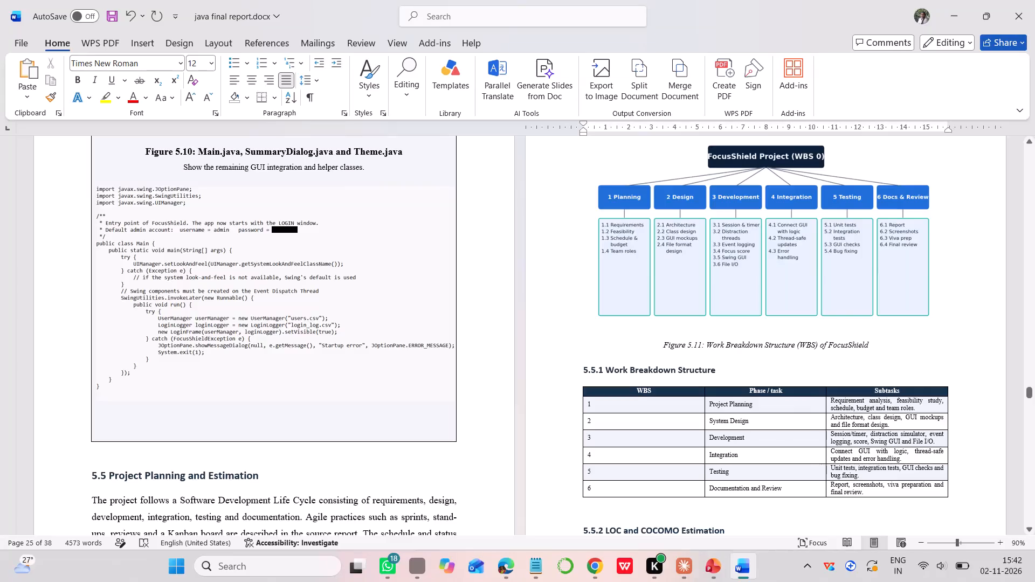
# Remove SummaryDialog.java and Theme.java from the Figure 5.10 title, leaving only "Figure 5.10: Main.java".
pyautogui.click(416, 151)
pyautogui.press('BackSpace')
pyautogui.press('BackSpace')
pyautogui.press('BackSpace')
pyautogui.press('BackSpace')
pyautogui.press('BackSpace')
pyautogui.press('BackSpace')
pyautogui.press('BackSpace')
pyautogui.press('BackSpace')
pyautogui.press('BackSpace')
pyautogui.press('BackSpace')
pyautogui.press('BackSpace')
pyautogui.press('BackSpace')
pyautogui.press('BackSpace')
pyautogui.press('BackSpace')
pyautogui.press('BackSpace')
pyautogui.press('BackSpace')
pyautogui.press('BackSpace')
pyautogui.press('BackSpace')
pyautogui.press('BackSpace')
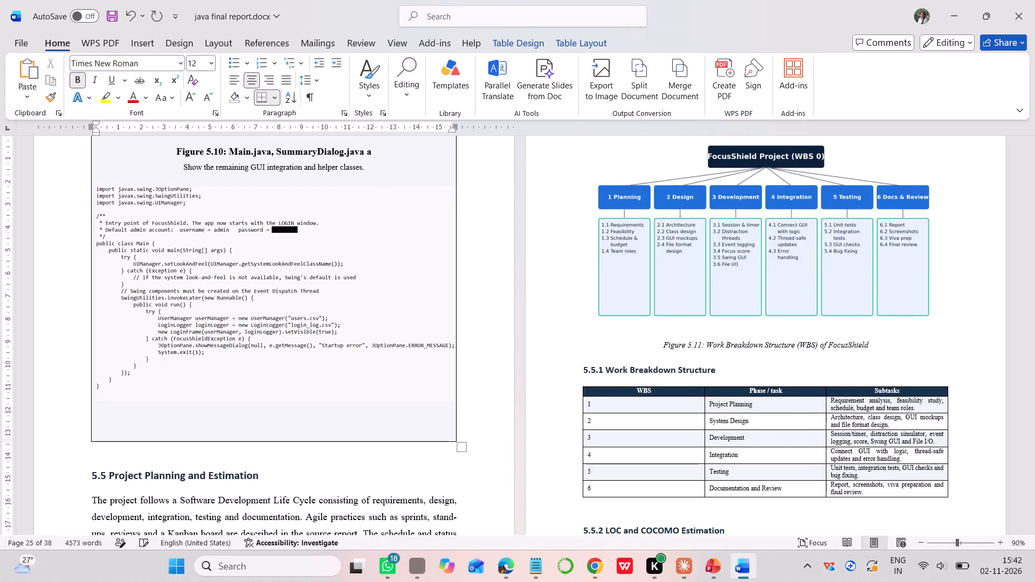
pyautogui.press('BackSpace')
pyautogui.press('BackSpace')
pyautogui.press('BackSpace')
pyautogui.press('BackSpace')
pyautogui.press('BackSpace')
pyautogui.press('BackSpace')
pyautogui.press('BackSpace')
pyautogui.press('BackSpace')
pyautogui.press('BackSpace')
pyautogui.press('BackSpace')
pyautogui.press('BackSpace')
pyautogui.press('BackSpace')
pyautogui.press('BackSpace')
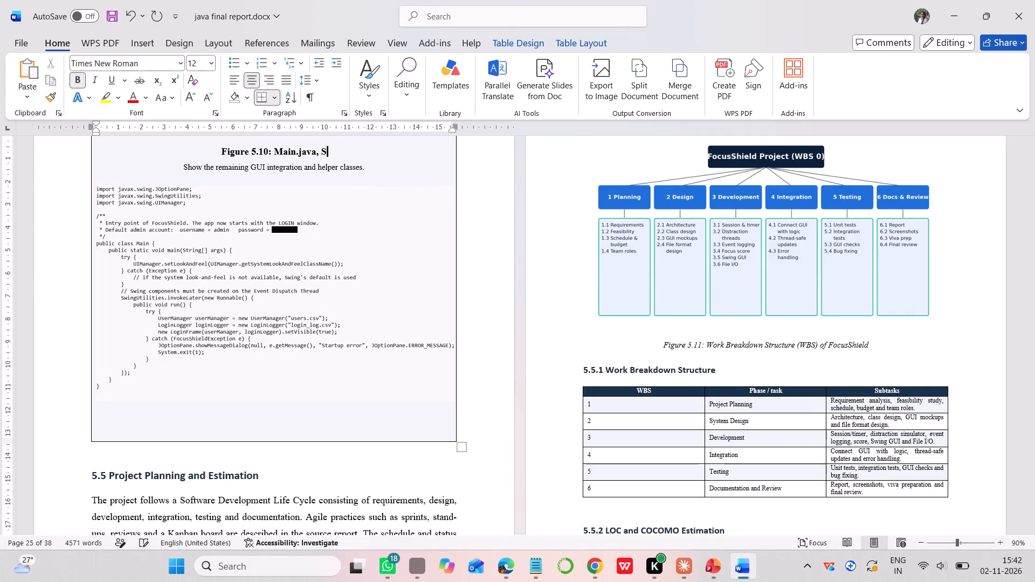
pyautogui.press('BackSpace')
pyautogui.press('BackSpace')
pyautogui.press('BackSpace')
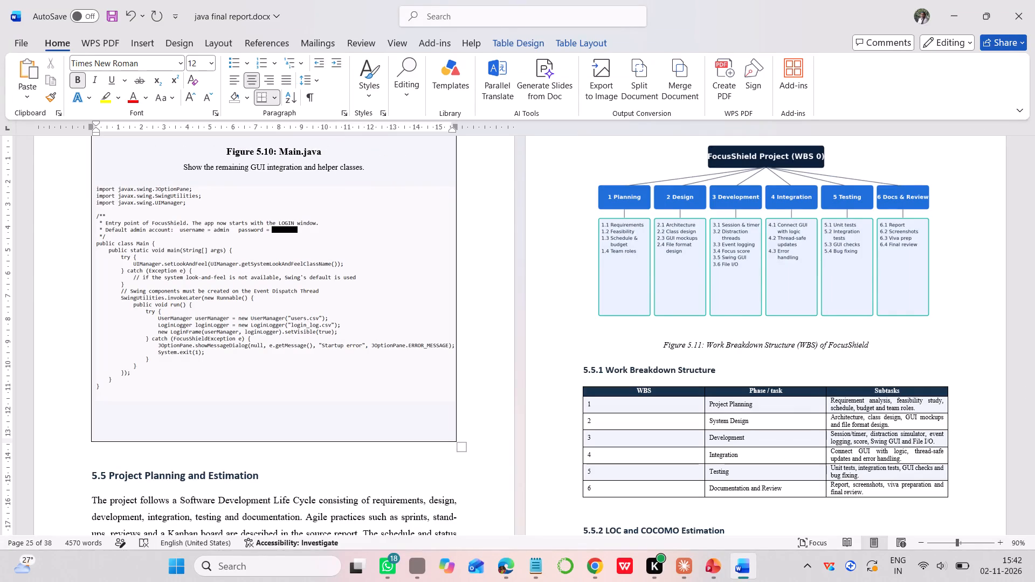
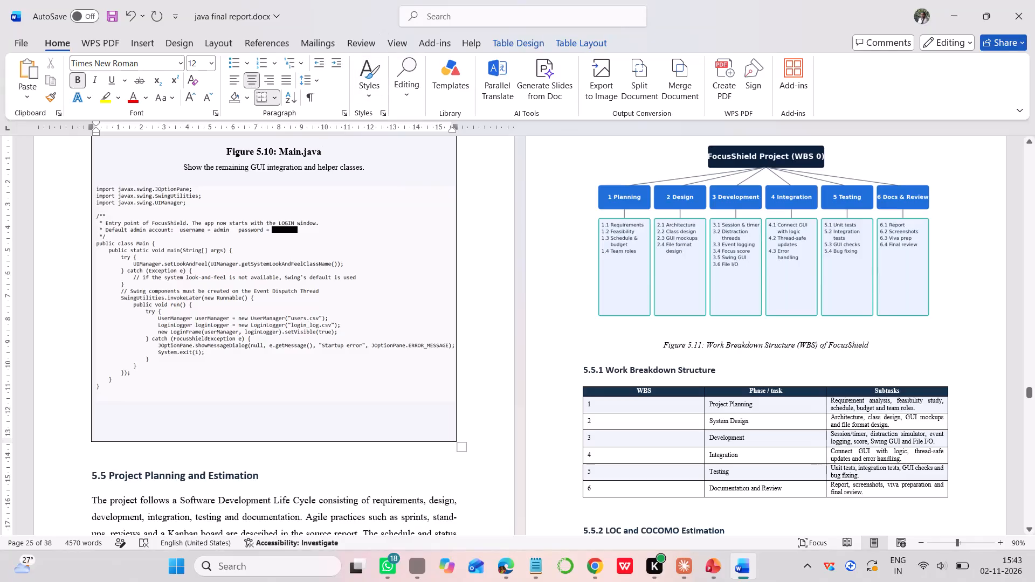
# Renumber the FocusShieldApp.java figure title as Figure 5.7.
pyautogui.scroll(1, 330, 394)
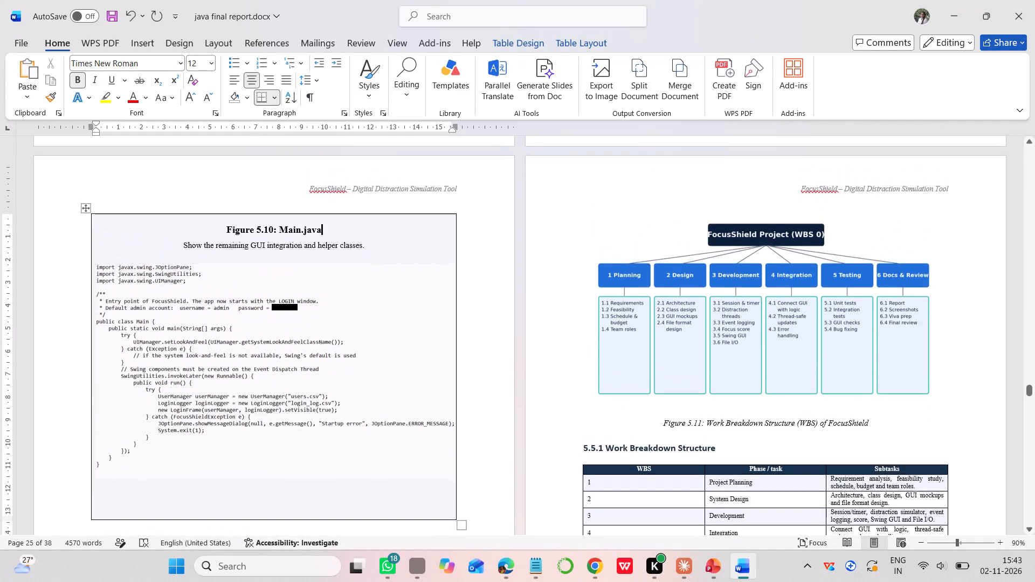
pyautogui.scroll(4, 330, 394)
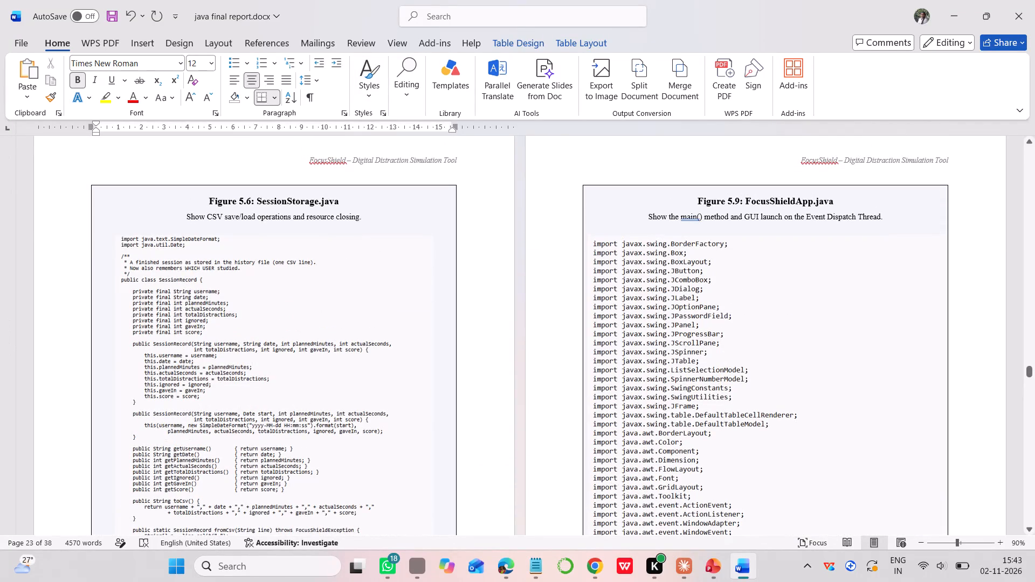
pyautogui.click(739, 204)
pyautogui.press('BackSpace')
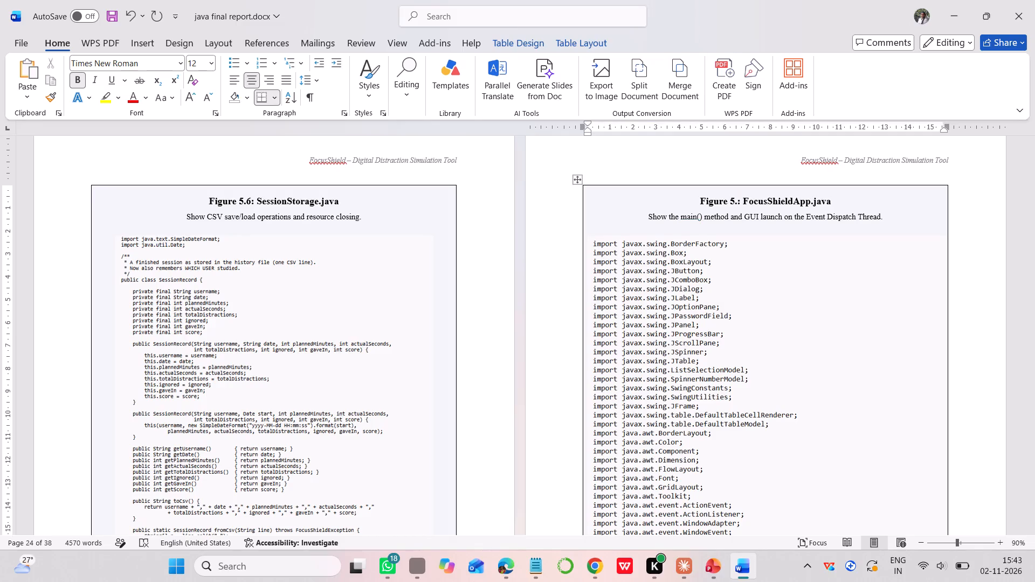
pyautogui.press('7')
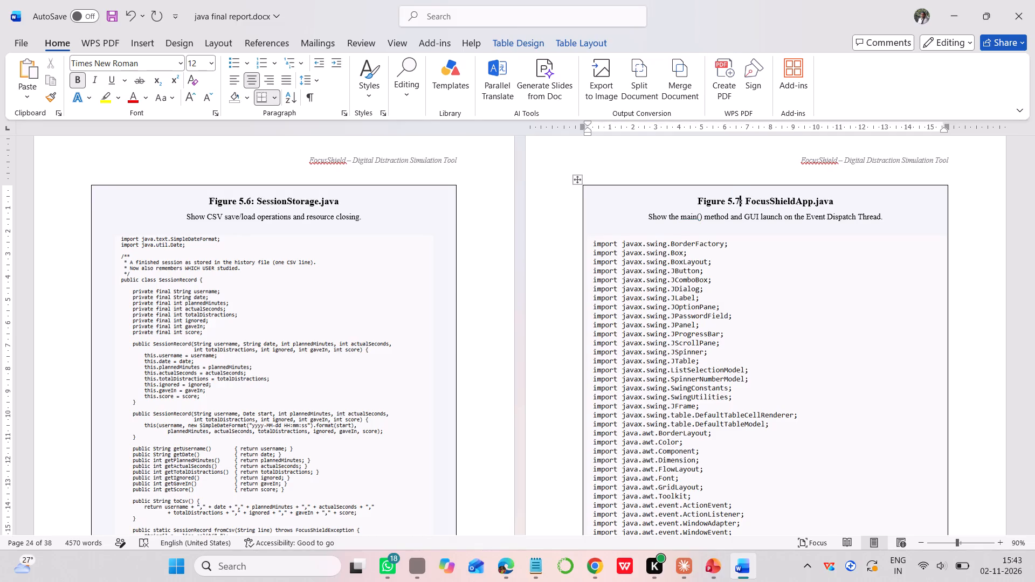
# Renumber the Main.java figure title as Figure 5.8.
pyautogui.scroll(-4, 739, 204)
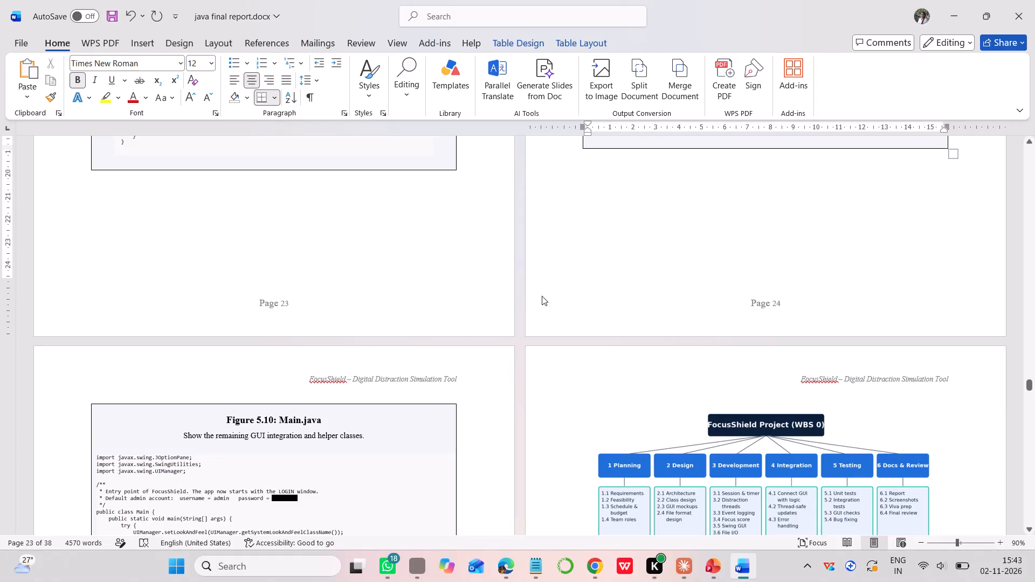
pyautogui.click(271, 418)
pyautogui.press('BackSpace')
pyautogui.press('BackSpace')
pyautogui.press('8')
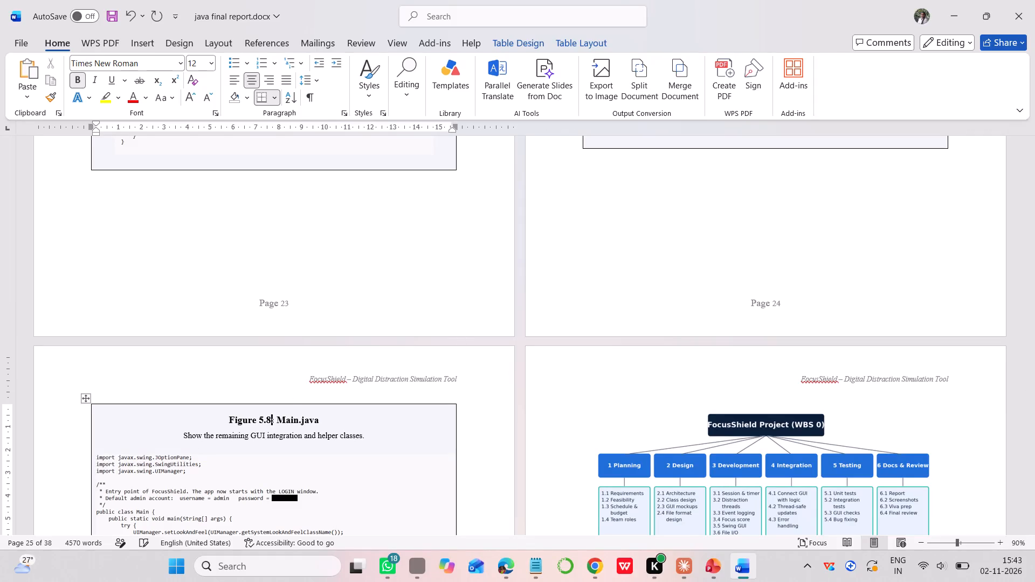
# Insert blank lines below the Main.java figure to push the heading 5.5 Project Planning and Estimation onto the next page.
pyautogui.scroll(-3, 271, 418)
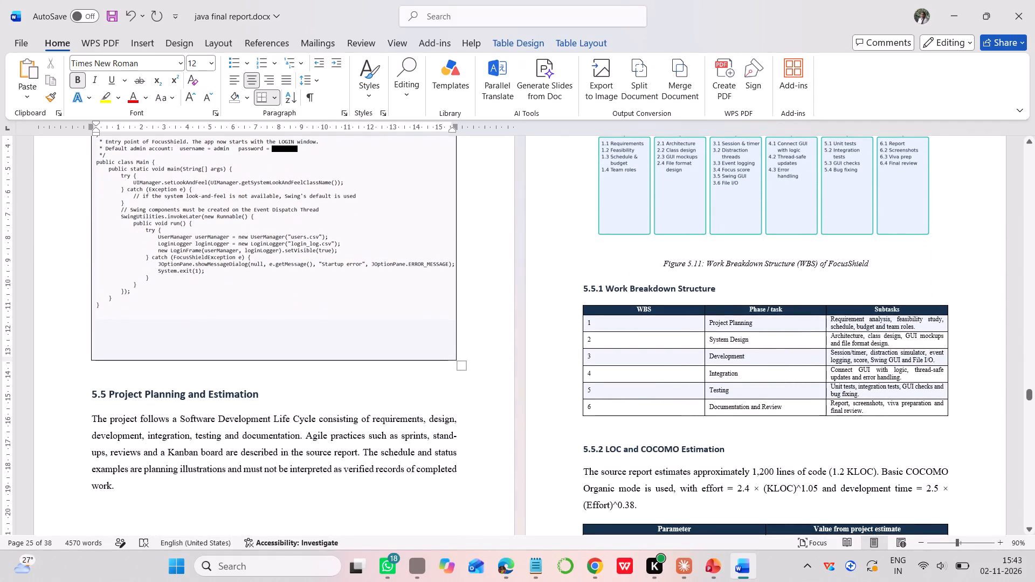
pyautogui.click(433, 384)
pyautogui.press('Return')
pyautogui.press('Return')
pyautogui.press('Return')
pyautogui.press('Return')
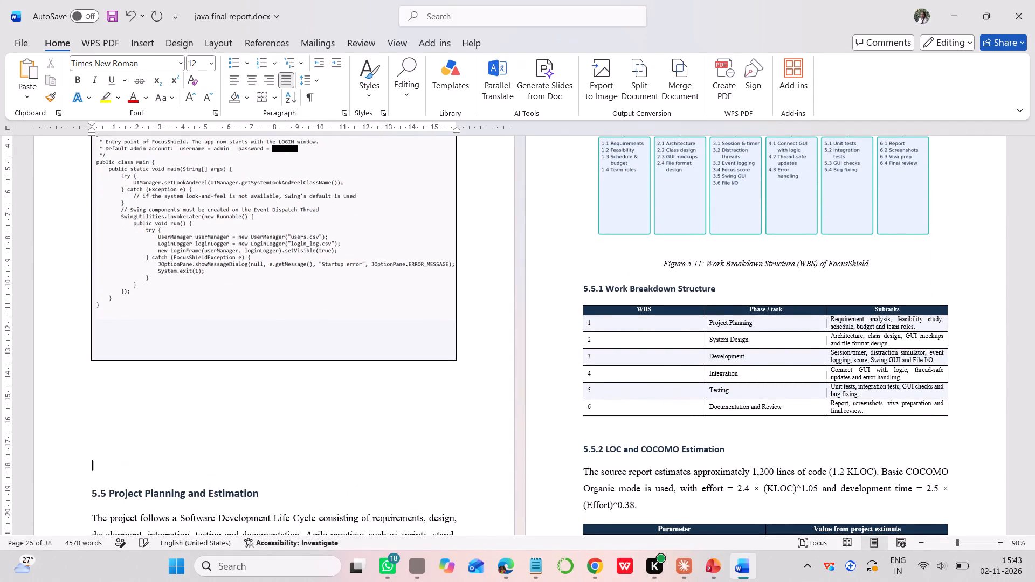
pyautogui.press('Return')
pyautogui.press('Return')
pyautogui.press('Return')
pyautogui.hscroll(1, 433, 384)
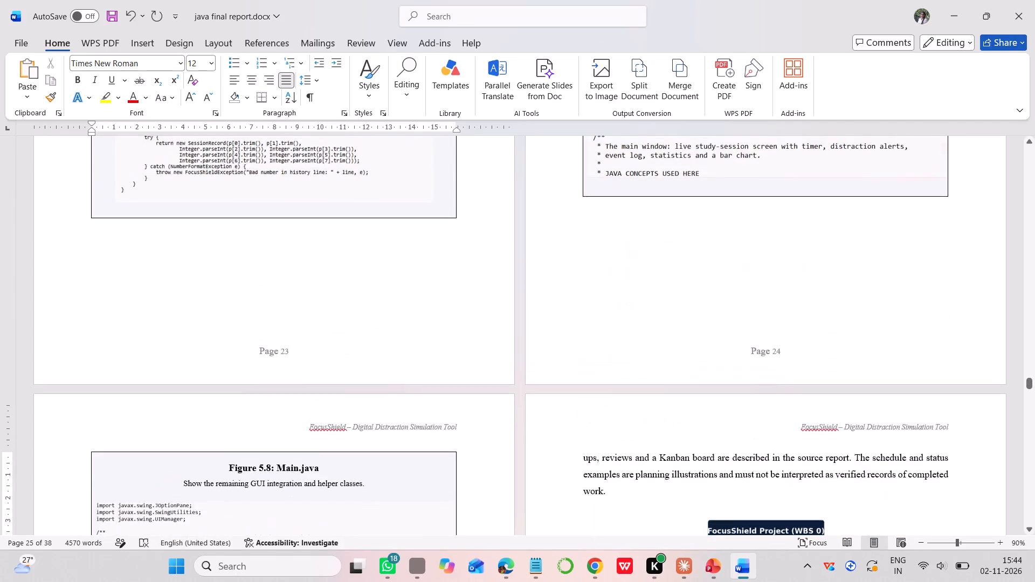
pyautogui.hscroll(1, 433, 384)
pyautogui.scroll(5, 433, 384)
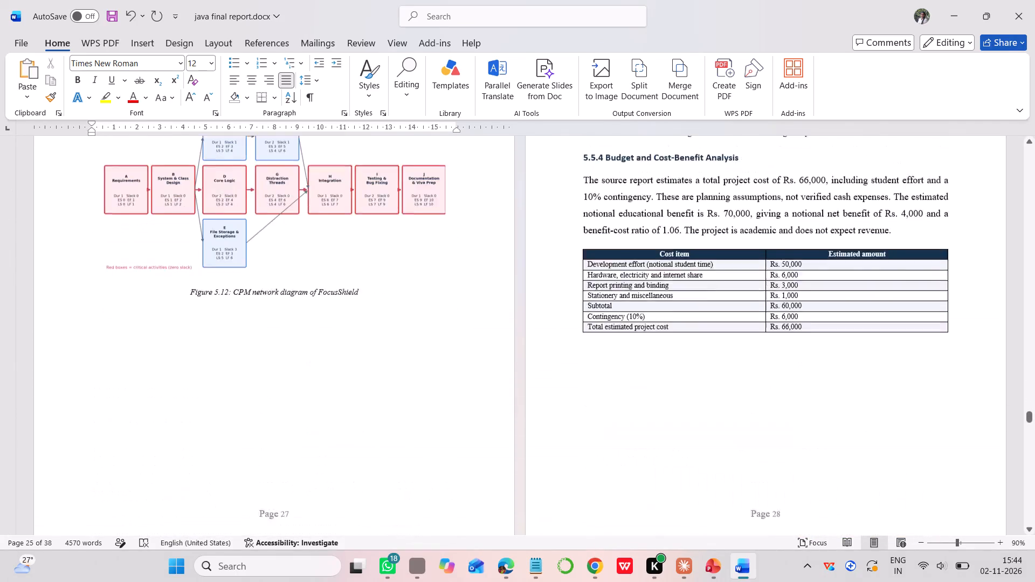
pyautogui.scroll(3, 433, 384)
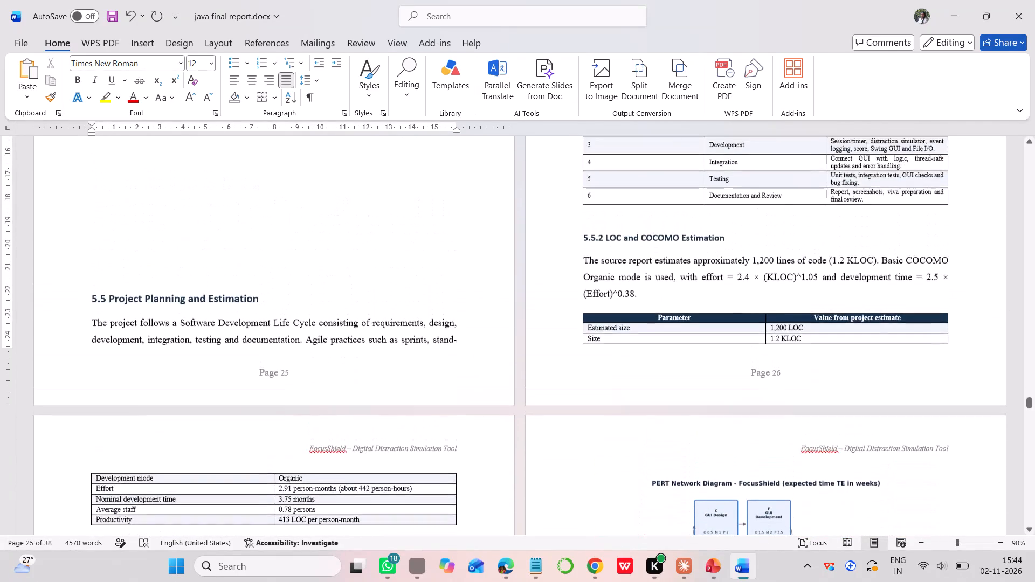
pyautogui.press('Return')
pyautogui.press('Return')
pyautogui.scroll(3, 433, 384)
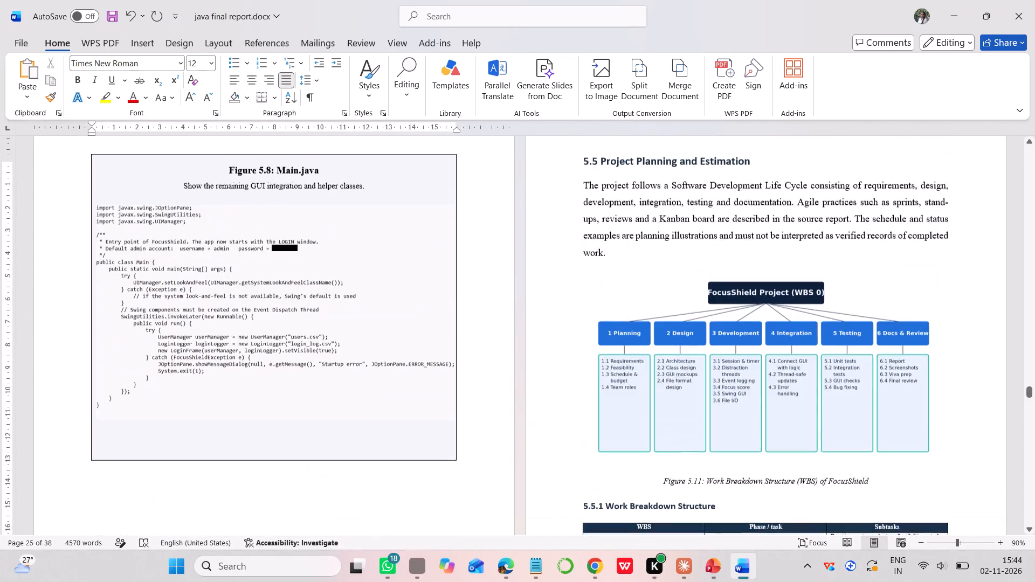
# Review the report from section 5.5 through Chapter 6 for layout and figure boxes that still need team screenshots.
pyautogui.scroll(-4, 433, 384)
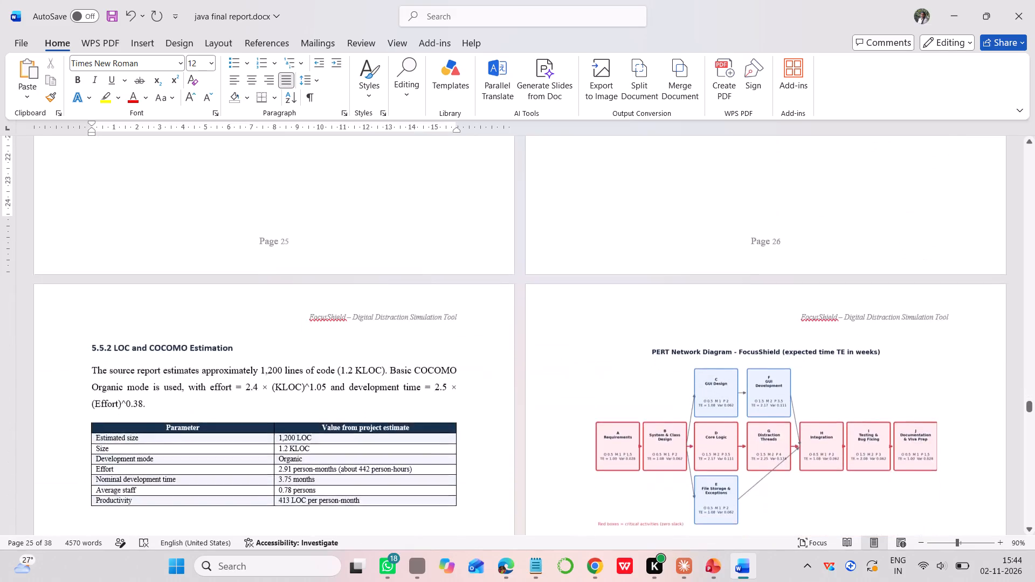
pyautogui.scroll(-4, 433, 384)
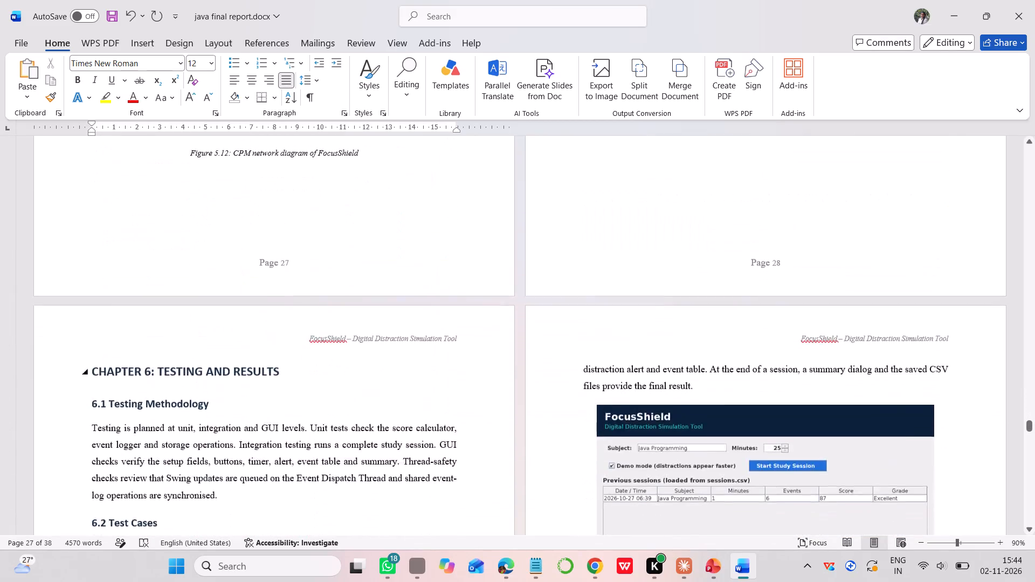
pyautogui.scroll(-3, 433, 384)
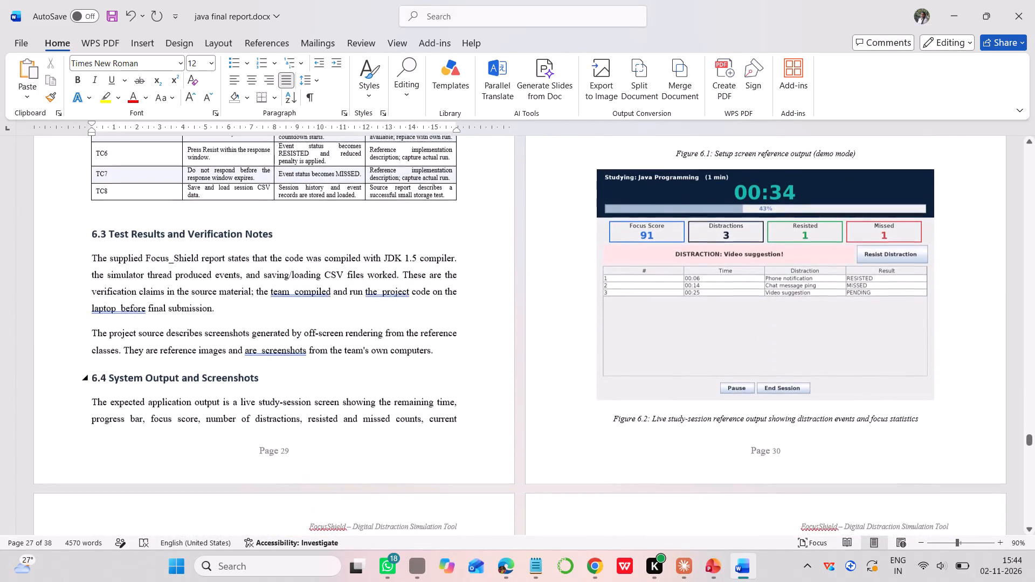
pyautogui.scroll(2, 433, 384)
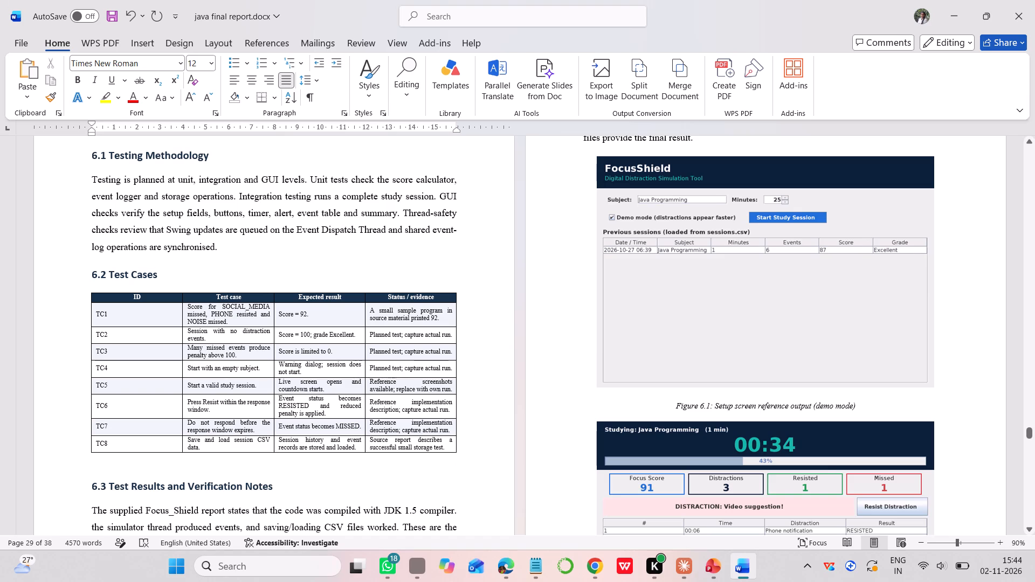
pyautogui.scroll(-1, 736, 303)
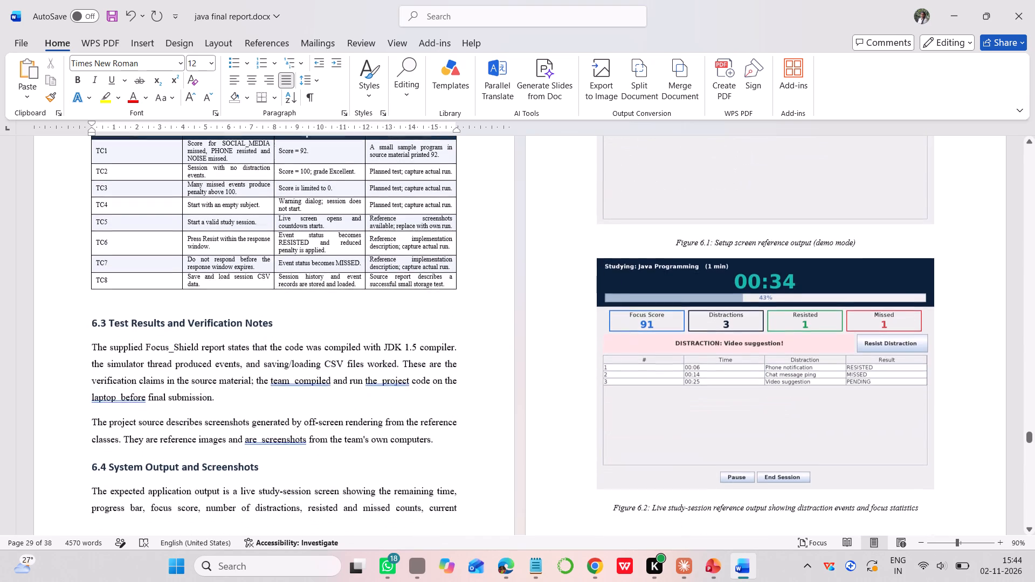
pyautogui.scroll(-2, 736, 303)
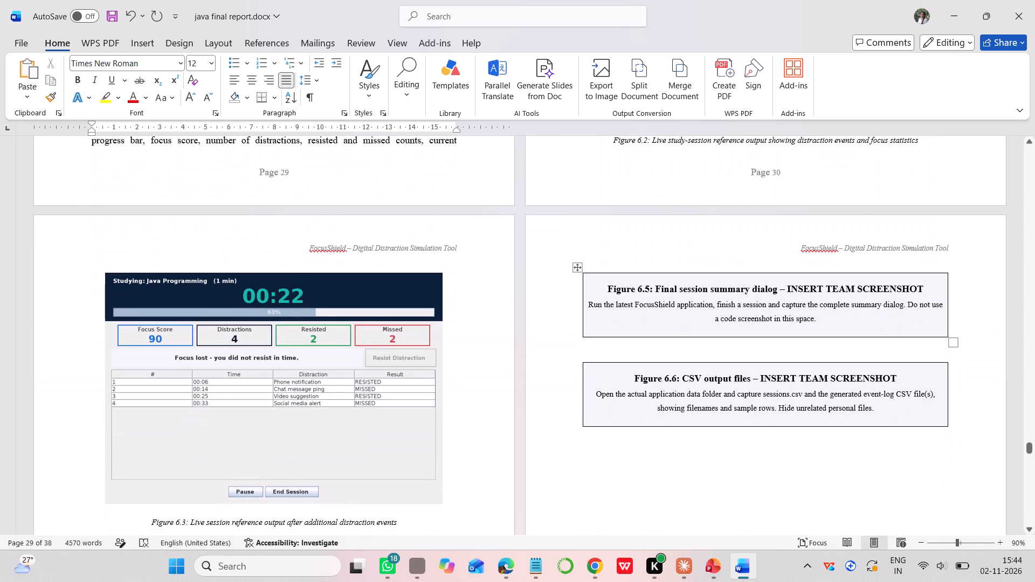
pyautogui.scroll(-2, 736, 303)
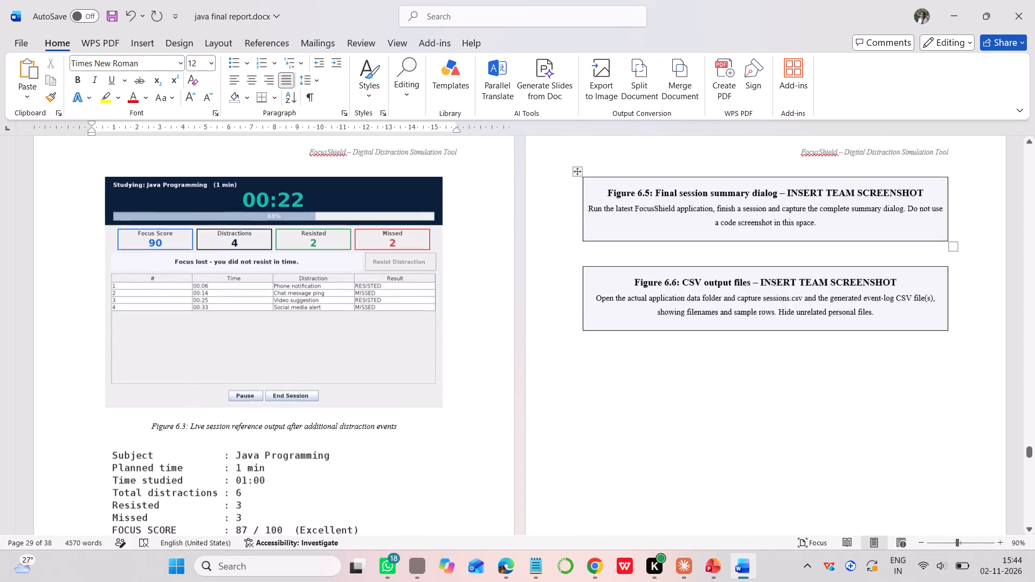
pyautogui.scroll(-2, 736, 303)
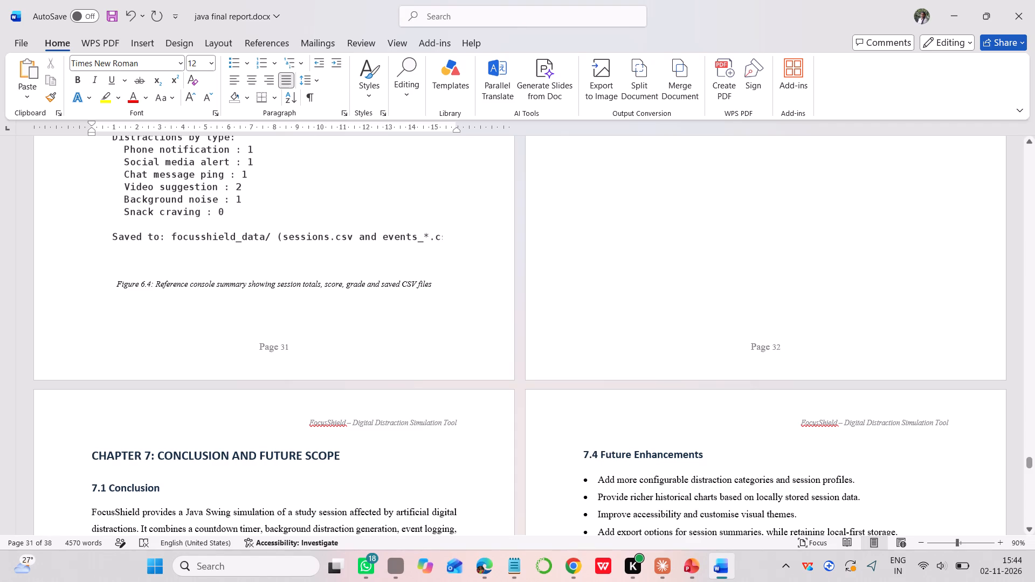
pyautogui.scroll(4, 822, 231)
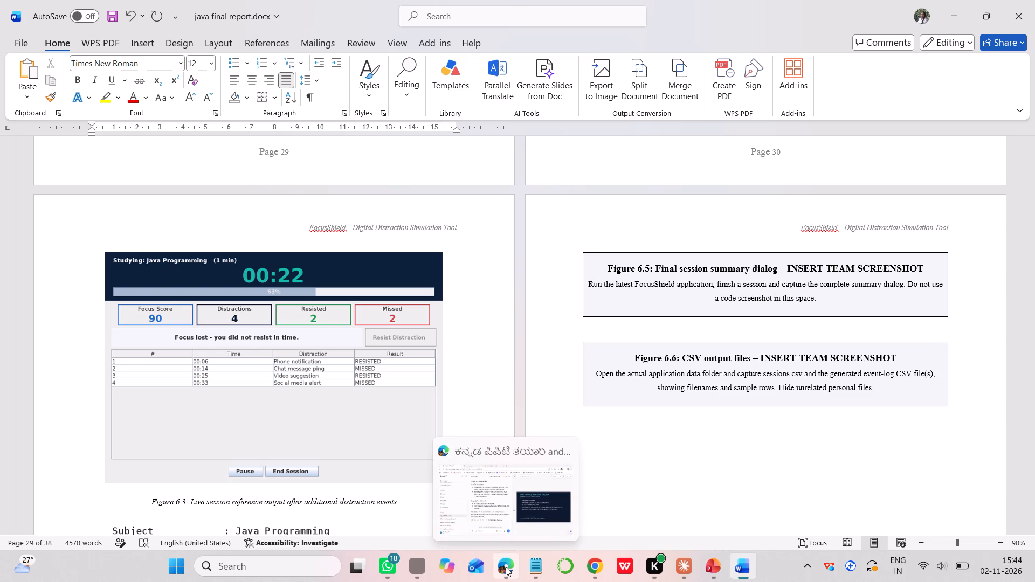
# Switch to File Explorer and open a Command Prompt in the FocusShield_Login folder.
pyautogui.click(415, 568)
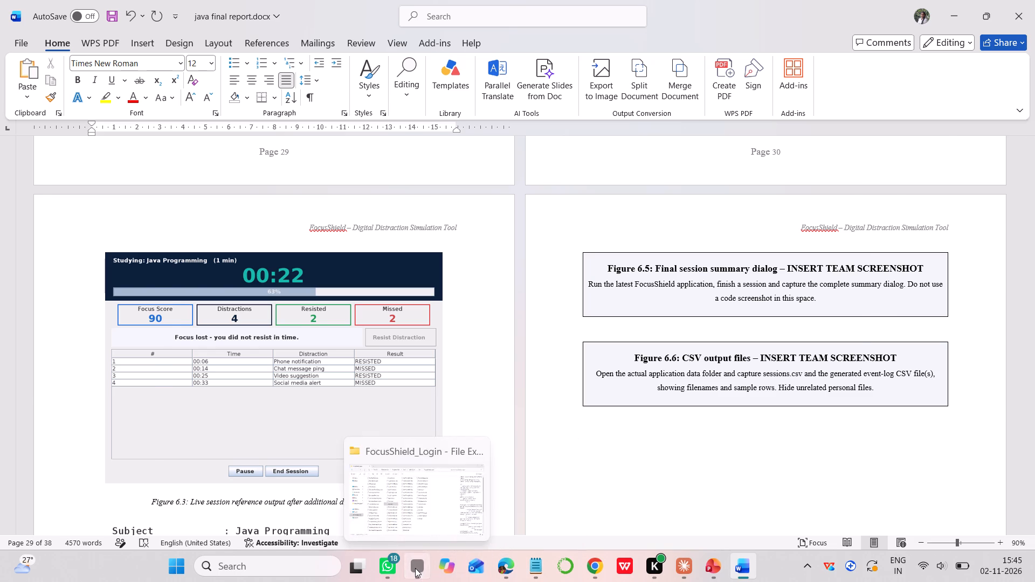
pyautogui.click(527, 469)
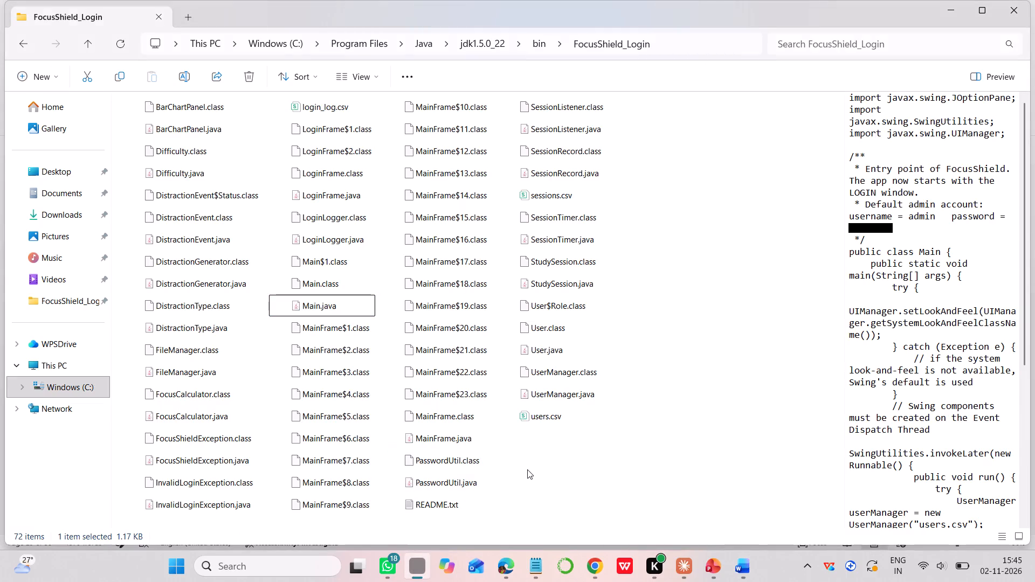
pyautogui.click(665, 47)
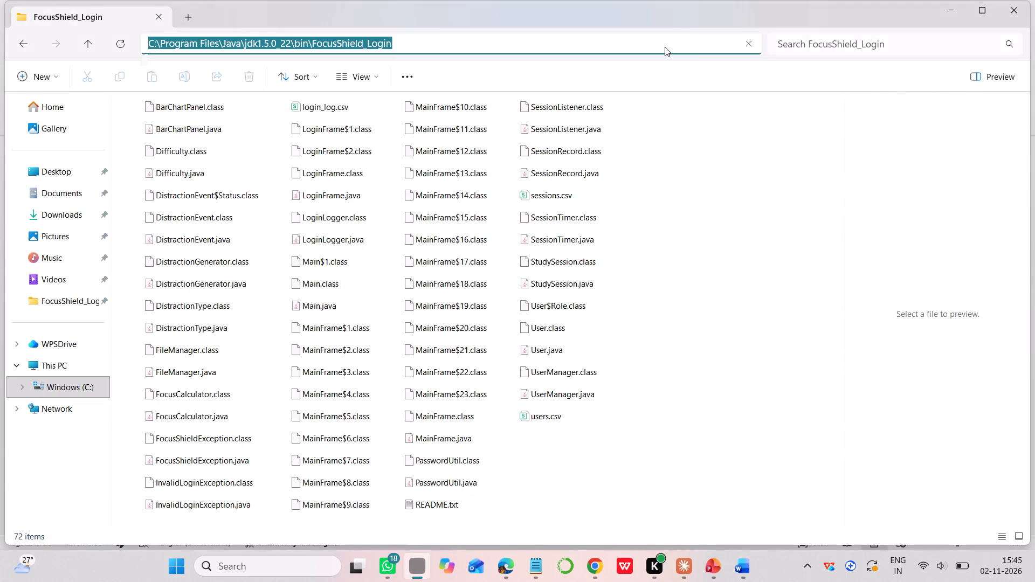
pyautogui.write('cmd')
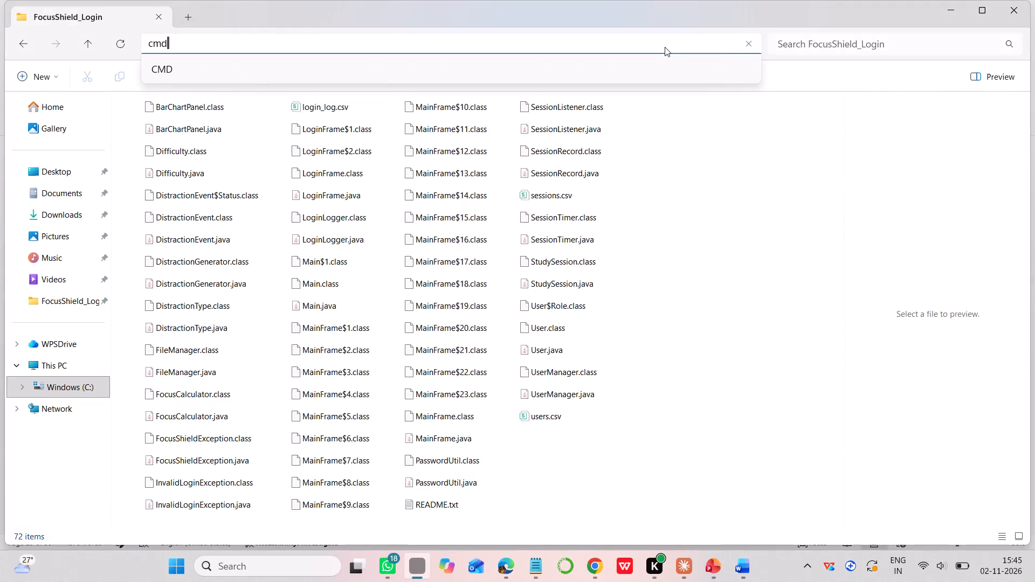
pyautogui.press('Return')
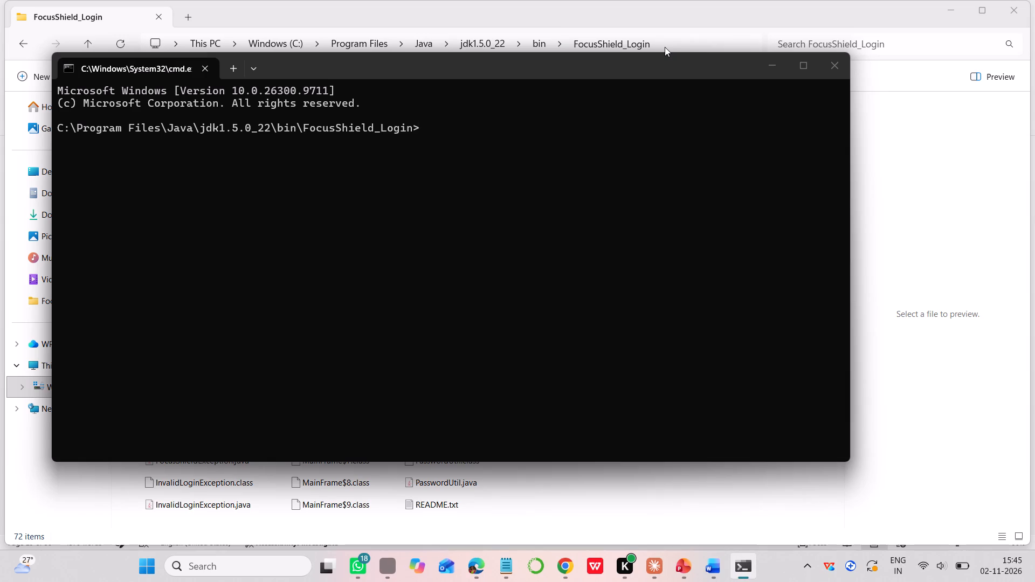
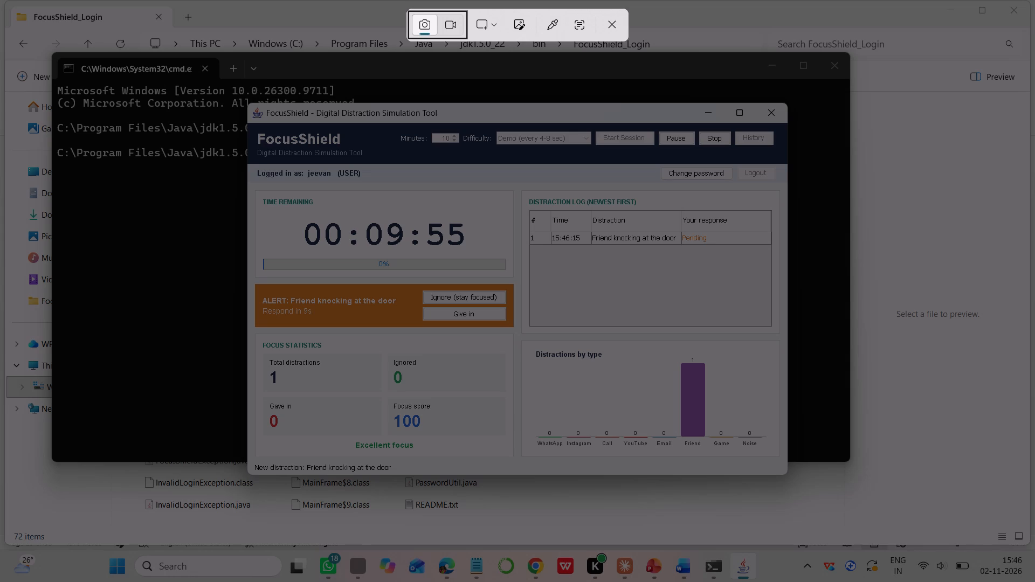
# Capture a screenshot of the whole FocusShield window while the "Friend knocking at the door" alert is active.
pyautogui.moveTo(250, 103); pyautogui.dragTo(422, 301)
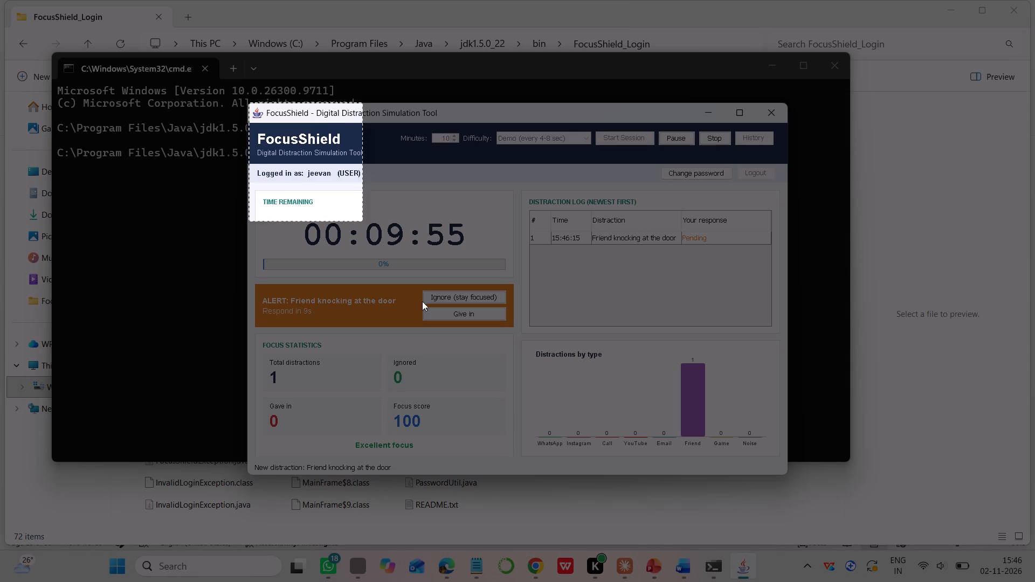
pyautogui.moveTo(422, 301); pyautogui.dragTo(783, 470)
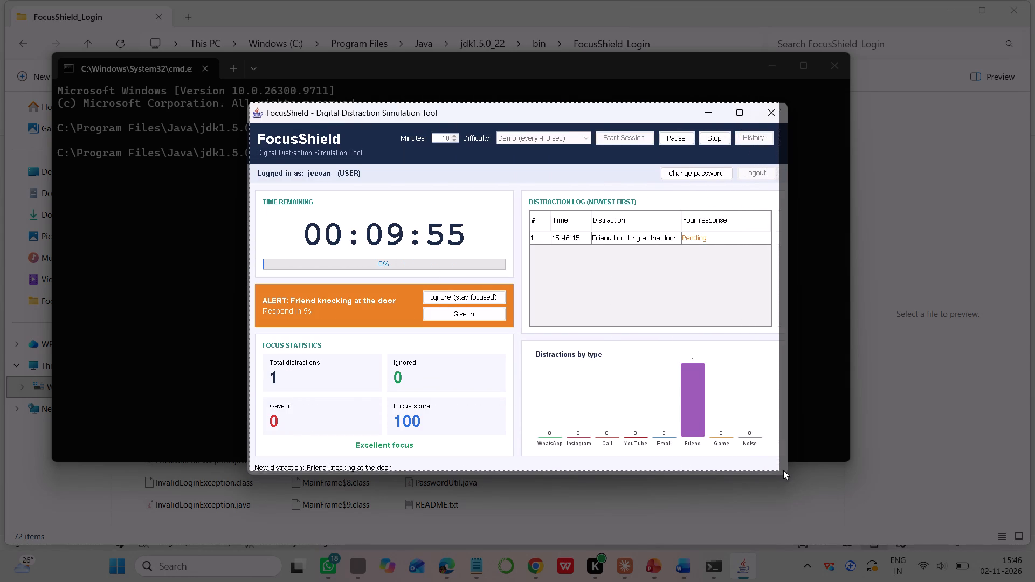
pyautogui.moveTo(783, 470); pyautogui.dragTo(789, 467)
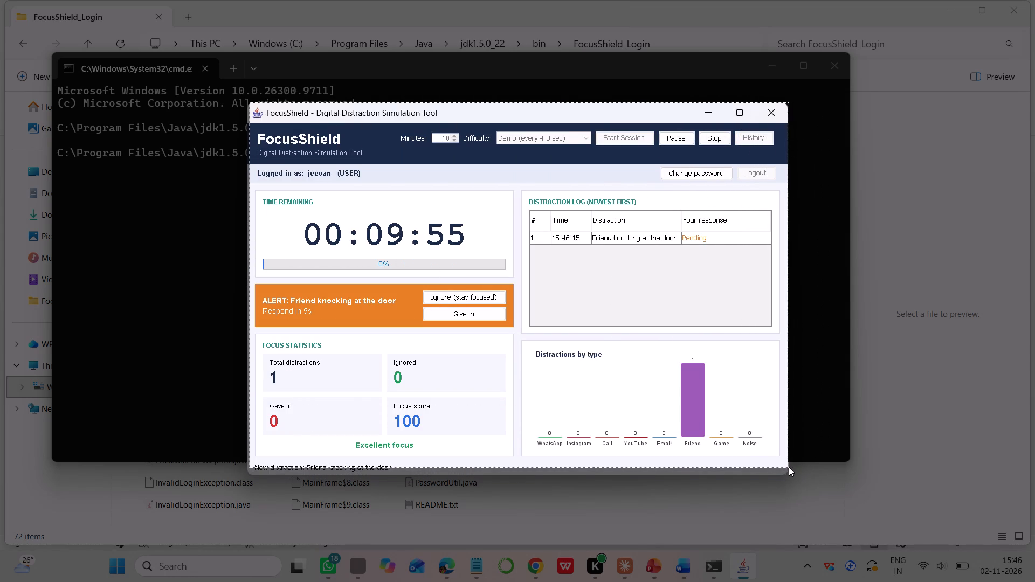
pyautogui.moveTo(789, 467); pyautogui.dragTo(786, 474)
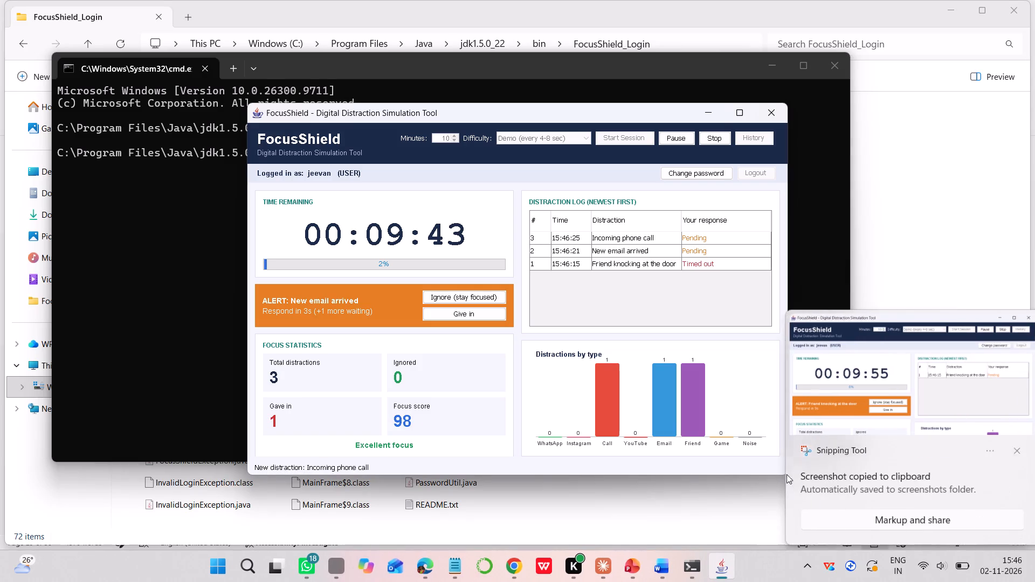
# Ignore log entries 2 to 8 as each alert appears in the running session, from the new email to the YouTube recommendation.
pyautogui.click(491, 299)
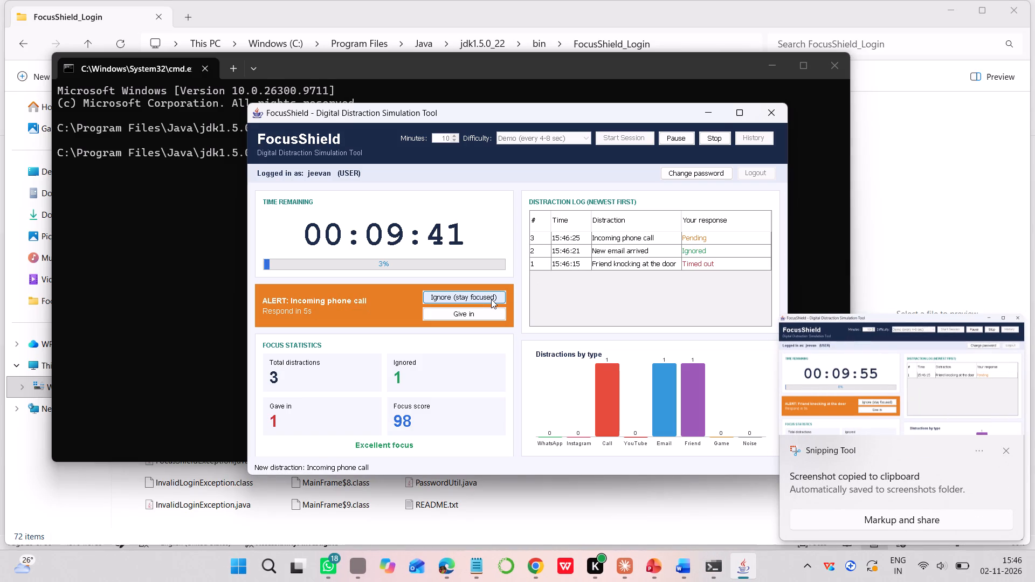
pyautogui.click(491, 299)
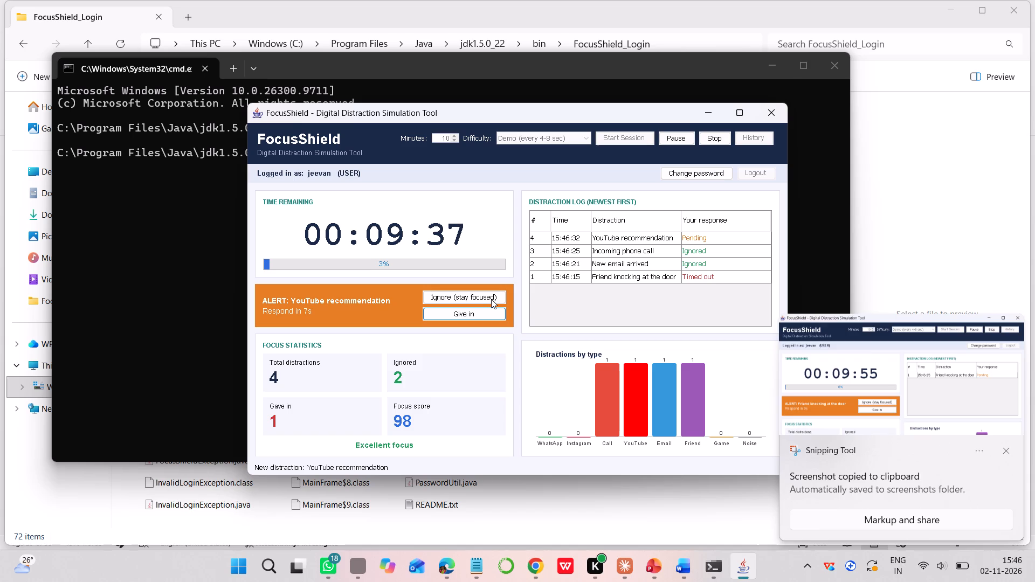
pyautogui.click(491, 299)
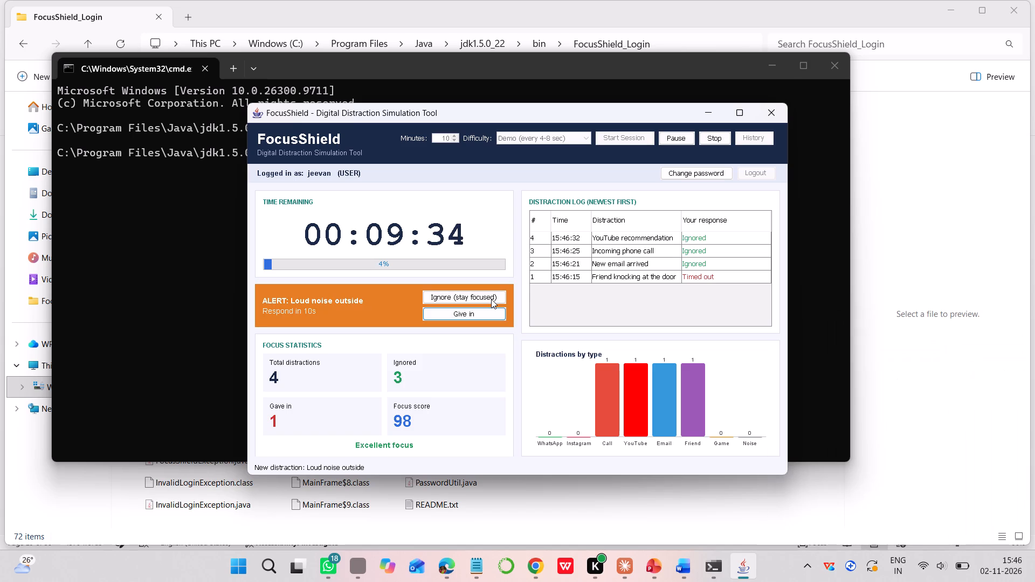
pyautogui.click(491, 299)
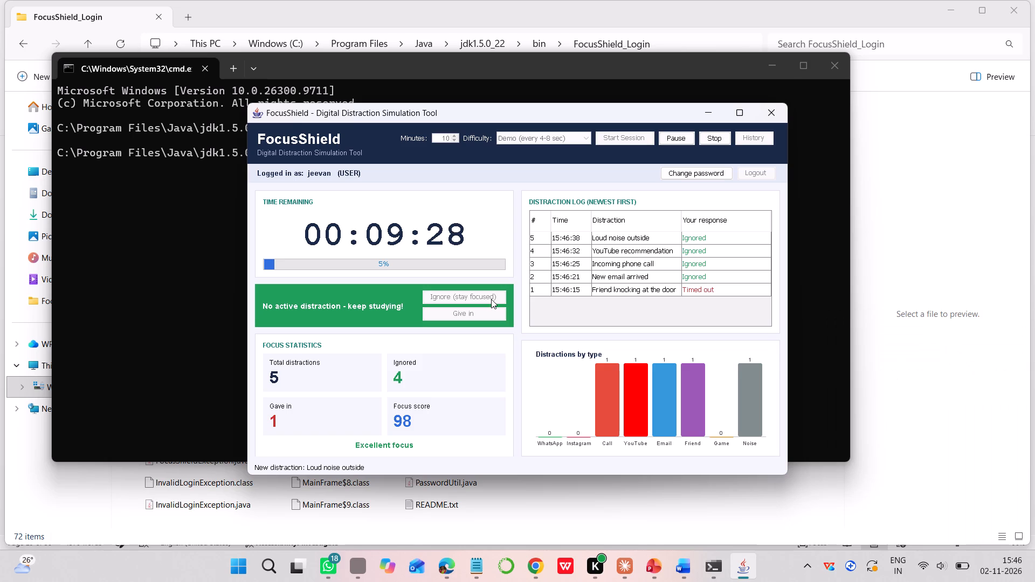
pyautogui.click(491, 299)
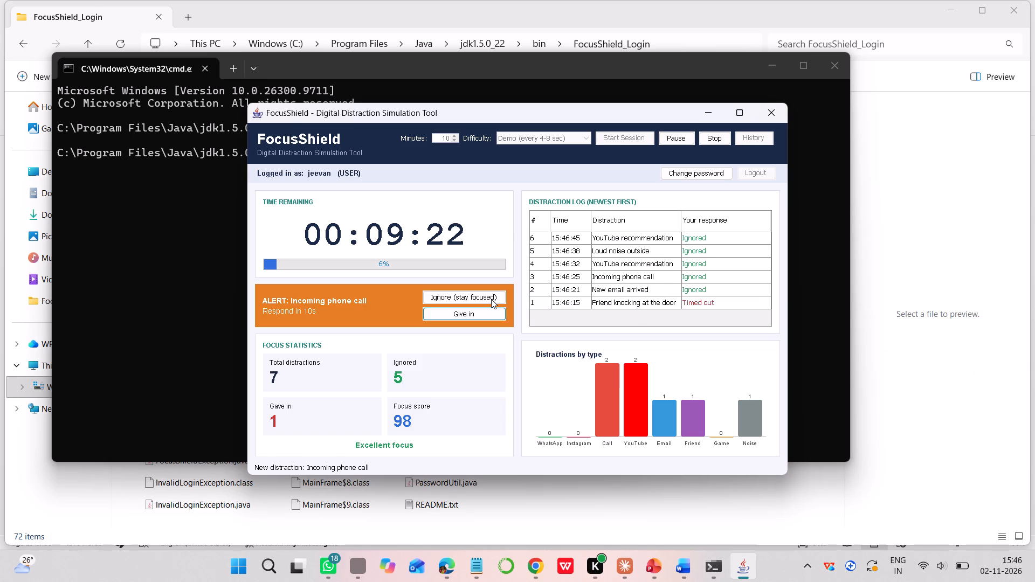
pyautogui.click(491, 299)
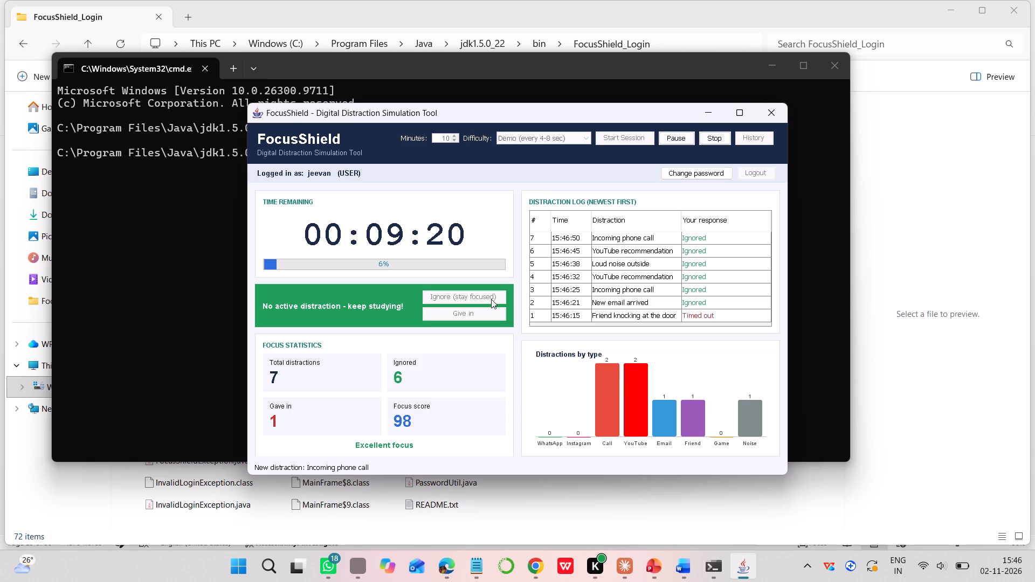
pyautogui.click(491, 299)
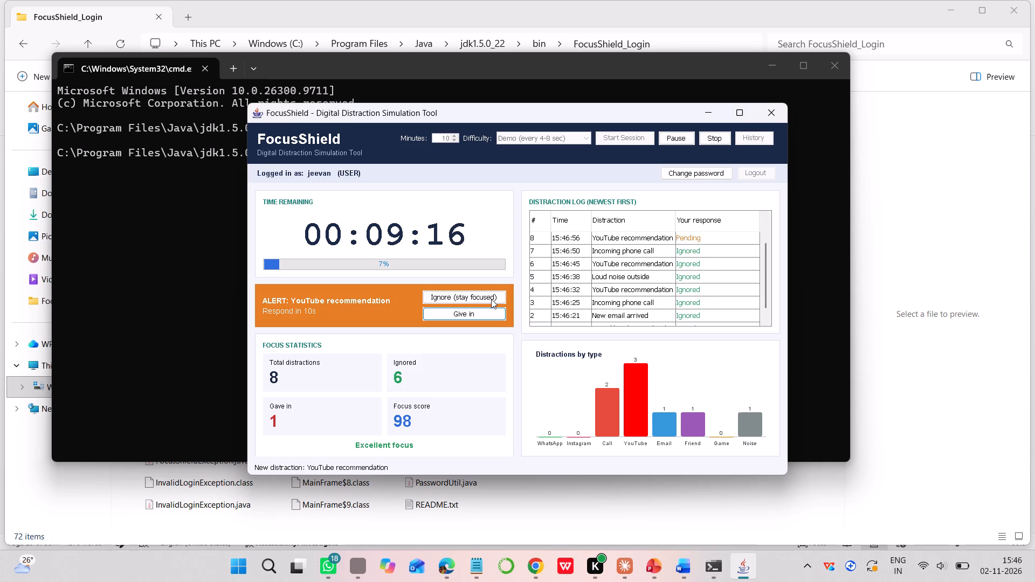
pyautogui.click(491, 299)
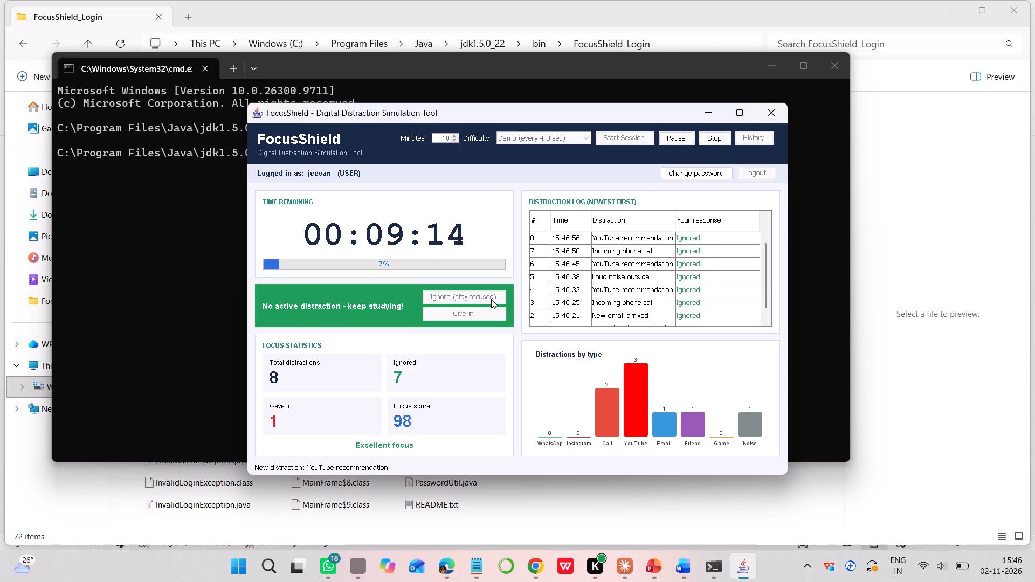
# Stay focused by ignoring log entries 9 to 15 as they appear, from the Instagram notification to the loud noise outside.
pyautogui.click(491, 299)
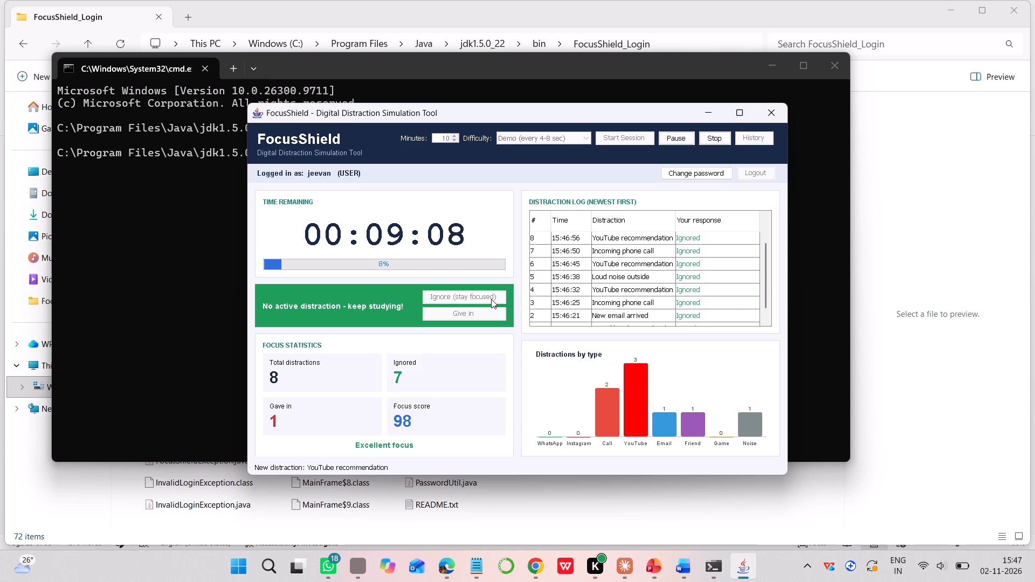
pyautogui.click(491, 299)
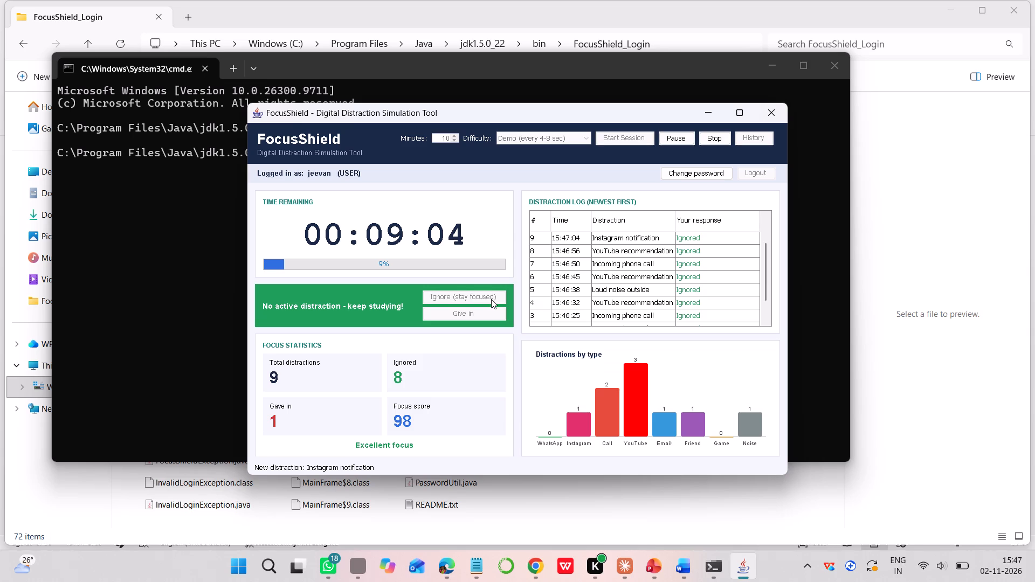
pyautogui.click(491, 299)
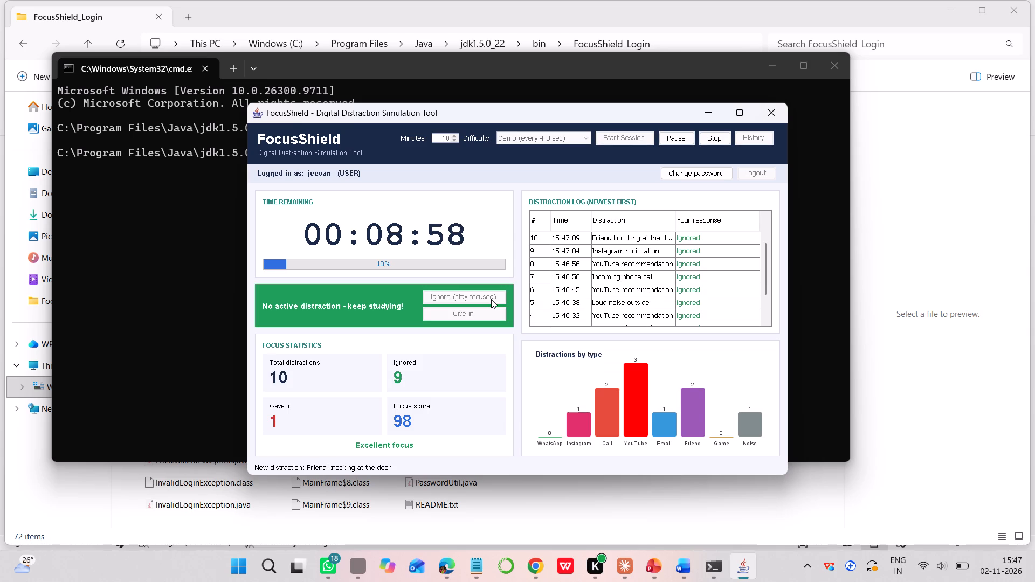
pyautogui.click(491, 299)
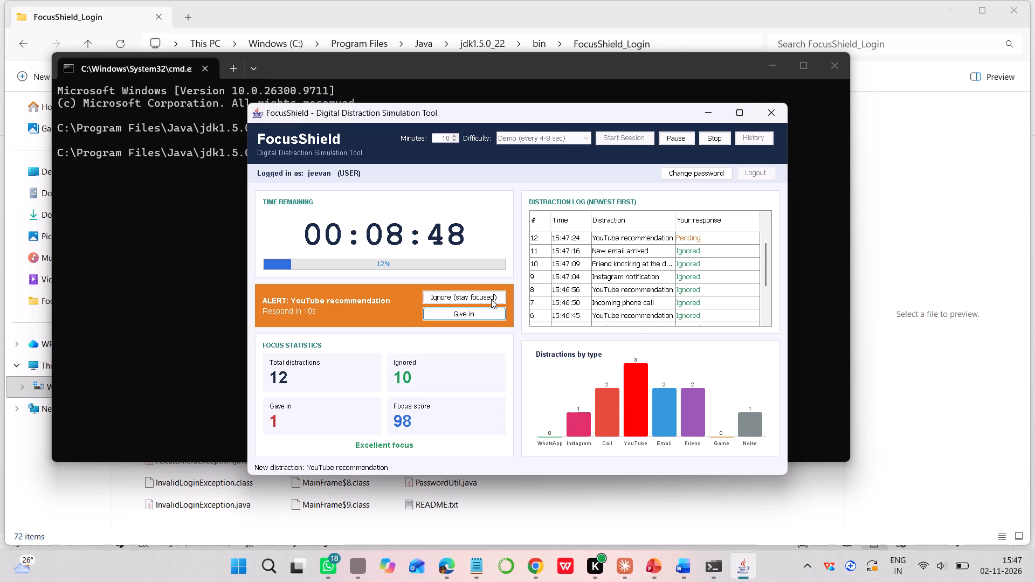
pyautogui.click(491, 299)
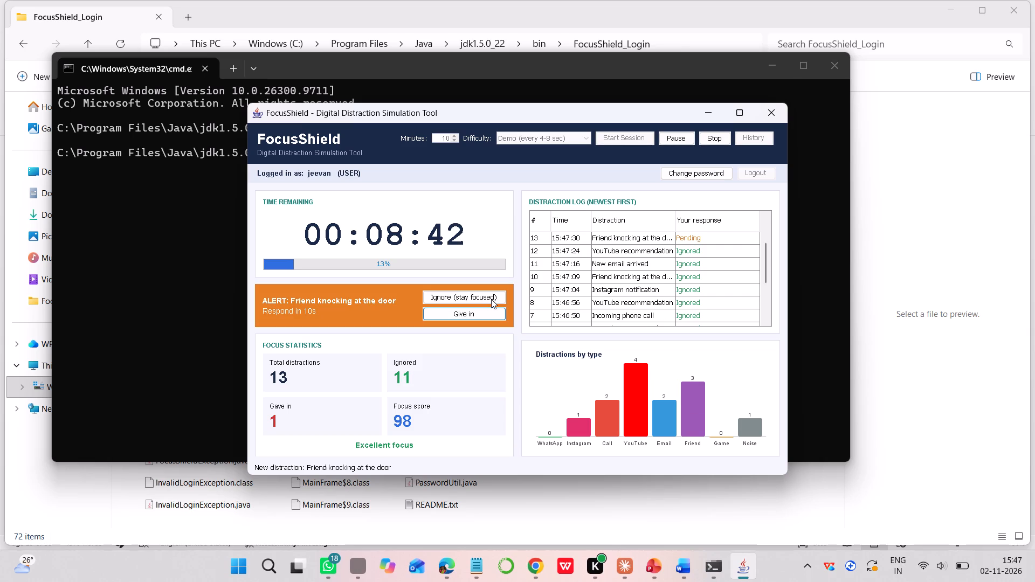
pyautogui.click(491, 299)
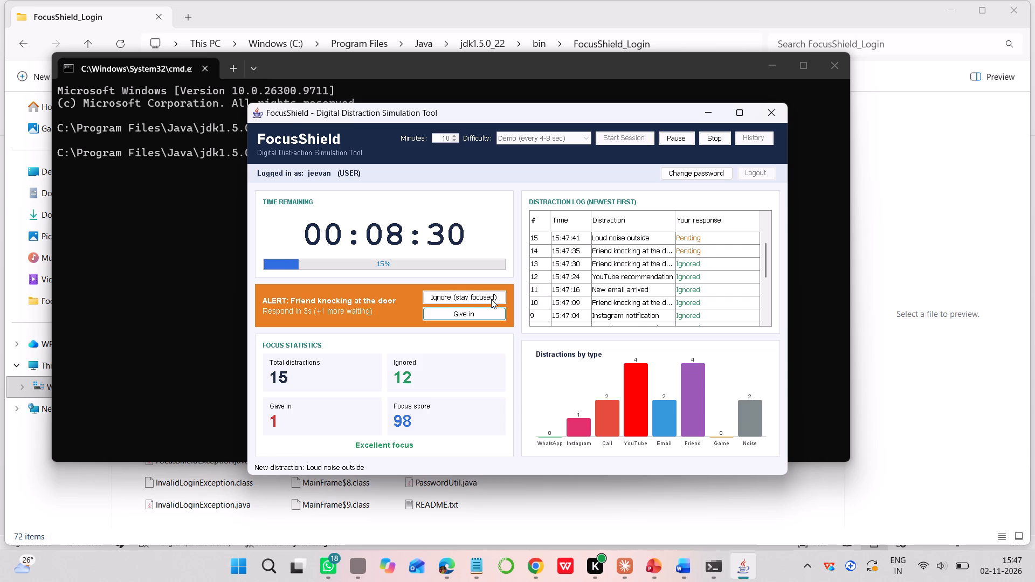
pyautogui.click(491, 299)
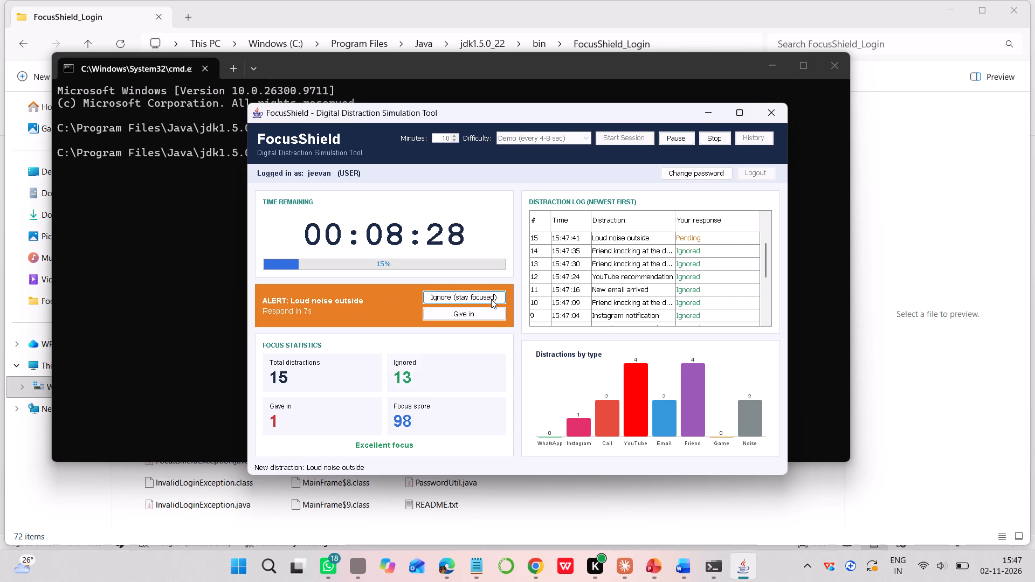
pyautogui.click(491, 299)
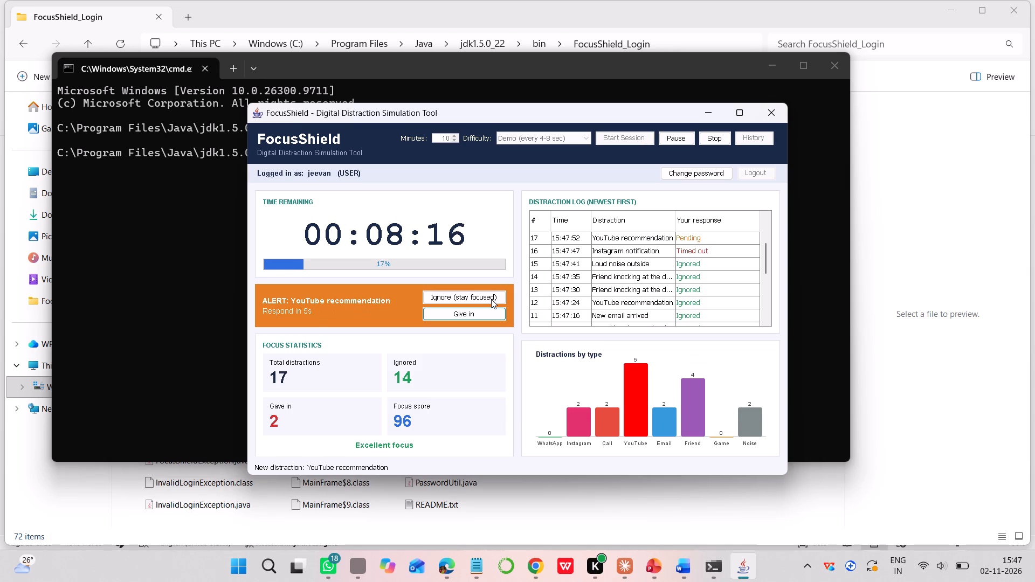
# Ignore log entries 17 to 25 as their alerts appear, including the phone call, the game invite and the YouTube recommendations.
pyautogui.click(491, 299)
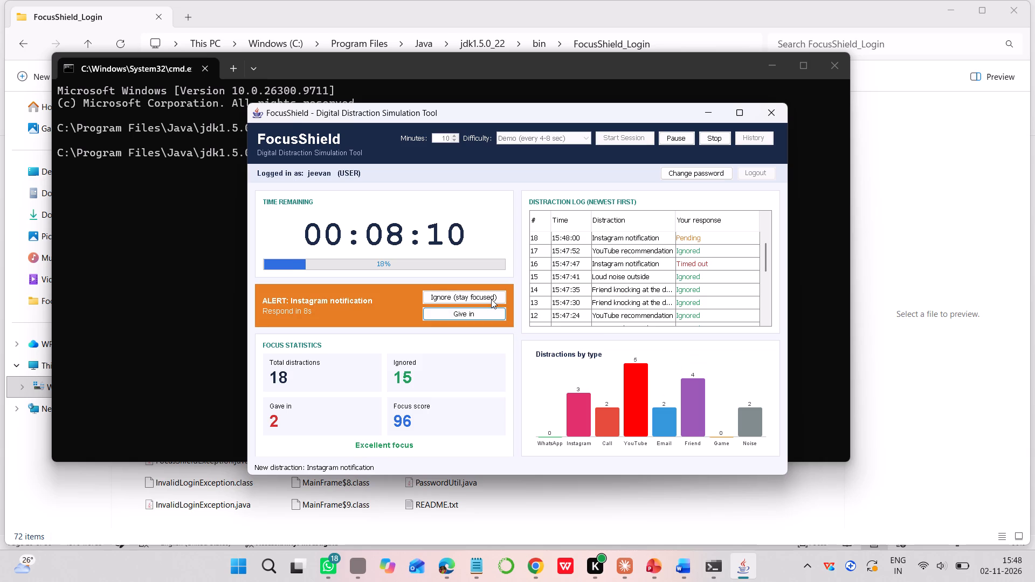
pyautogui.click(491, 299)
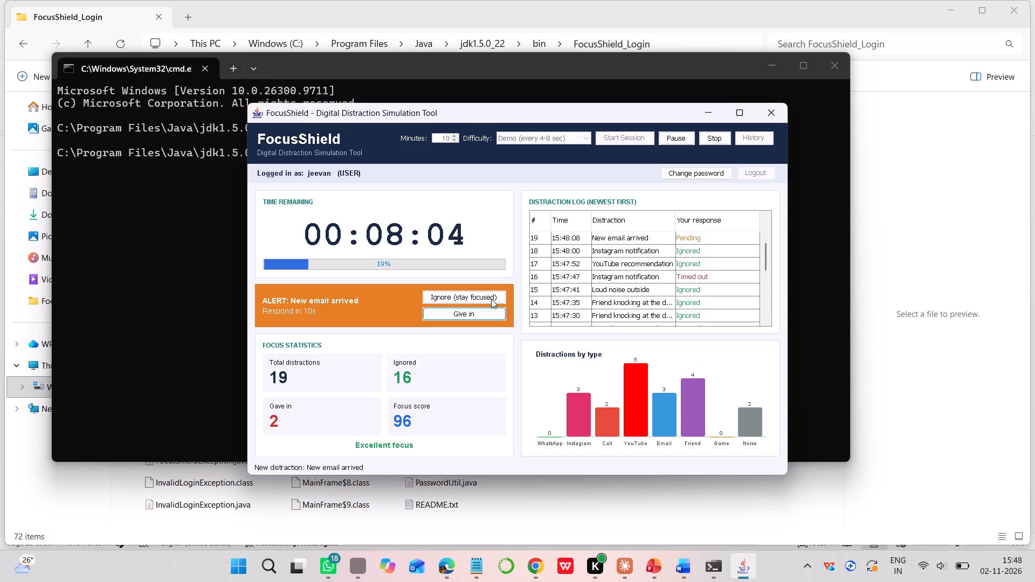
pyautogui.click(491, 299)
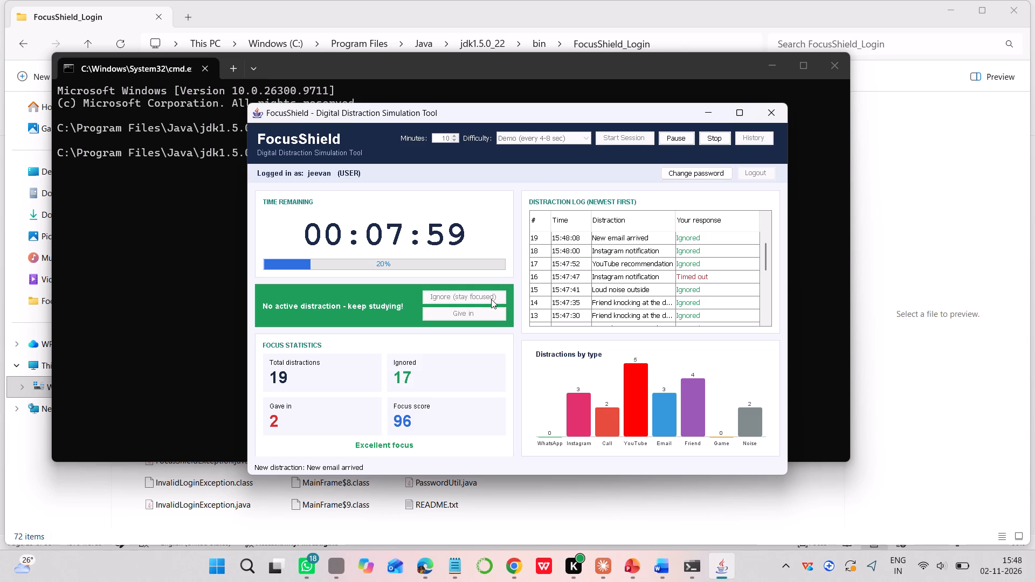
pyautogui.click(491, 299)
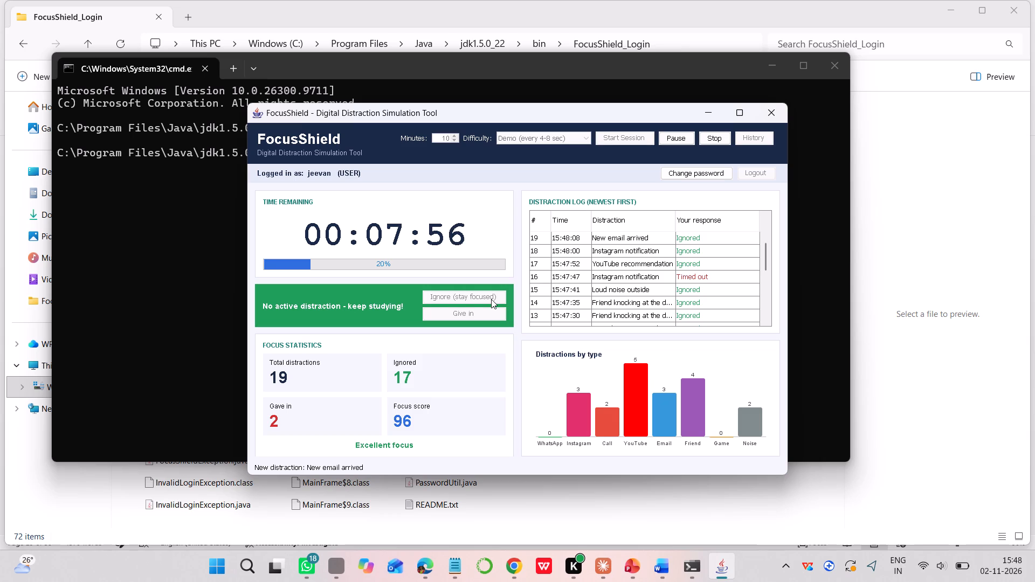
pyautogui.click(491, 299)
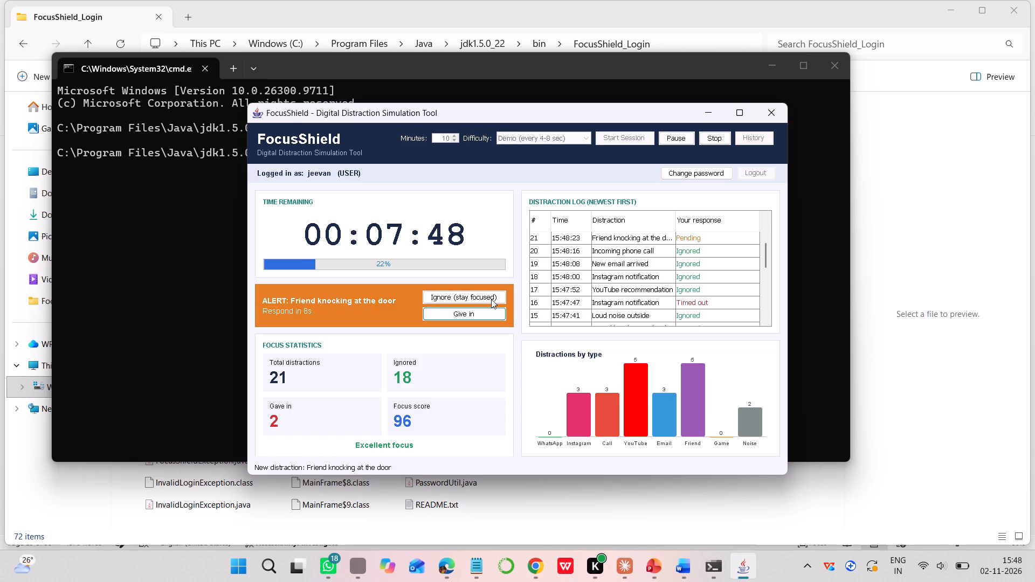
pyautogui.click(491, 299)
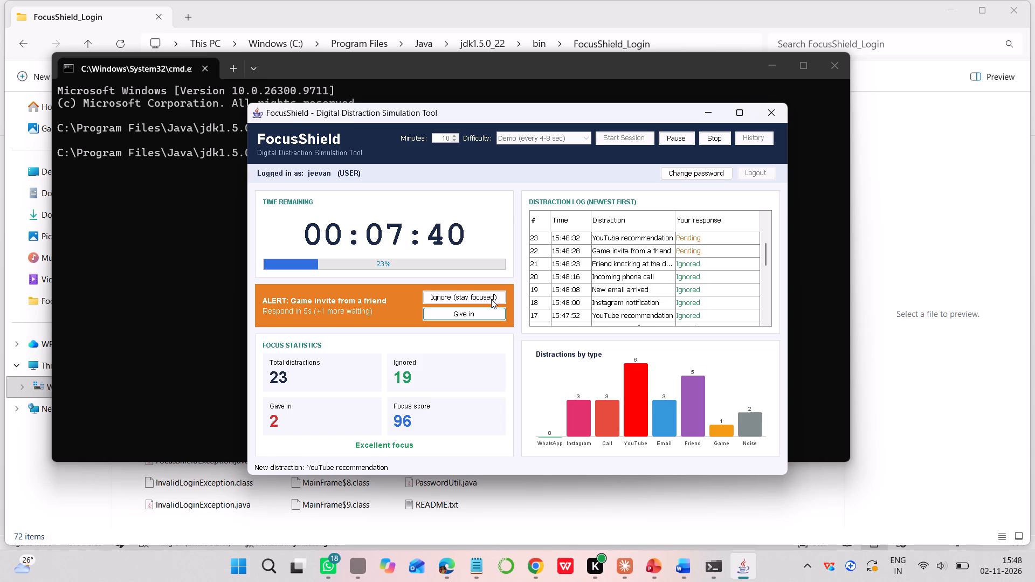
pyautogui.click(491, 299)
pyautogui.click(491, 299)
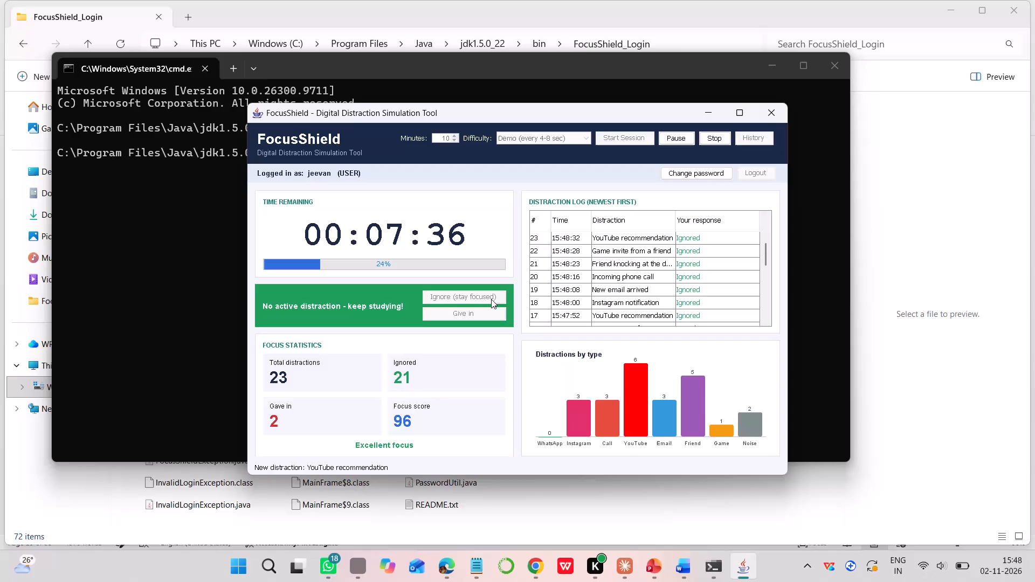
pyautogui.click(491, 299)
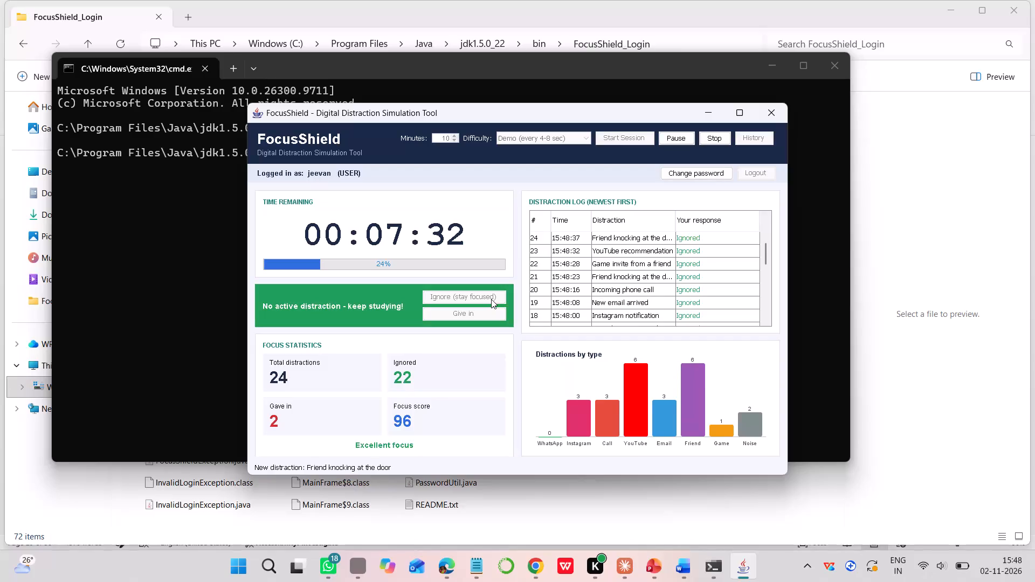
pyautogui.click(491, 299)
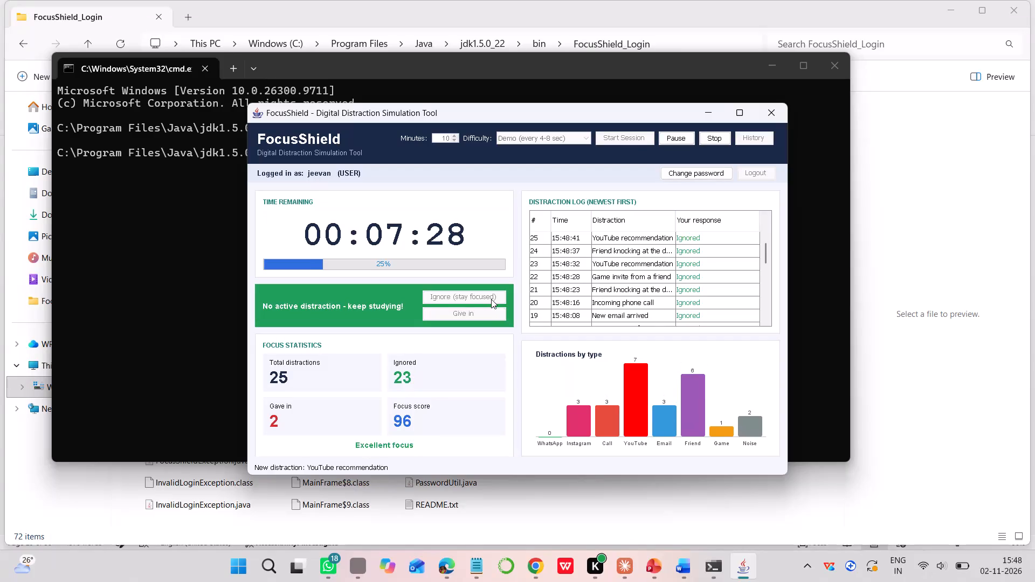
# Ignore log entries 26 to 30 as their alerts appear, covering game invites, Instagram notifications and the loud noise outside.
pyautogui.click(491, 299)
pyautogui.click(491, 299)
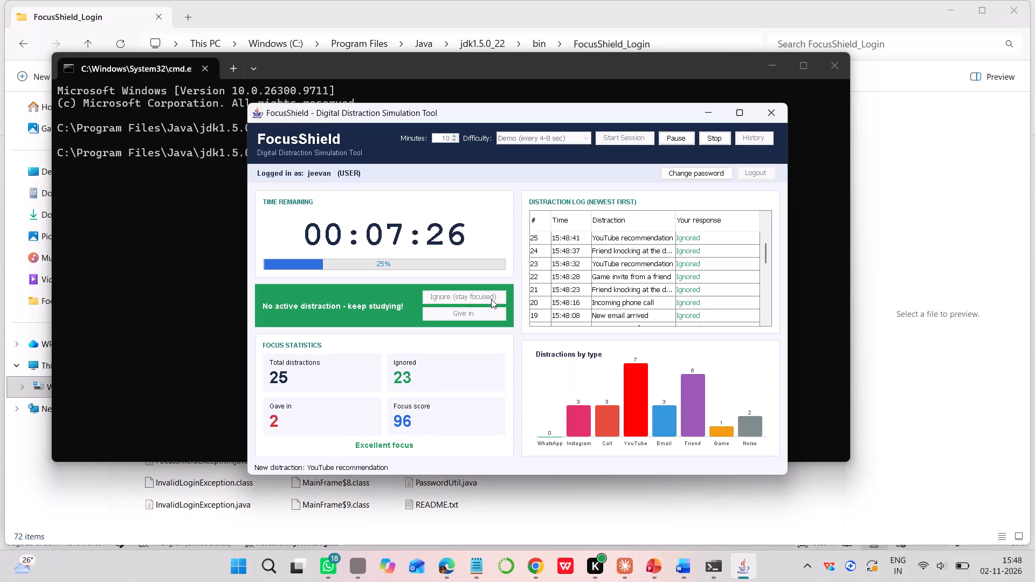
pyautogui.click(491, 299)
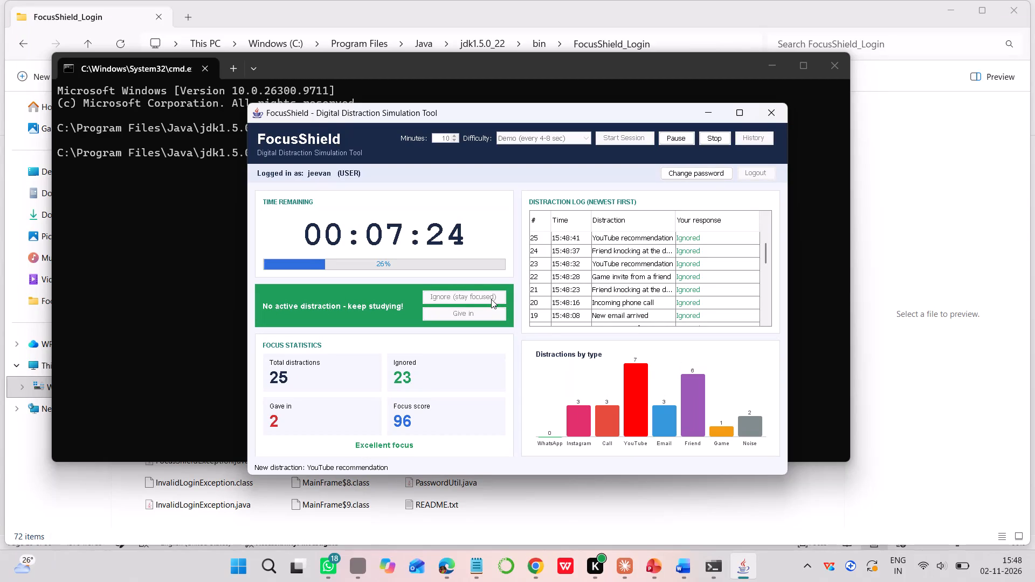
pyautogui.click(491, 299)
pyautogui.click(491, 299)
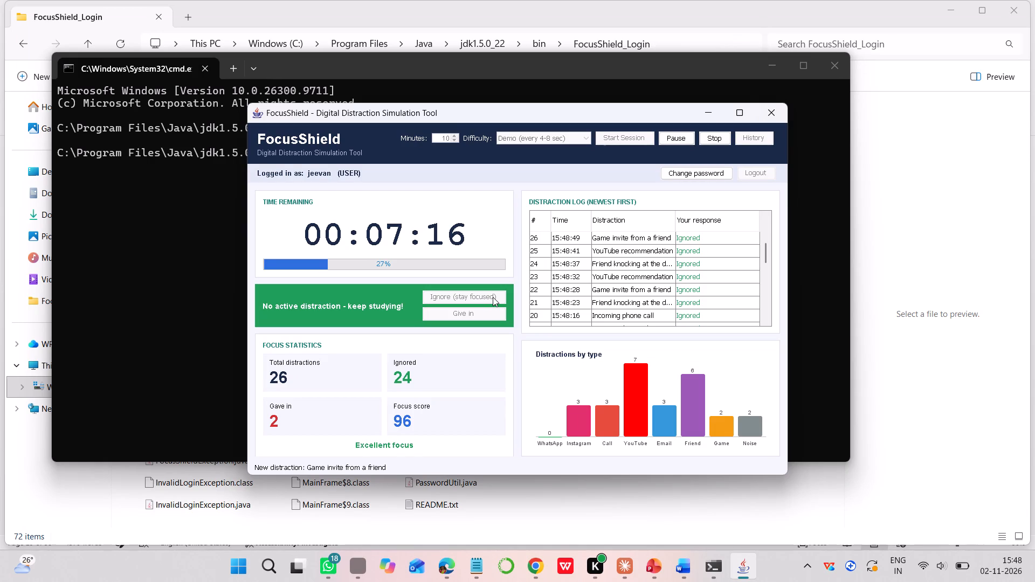
pyautogui.click(493, 297)
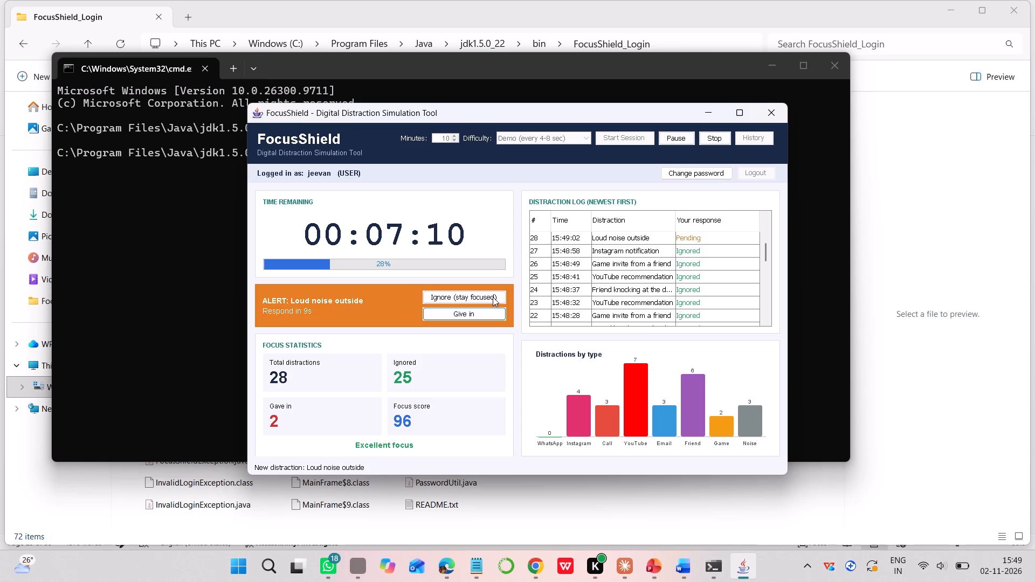
pyautogui.click(493, 297)
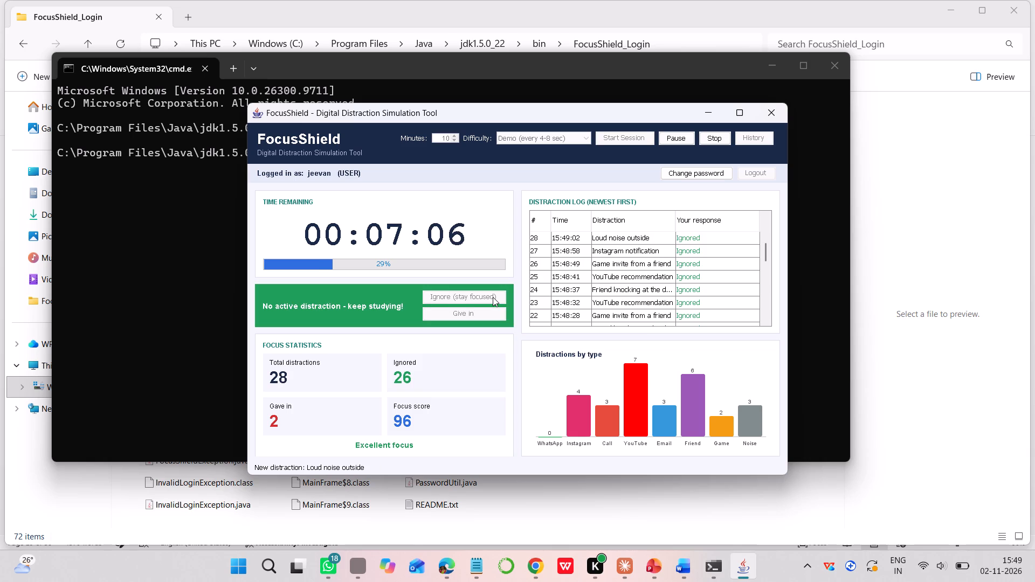
pyautogui.click(493, 297)
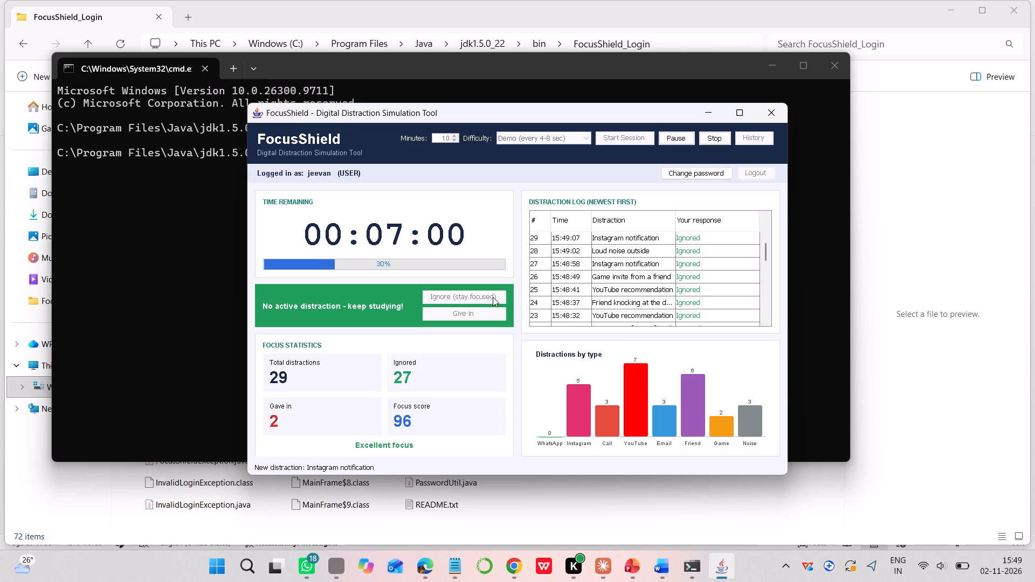
pyautogui.click(493, 297)
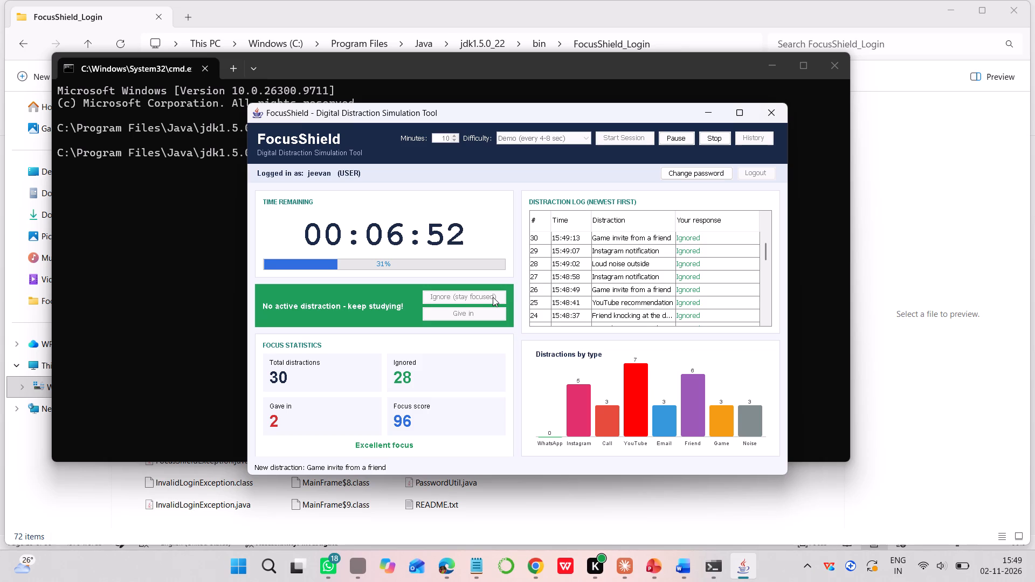
# Capture a screenshot of the whole FocusShield window with the filled distraction log, statistics and chart during the "Incoming phone call" alert.
pyautogui.press('Print')
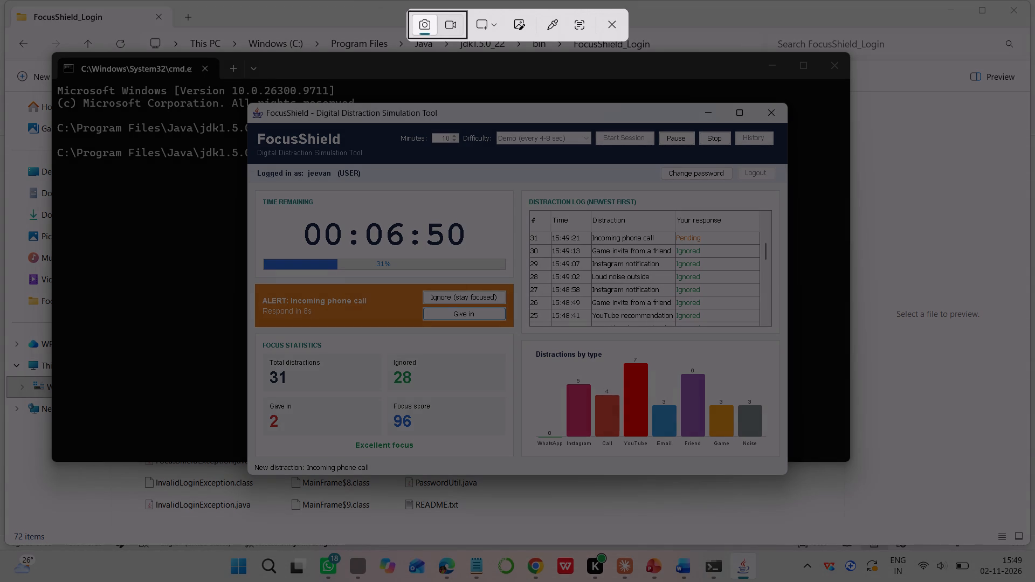
pyautogui.moveTo(247, 106); pyautogui.dragTo(763, 468)
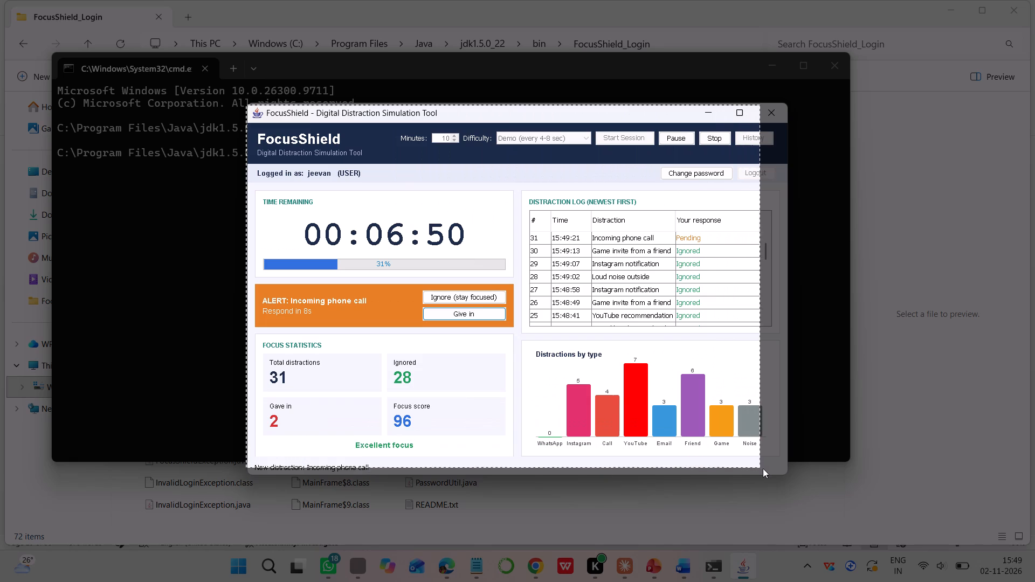
pyautogui.moveTo(763, 468); pyautogui.dragTo(785, 474)
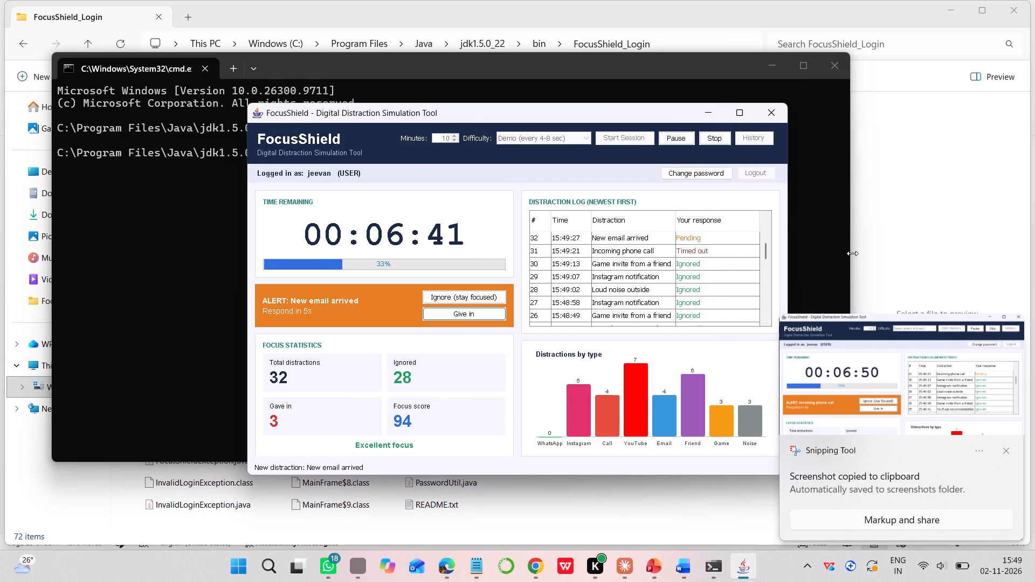
# Stop the running study session early.
pyautogui.click(710, 137)
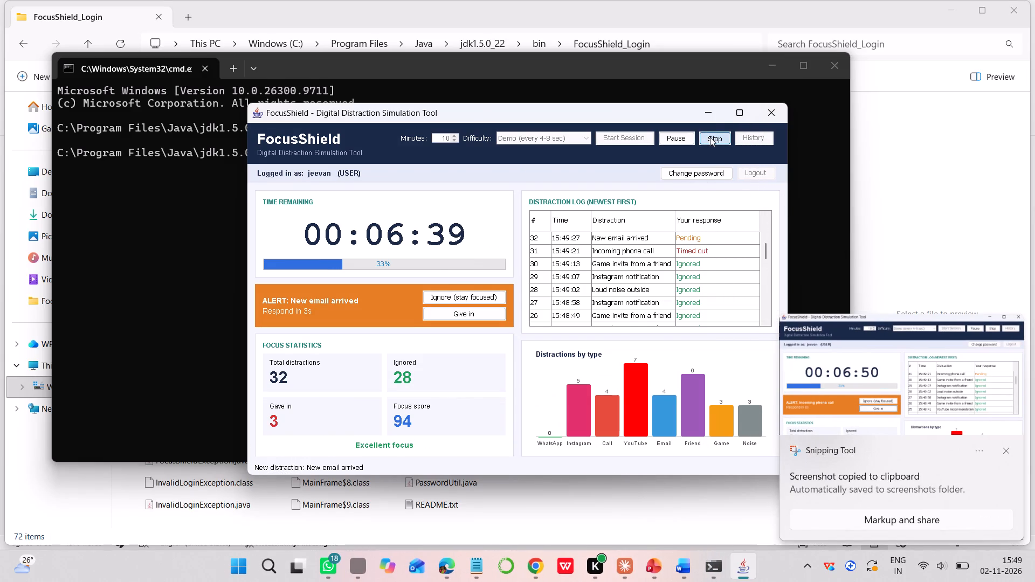
pyautogui.click(499, 309)
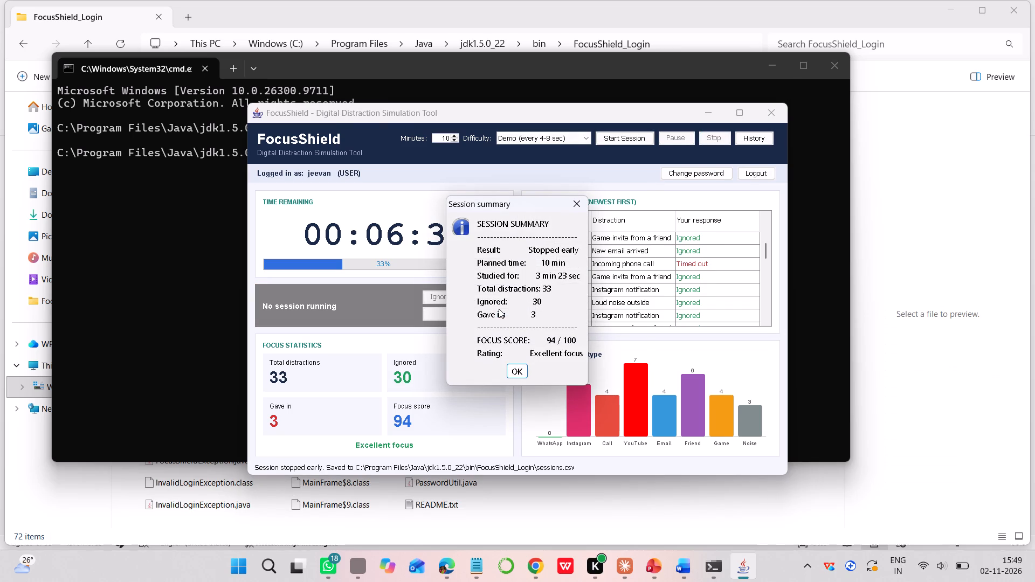
# Capture a screenshot of the FocusShield window including the Session summary dialog, and close the summary.
pyautogui.press('Print')
pyautogui.moveTo(247, 105); pyautogui.dragTo(383, 205)
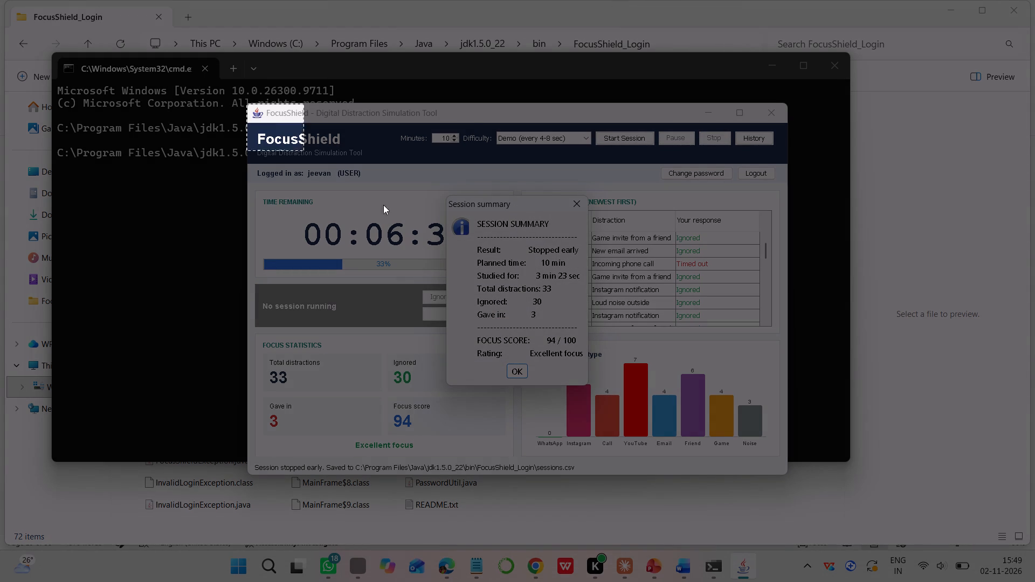
pyautogui.moveTo(383, 205); pyautogui.dragTo(795, 461)
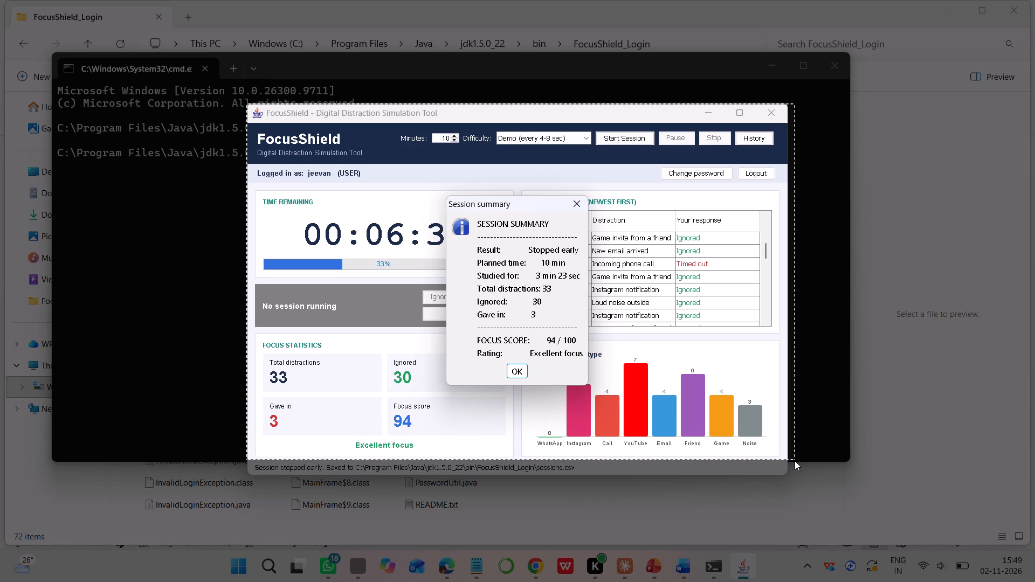
pyautogui.moveTo(795, 461); pyautogui.dragTo(783, 472)
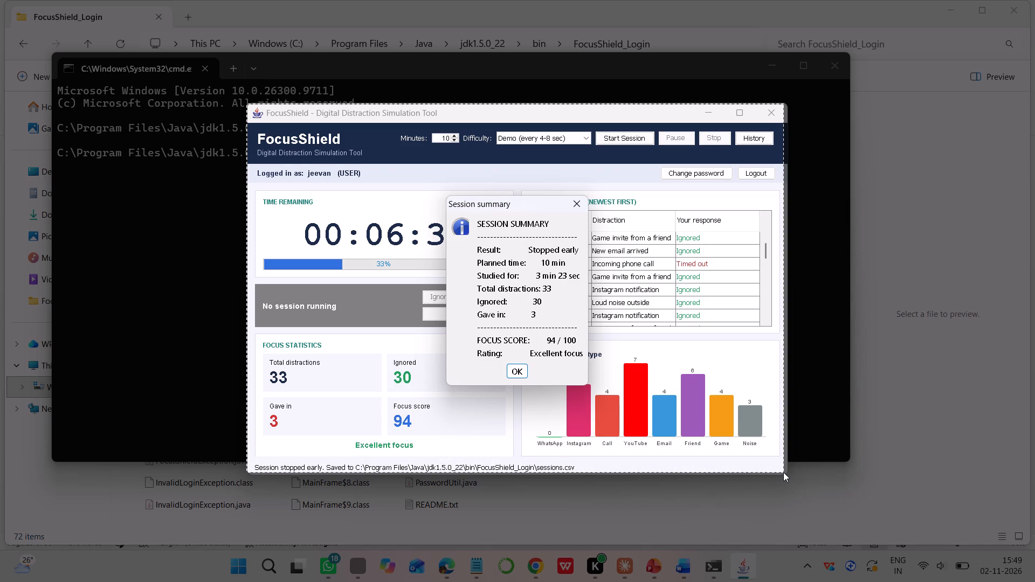
pyautogui.moveTo(783, 472); pyautogui.dragTo(784, 473)
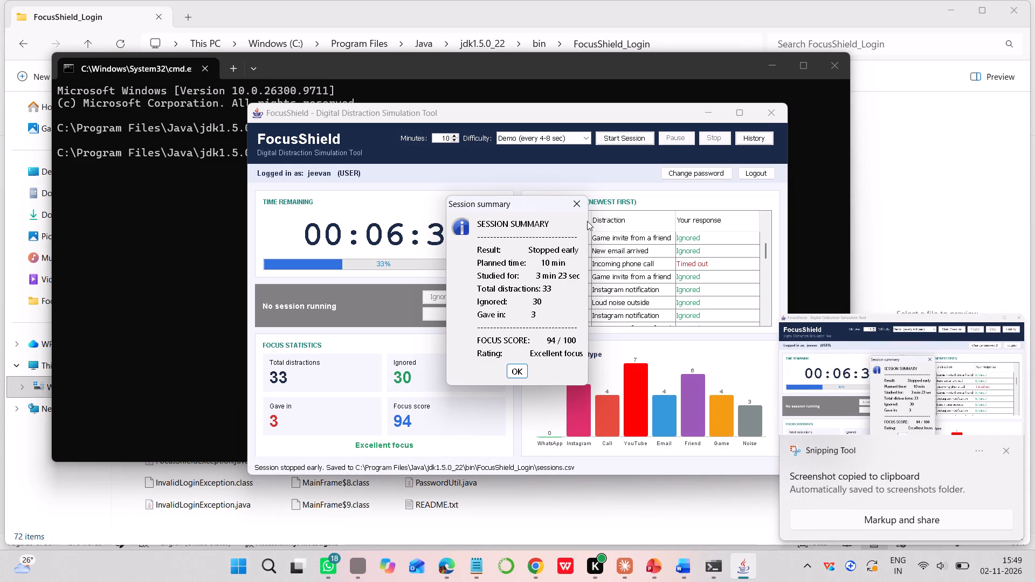
pyautogui.click(574, 204)
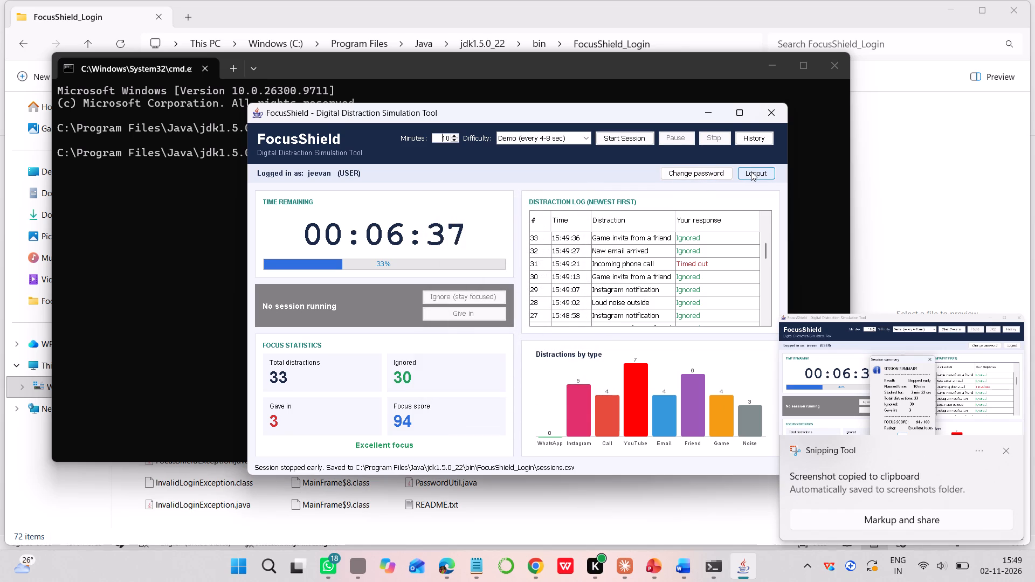
# Open the session history, capture a screenshot of the My session history window, and close the window.
pyautogui.click(751, 138)
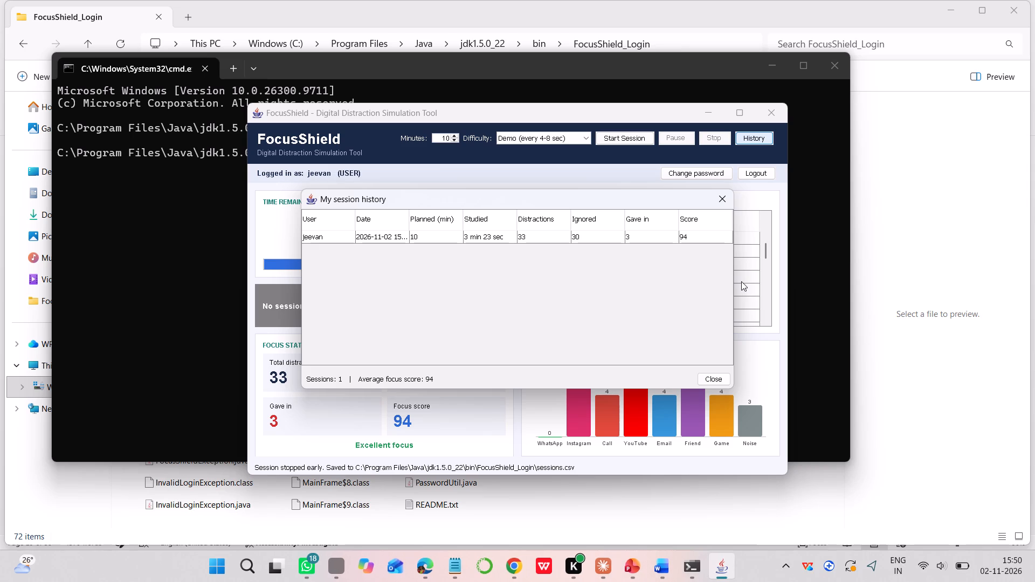
pyautogui.press('Print')
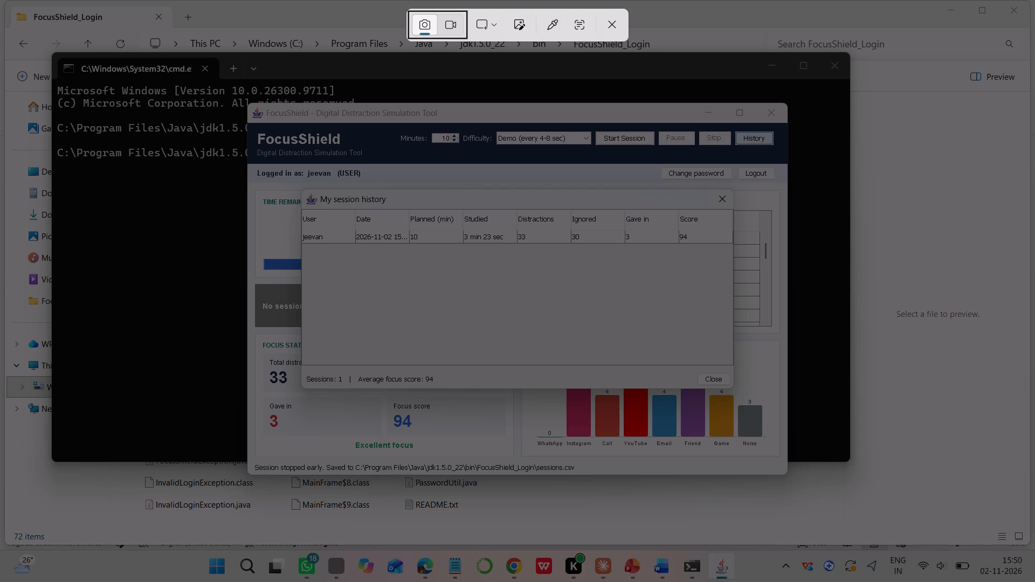
pyautogui.moveTo(305, 191); pyautogui.dragTo(727, 387)
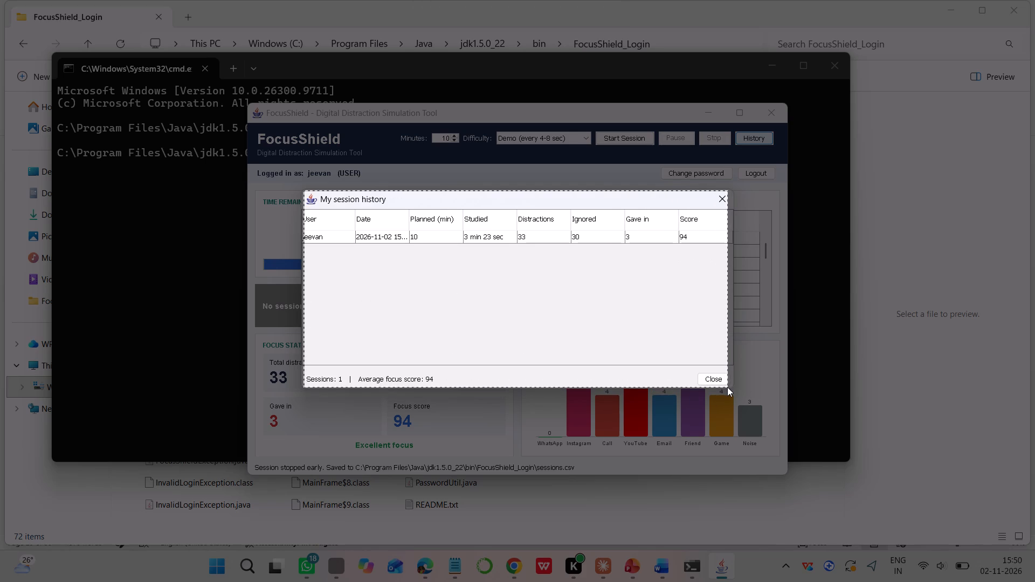
pyautogui.moveTo(727, 387); pyautogui.dragTo(734, 387)
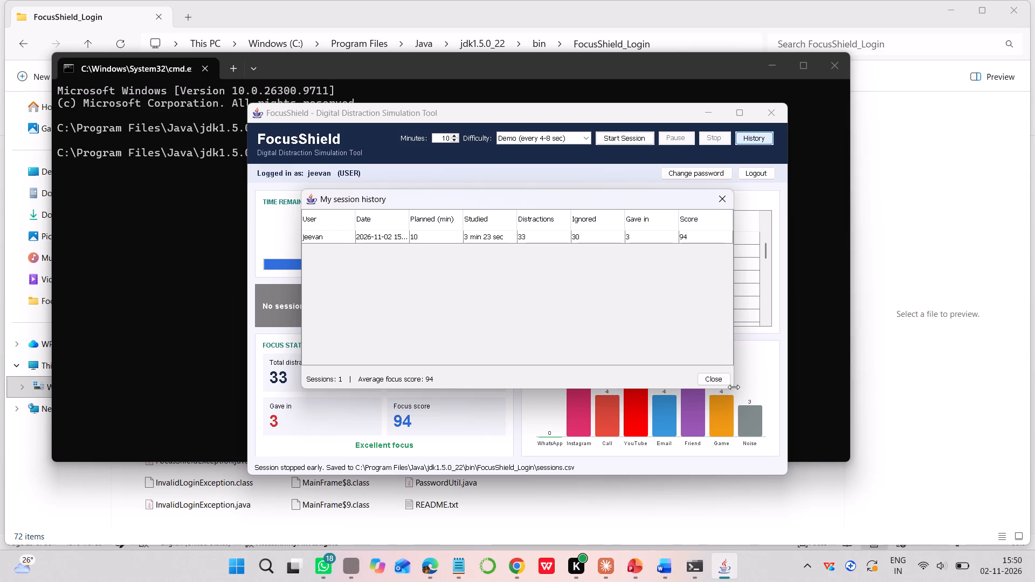
pyautogui.click(723, 199)
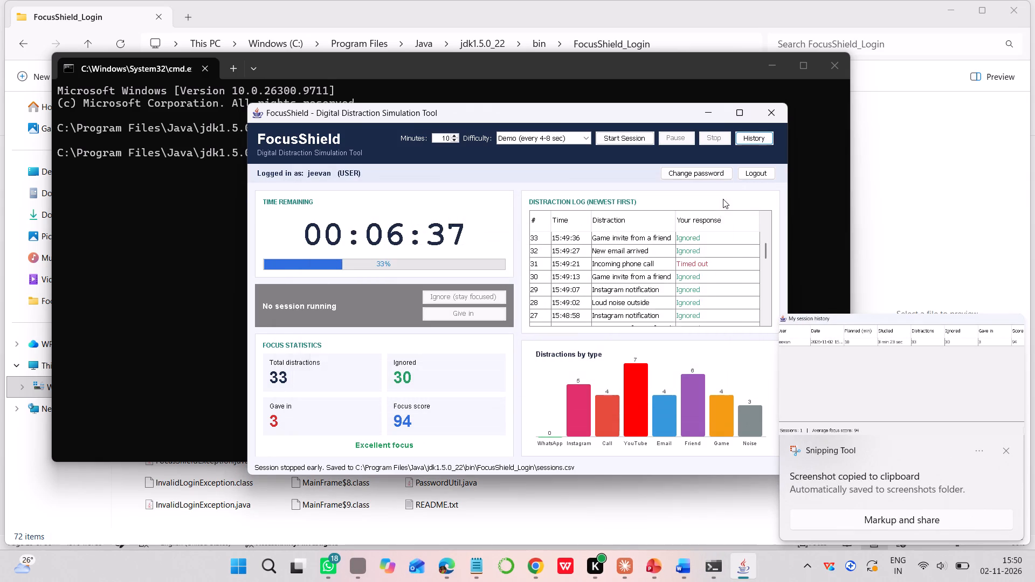
# Set the session length to 2 minutes and start a new study session.
pyautogui.tripleClick(456, 141)
pyautogui.click(456, 141)
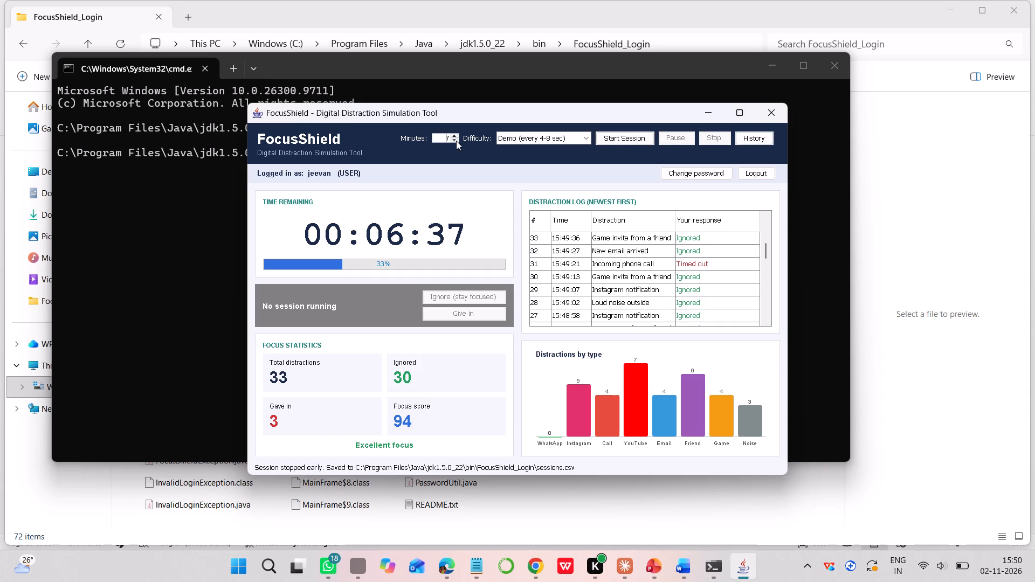
pyautogui.tripleClick(456, 141)
pyautogui.click(456, 141)
pyautogui.click(631, 135)
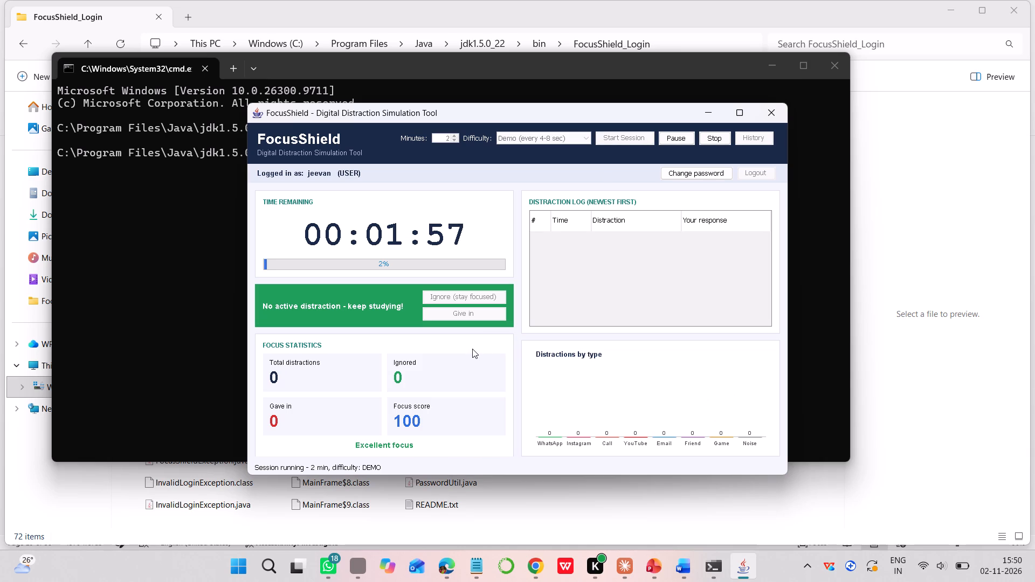
# Ignore the loud noise, phone call, game invite and Instagram distraction alerts that appear during the first minute of the session.
pyautogui.click(466, 299)
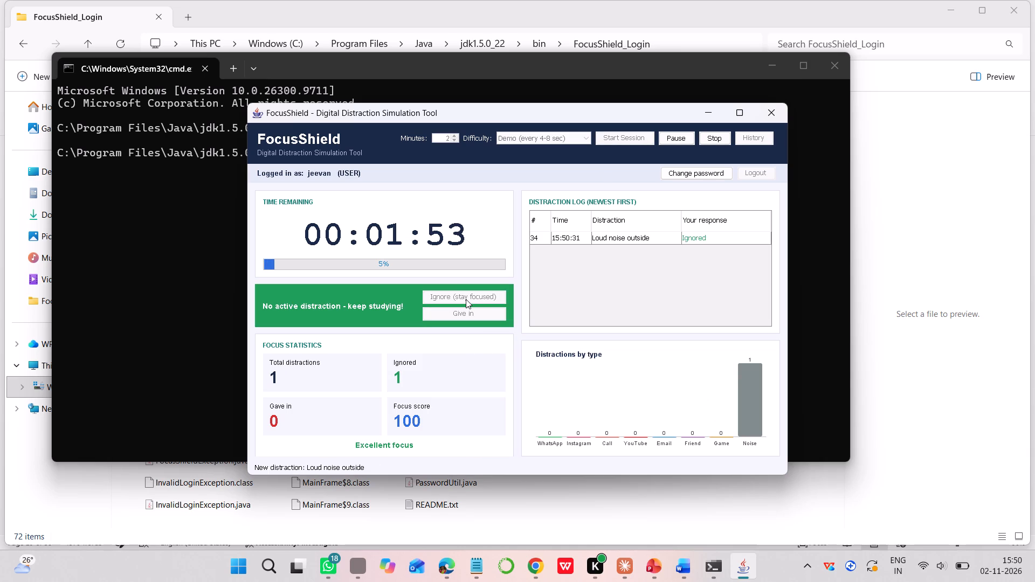
pyautogui.click(466, 299)
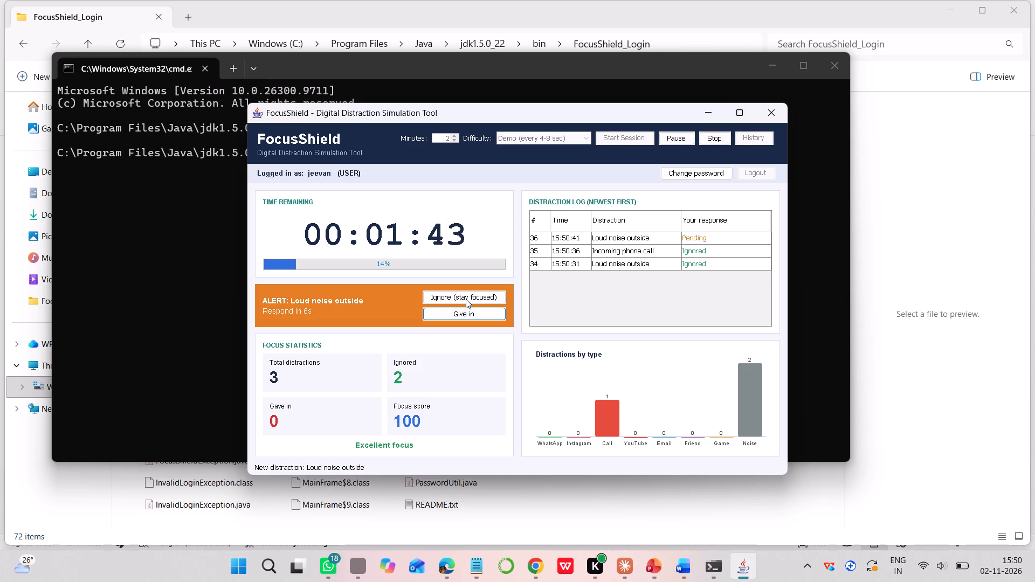
pyautogui.click(465, 298)
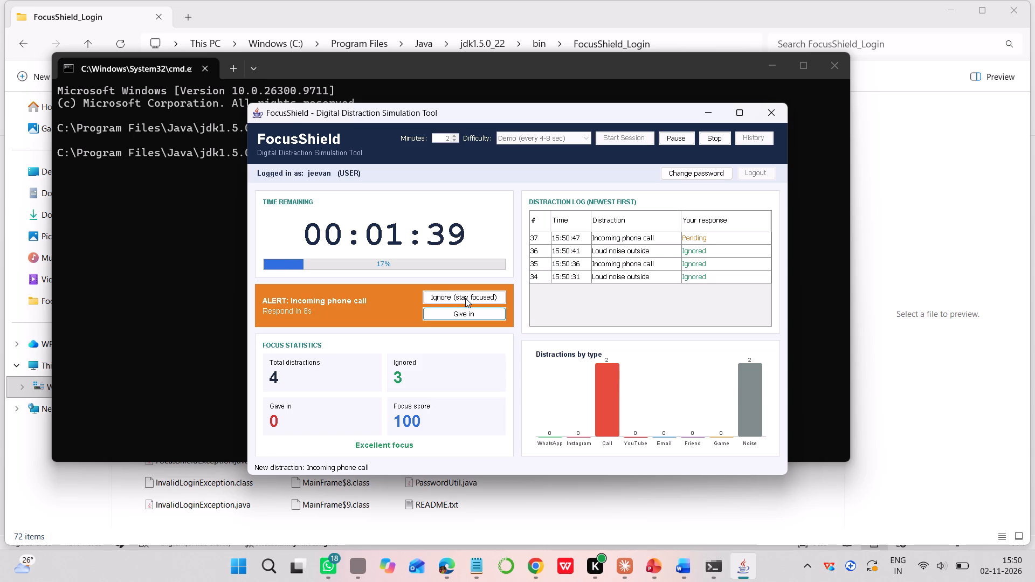
pyautogui.click(465, 298)
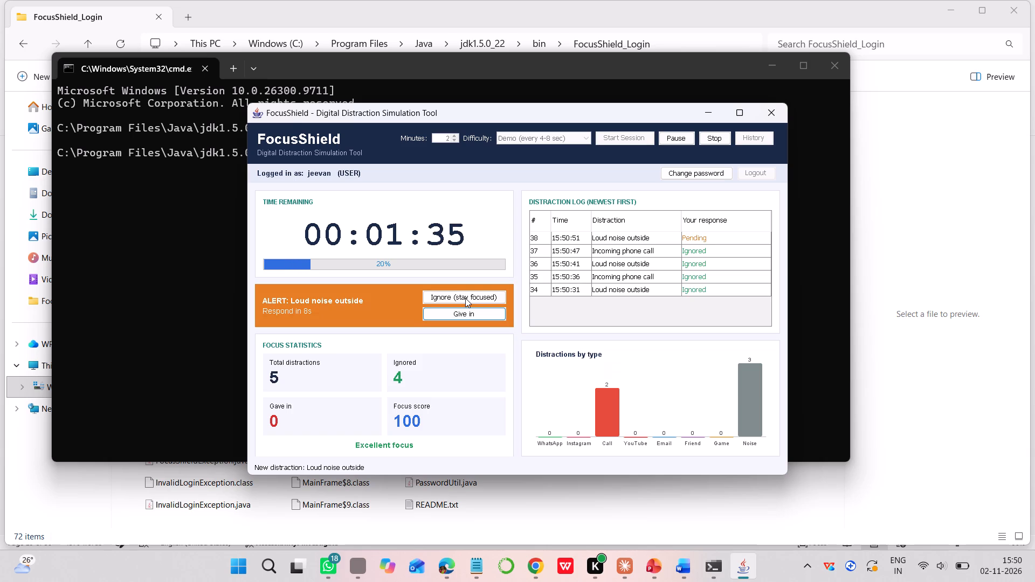
pyautogui.click(465, 298)
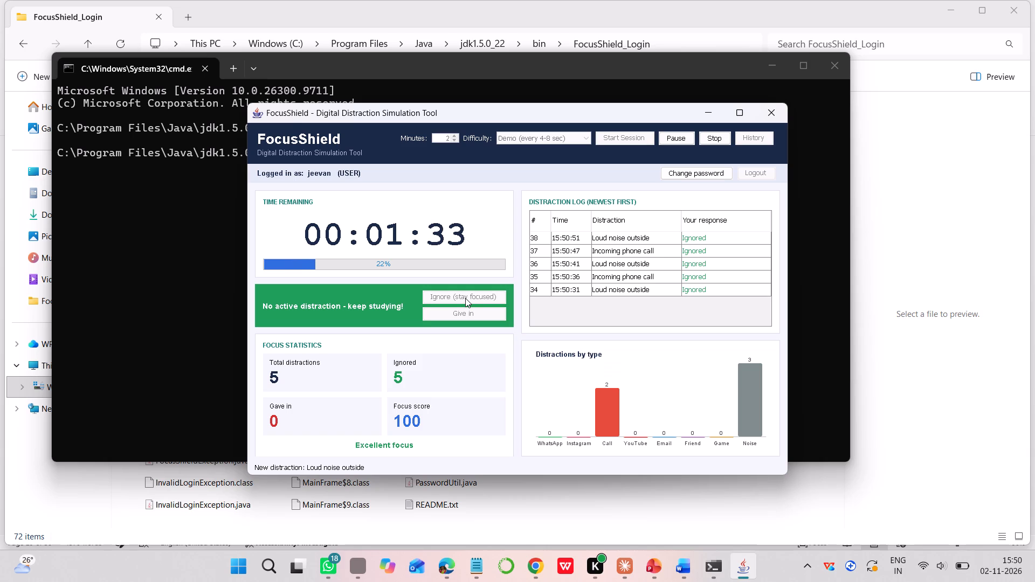
pyautogui.click(465, 298)
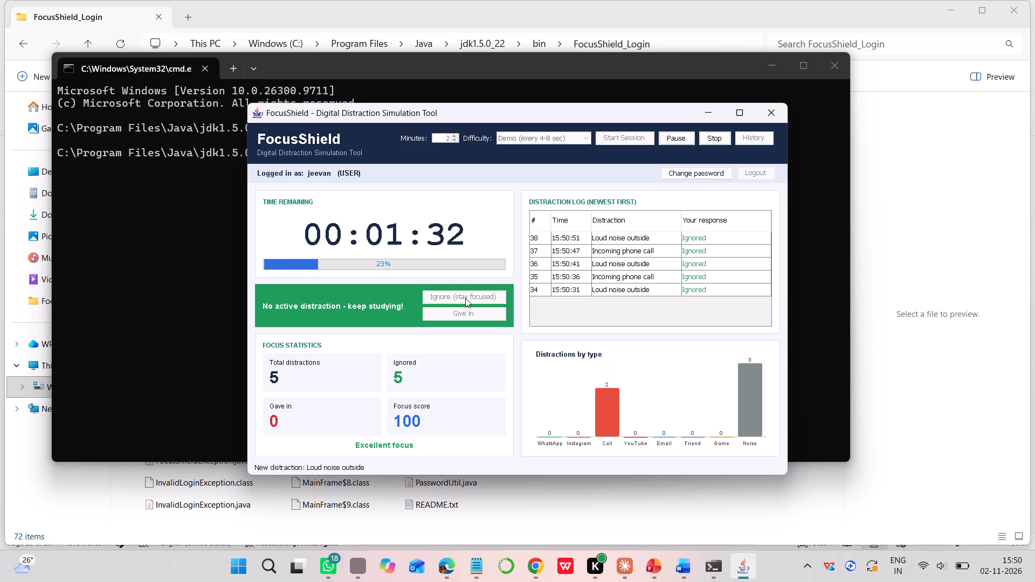
pyautogui.click(465, 298)
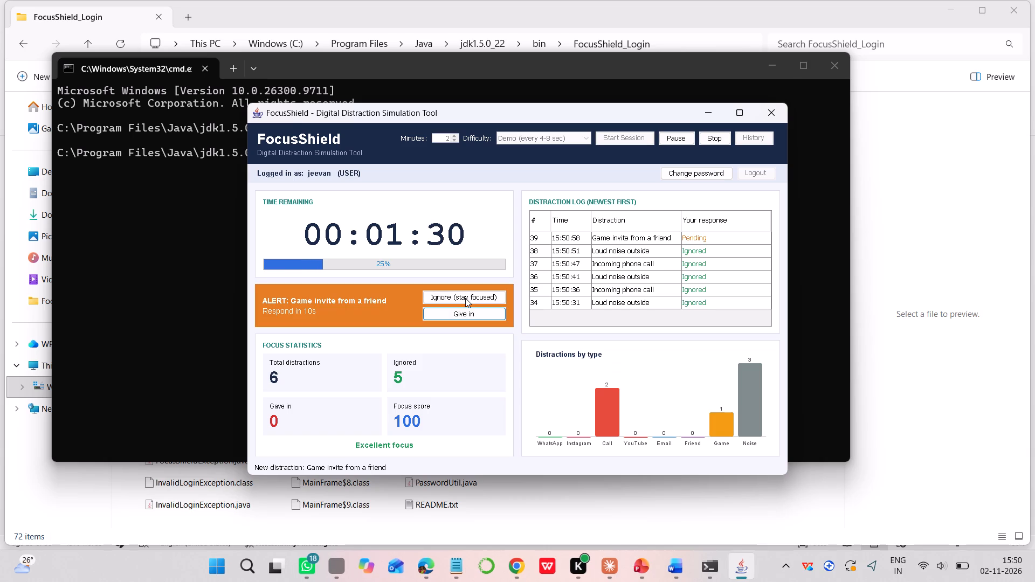
pyautogui.click(465, 298)
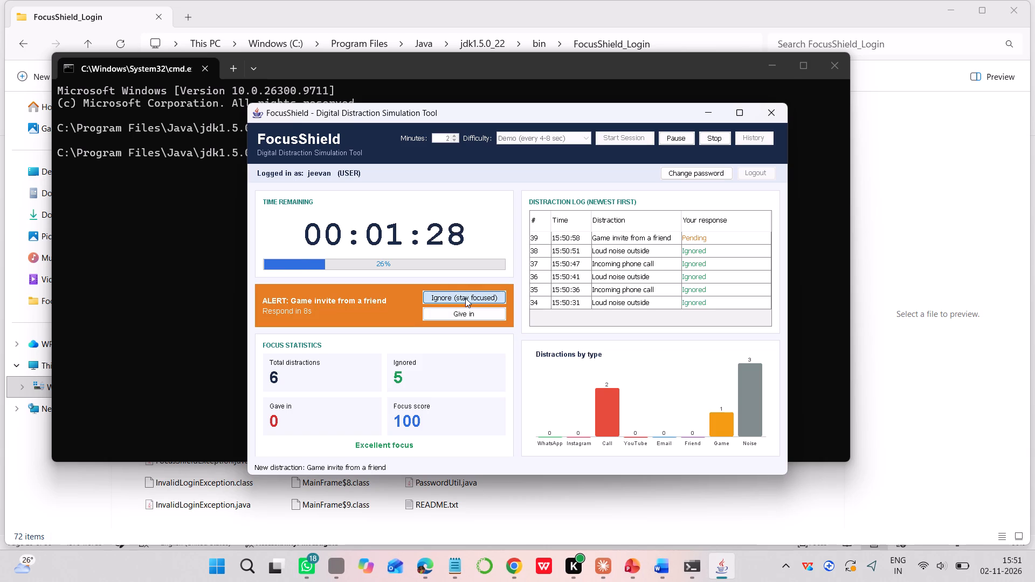
pyautogui.click(465, 298)
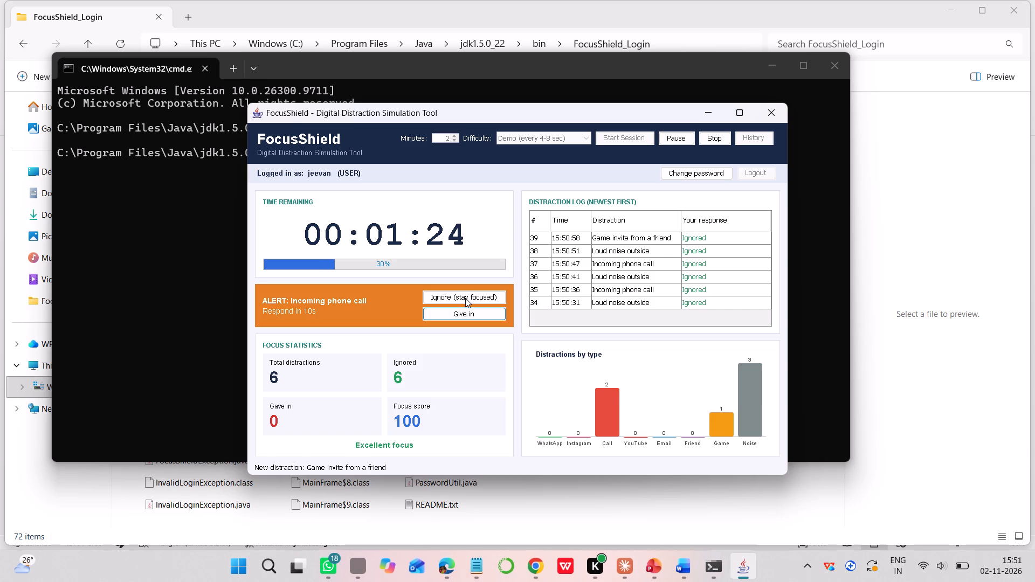
pyautogui.click(465, 298)
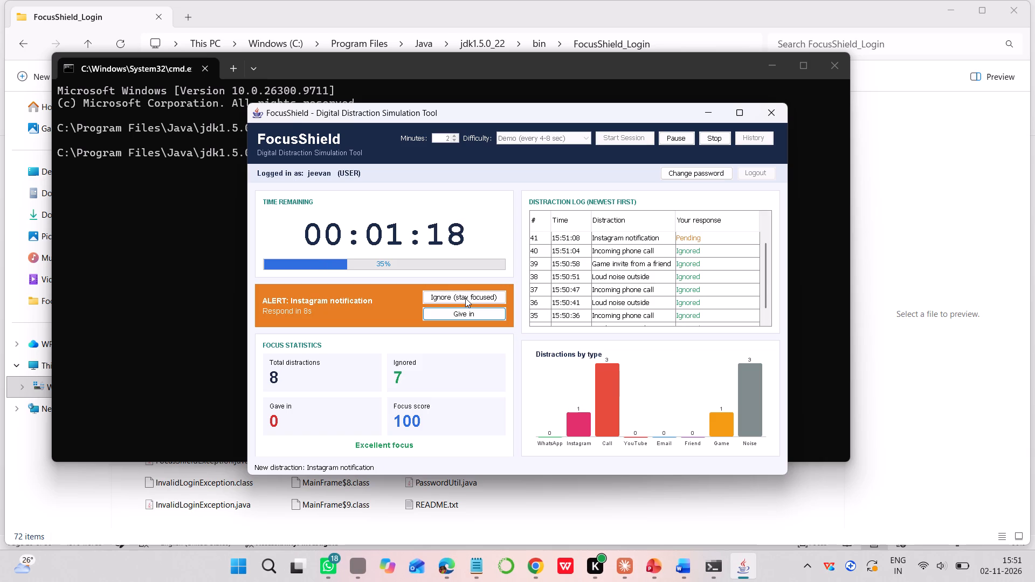
pyautogui.click(465, 298)
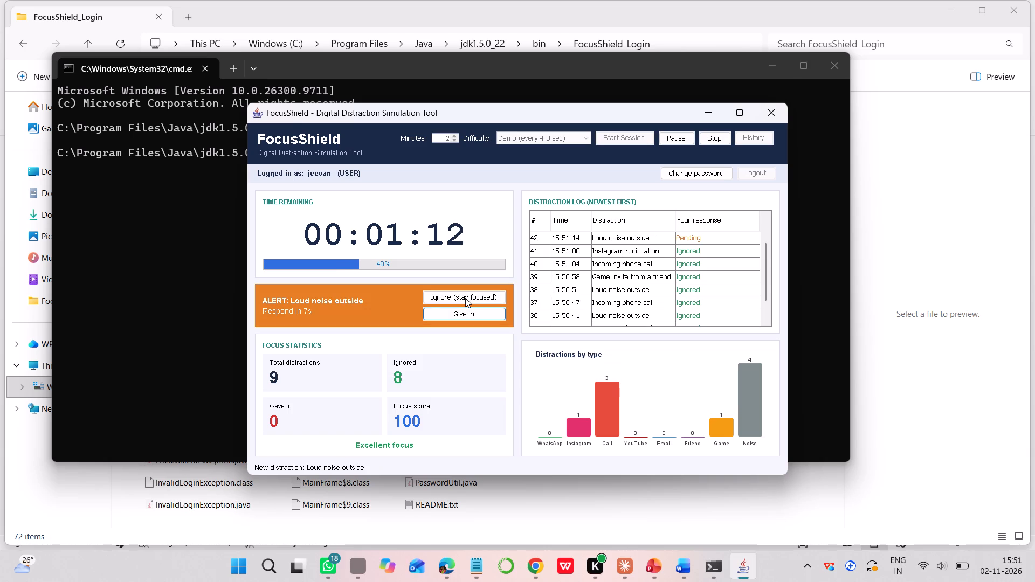
pyautogui.click(465, 298)
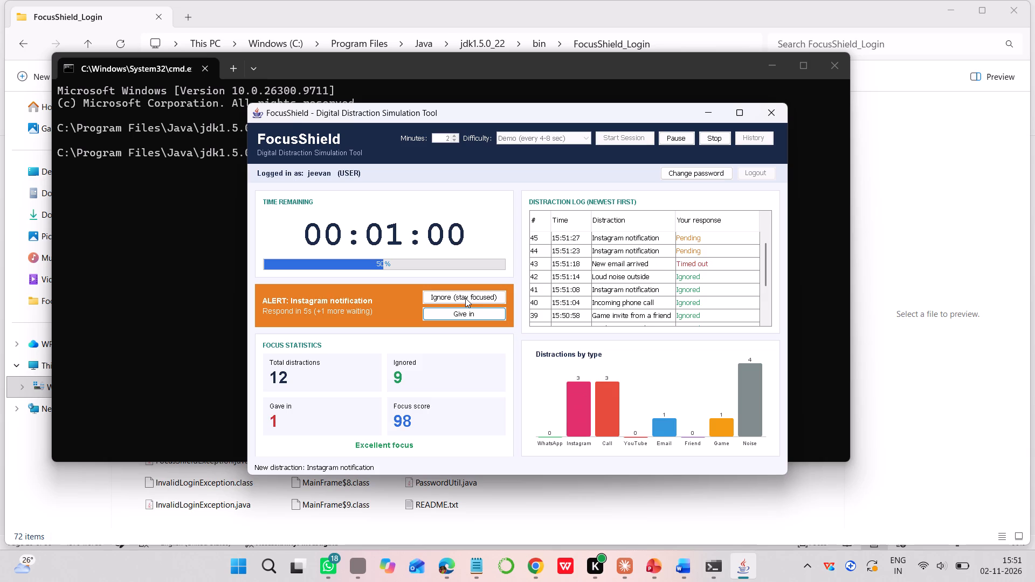
# Keep ignoring the Instagram, game invite, friend knocking, noise, email, phone call and YouTube alerts until the 2-minute session runs out.
pyautogui.click(465, 298)
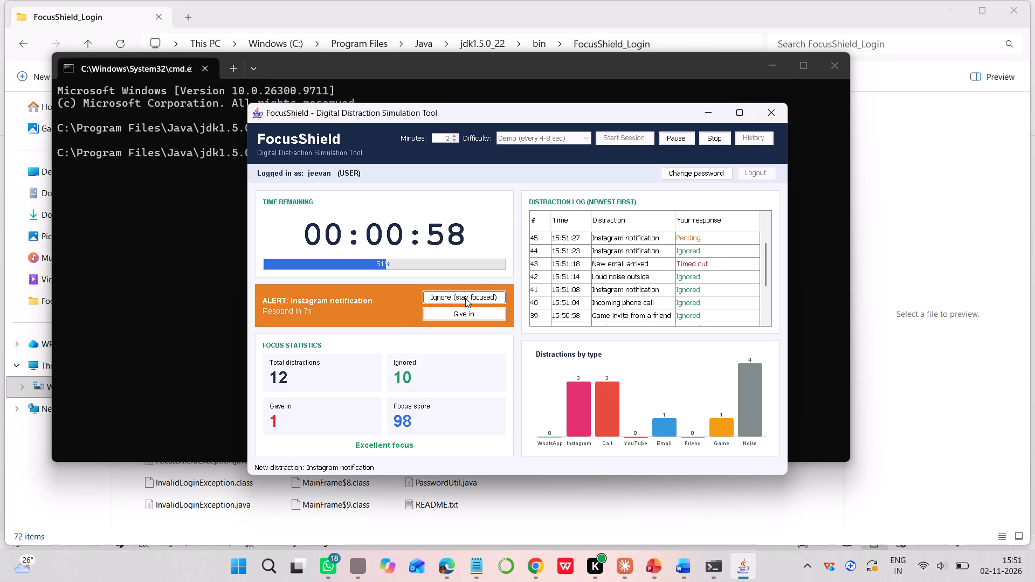
pyautogui.click(465, 298)
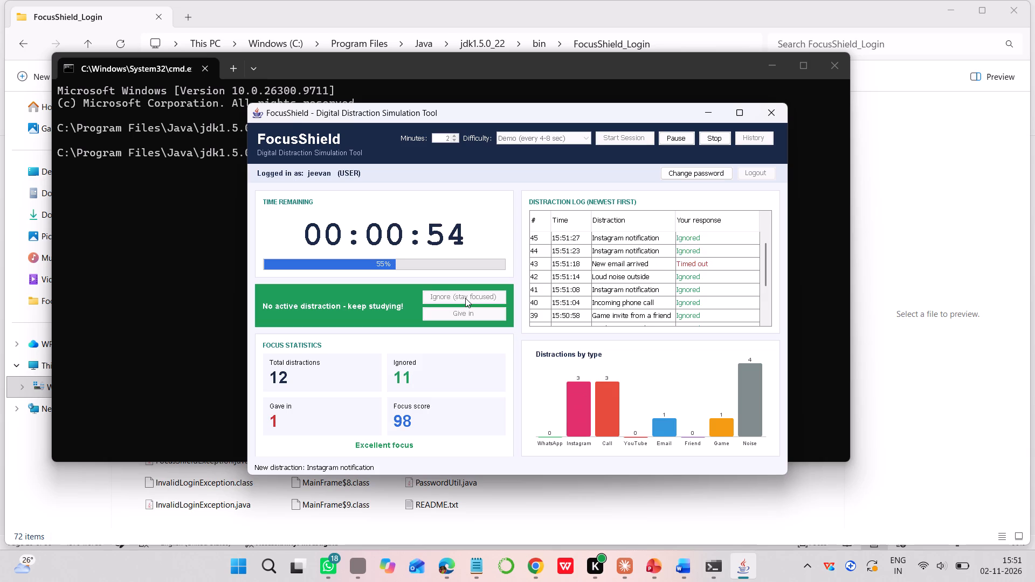
pyautogui.click(465, 298)
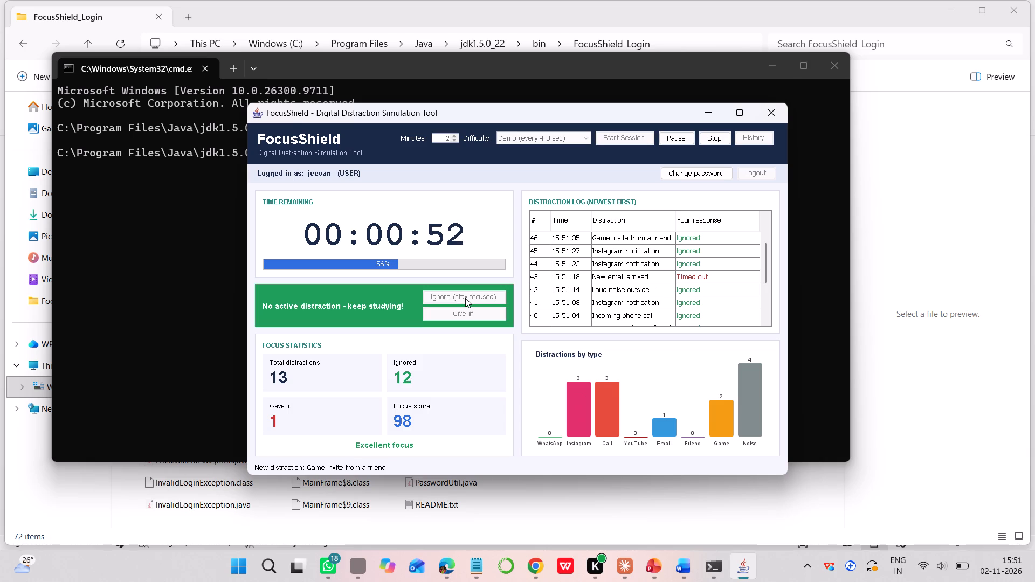
pyautogui.click(465, 298)
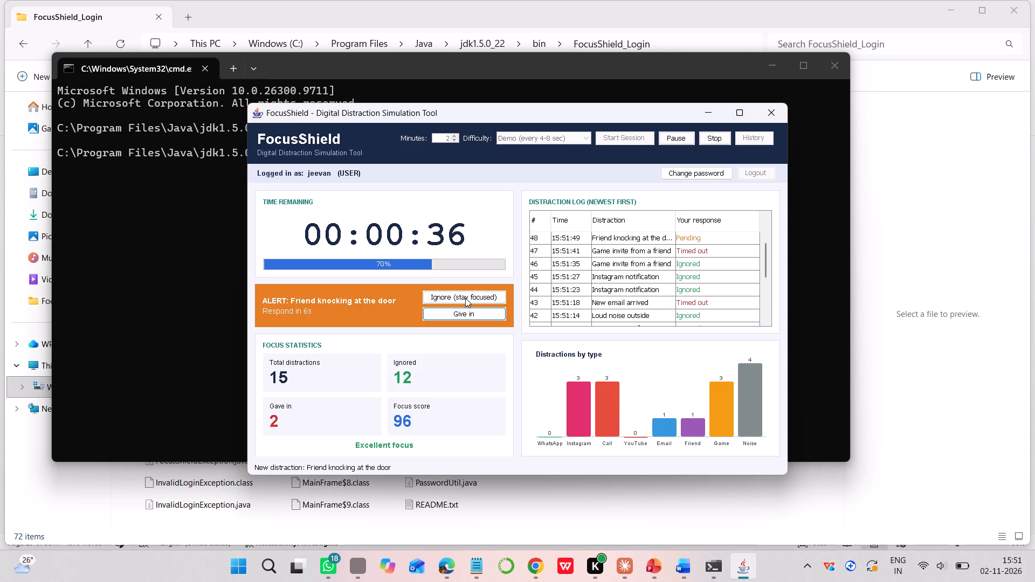
pyautogui.click(465, 298)
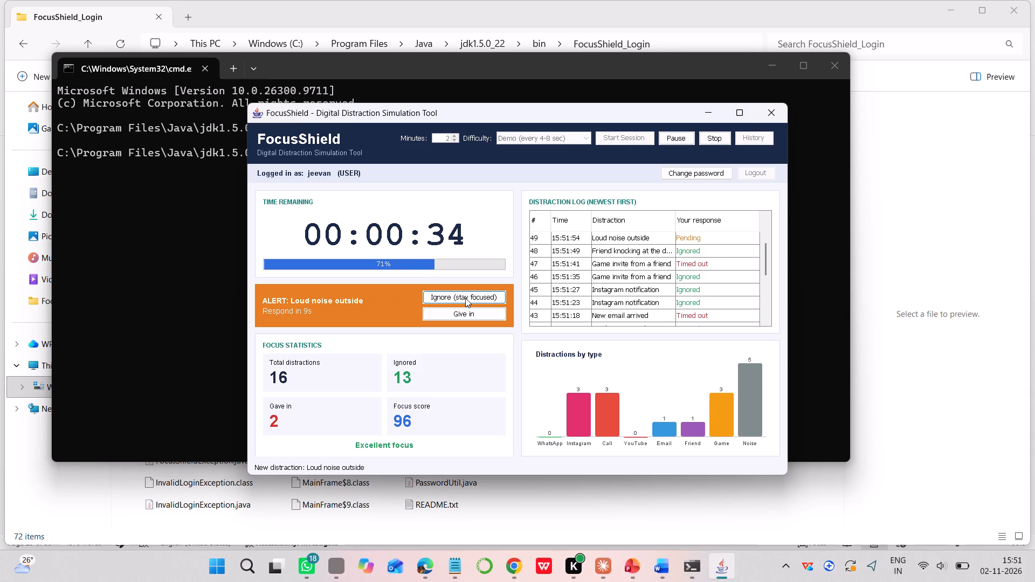
pyautogui.click(465, 298)
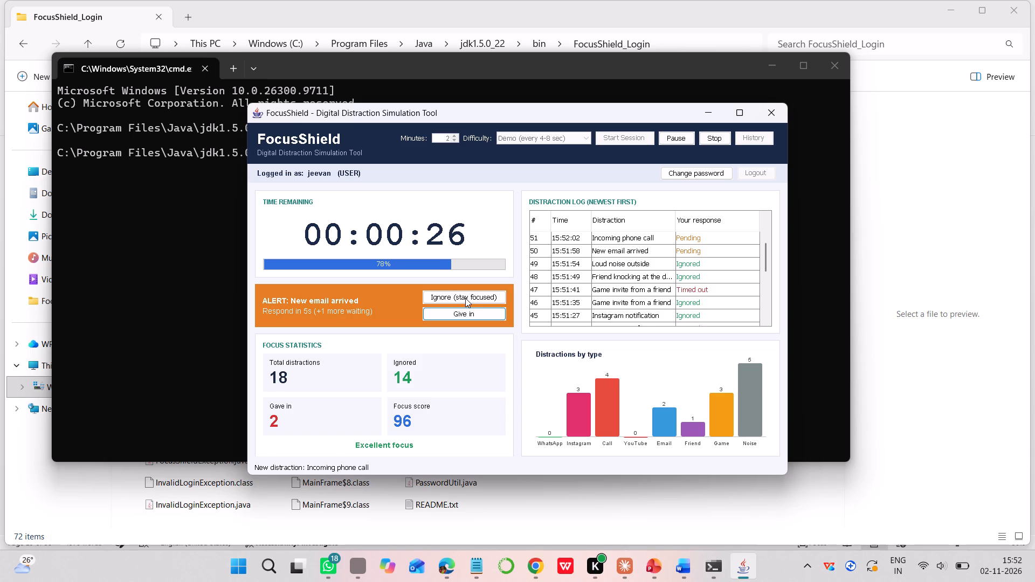
pyautogui.click(465, 298)
pyautogui.click(465, 298)
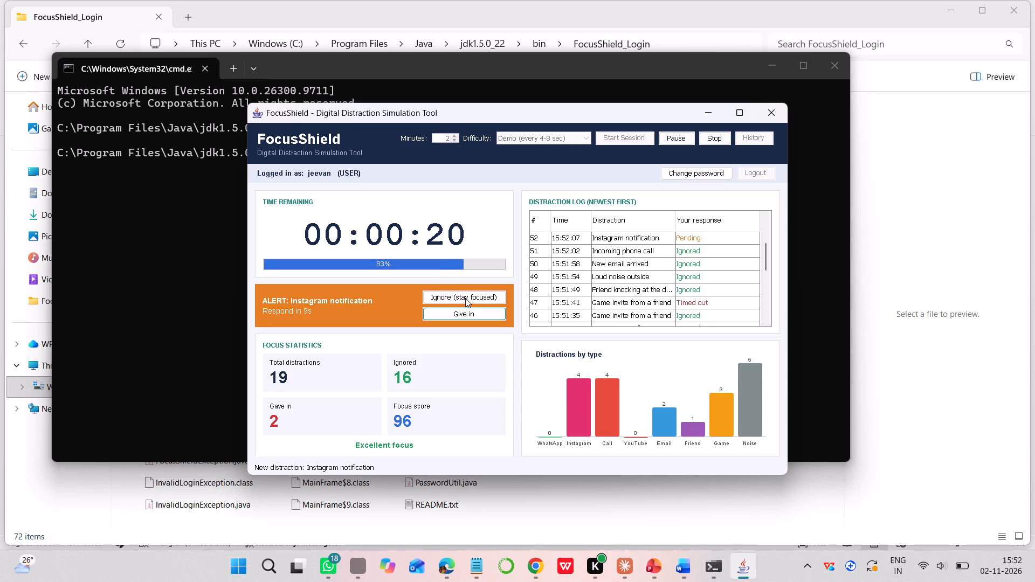
pyautogui.click(465, 298)
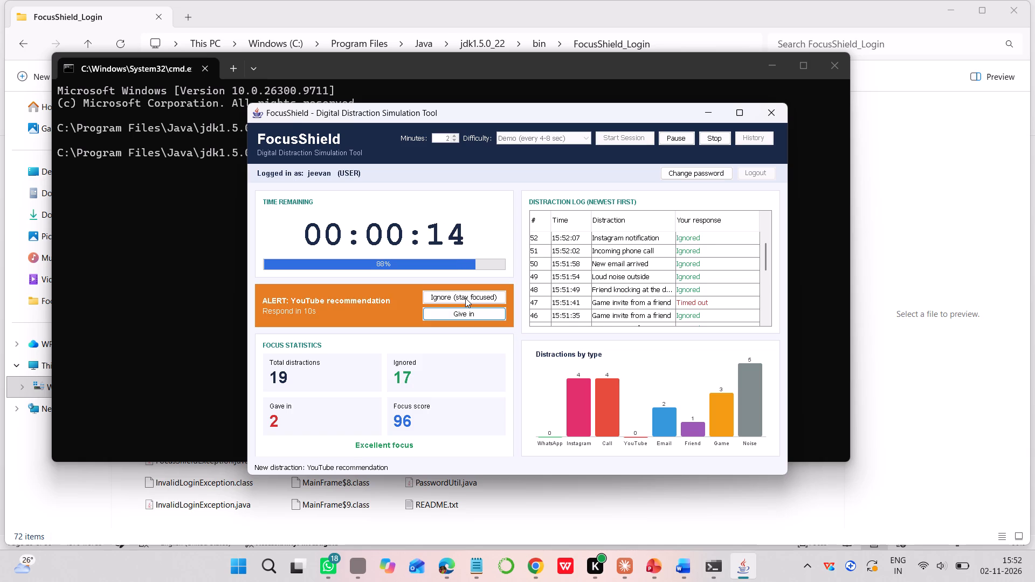
pyautogui.click(465, 298)
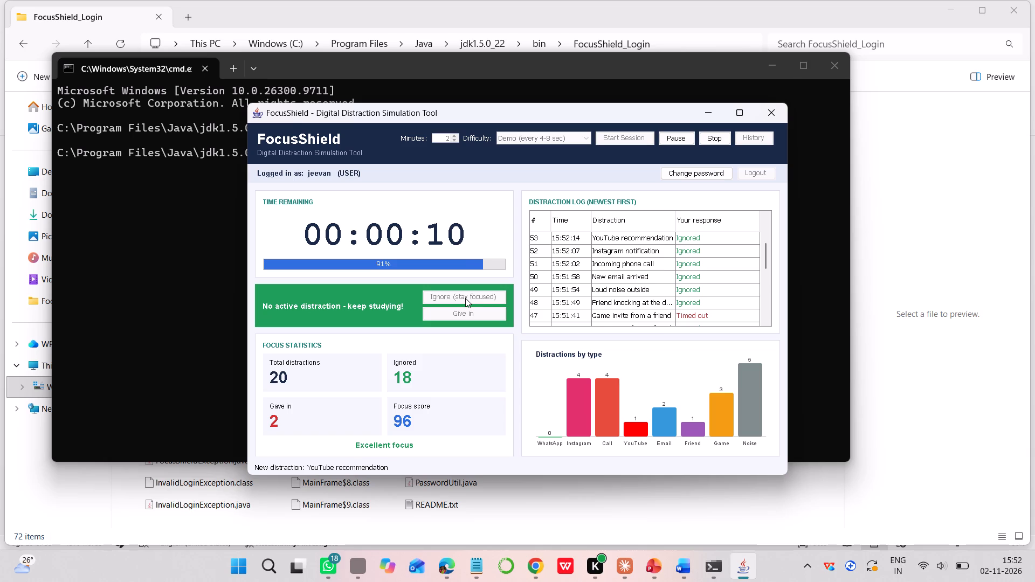
pyautogui.click(465, 298)
pyautogui.click(465, 298)
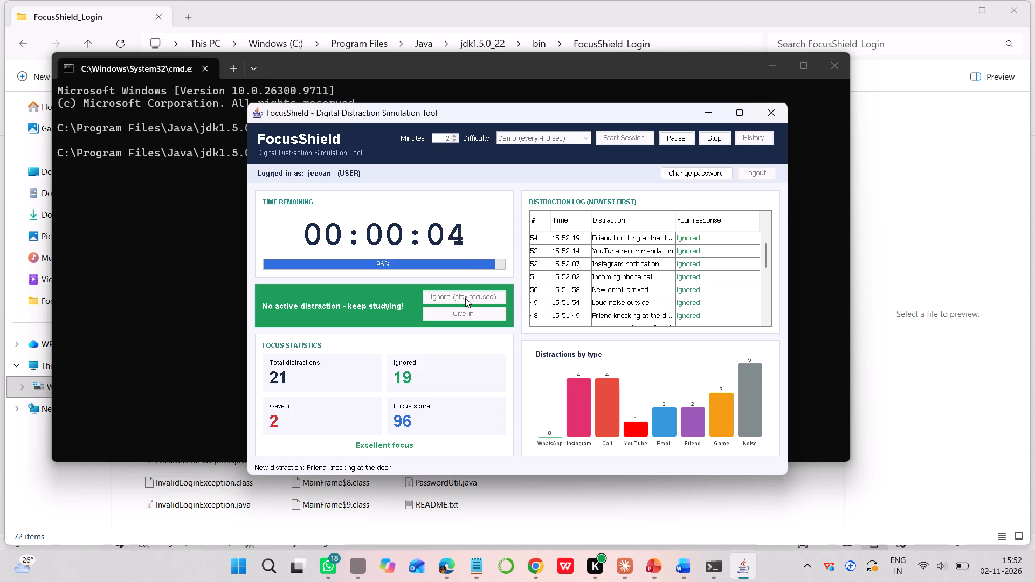
pyautogui.click(465, 298)
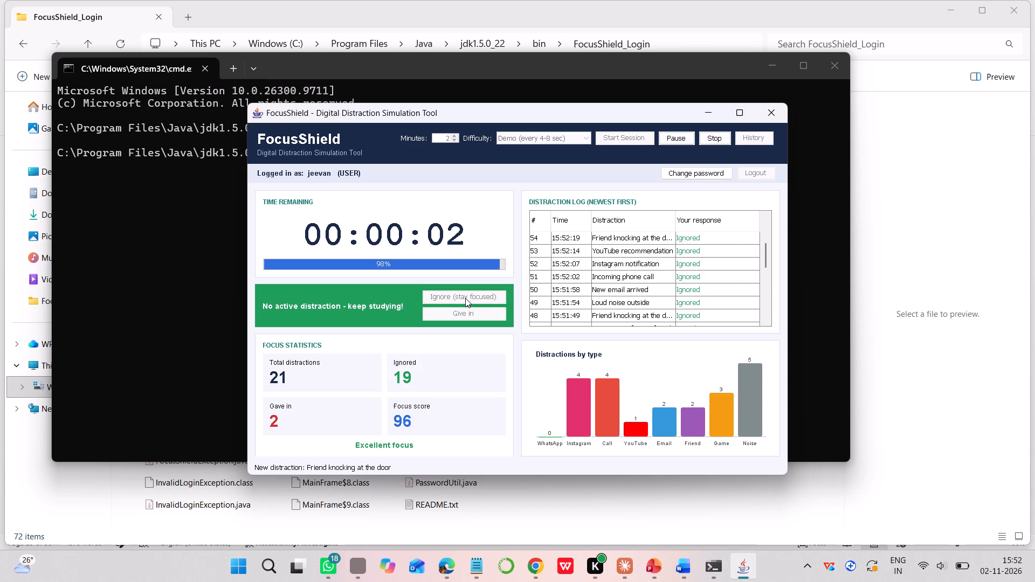
pyautogui.click(465, 298)
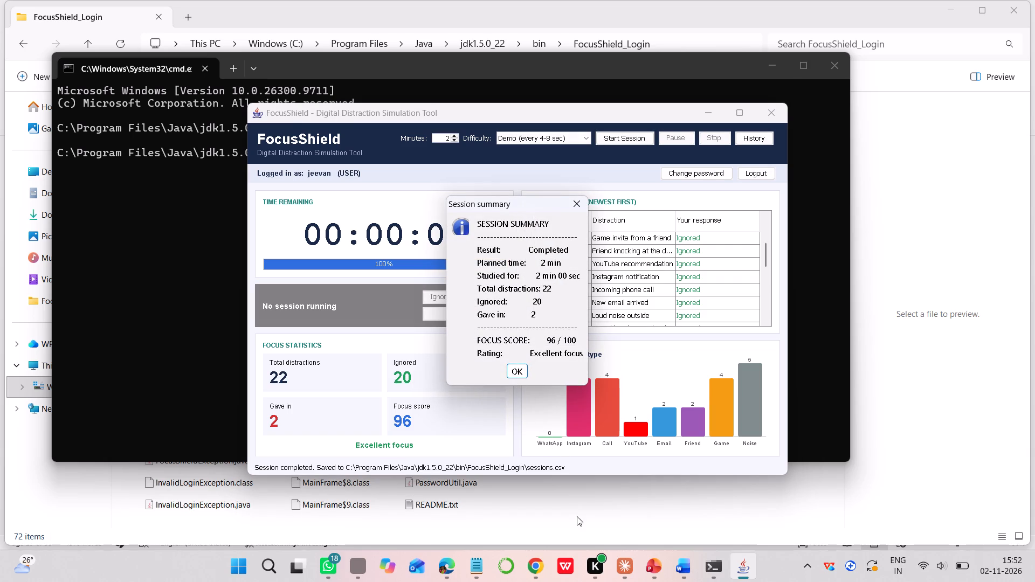
# Capture a screenshot of the whole FocusShield window with the completed session's Session summary dialog, and close the summary.
pyautogui.press('Print')
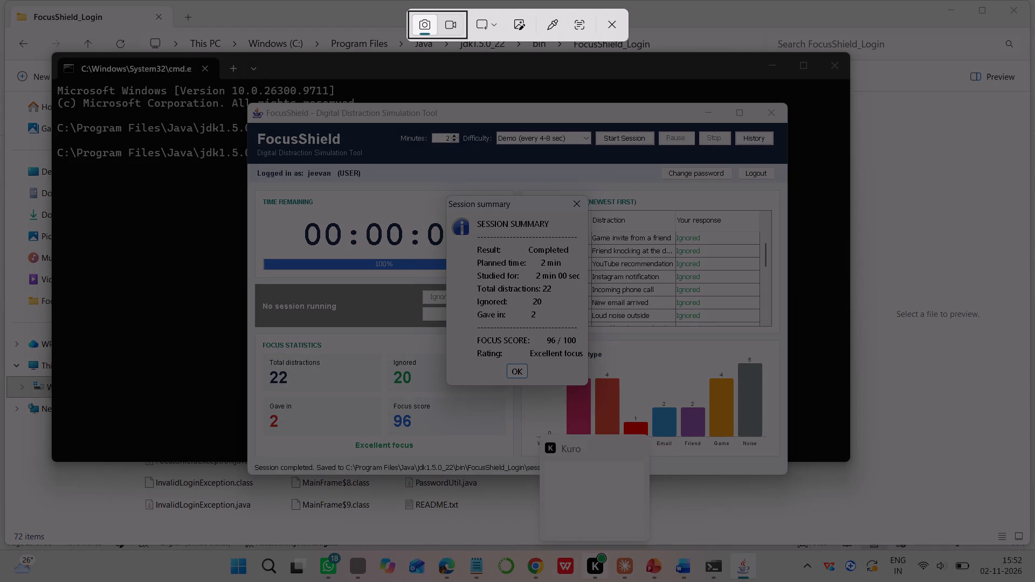
pyautogui.click(614, 29)
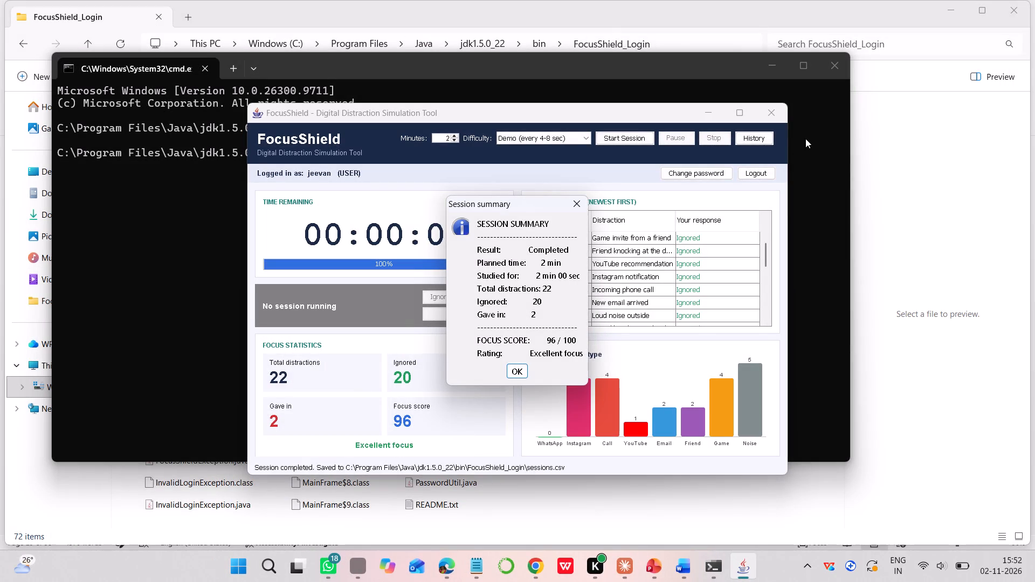
pyautogui.press('Print')
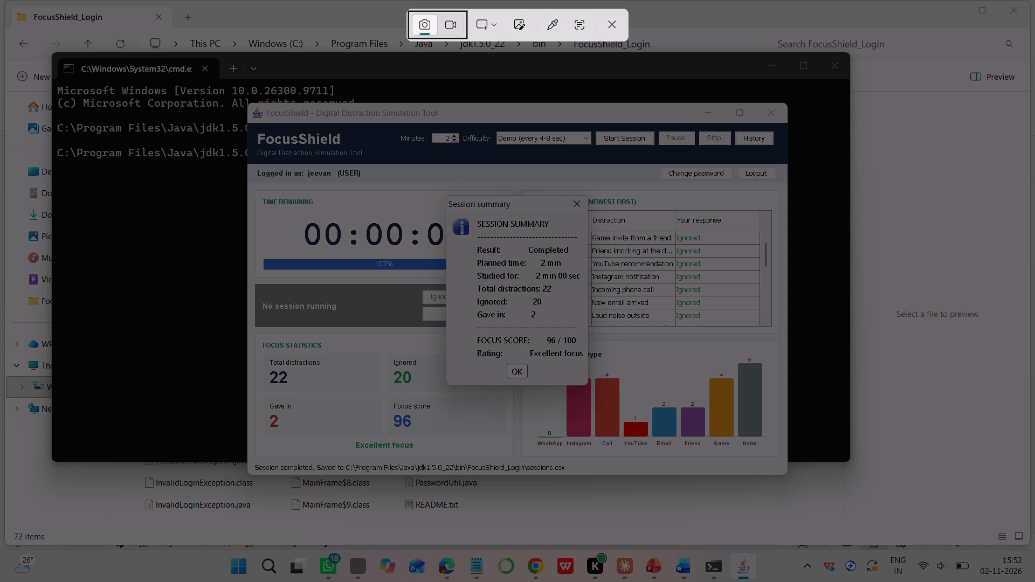
pyautogui.moveTo(247, 106); pyautogui.dragTo(752, 489)
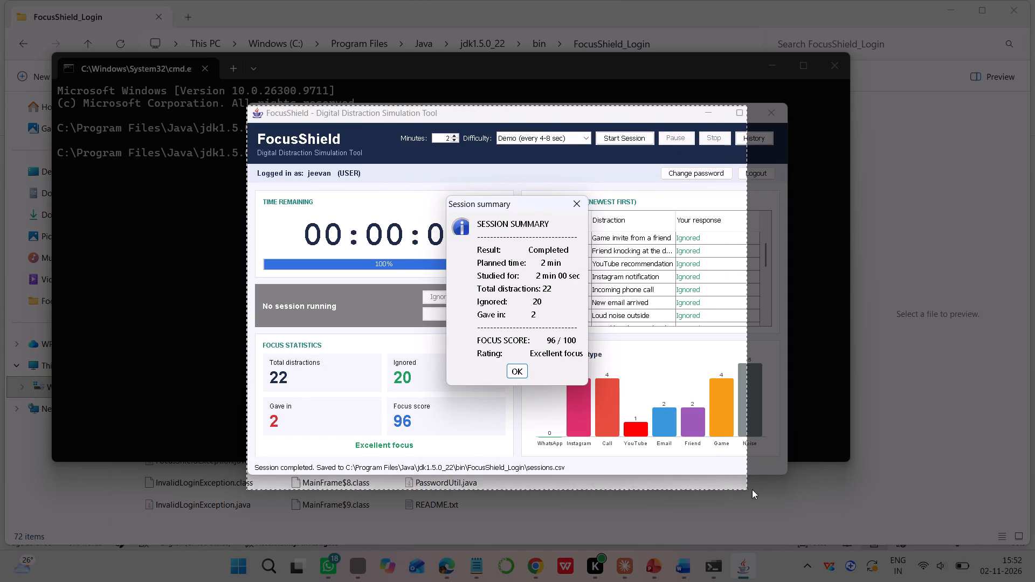
pyautogui.moveTo(752, 489); pyautogui.dragTo(782, 472)
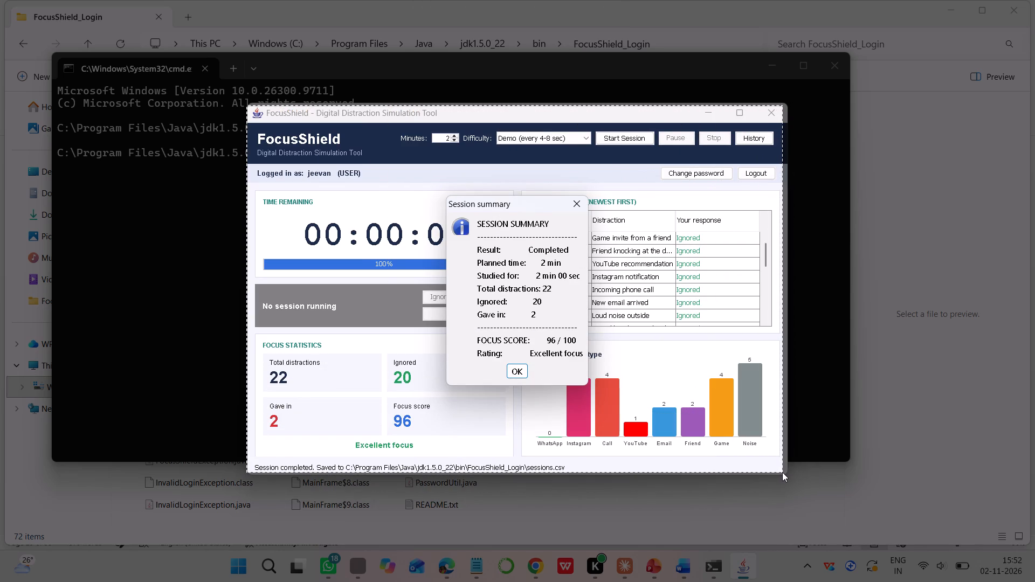
pyautogui.moveTo(782, 472); pyautogui.dragTo(783, 472)
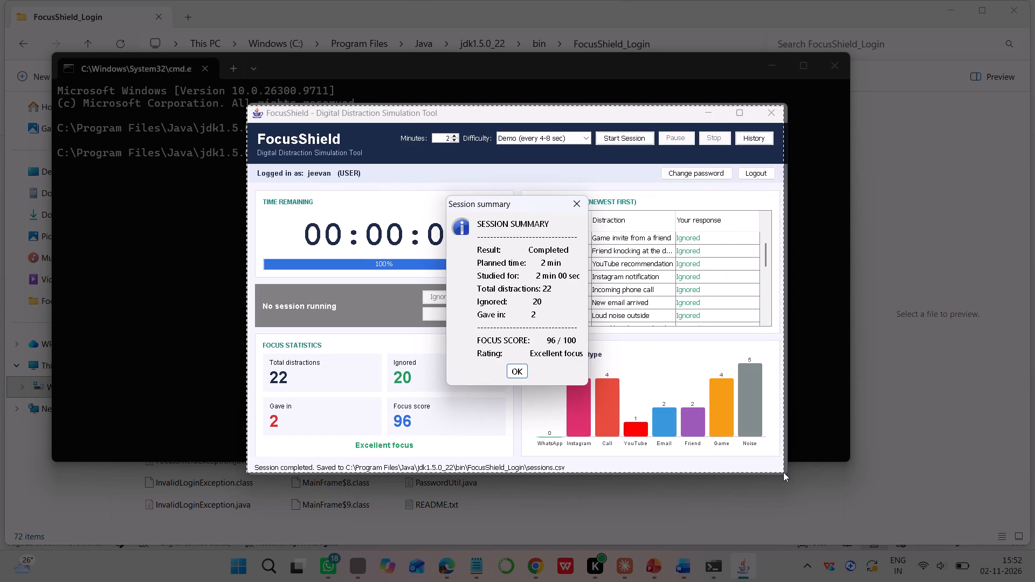
pyautogui.moveTo(783, 472); pyautogui.dragTo(785, 473)
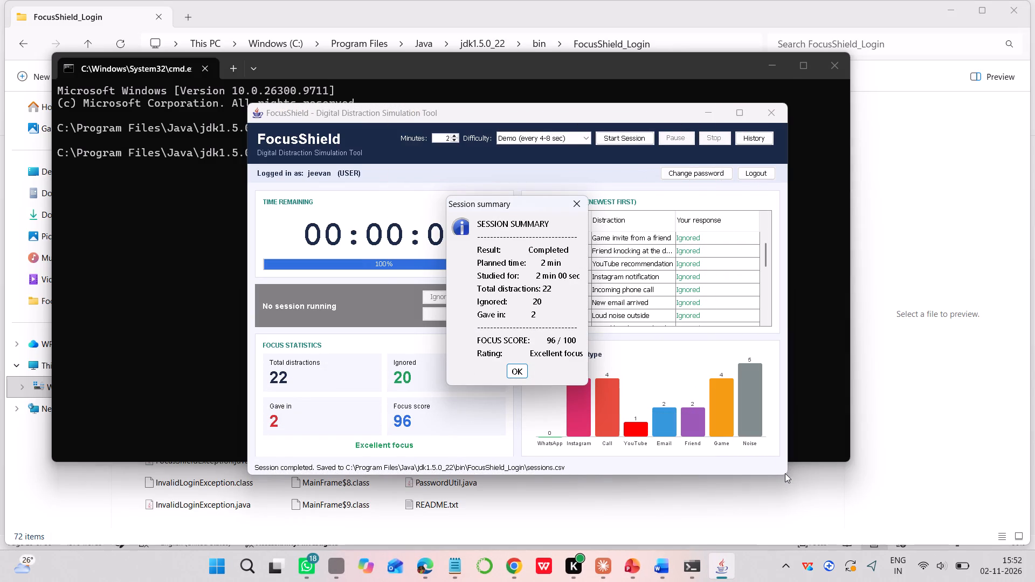
pyautogui.click(514, 372)
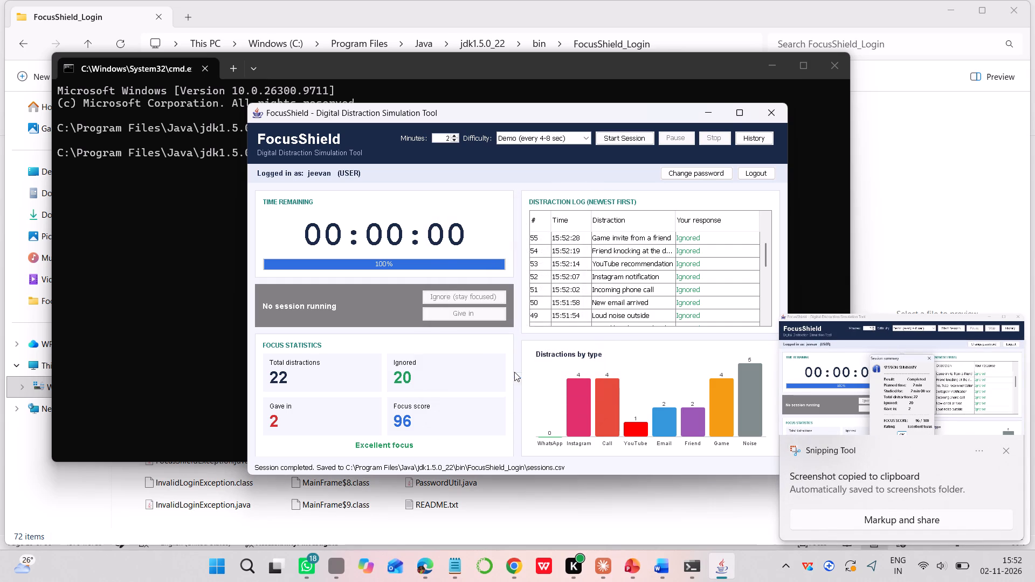
# Reopen the session history and capture a screenshot of the My session history window listing both sessions.
pyautogui.click(750, 130)
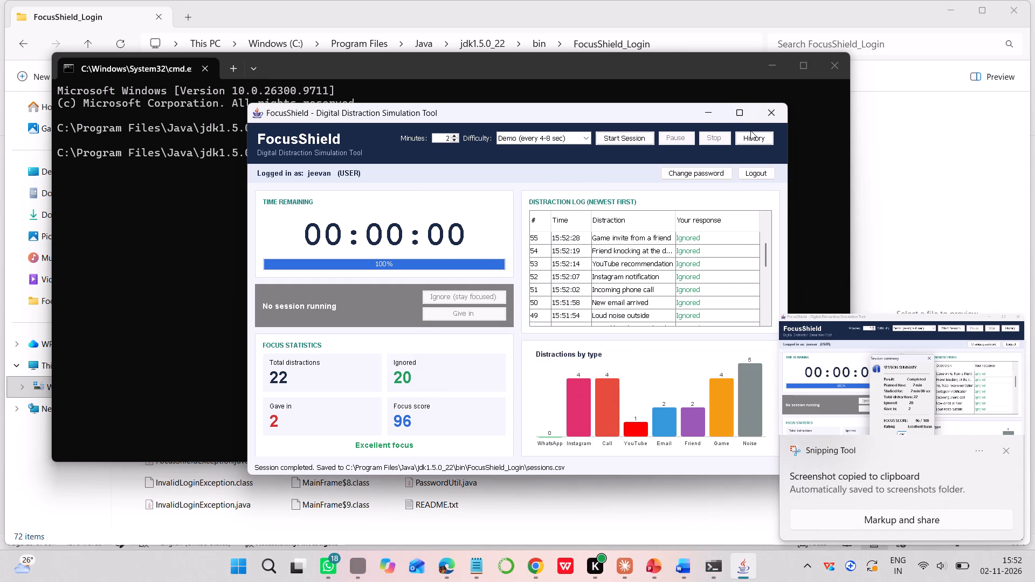
pyautogui.click(750, 133)
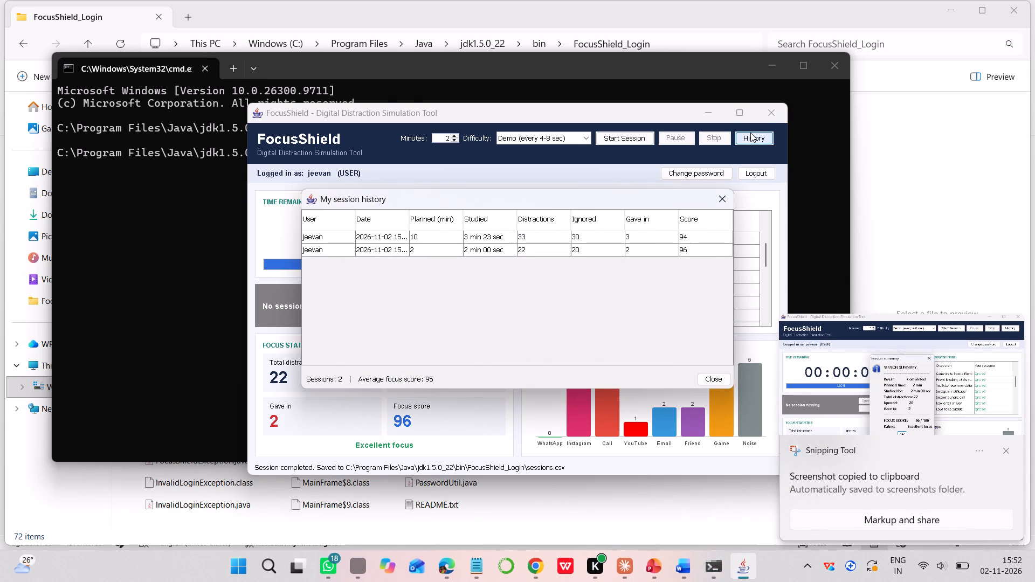
pyautogui.press('Print')
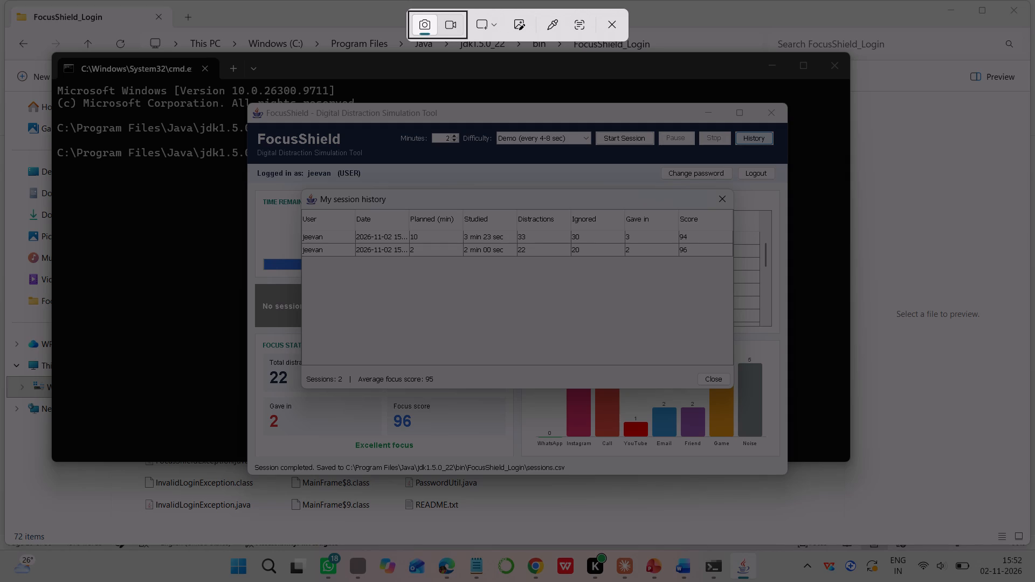
pyautogui.moveTo(302, 190); pyautogui.dragTo(693, 359)
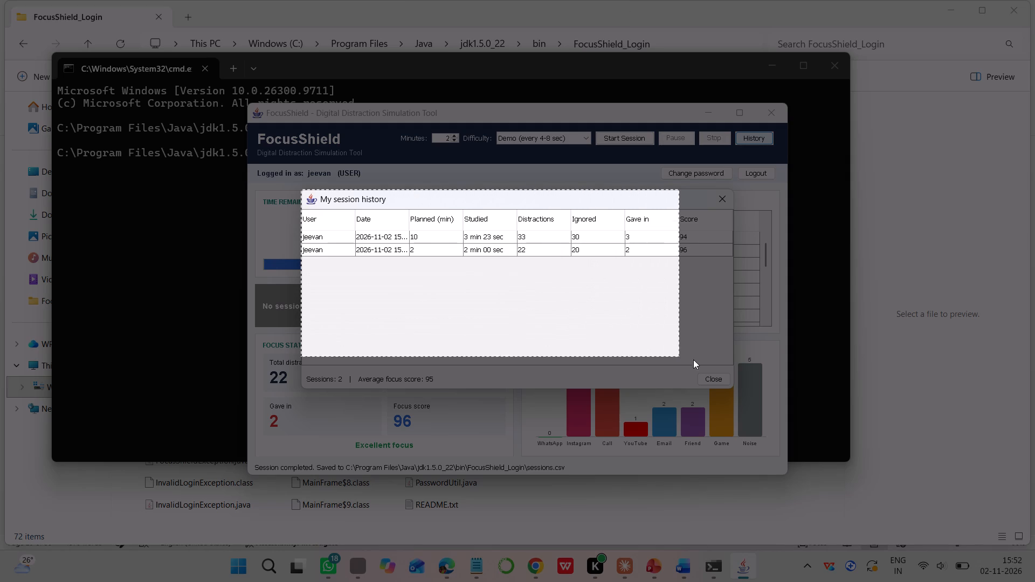
pyautogui.moveTo(693, 359); pyautogui.dragTo(730, 387)
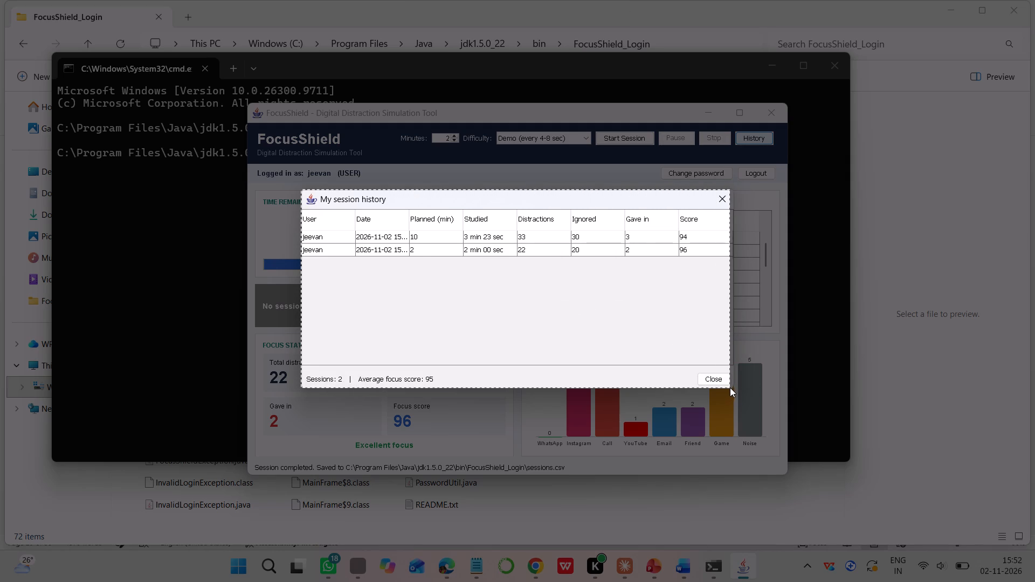
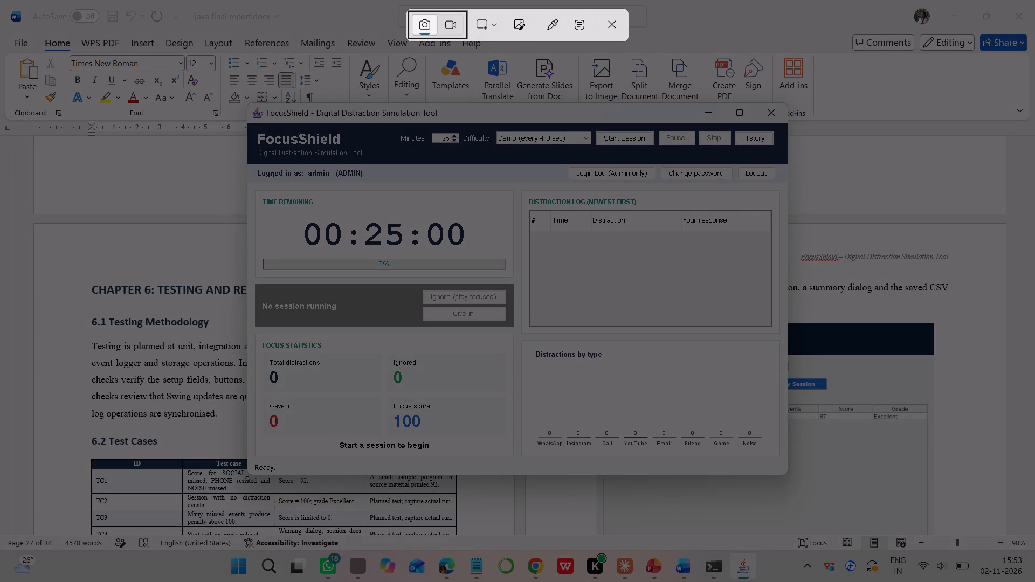
# Capture a screenshot of the whole idle FocusShield window, from its title bar to the Ready status line.
pyautogui.moveTo(248, 105); pyautogui.dragTo(781, 472)
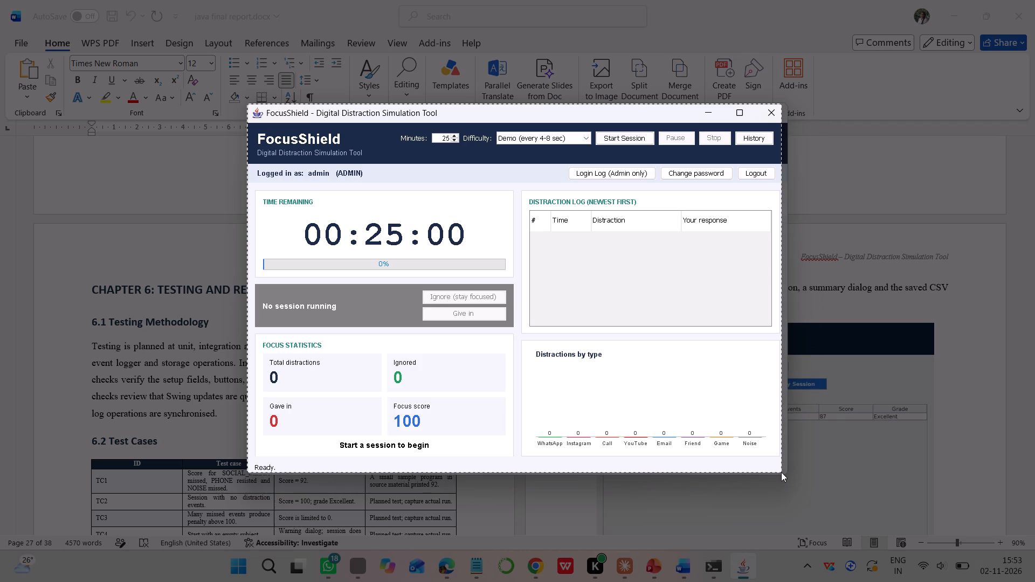
pyautogui.moveTo(781, 472); pyautogui.dragTo(786, 472)
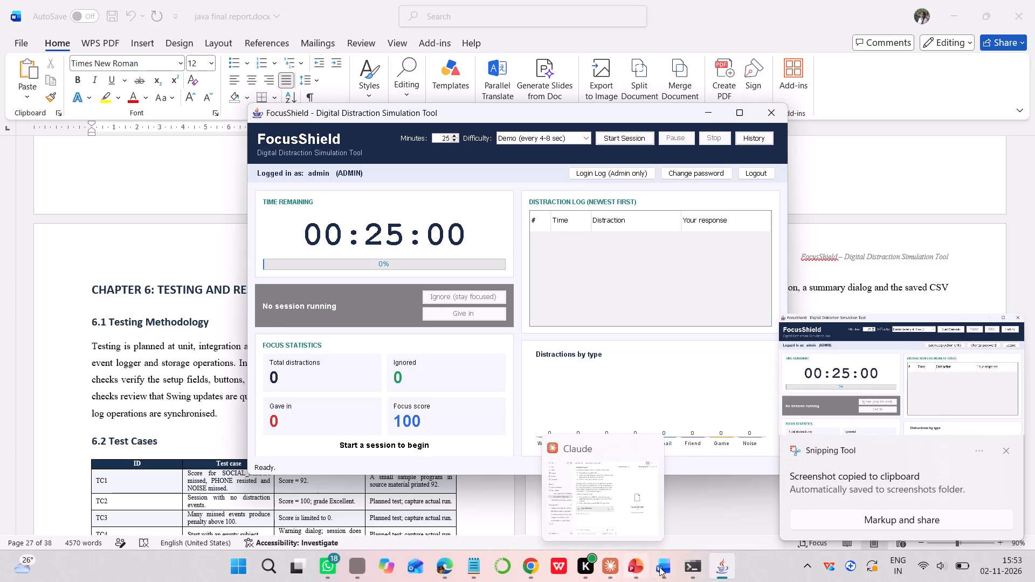
# In the Word report, replace the picture above the Figure 6.1 caption with Screenshot 2026-11-02 155346.png.
pyautogui.click(677, 566)
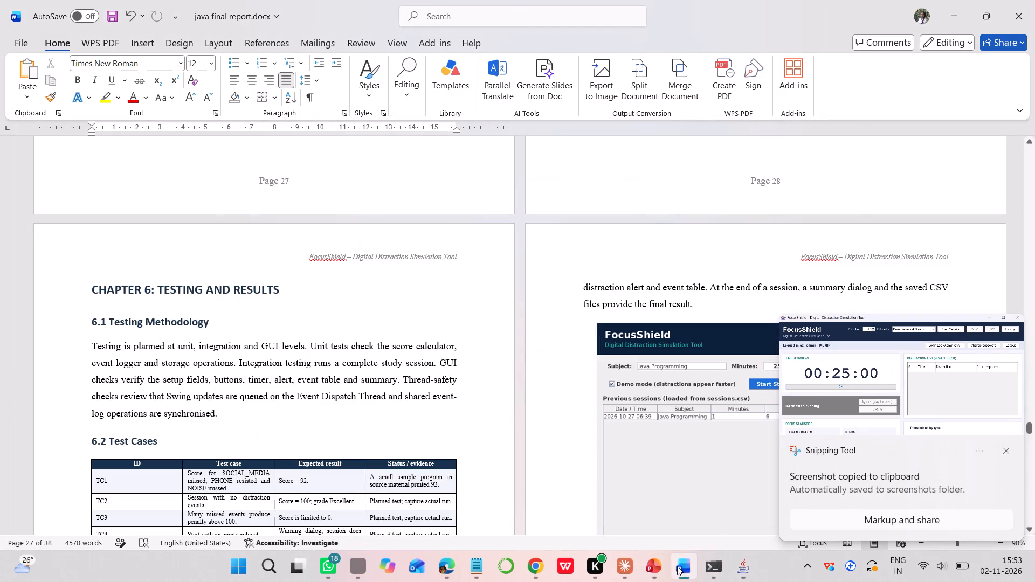
pyautogui.click(608, 426)
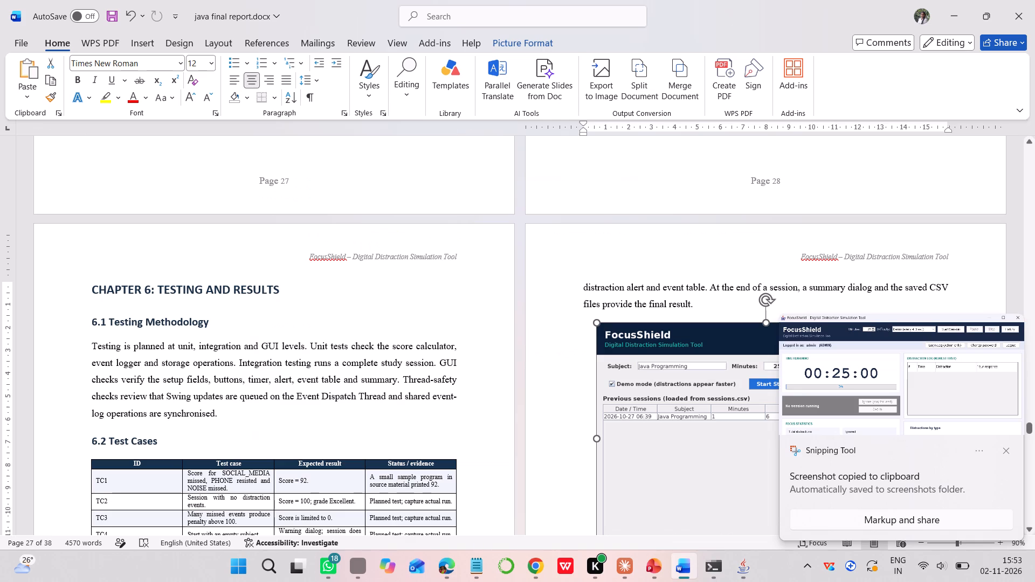
pyautogui.hscroll(-2, 608, 426)
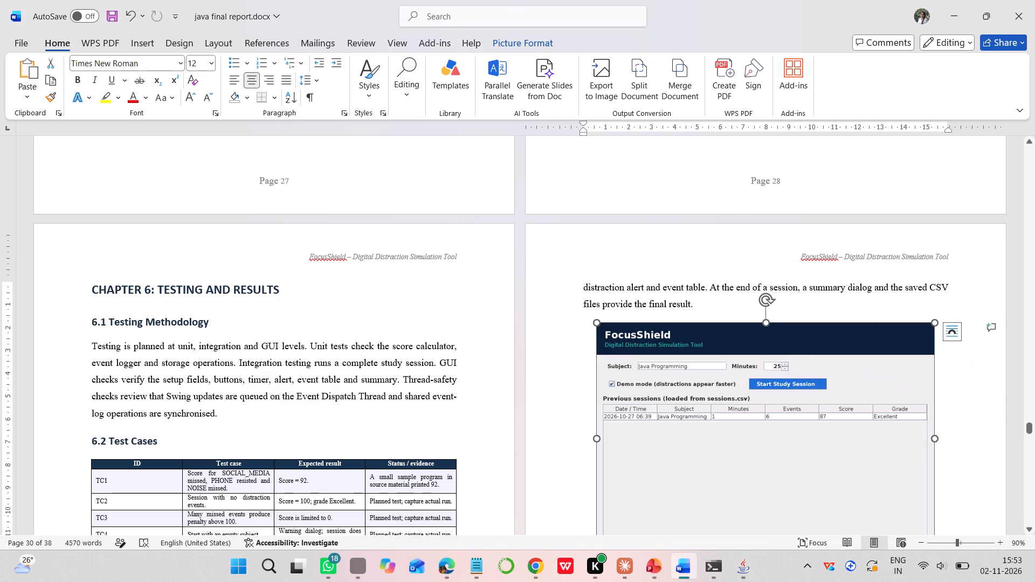
pyautogui.press('Delete')
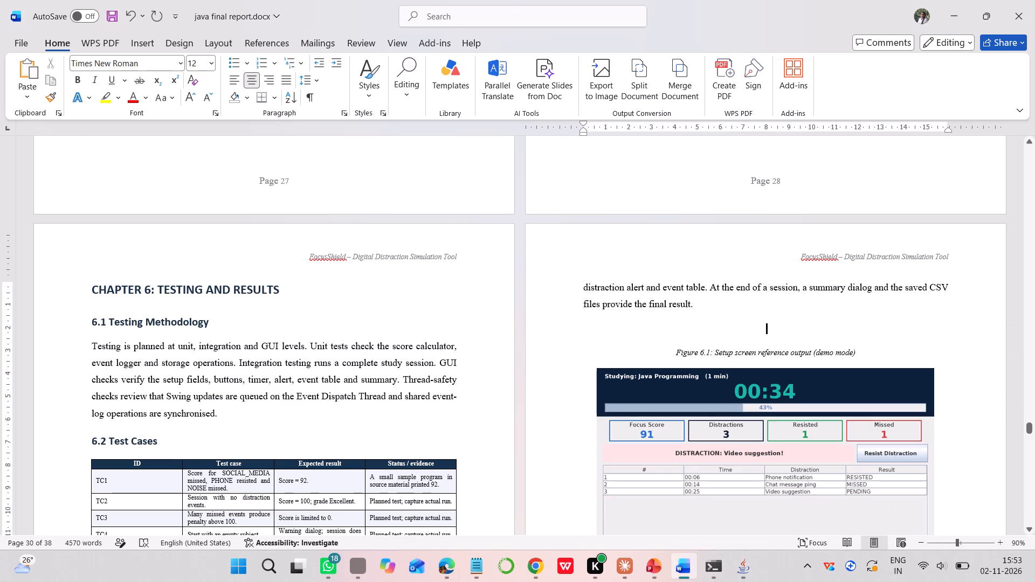
pyautogui.click(142, 43)
pyautogui.click(155, 81)
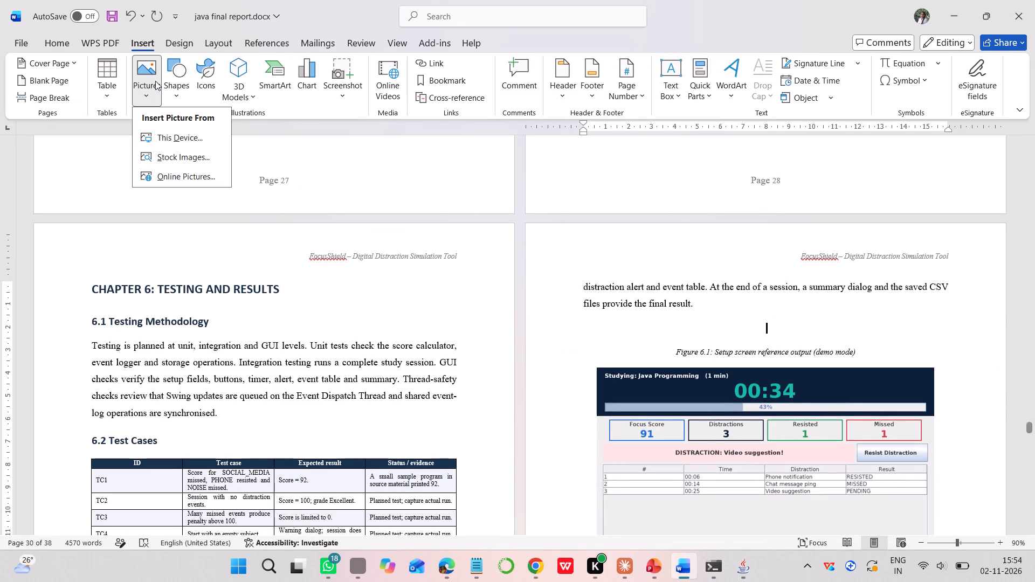
pyautogui.click(163, 141)
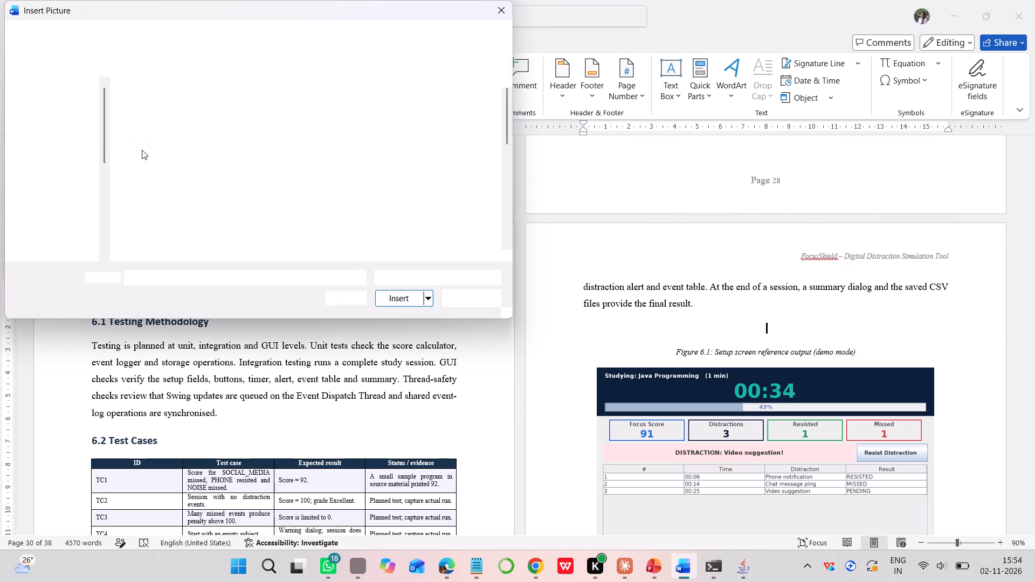
pyautogui.scroll(-20, 159, 184)
pyautogui.scroll(-20, 159, 184)
pyautogui.scroll(-20, 159, 184)
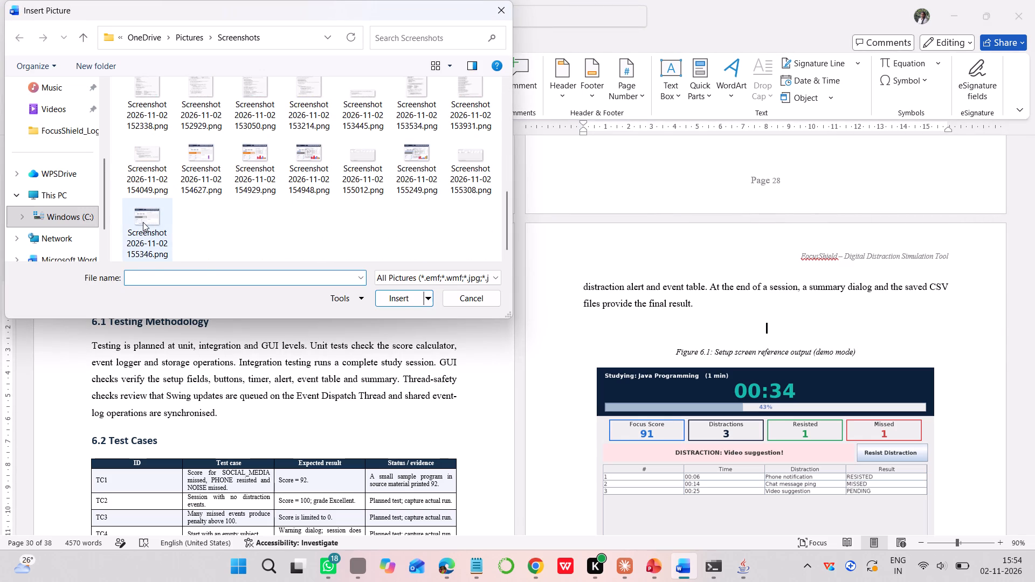
pyautogui.click(143, 222)
pyautogui.click(405, 295)
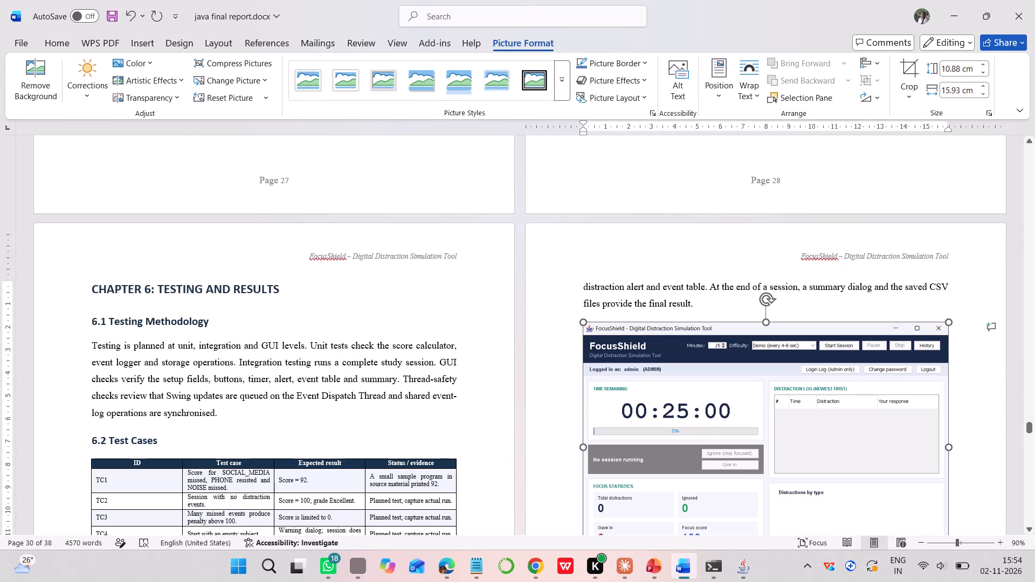
pyautogui.click(554, 412)
# Replace the live-session picture above the Figure 6.2 caption with Screenshot 2026-11-02 154929.png.
pyautogui.scroll(-3, 554, 412)
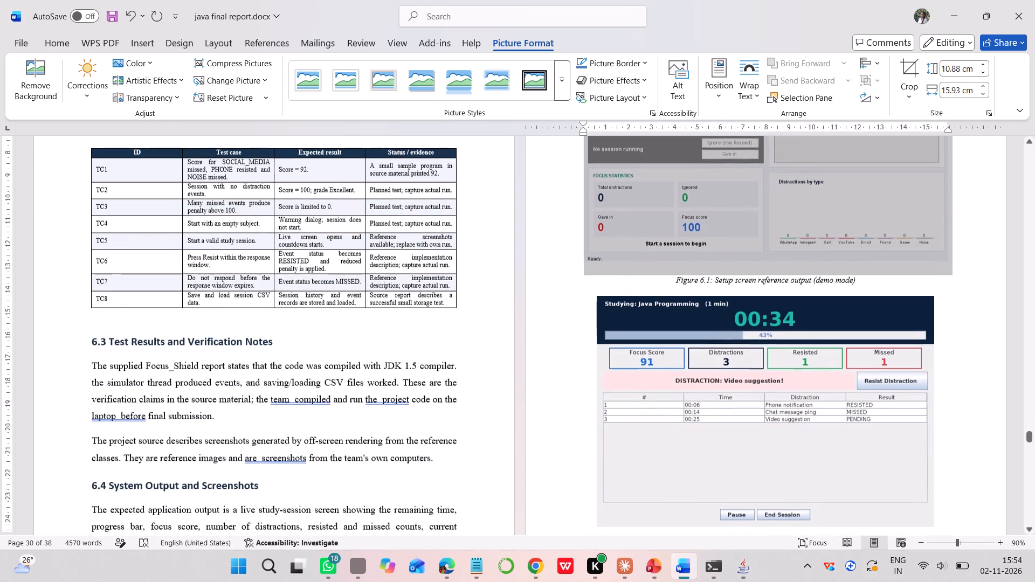
pyautogui.click(611, 454)
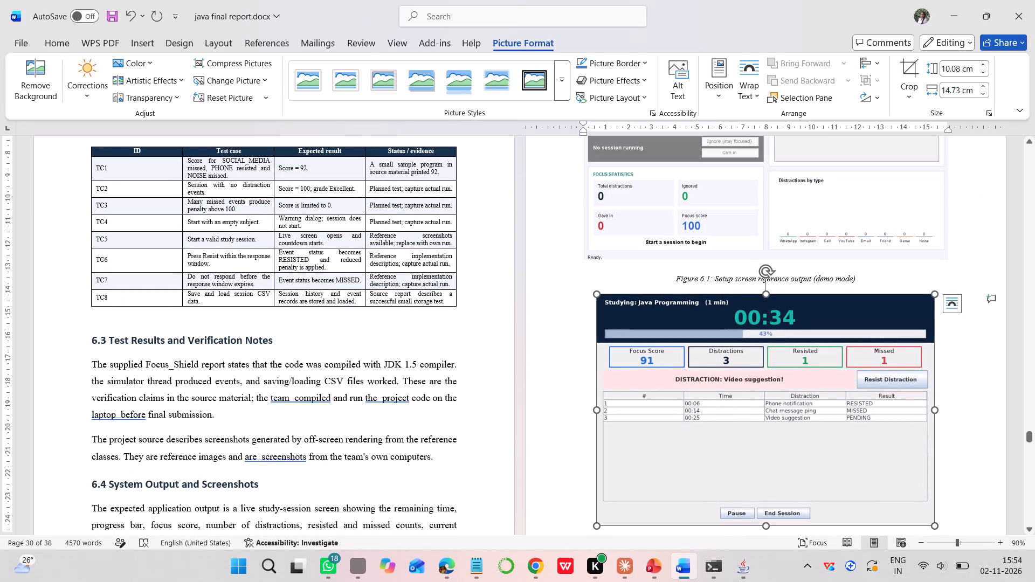
pyautogui.press('Delete')
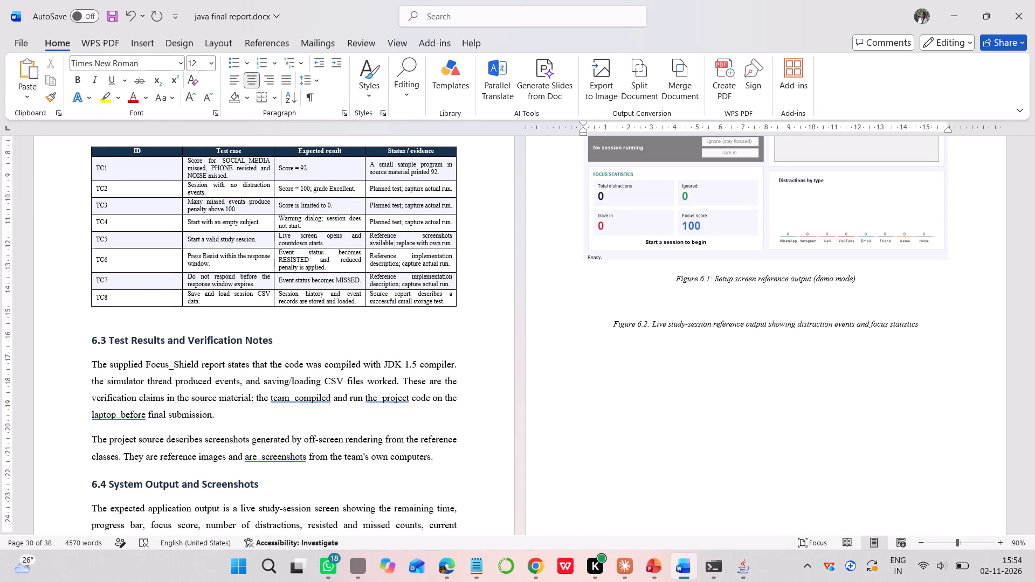
pyautogui.click(138, 34)
pyautogui.click(142, 94)
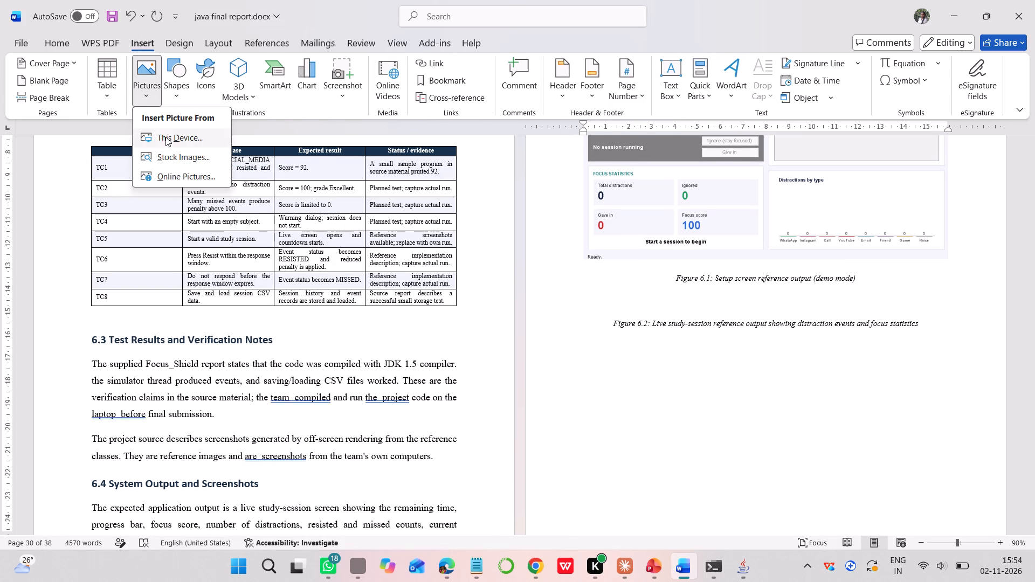
pyautogui.click(165, 137)
pyautogui.scroll(-20, 188, 200)
pyautogui.scroll(-20, 188, 200)
pyautogui.scroll(-4, 188, 200)
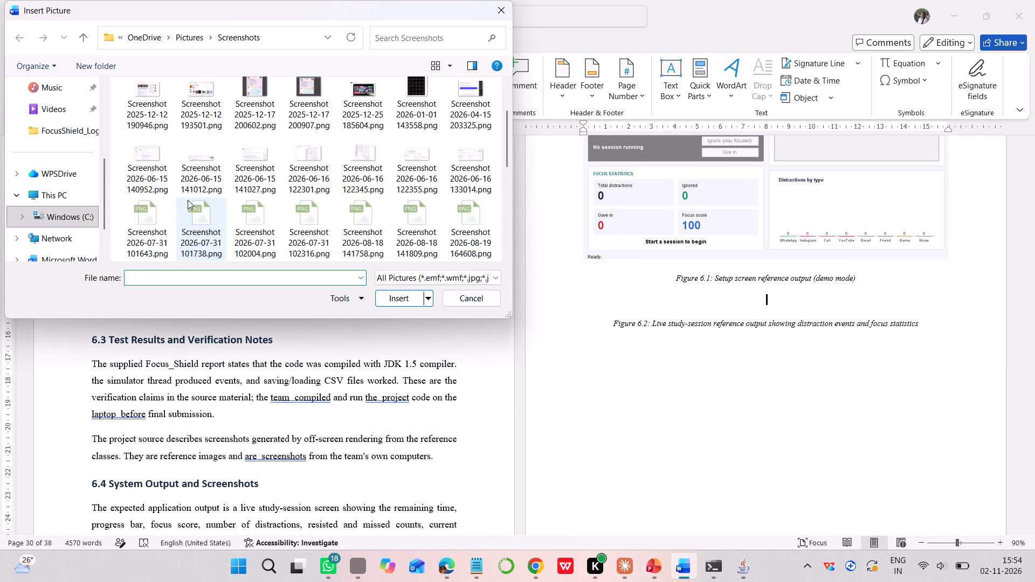
pyautogui.scroll(-20, 188, 200)
pyautogui.scroll(-20, 188, 200)
pyautogui.scroll(-20, 188, 200)
pyautogui.scroll(1, 188, 200)
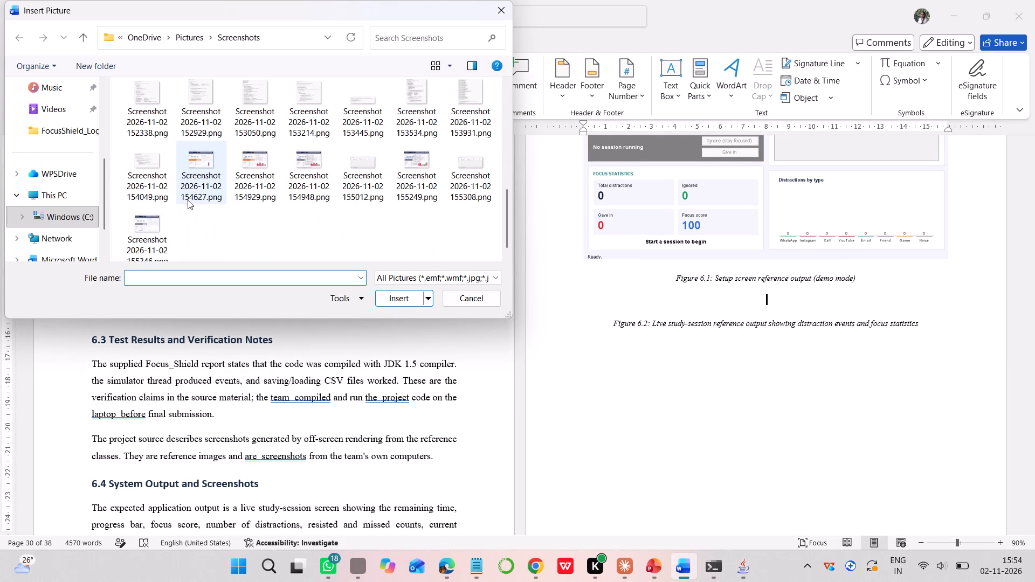
pyautogui.click(247, 176)
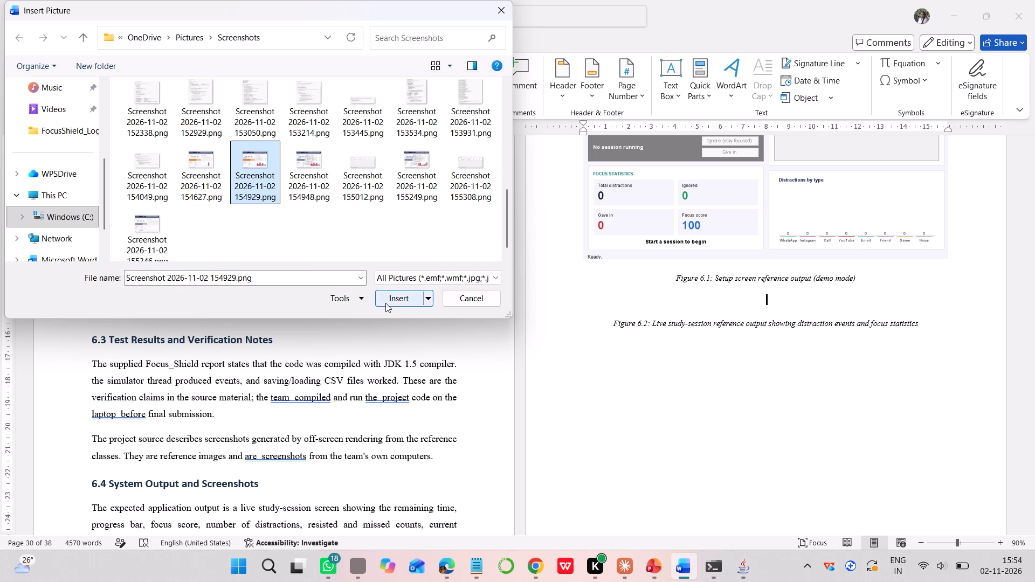
pyautogui.click(385, 303)
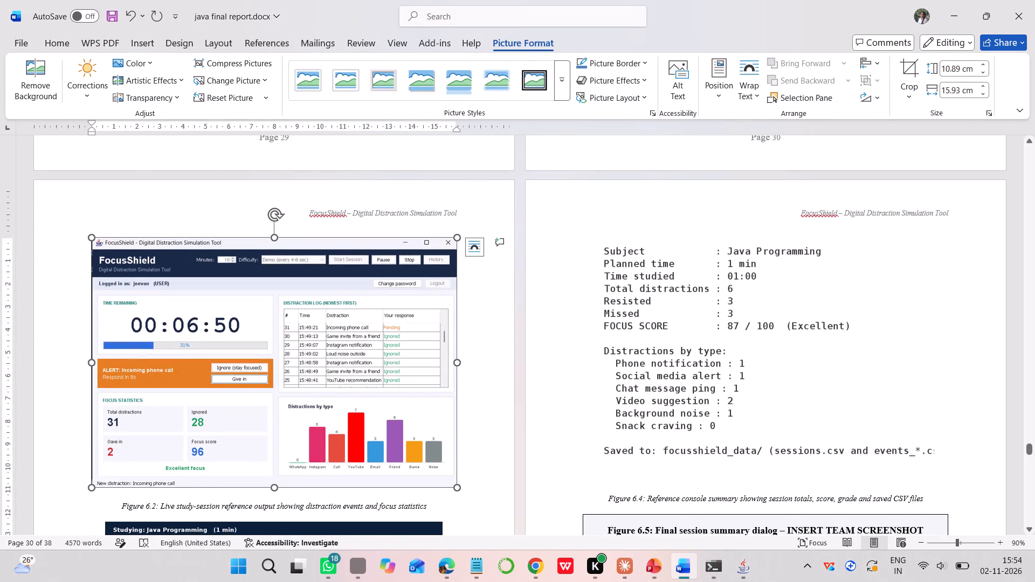
# Shrink the Figure 6.2 picture proportionally so that it fits with its caption beneath Figure 6.1 on page 30.
pyautogui.scroll(-1, 494, 307)
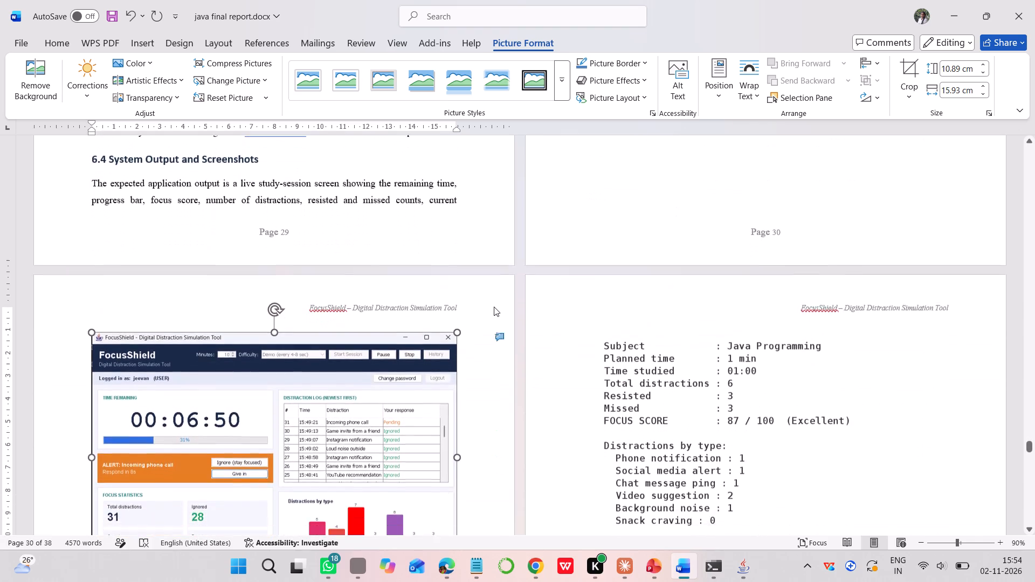
pyautogui.scroll(-1, 494, 307)
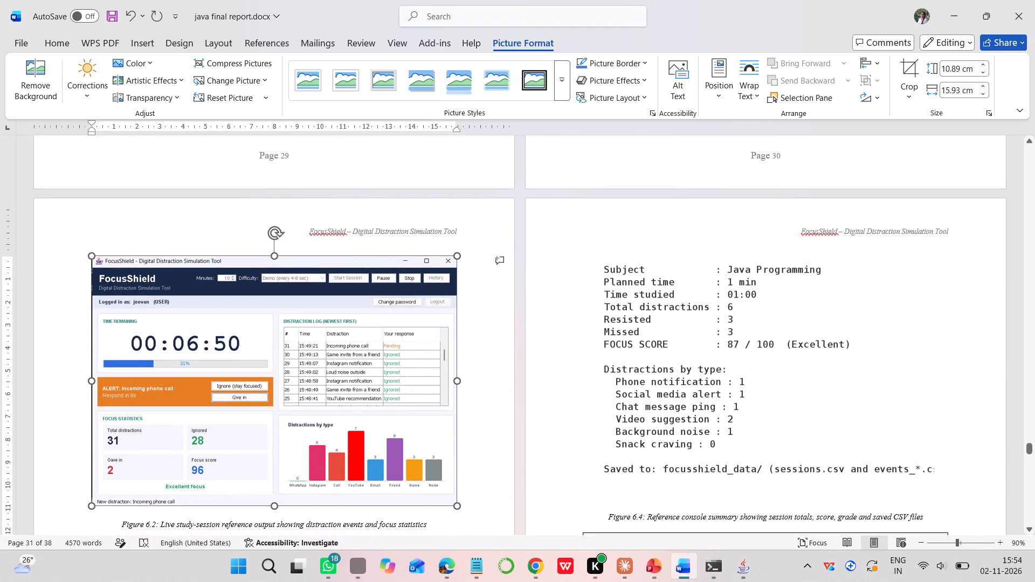
pyautogui.moveTo(456, 504); pyautogui.dragTo(425, 464)
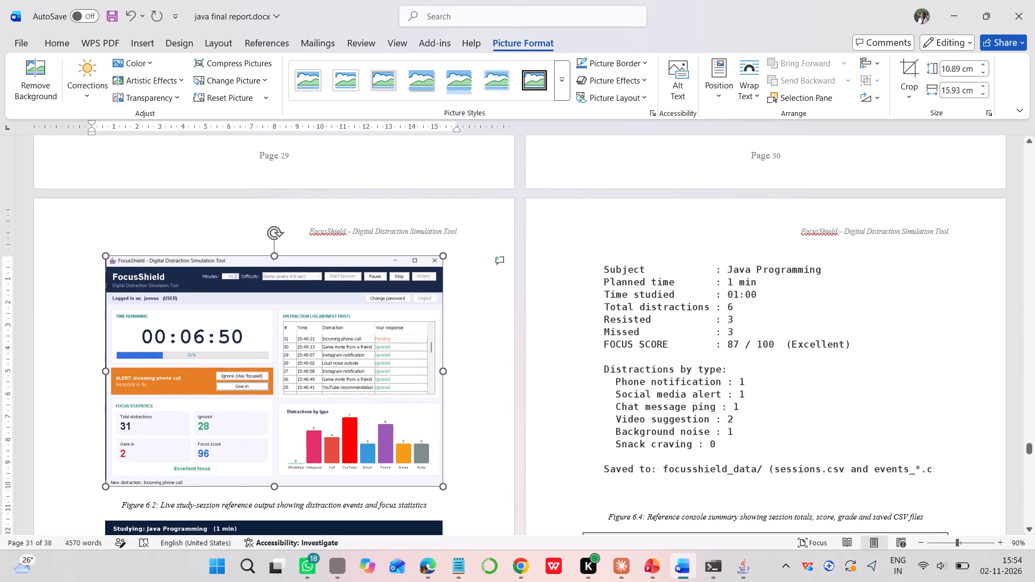
pyautogui.moveTo(425, 464); pyautogui.dragTo(402, 458)
# Delete the Figure 6.3 live-session picture and its caption from page 31.
pyautogui.hscroll(1, 402, 458)
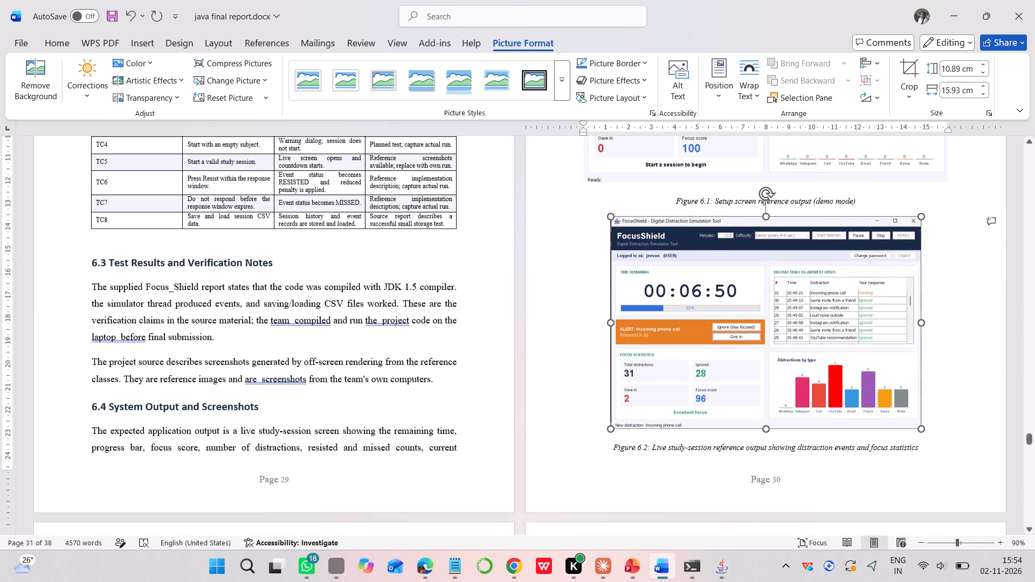
pyautogui.hscroll(2, 402, 458)
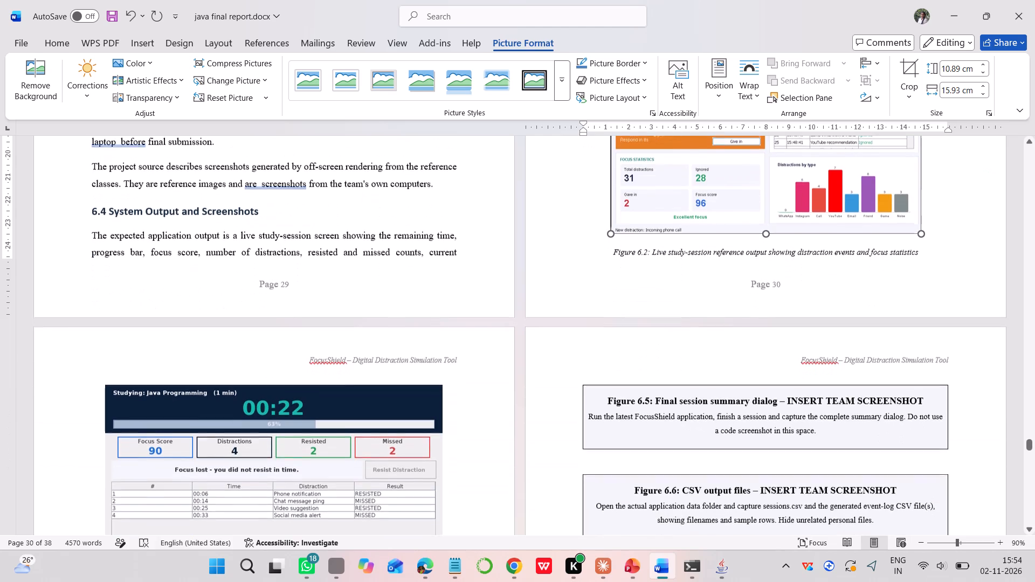
pyautogui.scroll(-1, 402, 458)
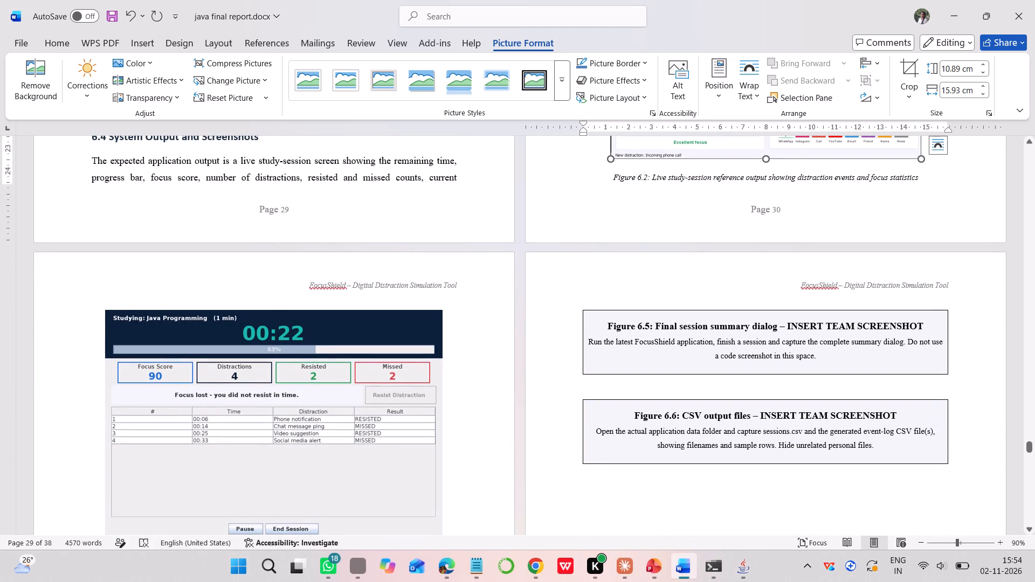
pyautogui.click(402, 458)
pyautogui.press('Delete')
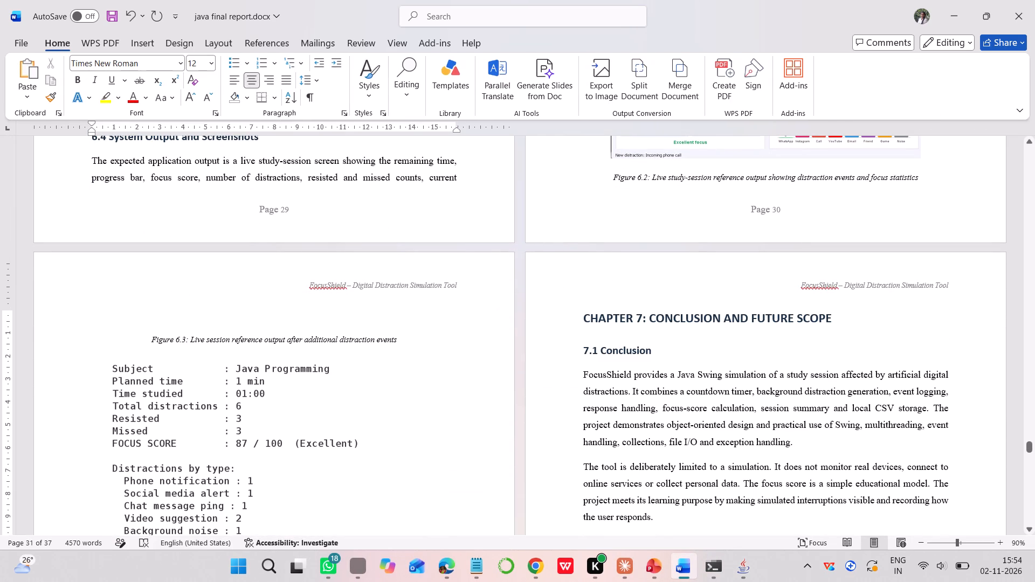
pyautogui.moveTo(150, 338); pyautogui.dragTo(404, 341)
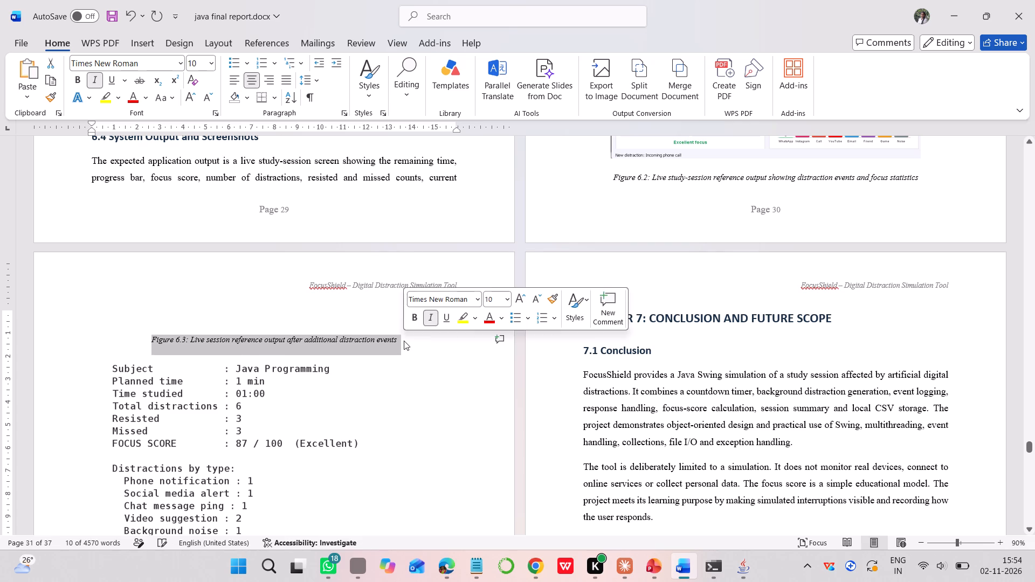
pyautogui.press('Delete')
# Replace the console-summary picture above the Figure 6.4 caption on page 31 with Screenshot 2026-11-02 155249.png.
pyautogui.hscroll(1, 364, 350)
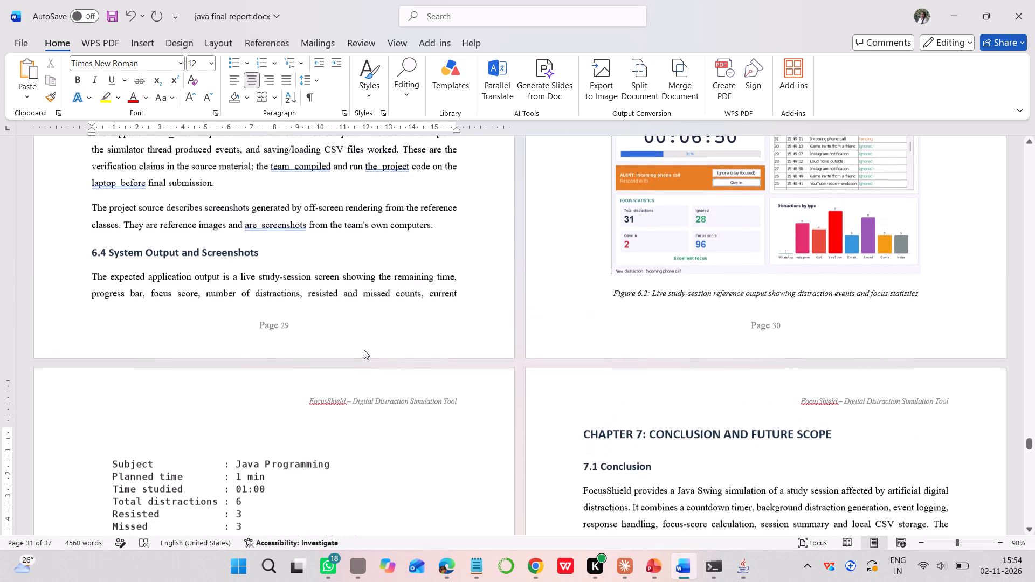
pyautogui.hscroll(1, 364, 350)
pyautogui.scroll(-2, 364, 350)
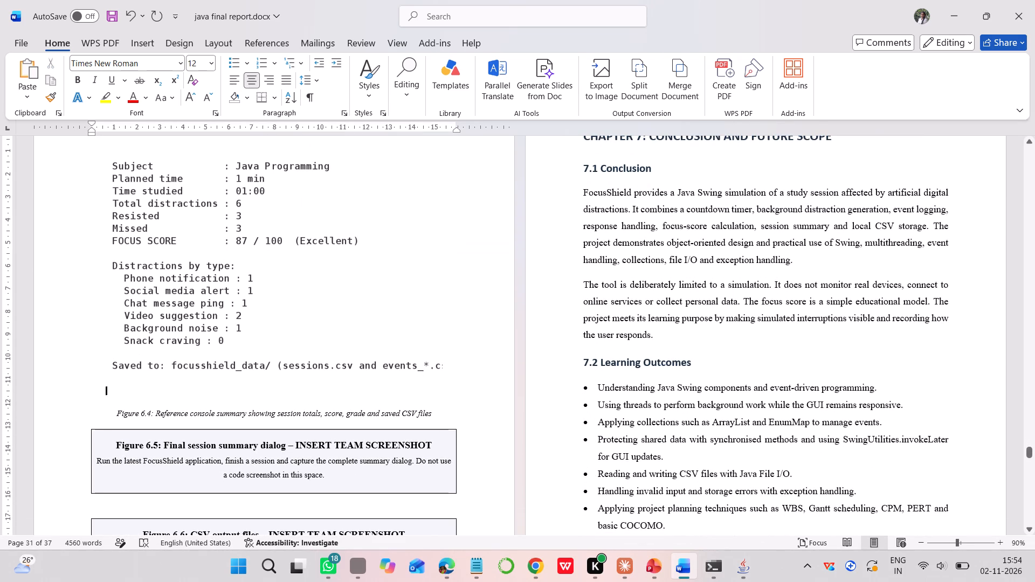
pyautogui.click(211, 181)
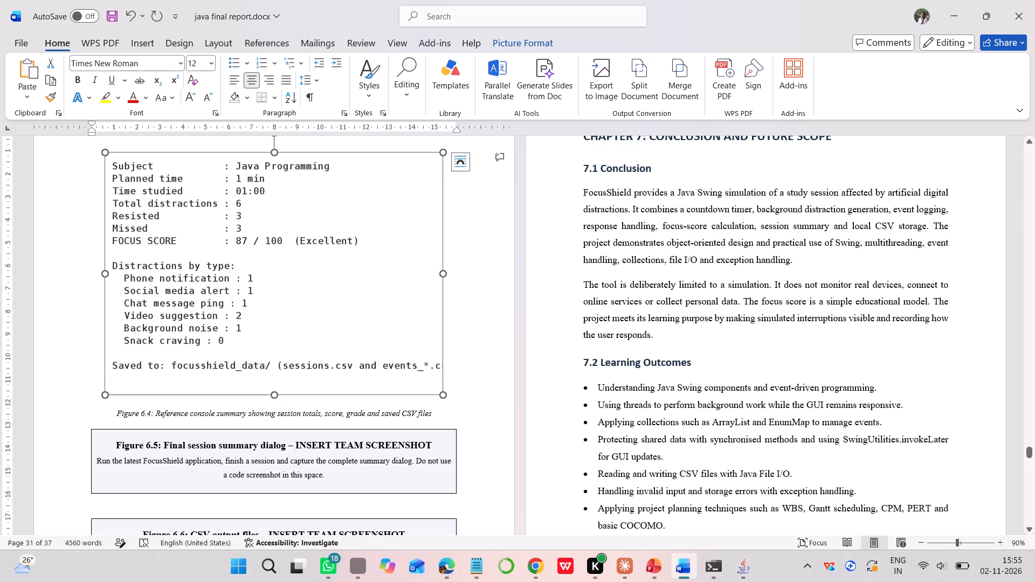
pyautogui.press('Delete')
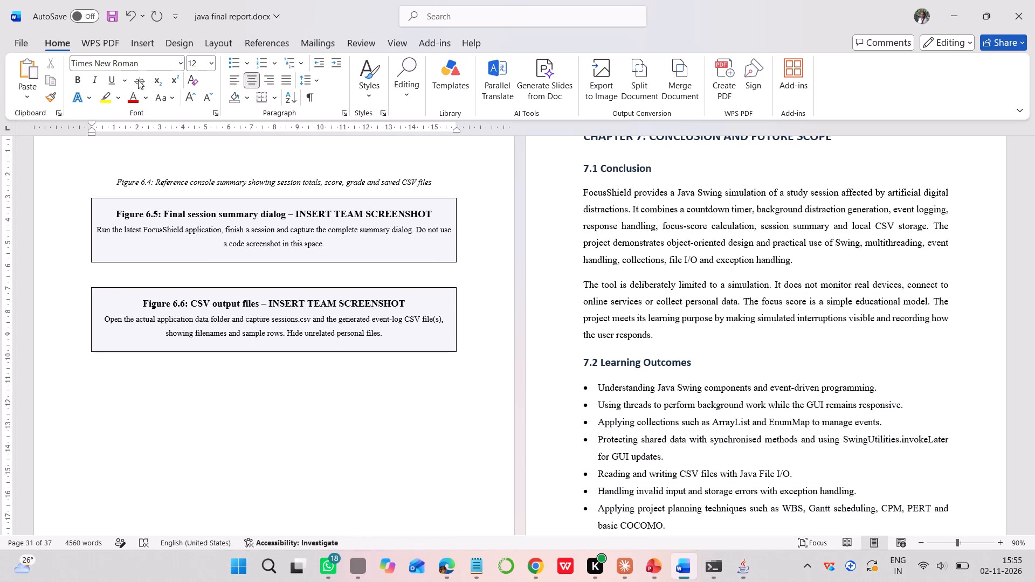
pyautogui.click(140, 45)
pyautogui.click(147, 96)
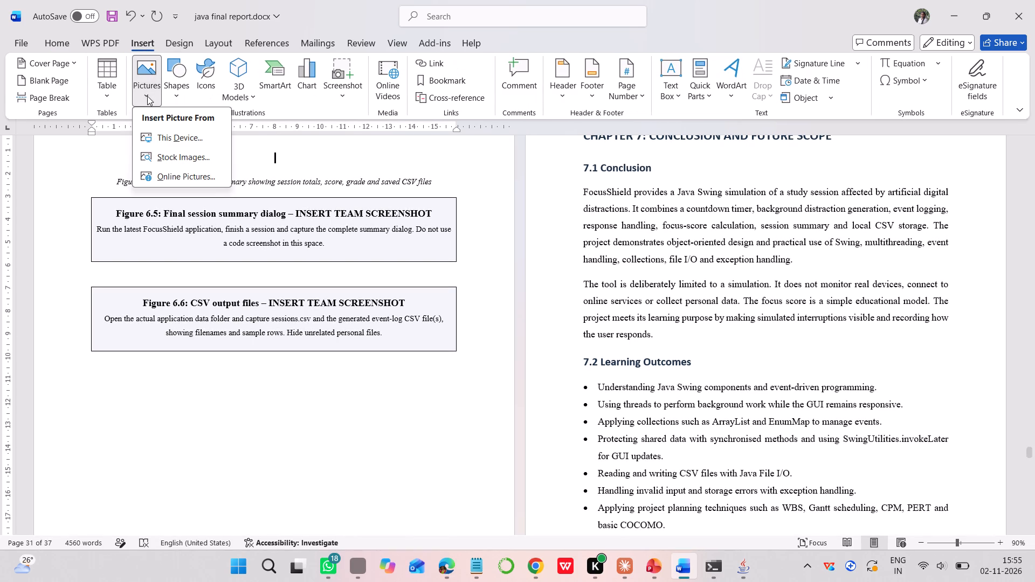
pyautogui.click(159, 140)
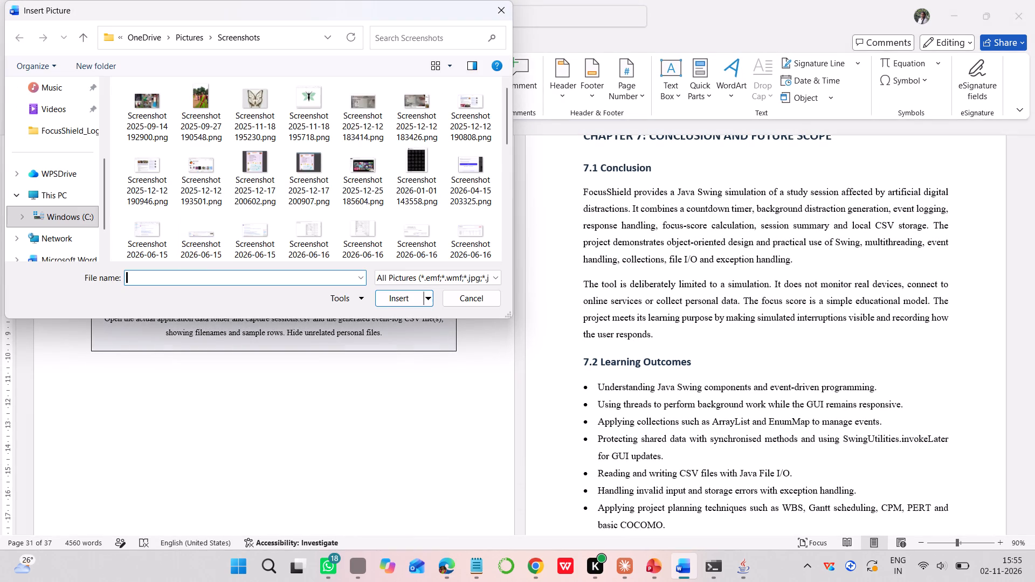
pyautogui.scroll(-8, 290, 214)
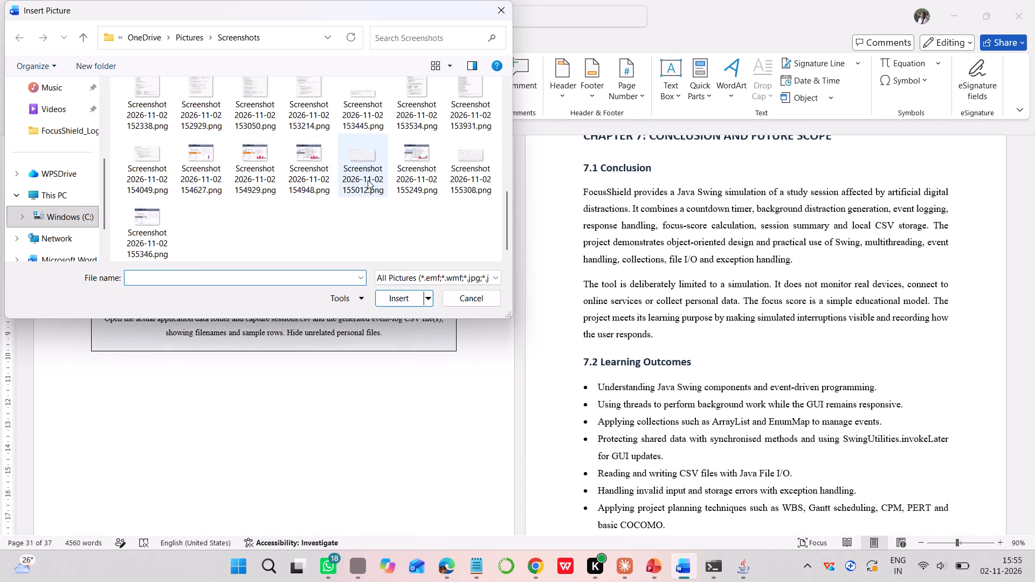
pyautogui.click(420, 166)
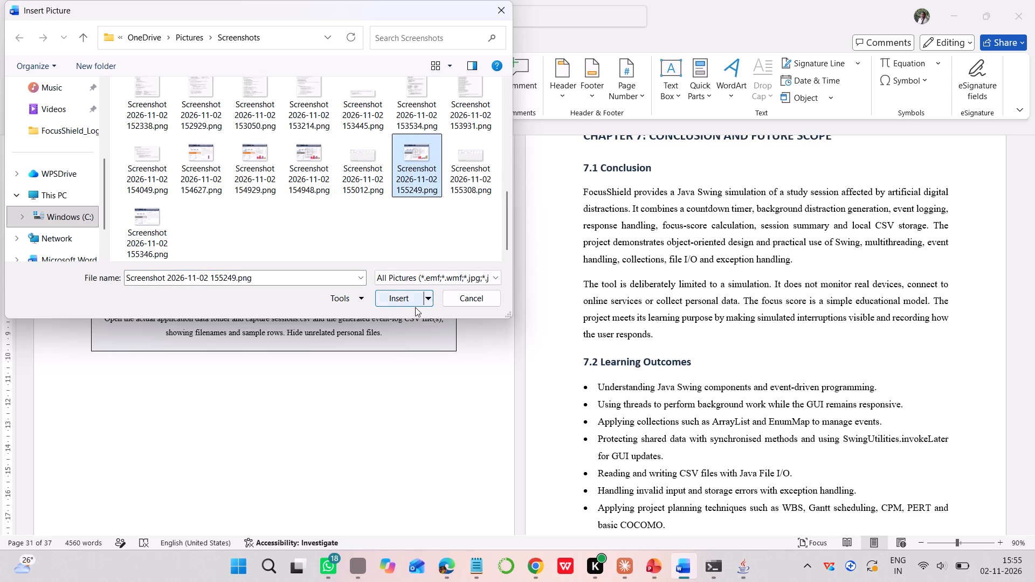
pyautogui.click(405, 300)
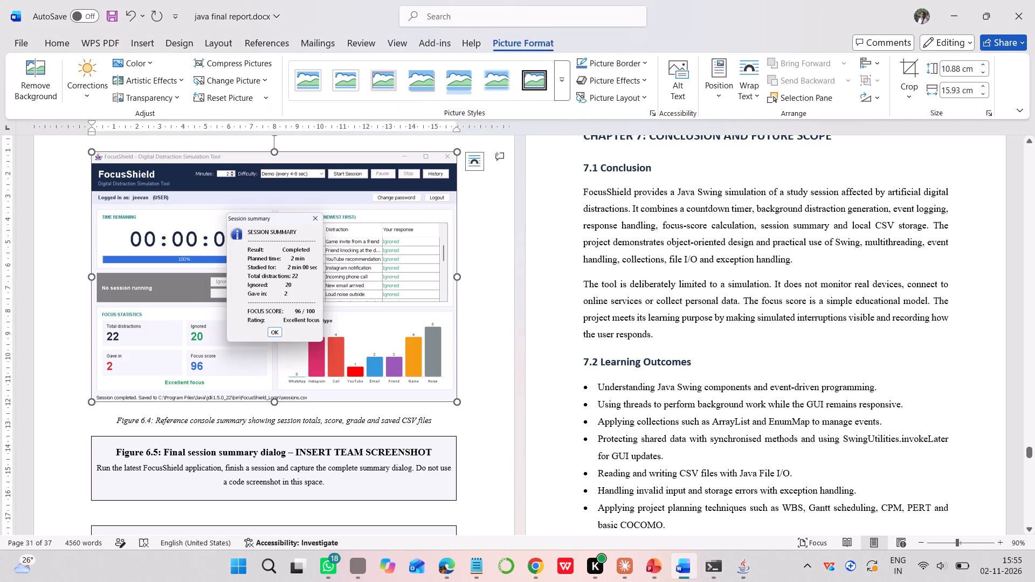
# Examine the rest of page 31, including the Figure 6.5 and Figure 6.6 screenshot placeholders beneath the Figure 6.4 caption.
pyautogui.scroll(-1, 500, 417)
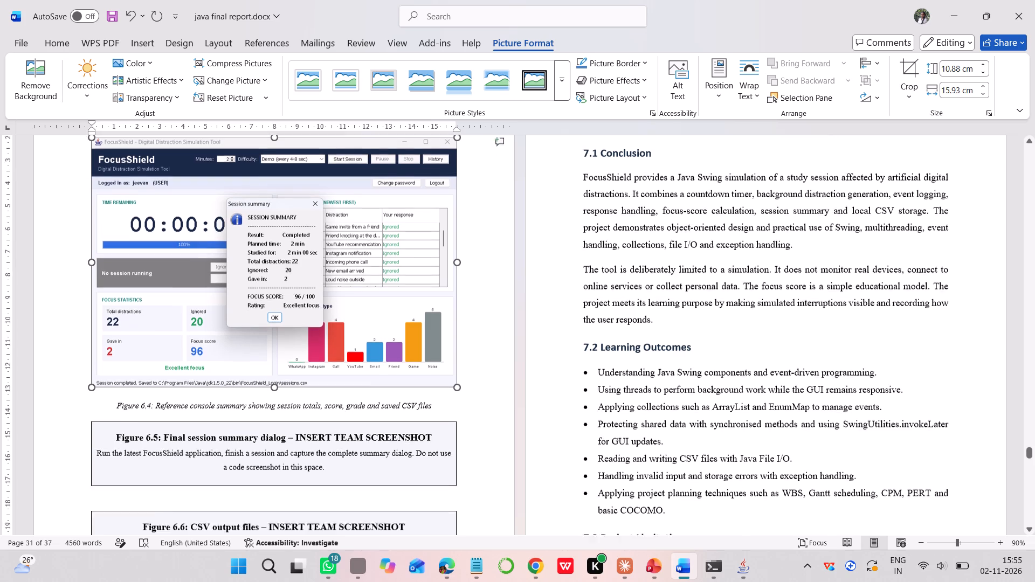
pyautogui.scroll(-5, 500, 417)
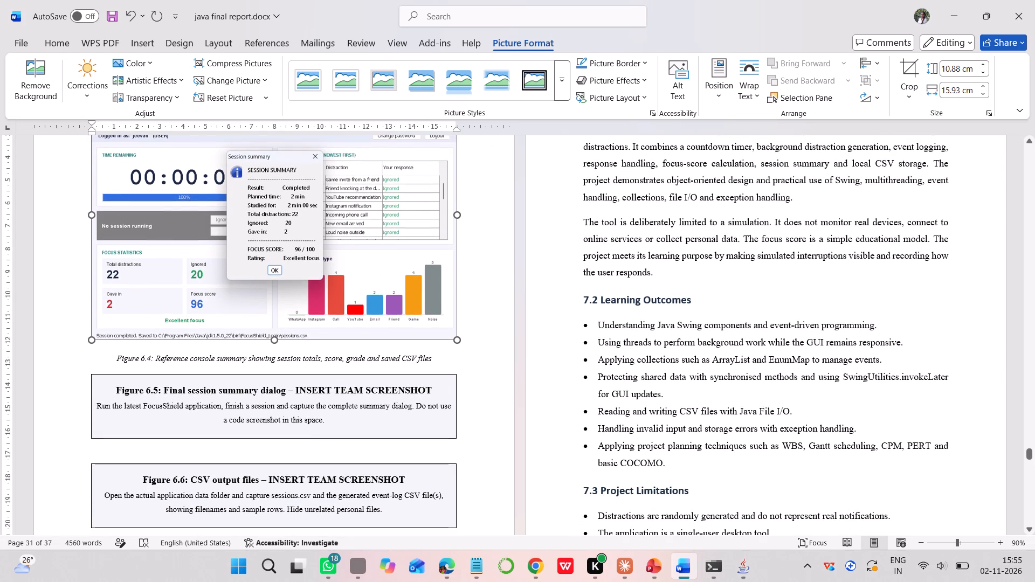
pyautogui.scroll(-1, 500, 417)
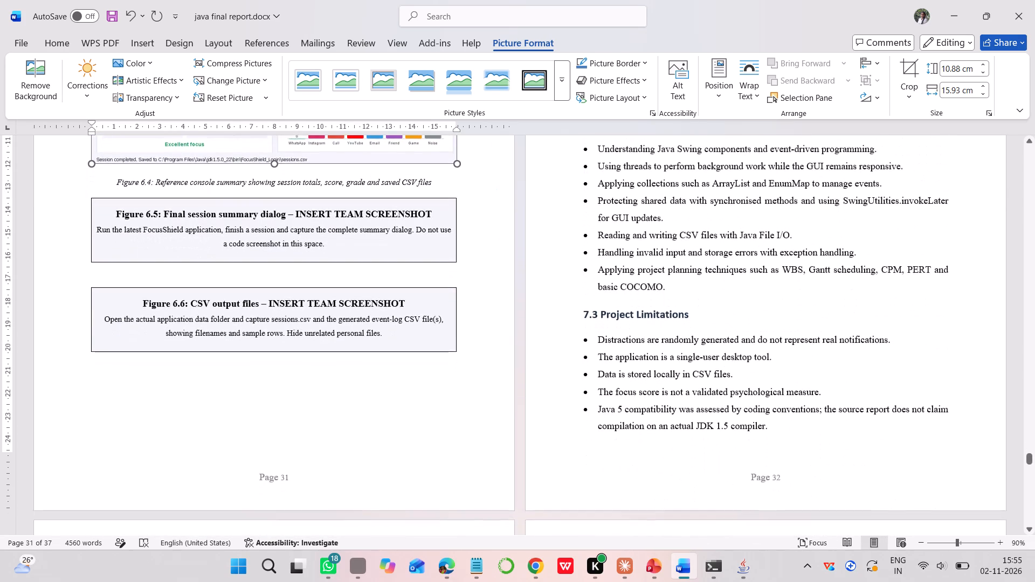
pyautogui.scroll(1, 500, 417)
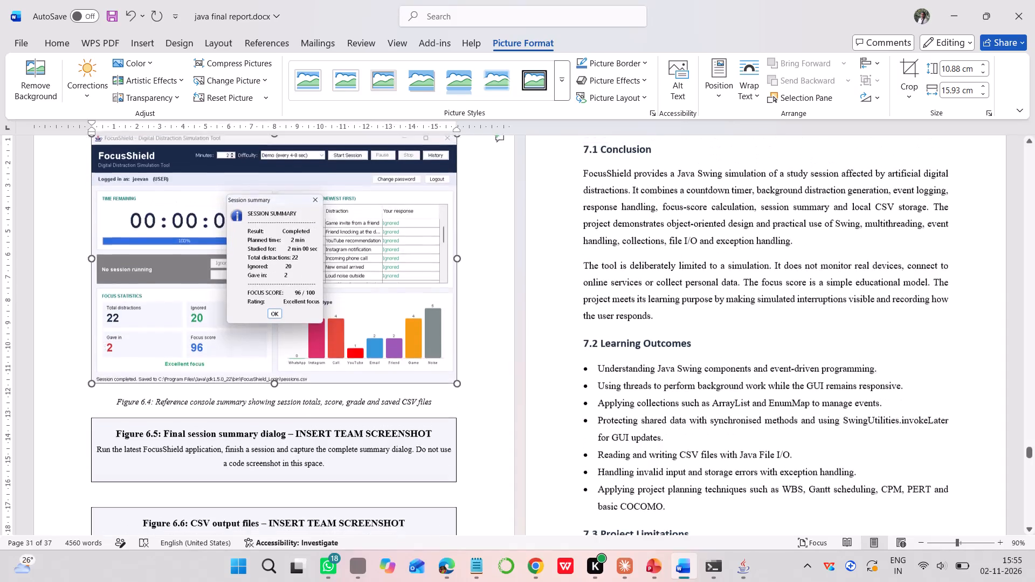
# Replace the setup-screen picture above the Figure 4.4 caption on page 15 with Screenshot 2026-11-02 155346.png.
pyautogui.scroll(7, 500, 417)
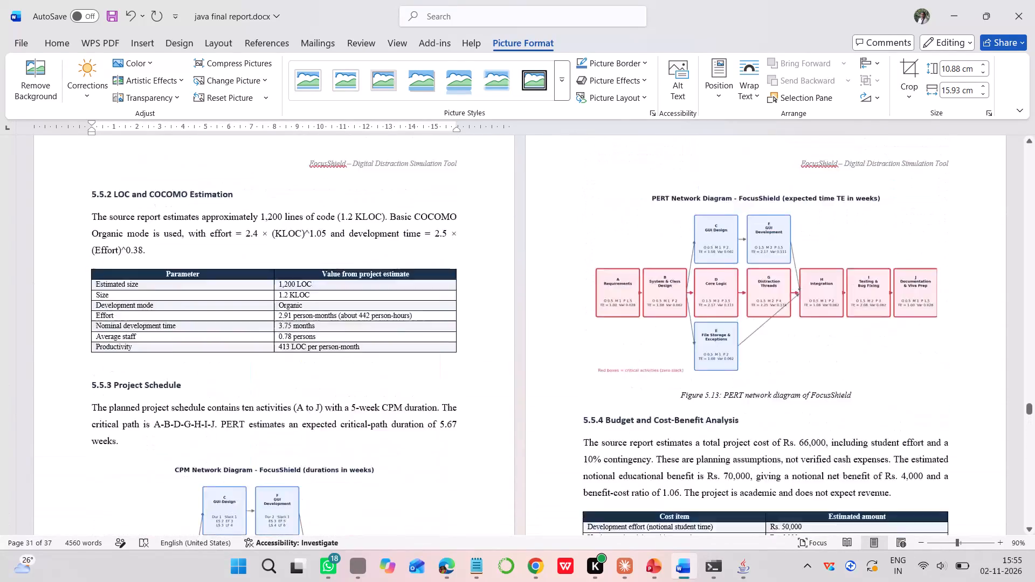
pyautogui.scroll(2, 500, 417)
pyautogui.scroll(-1, 500, 417)
pyautogui.hscroll(1, 500, 417)
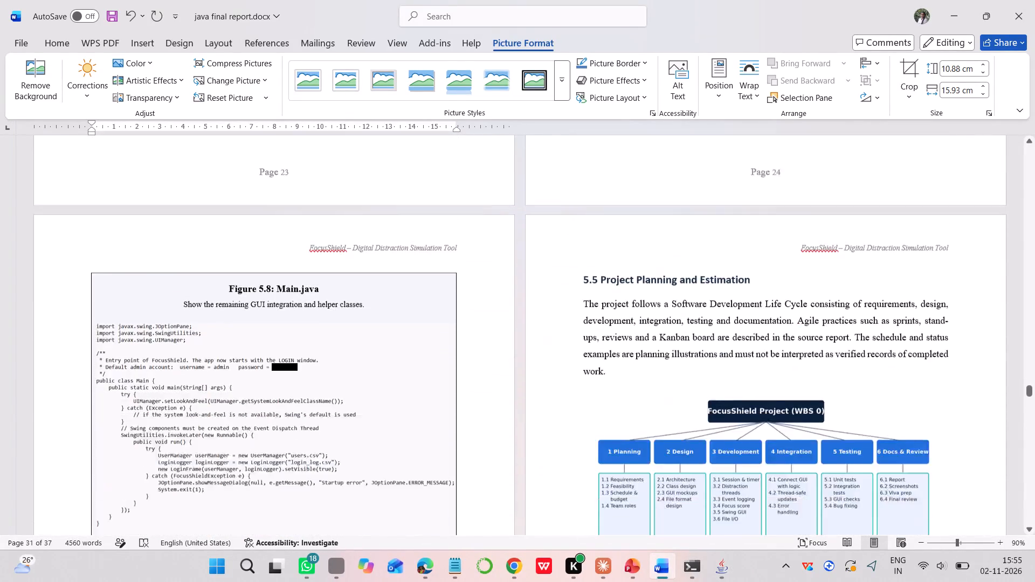
pyautogui.hscroll(1, 500, 417)
pyautogui.scroll(4, 500, 417)
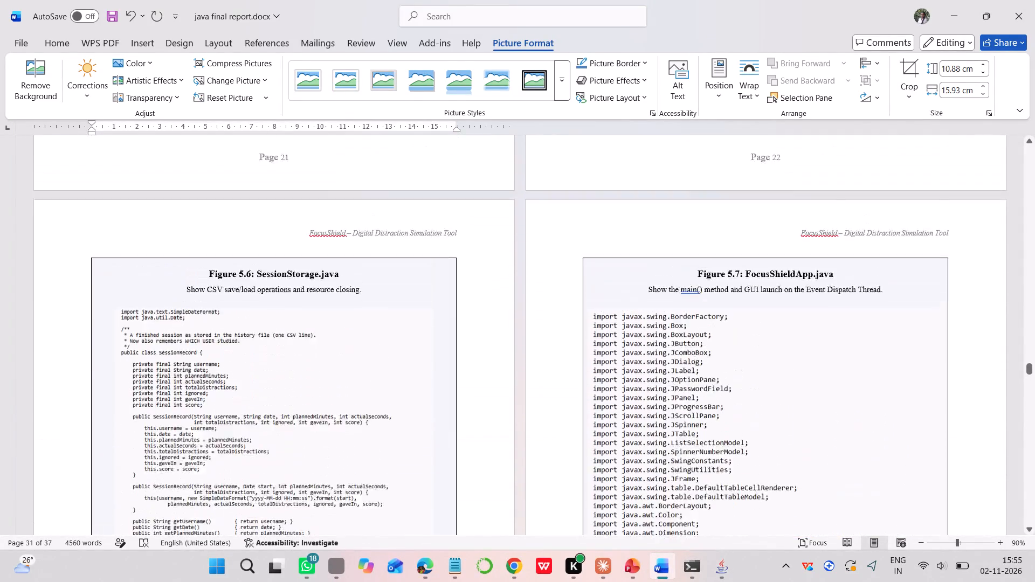
pyautogui.scroll(5, 500, 417)
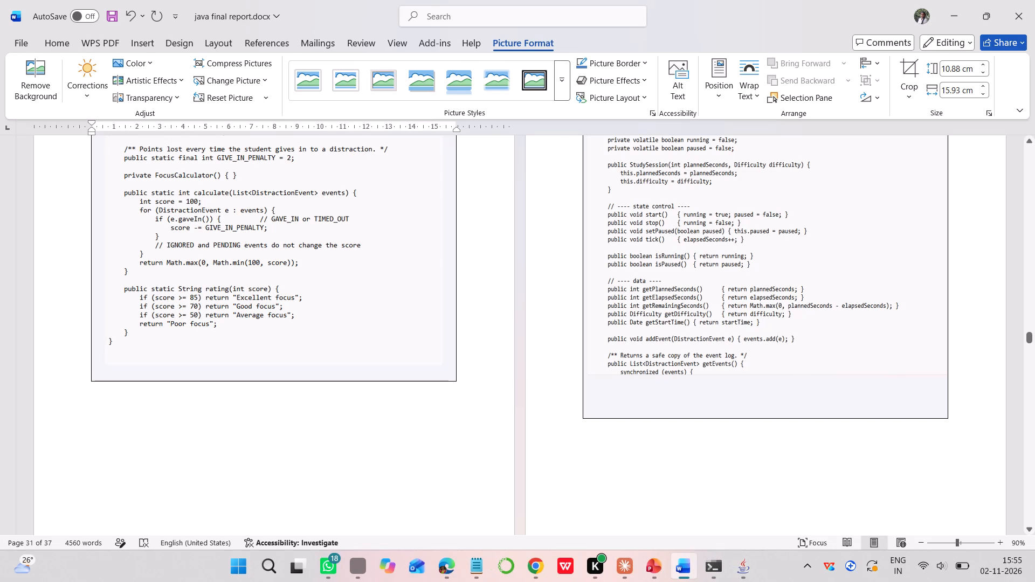
pyautogui.scroll(7, 500, 417)
pyautogui.scroll(-1, 500, 417)
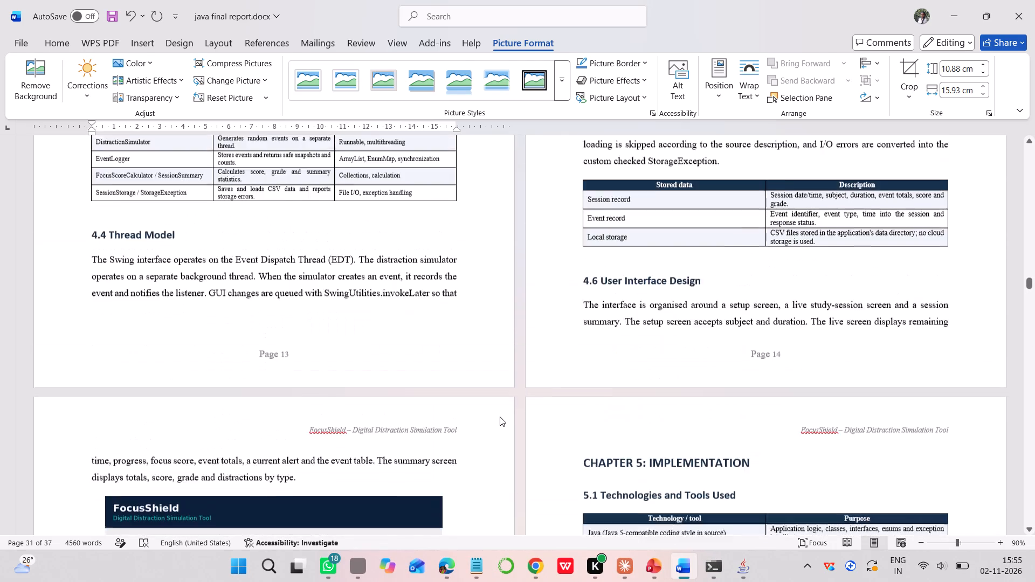
pyautogui.scroll(-1, 500, 417)
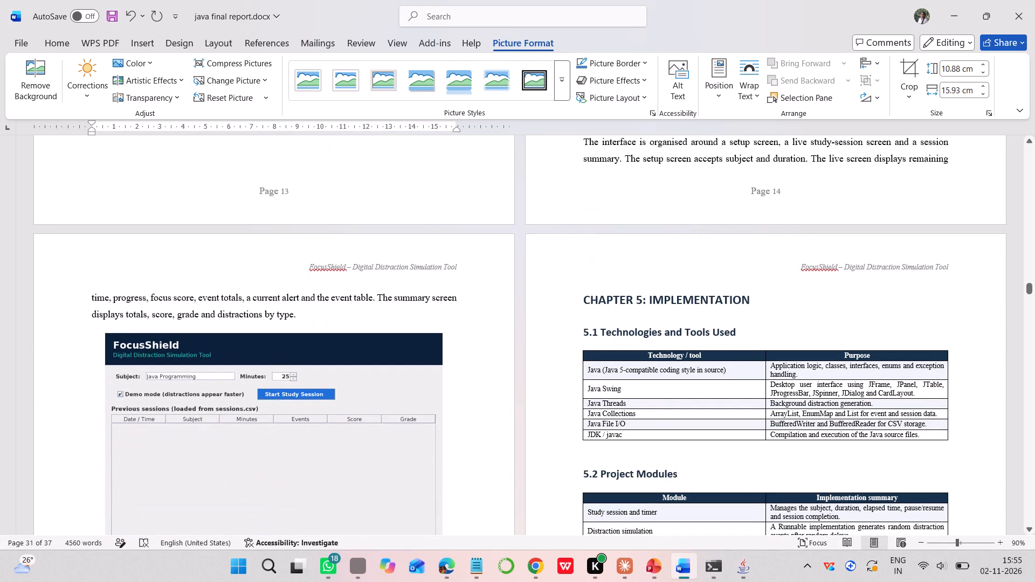
pyautogui.click(415, 455)
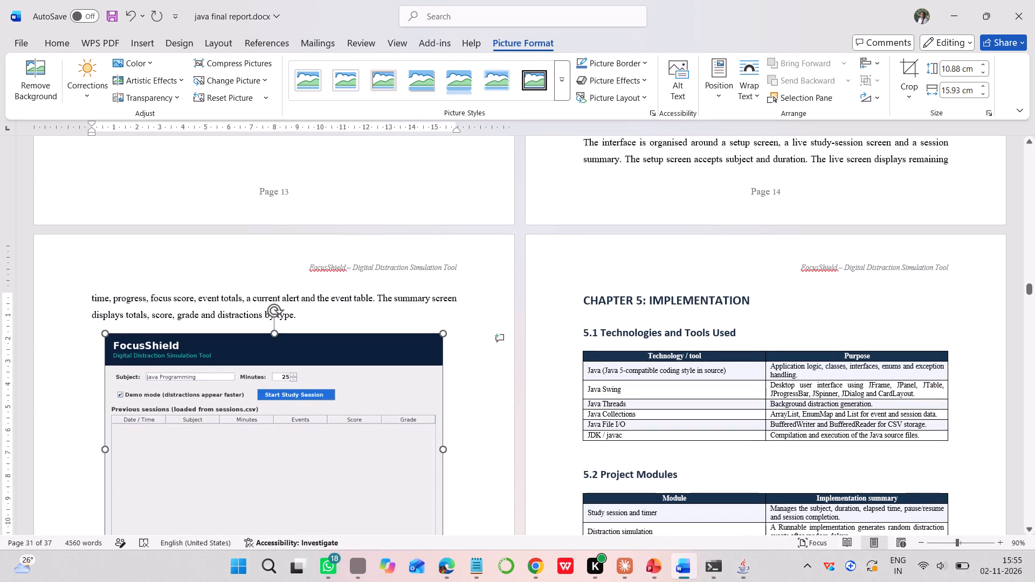
pyautogui.press('Delete')
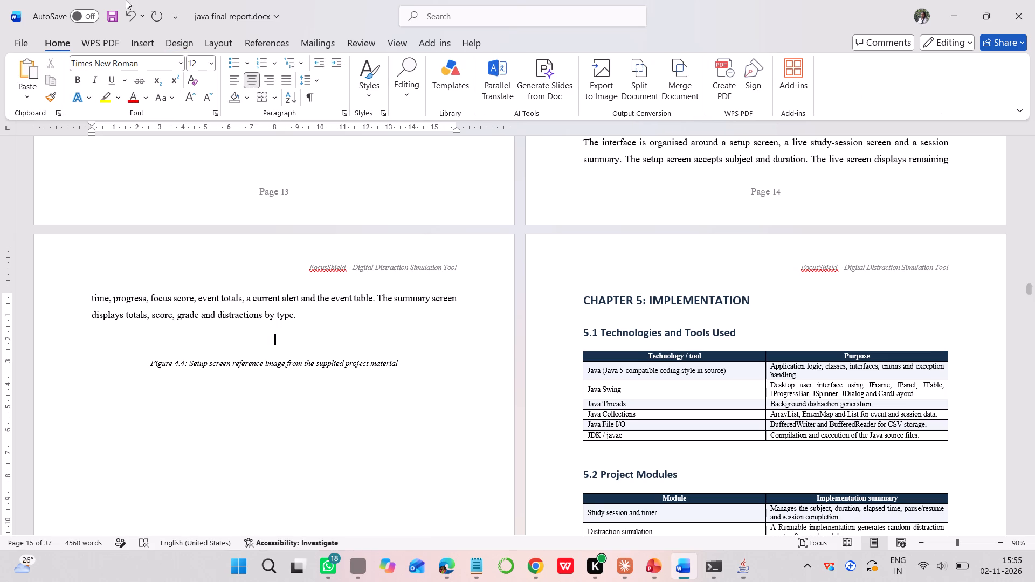
pyautogui.click(138, 45)
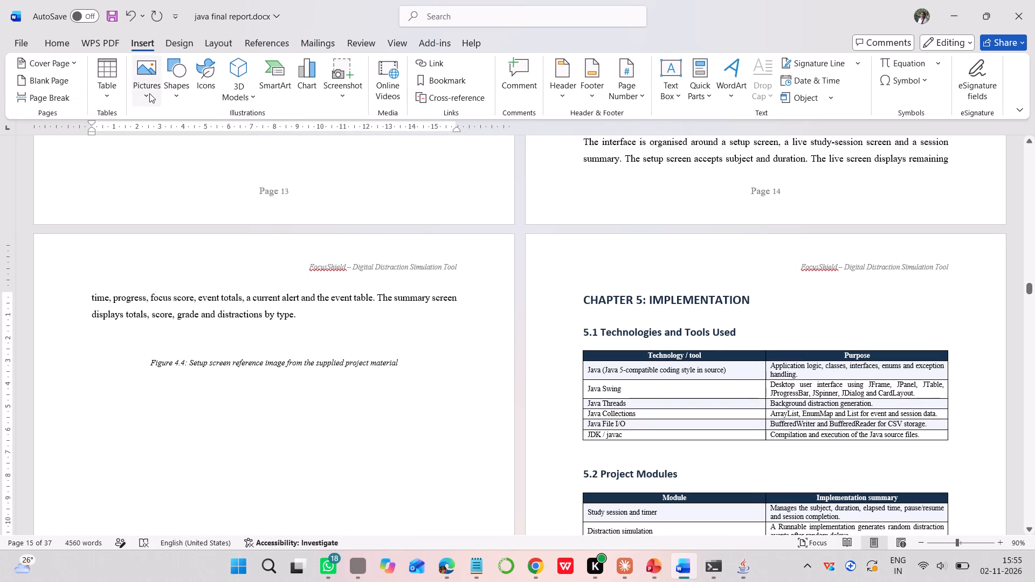
pyautogui.click(149, 93)
pyautogui.click(164, 142)
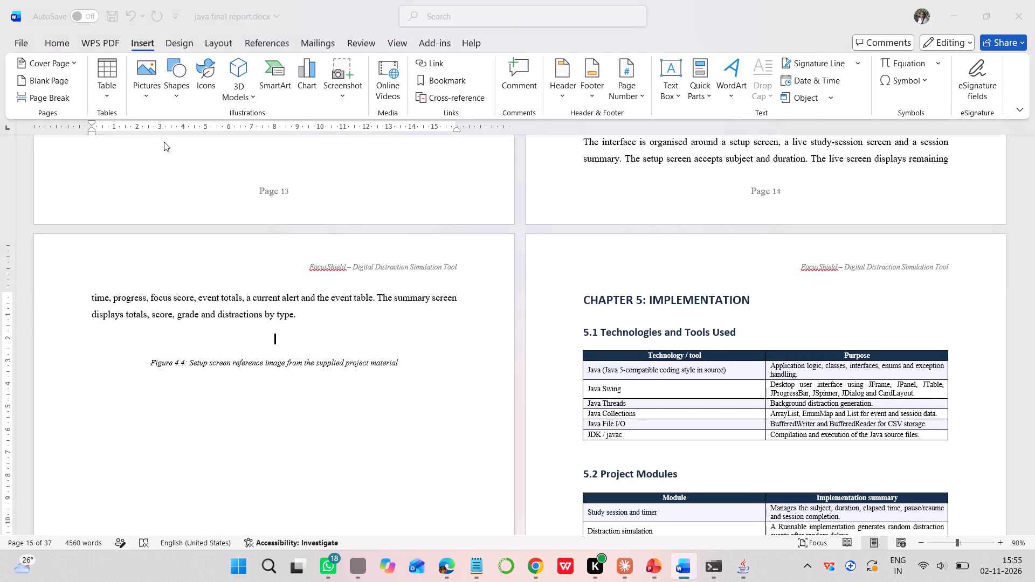
pyautogui.scroll(-11, 210, 231)
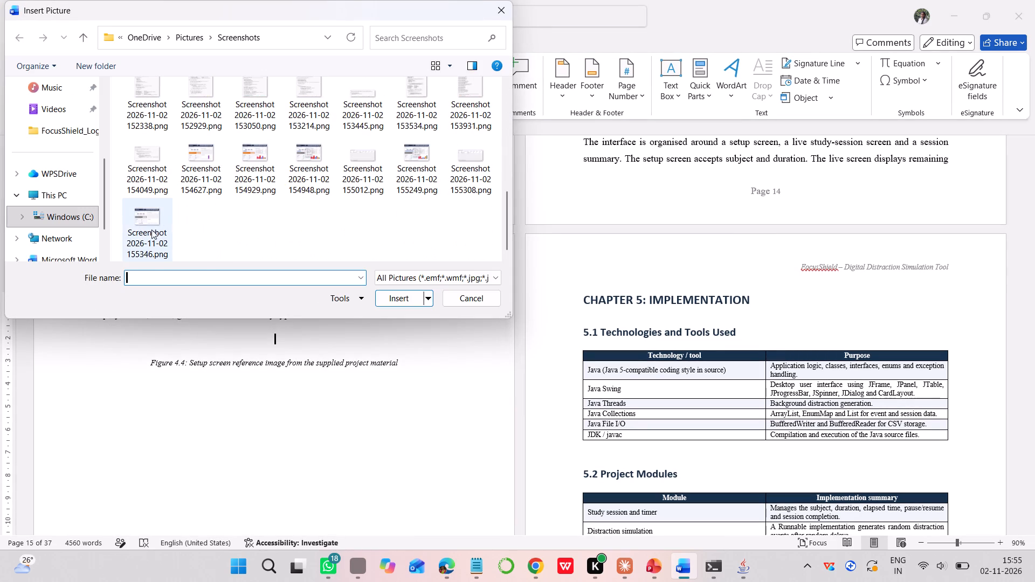
pyautogui.click(151, 229)
pyautogui.click(400, 301)
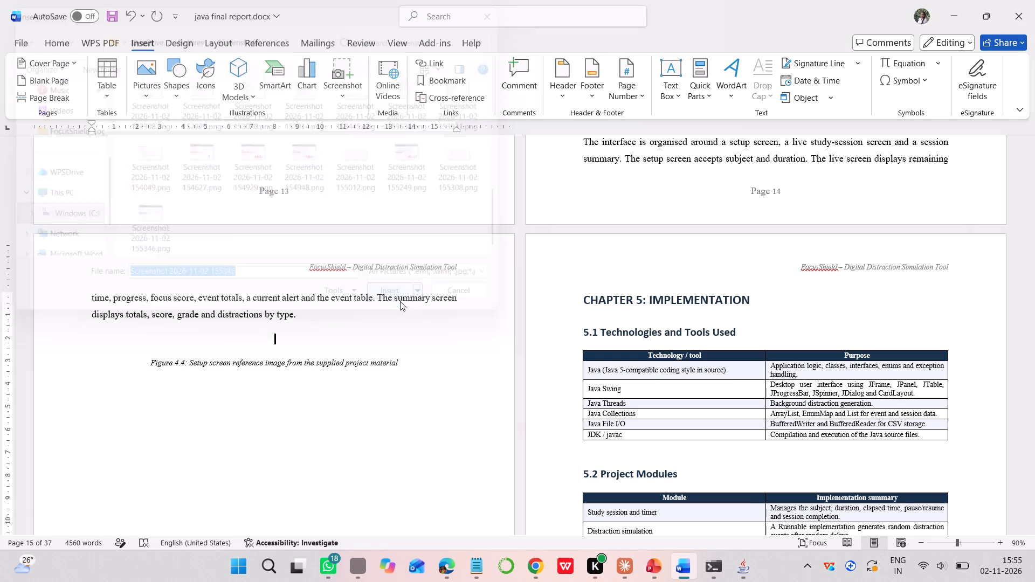
# Review the report from Figure 4.4 through the Chapter 5 code and planning figures to the Figure 6.1 and 6.2 pictures.
pyautogui.scroll(-1, 400, 301)
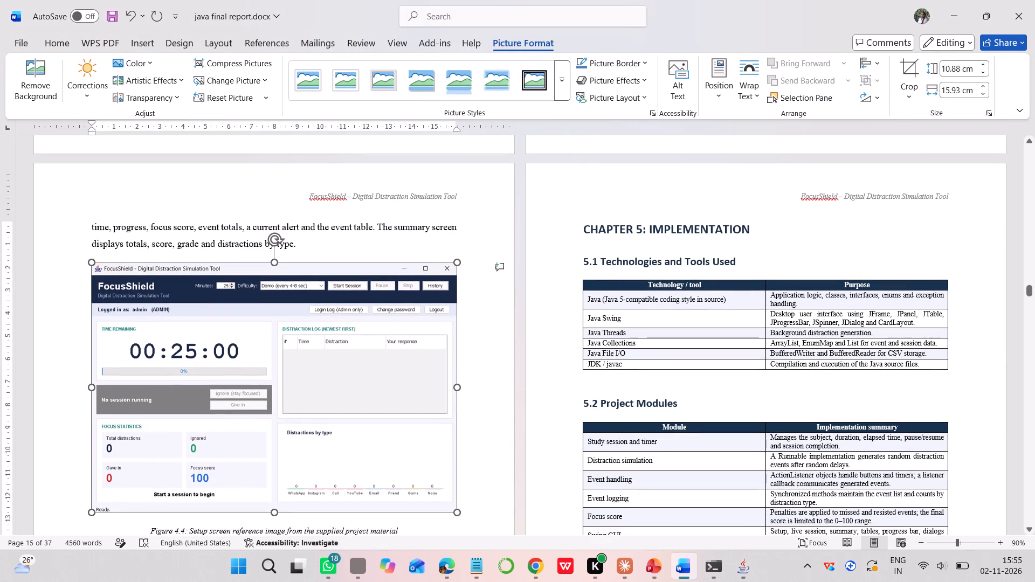
pyautogui.scroll(-1, 400, 301)
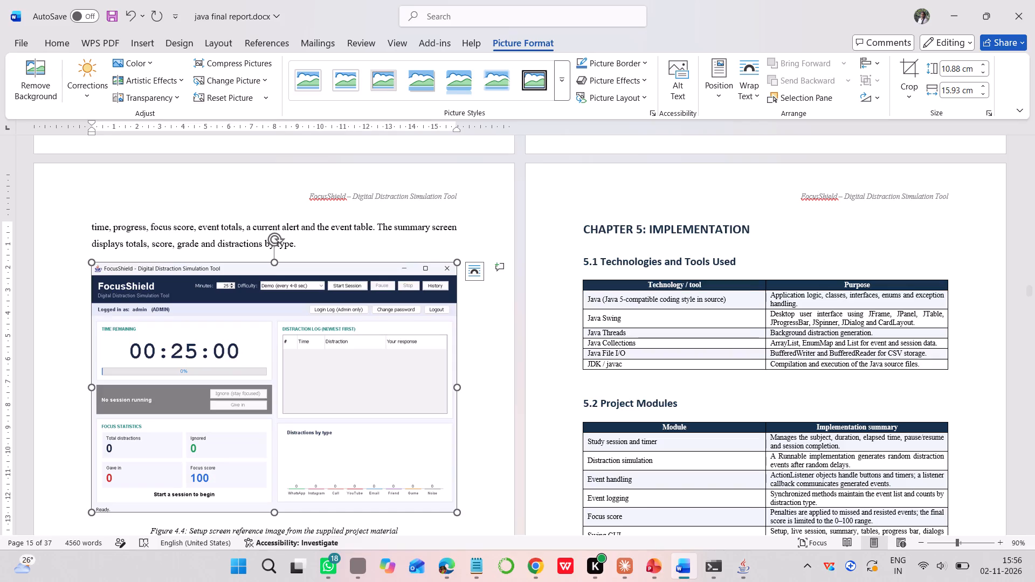
pyautogui.click(542, 330)
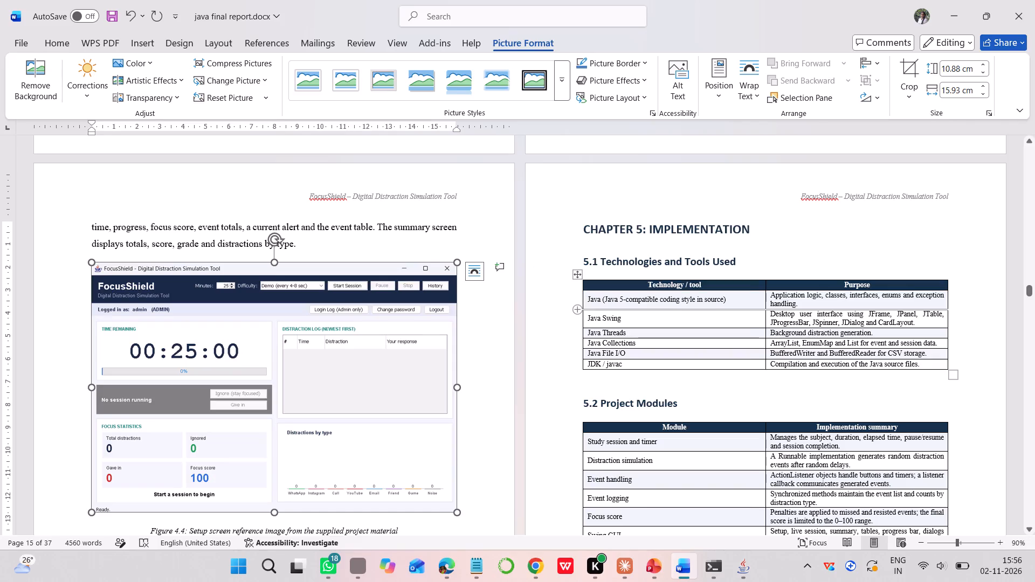
pyautogui.scroll(-9, 542, 330)
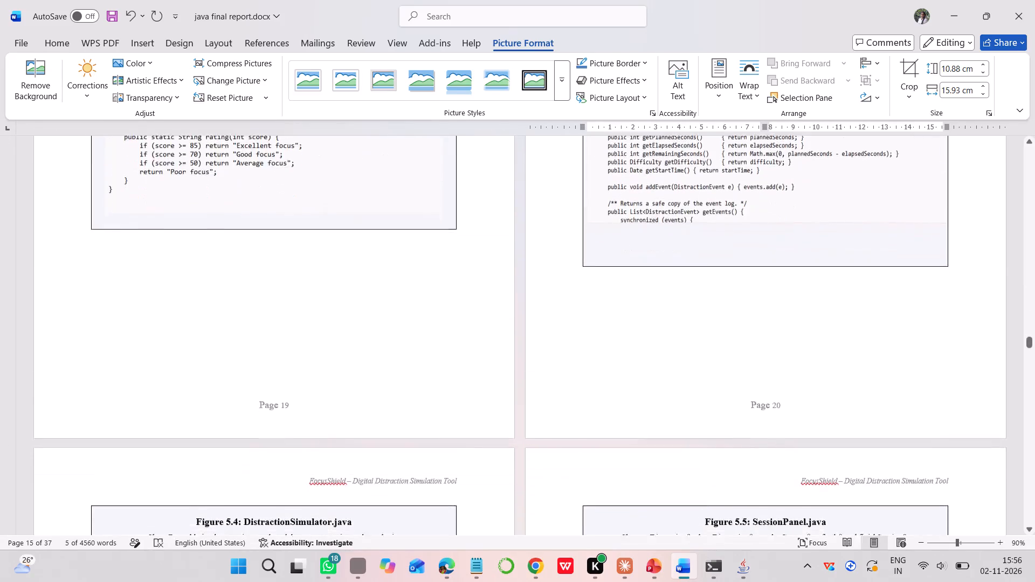
pyautogui.scroll(-11, 542, 330)
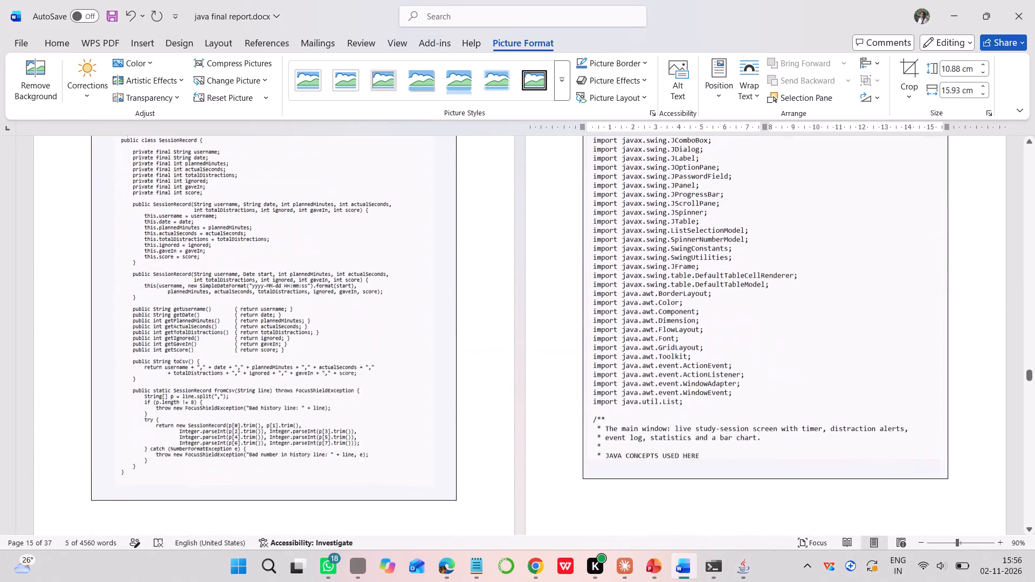
pyautogui.scroll(-11, 542, 330)
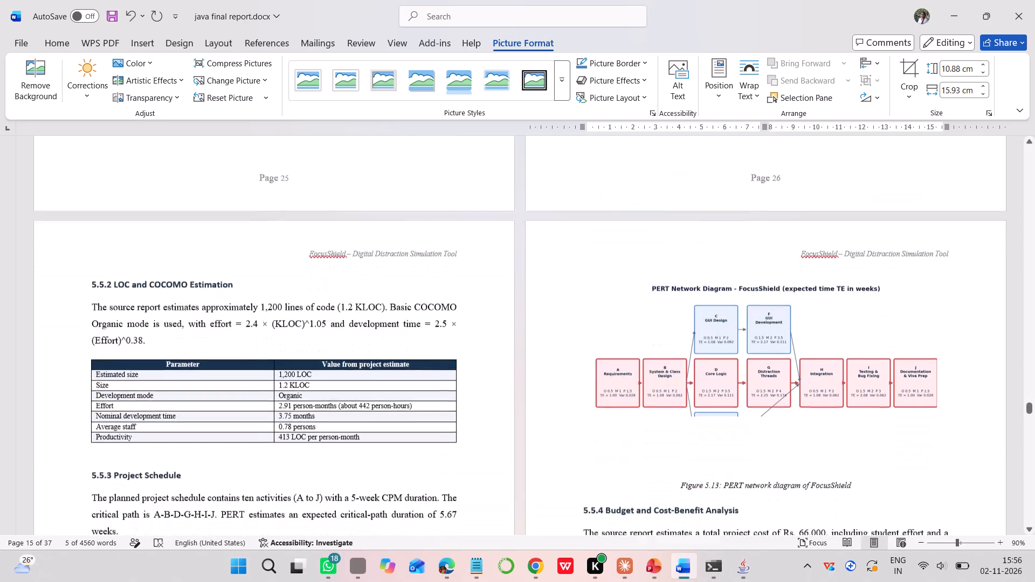
pyautogui.scroll(-5, 542, 330)
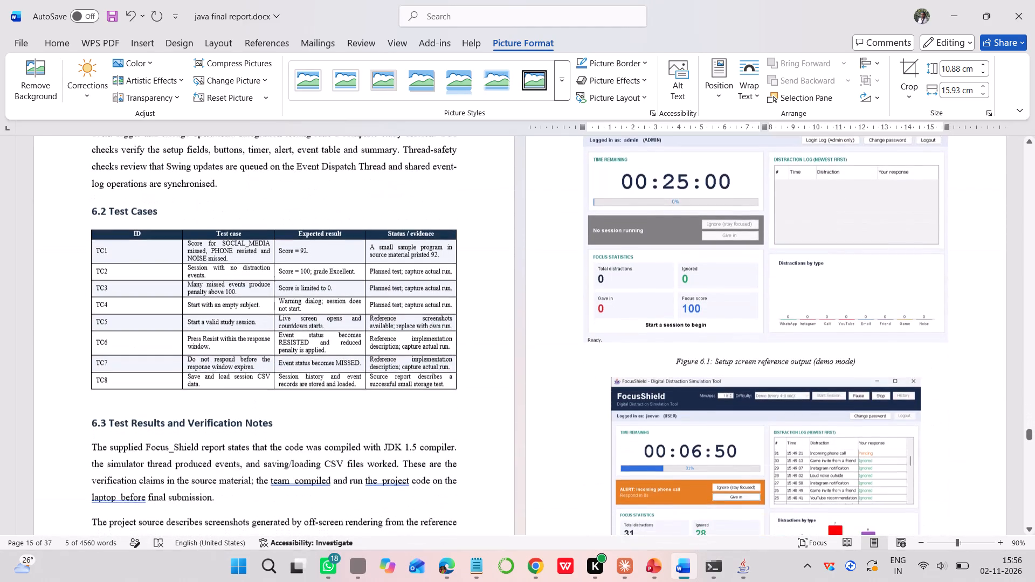
pyautogui.scroll(-2, 542, 330)
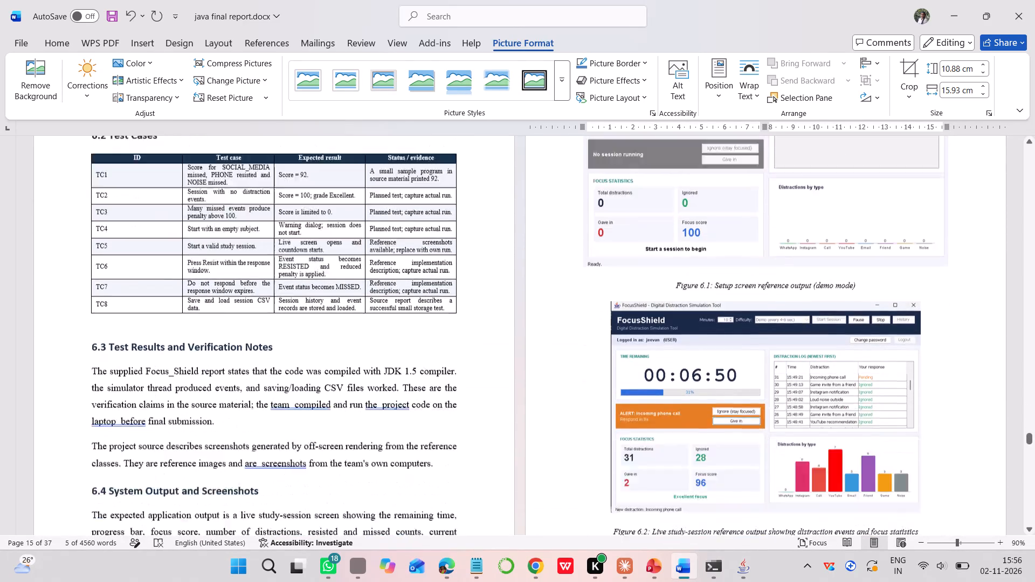
pyautogui.scroll(-1, 542, 330)
pyautogui.scroll(1, 542, 330)
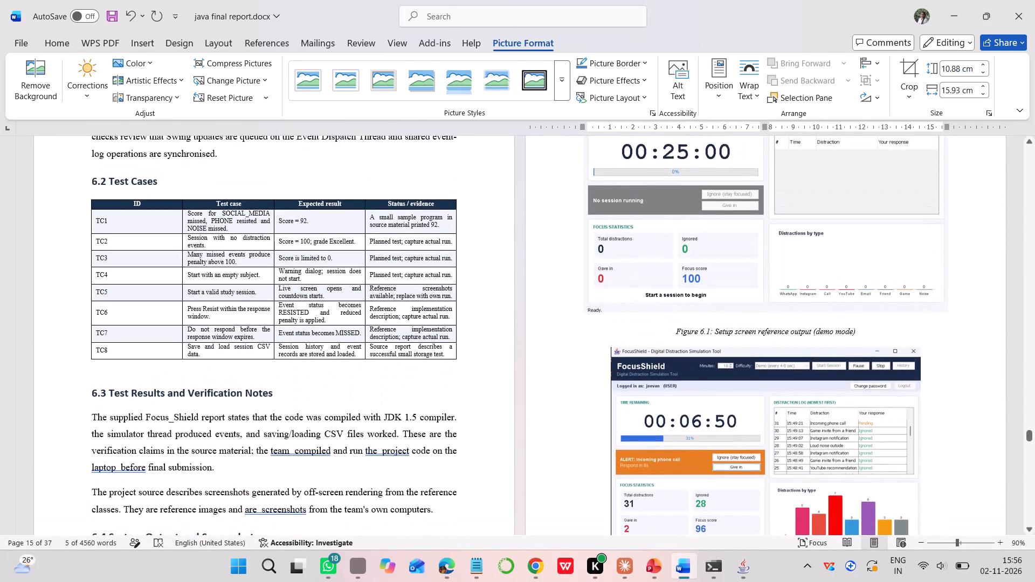
pyautogui.click(770, 294)
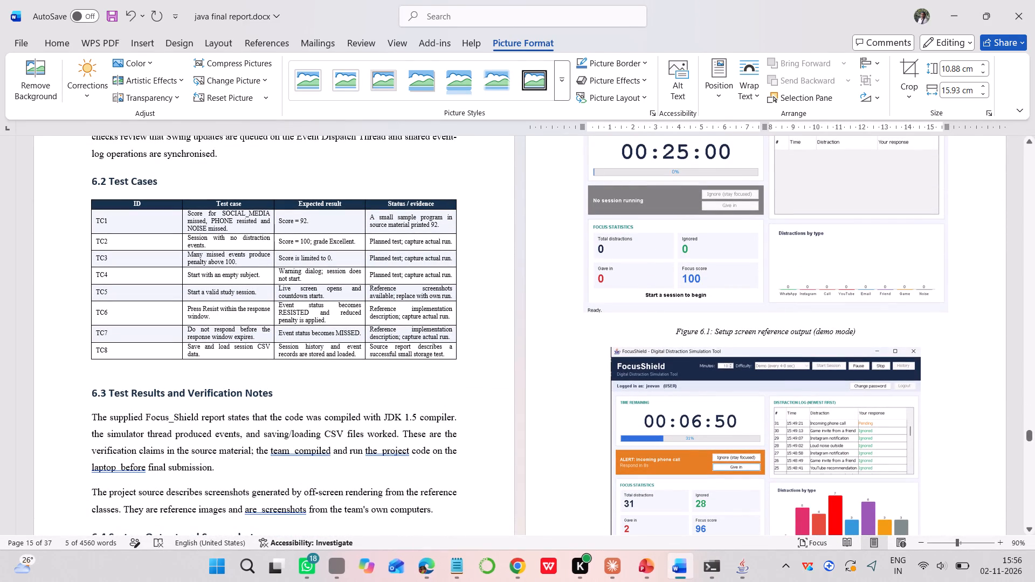
# Replace the setup-screen picture above the Figure 6.1 caption with the live-session picture moved from above the Figure 6.2 caption.
pyautogui.press('Delete')
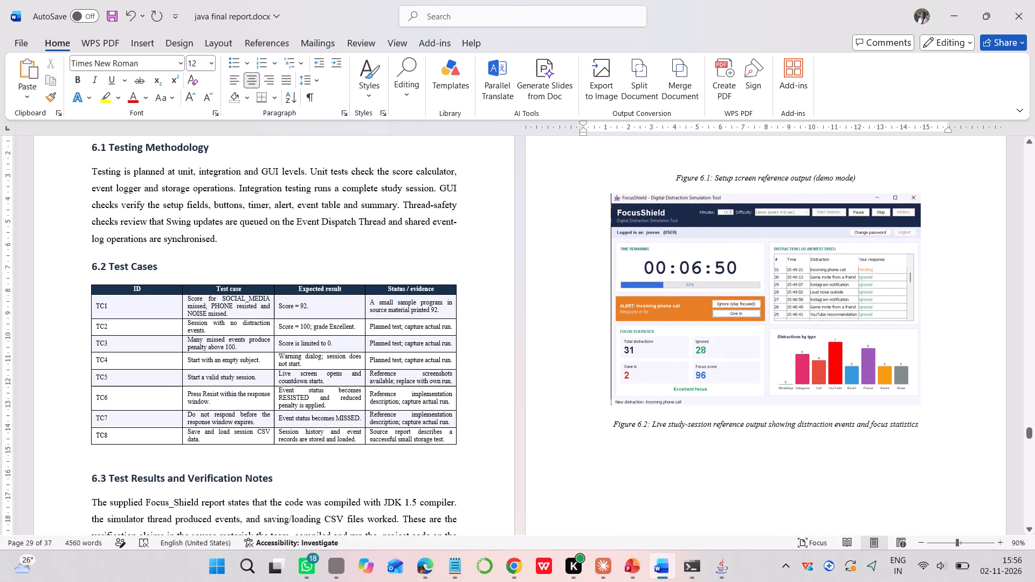
pyautogui.click(762, 311)
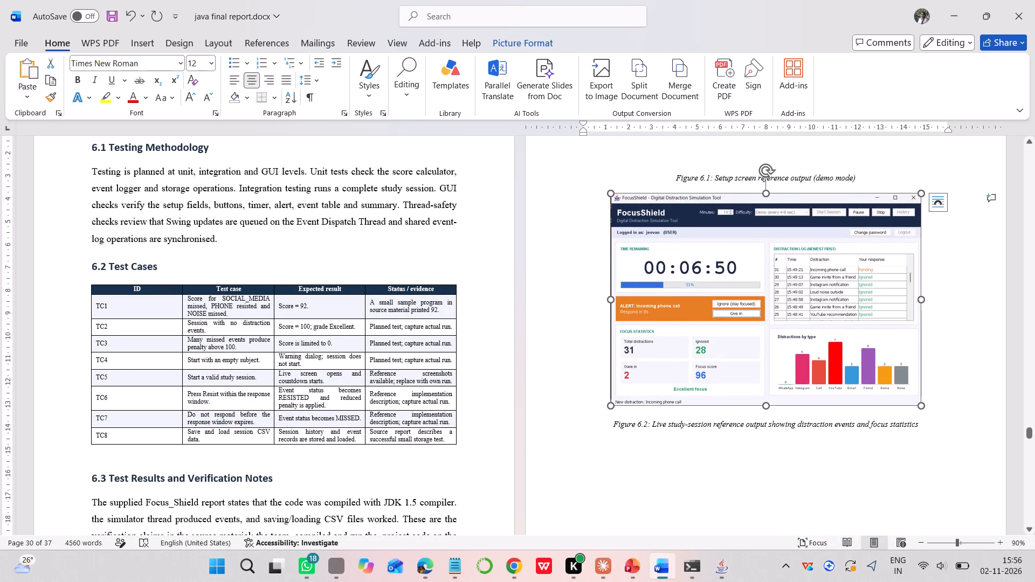
pyautogui.rightClick(769, 347)
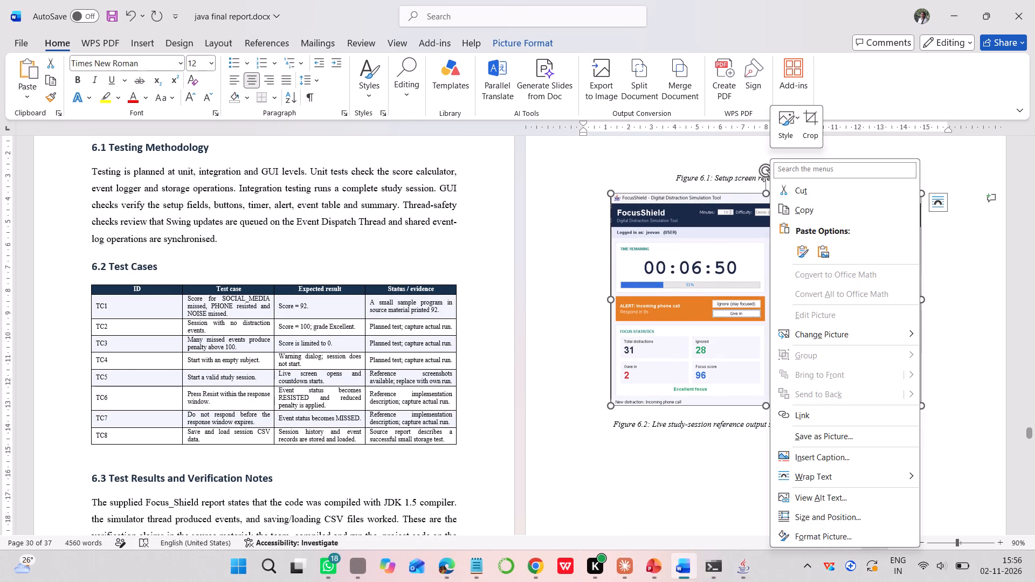
pyautogui.click(856, 190)
pyautogui.scroll(2, 856, 190)
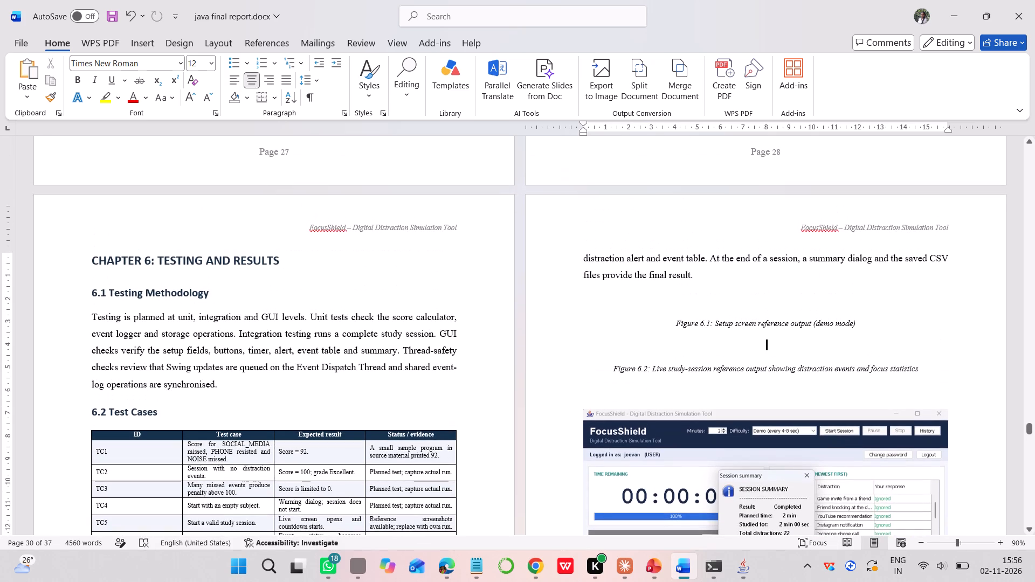
pyautogui.click(772, 296)
pyautogui.hotkey('ctrl', 'v')
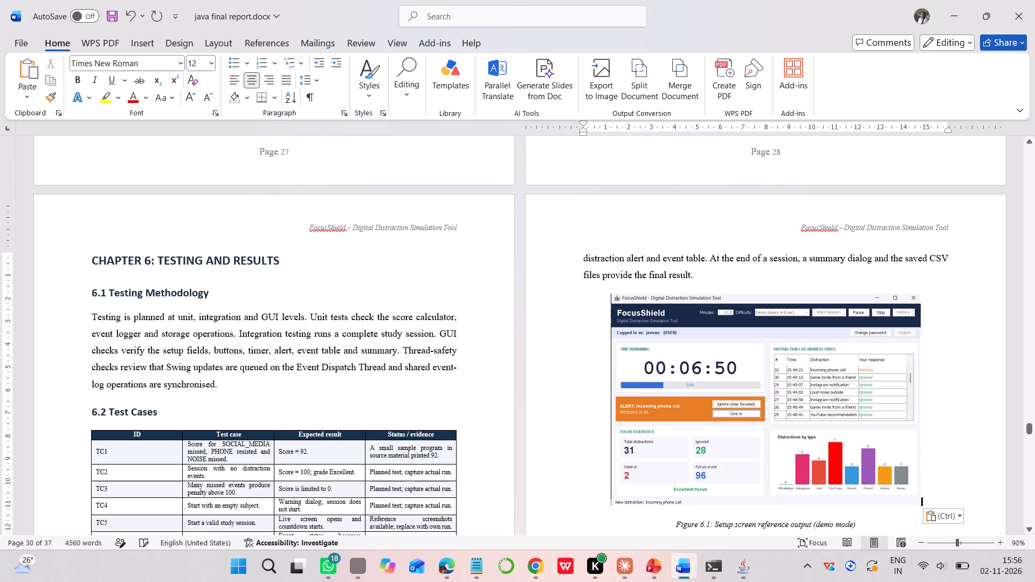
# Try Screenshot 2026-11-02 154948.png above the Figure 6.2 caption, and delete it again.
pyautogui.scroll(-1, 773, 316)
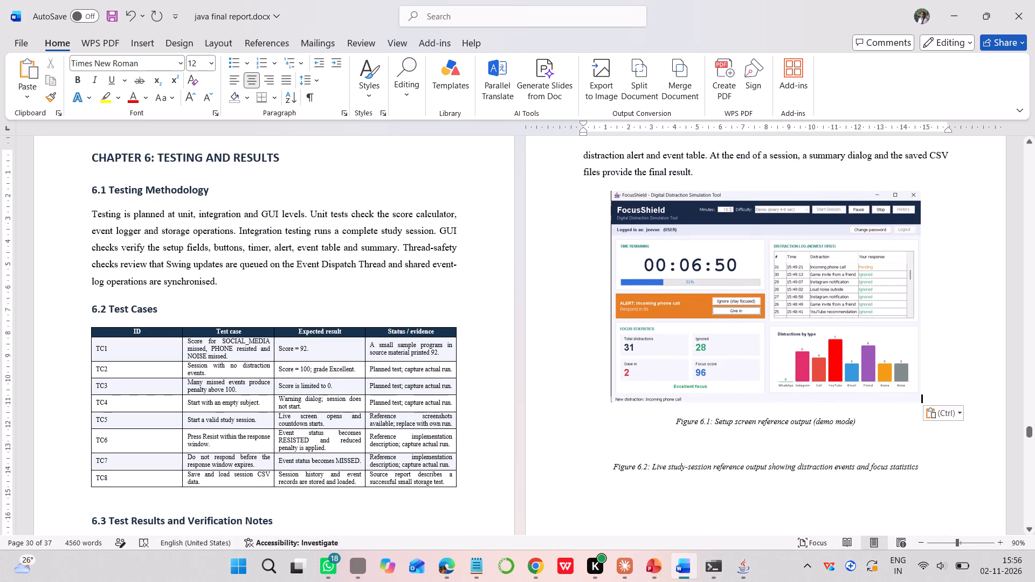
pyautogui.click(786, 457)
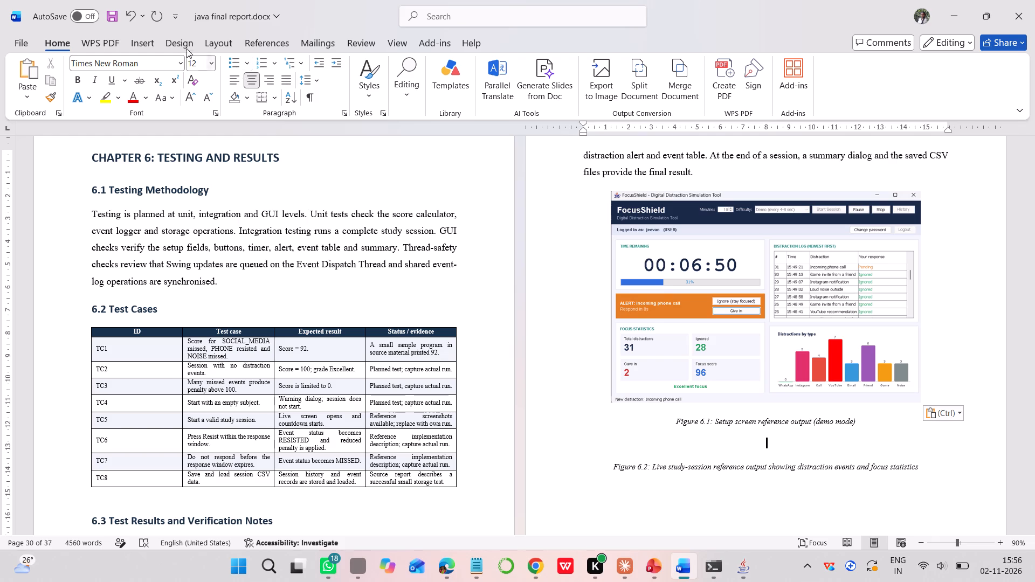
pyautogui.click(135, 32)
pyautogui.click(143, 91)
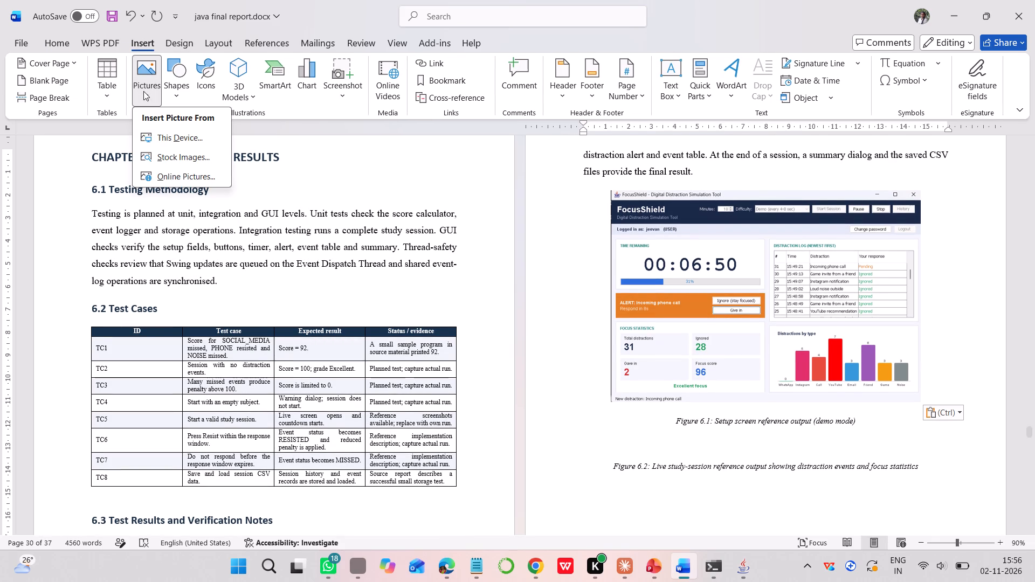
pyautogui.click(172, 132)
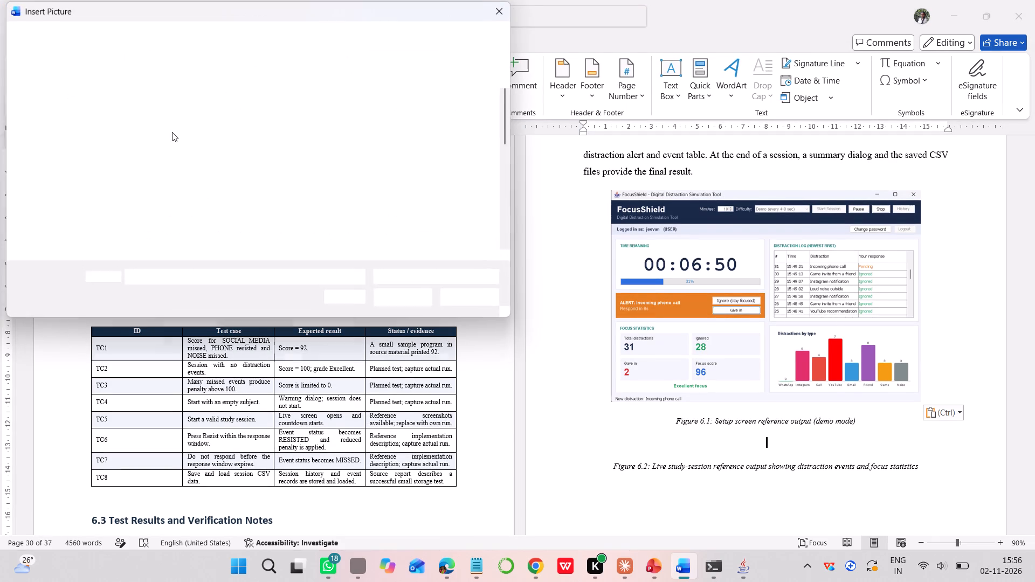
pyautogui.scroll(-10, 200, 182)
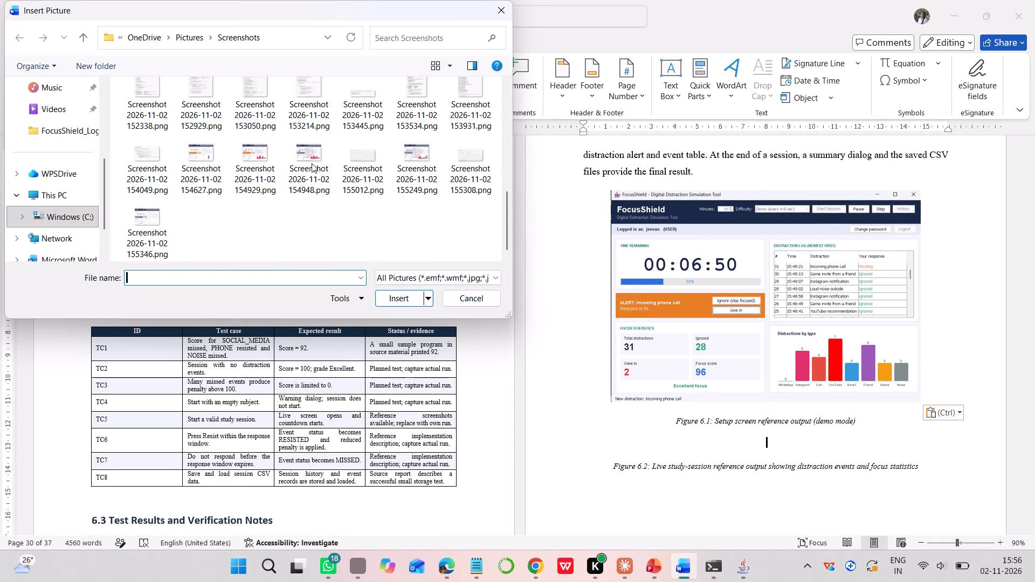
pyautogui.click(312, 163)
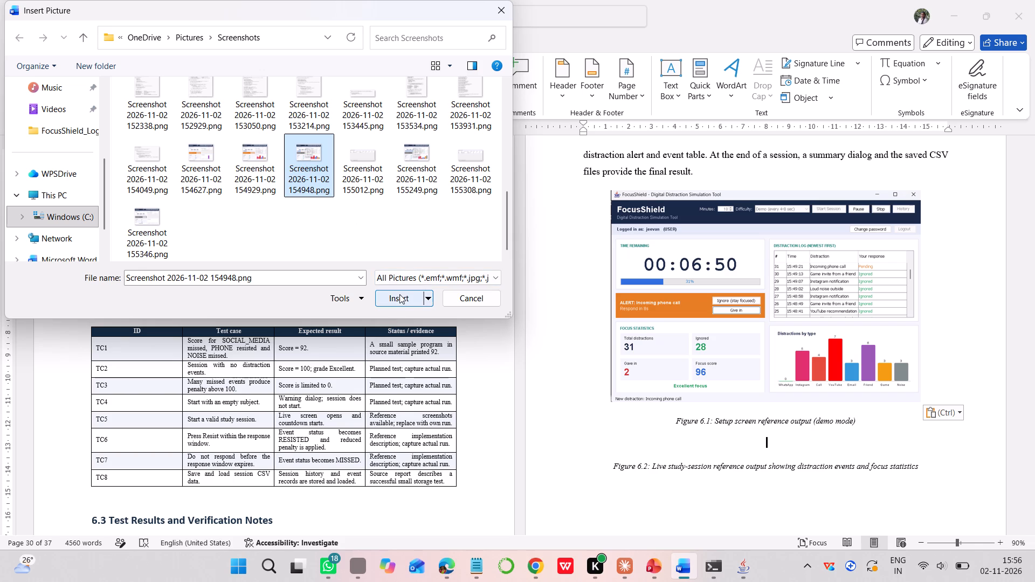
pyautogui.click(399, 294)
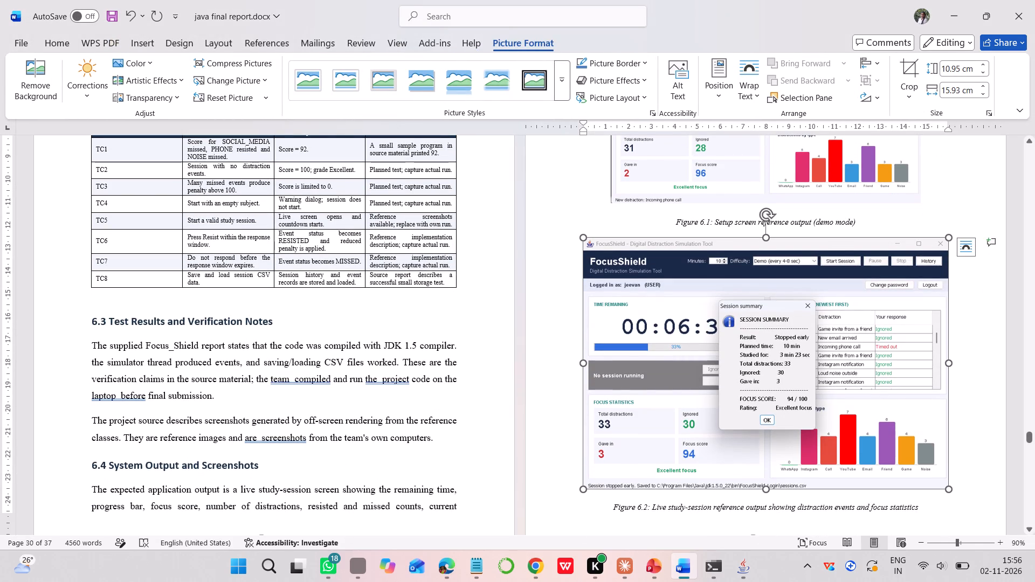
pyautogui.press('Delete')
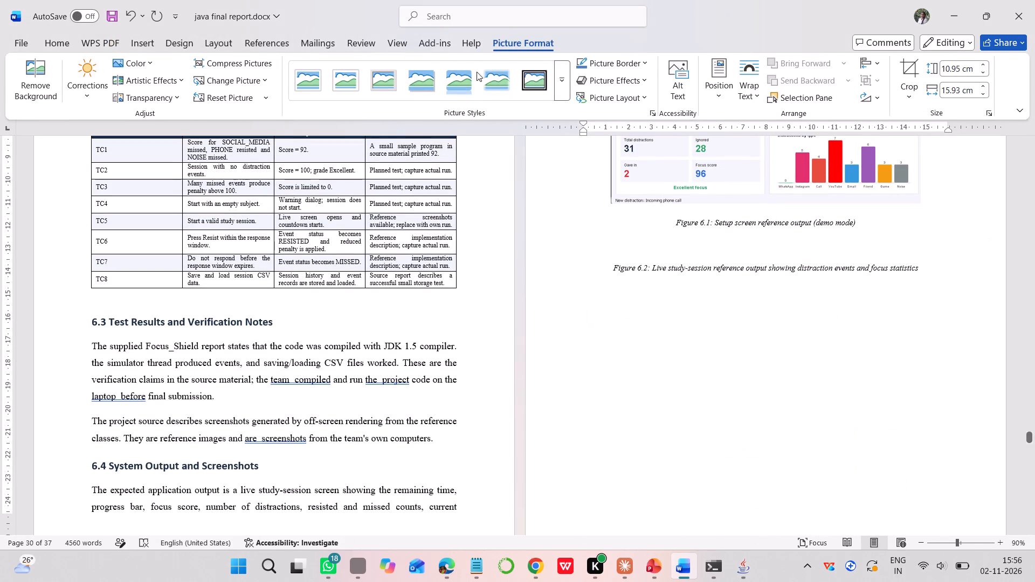
# Insert Screenshot 2026-11-02 154929.png from the Screenshots folder in the empty line above the Figure 6.2 caption.
pyautogui.click(147, 46)
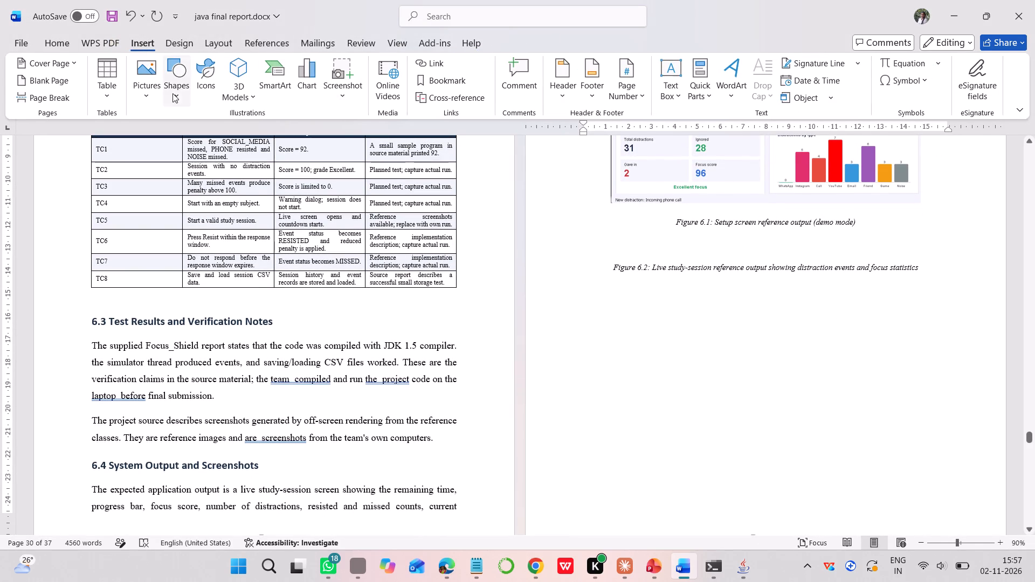
pyautogui.click(148, 98)
pyautogui.click(172, 143)
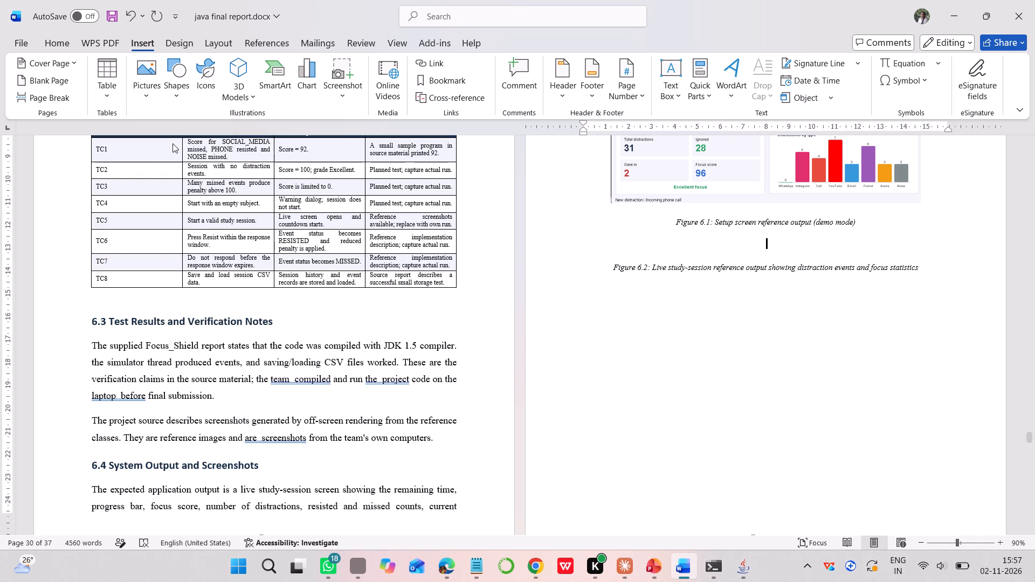
pyautogui.scroll(-19, 204, 219)
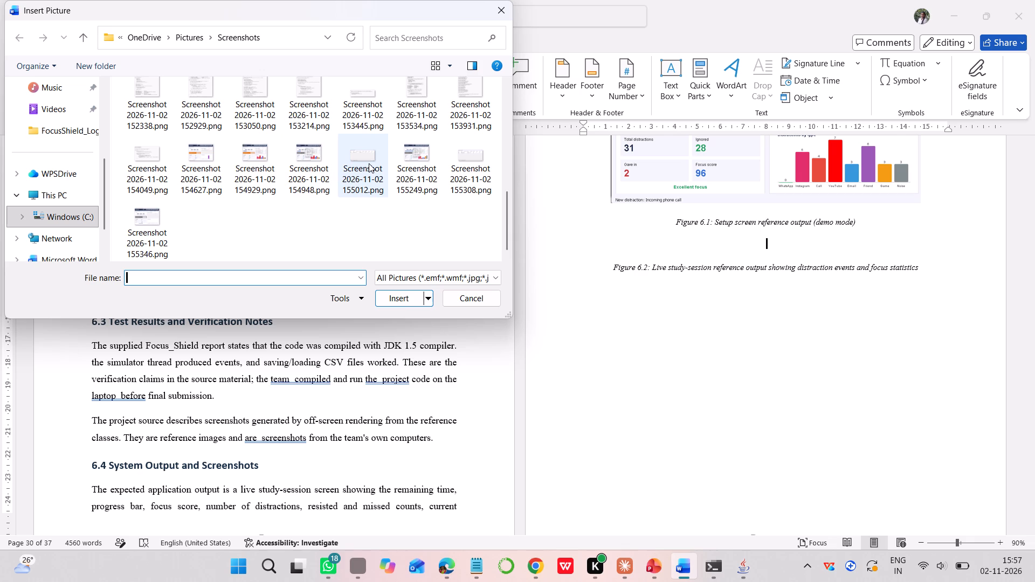
pyautogui.click(256, 158)
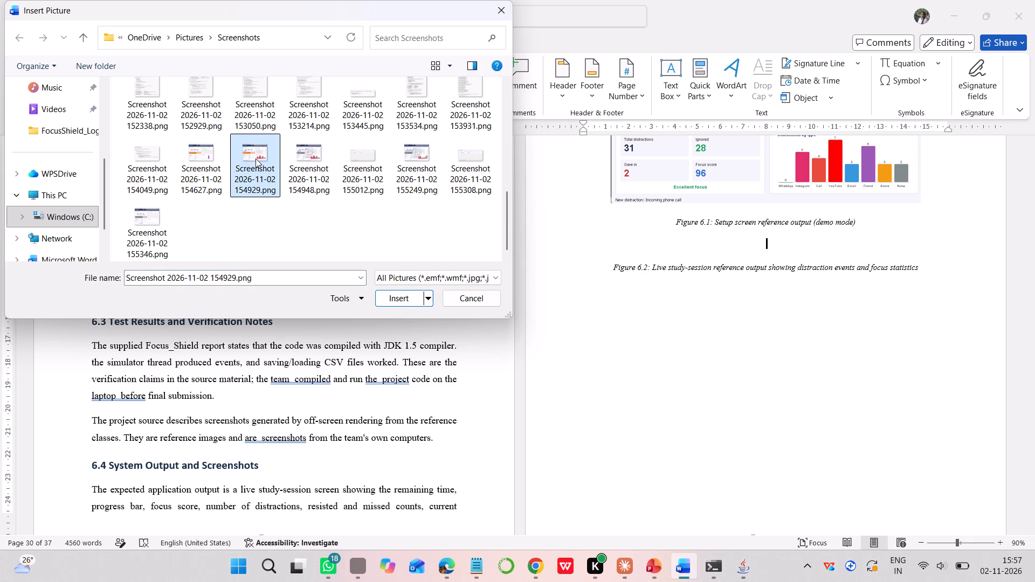
pyautogui.click(394, 296)
# Replace the live-session picture above the Figure 6.1 caption with Screenshot 2026-11-02 154627.png.
pyautogui.scroll(1, 394, 296)
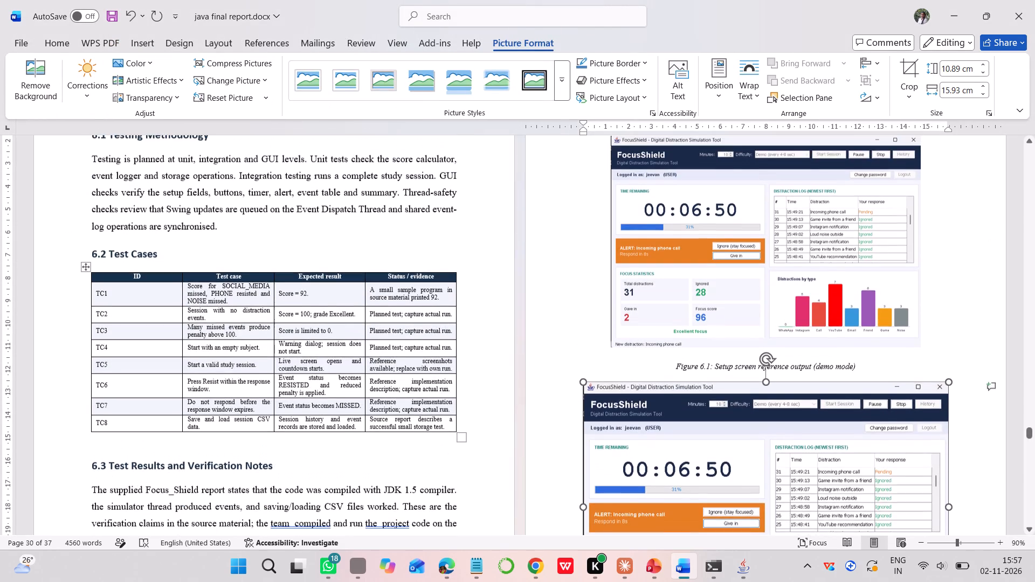
pyautogui.scroll(1, 394, 296)
pyautogui.click(646, 272)
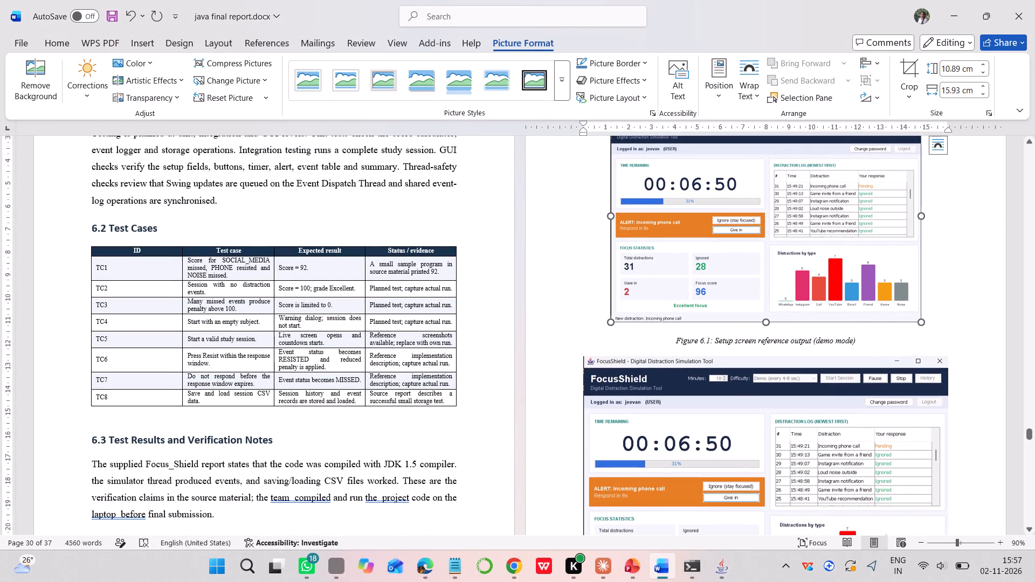
pyautogui.press('Delete')
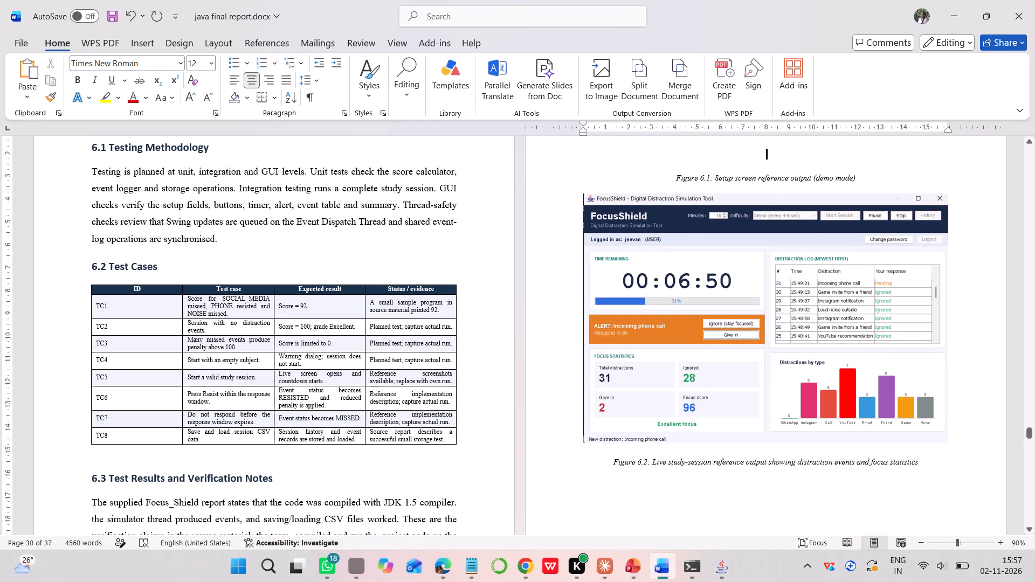
pyautogui.moveTo(148, 40); pyautogui.dragTo(179, 101)
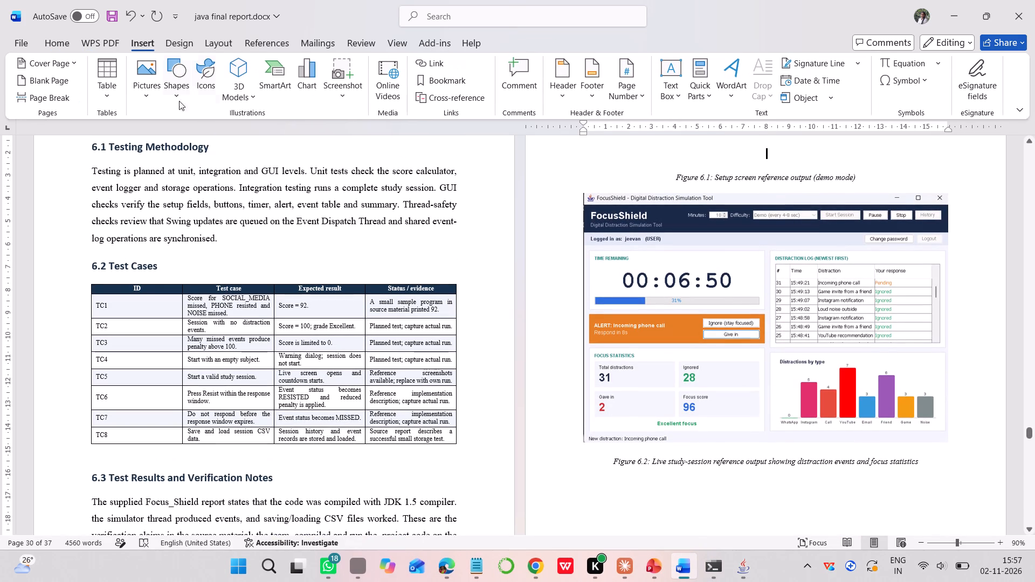
pyautogui.moveTo(179, 101); pyautogui.dragTo(147, 103)
pyautogui.click(147, 103)
pyautogui.click(166, 145)
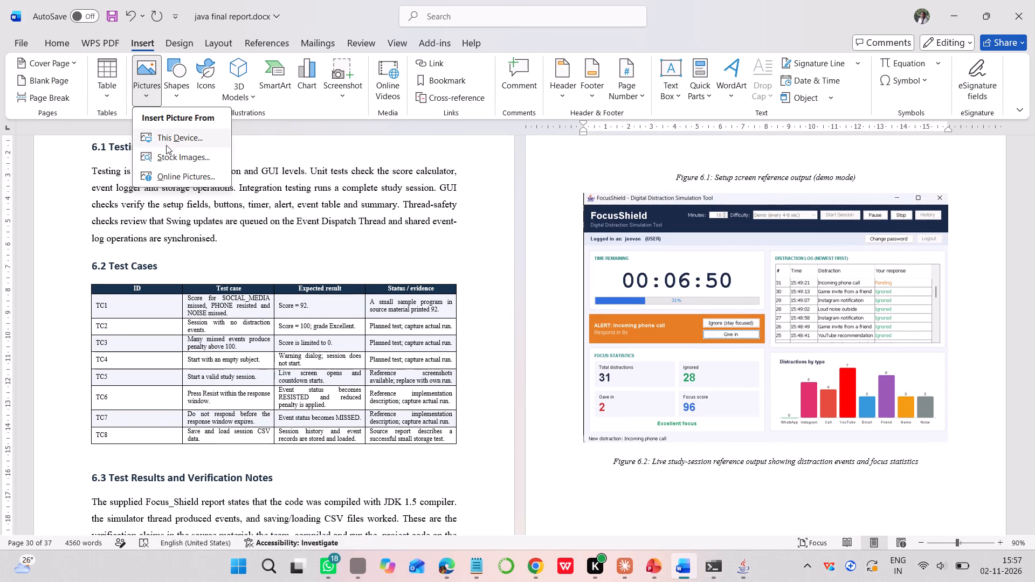
pyautogui.scroll(-8, 246, 176)
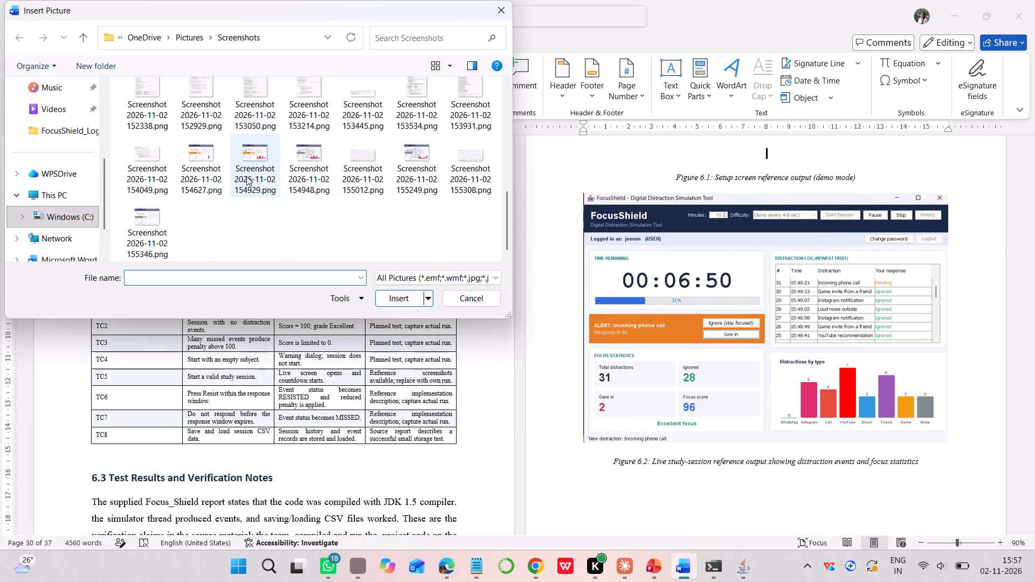
pyautogui.moveTo(205, 170); pyautogui.dragTo(404, 305)
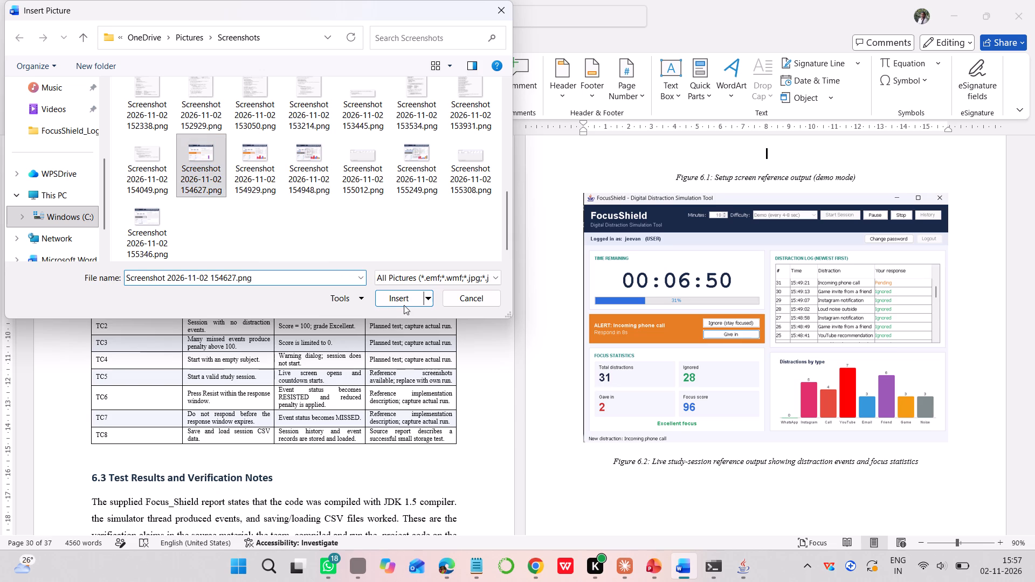
pyautogui.click(404, 305)
# Shrink the Figure 6.2 picture proportionally to about 9.05 cm by 13.24 cm so it fits with its caption on page 30.
pyautogui.scroll(-1, 517, 354)
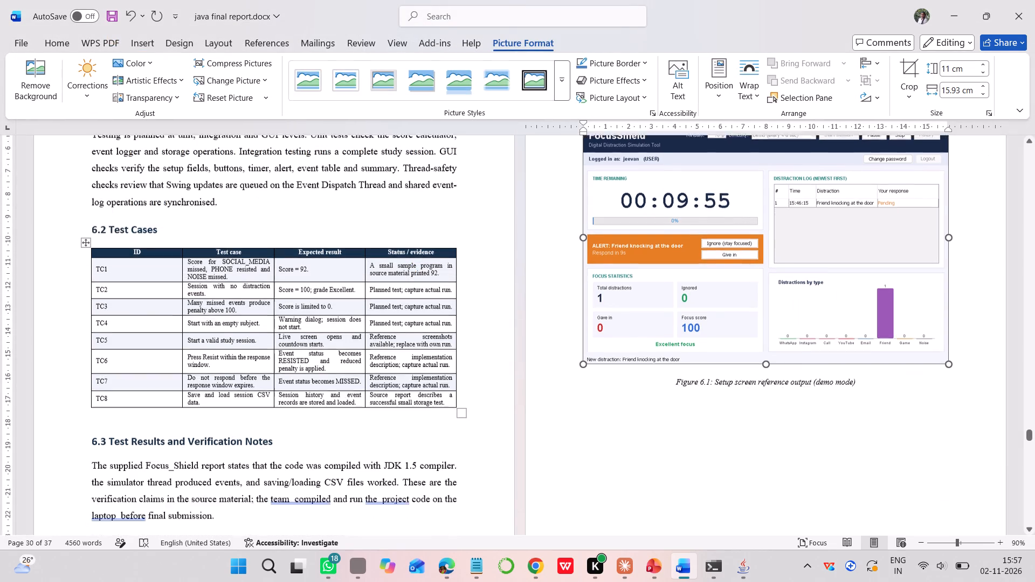
pyautogui.scroll(-2, 517, 354)
pyautogui.scroll(-2, 372, 441)
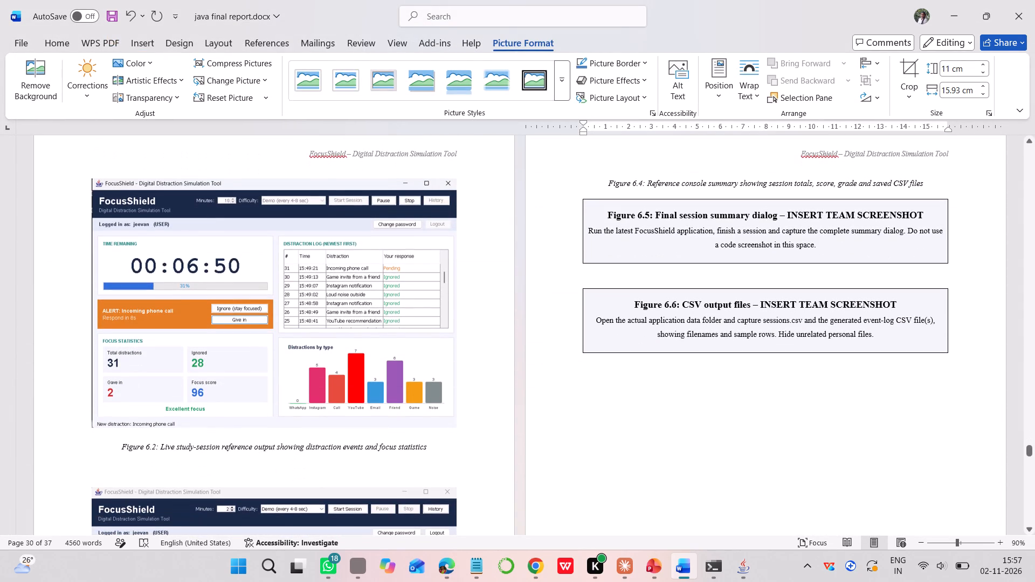
pyautogui.click(418, 417)
pyautogui.moveTo(457, 429); pyautogui.dragTo(453, 426)
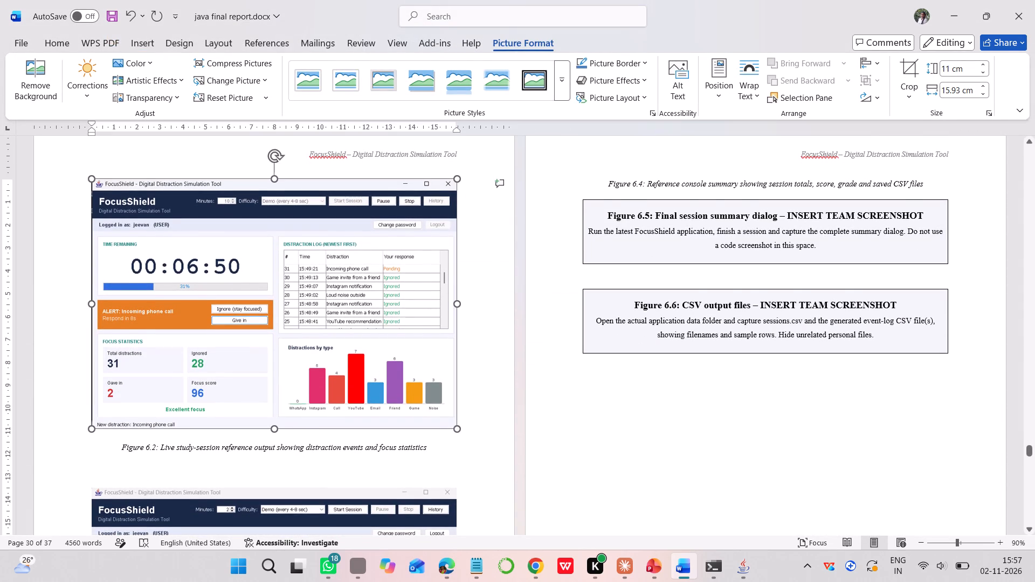
pyautogui.moveTo(453, 426); pyautogui.dragTo(405, 386)
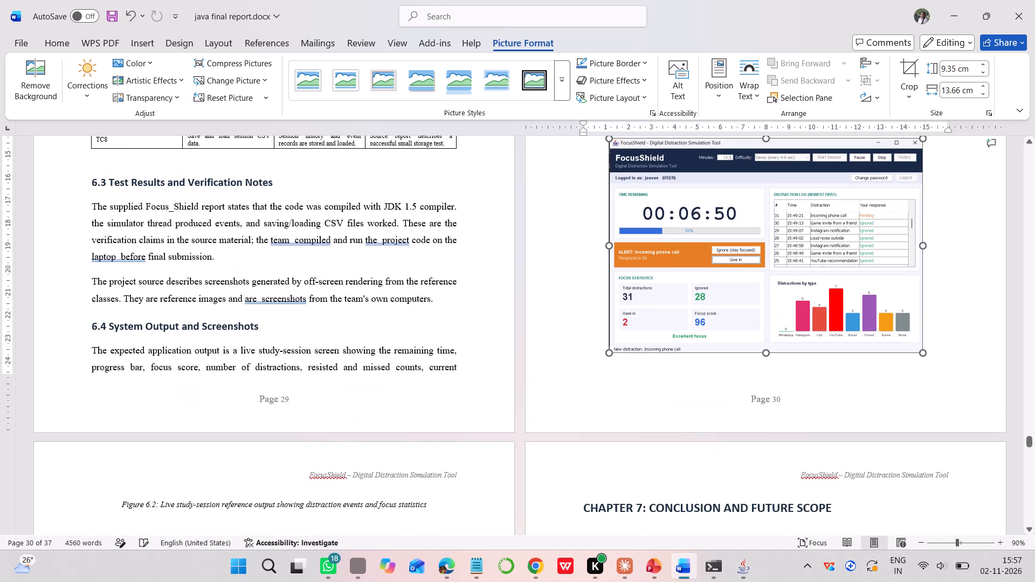
pyautogui.scroll(-1, 481, 429)
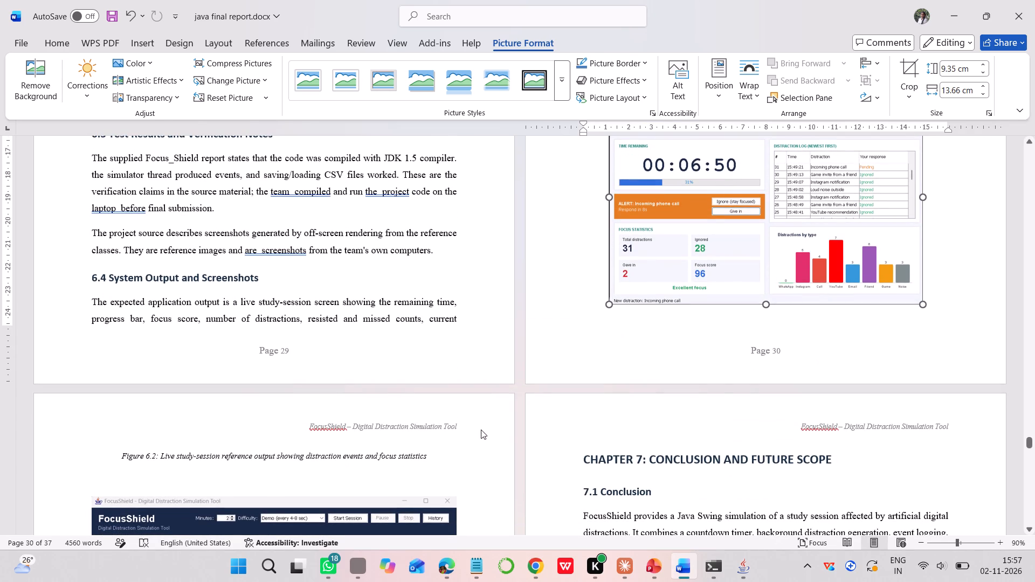
pyautogui.moveTo(921, 306); pyautogui.dragTo(916, 302)
pyautogui.moveTo(916, 302); pyautogui.dragTo(909, 297)
# Remove the words "session totals" from the Figure 6.4 caption, leaving "Reference console summary showing, score, grade and saved CSV files".
pyautogui.scroll(-1, 693, 434)
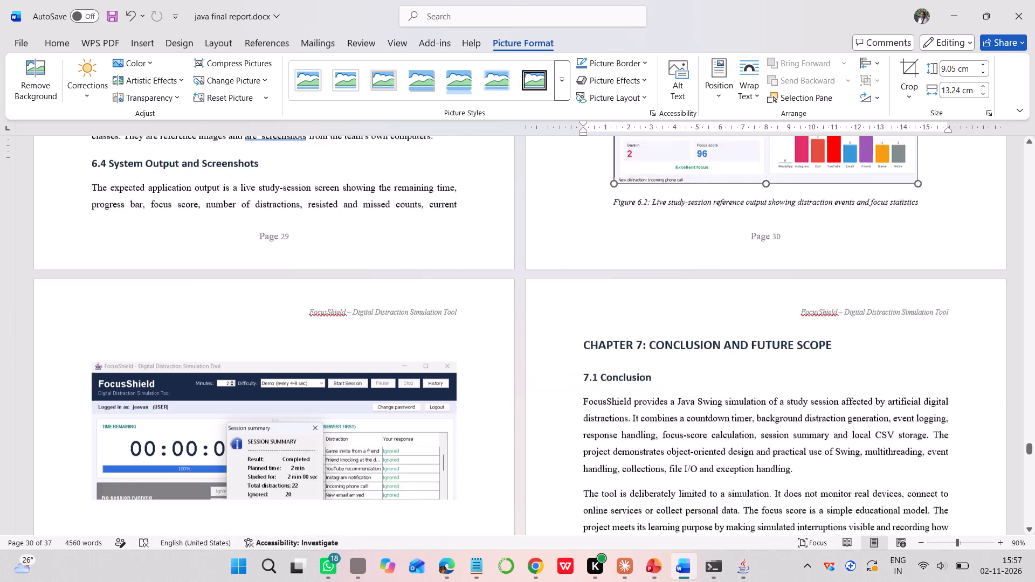
pyautogui.scroll(-5, 693, 434)
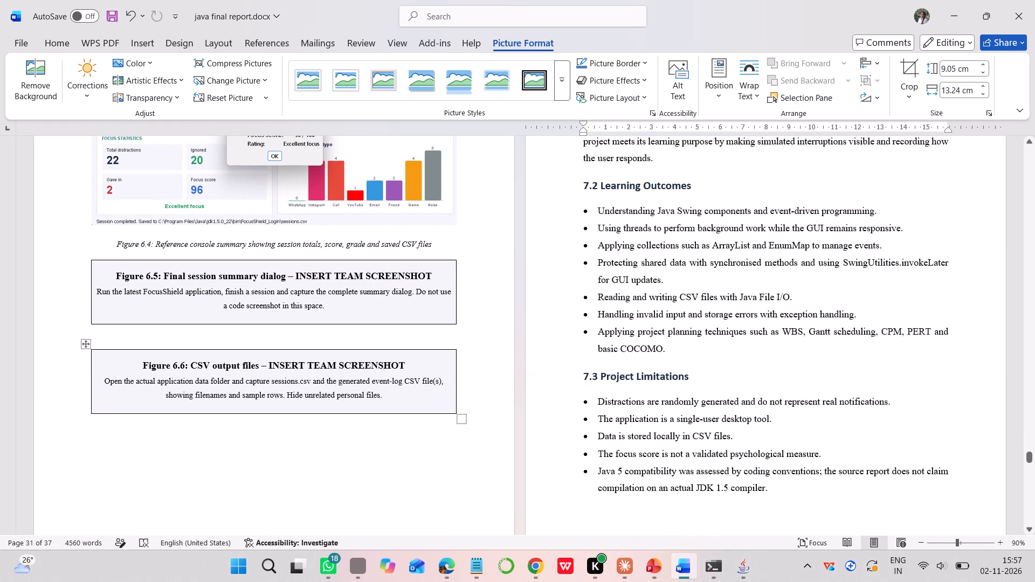
pyautogui.click(355, 311)
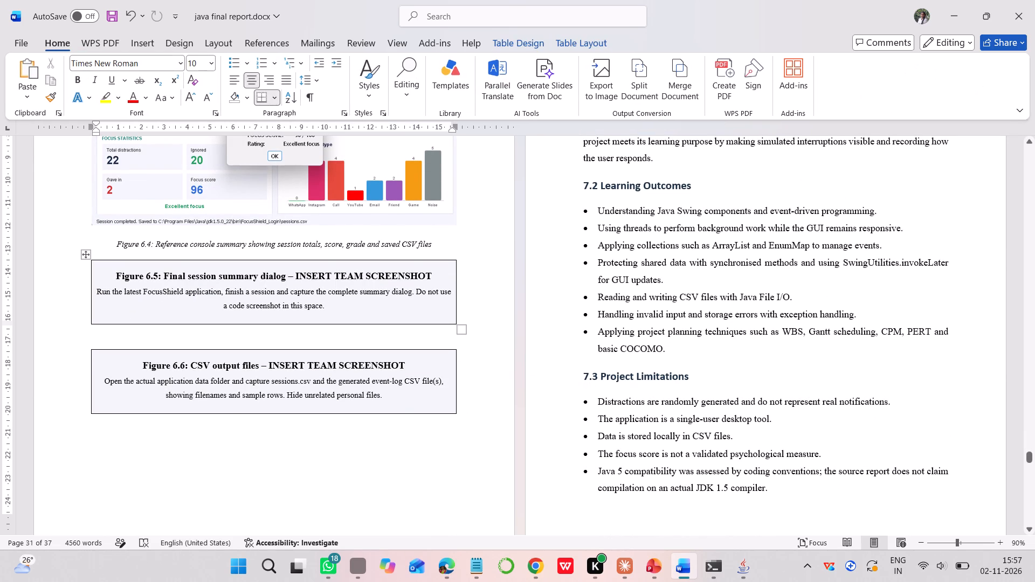
pyautogui.scroll(1, 355, 311)
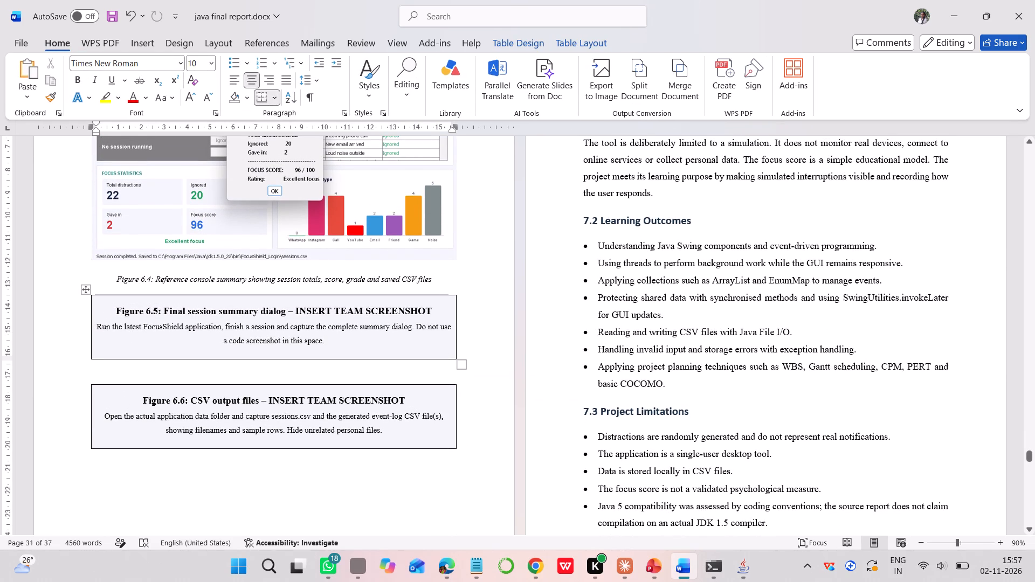
pyautogui.scroll(2, 352, 329)
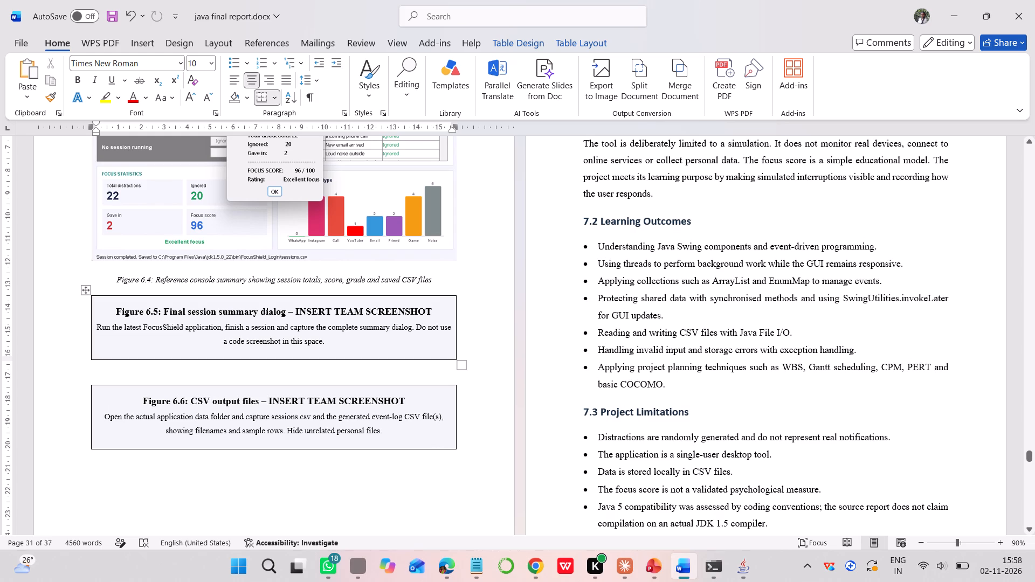
pyautogui.scroll(2, 352, 329)
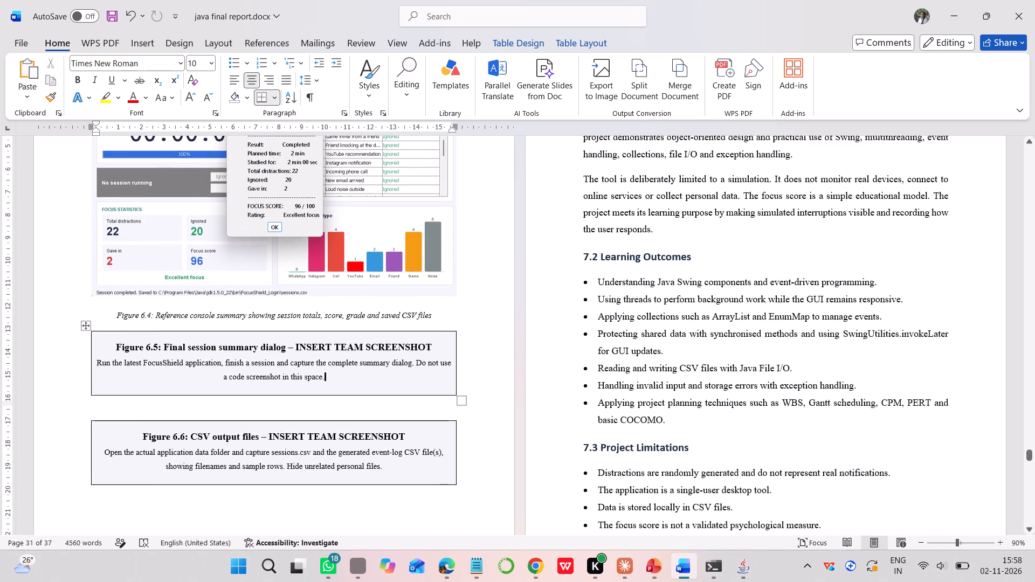
pyautogui.scroll(1, 352, 329)
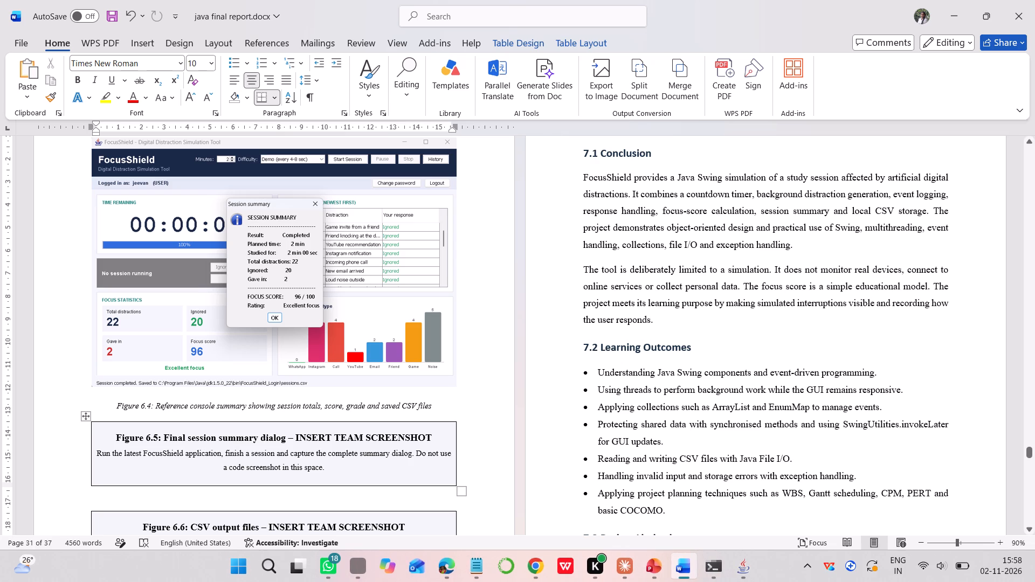
pyautogui.moveTo(320, 407); pyautogui.dragTo(279, 408)
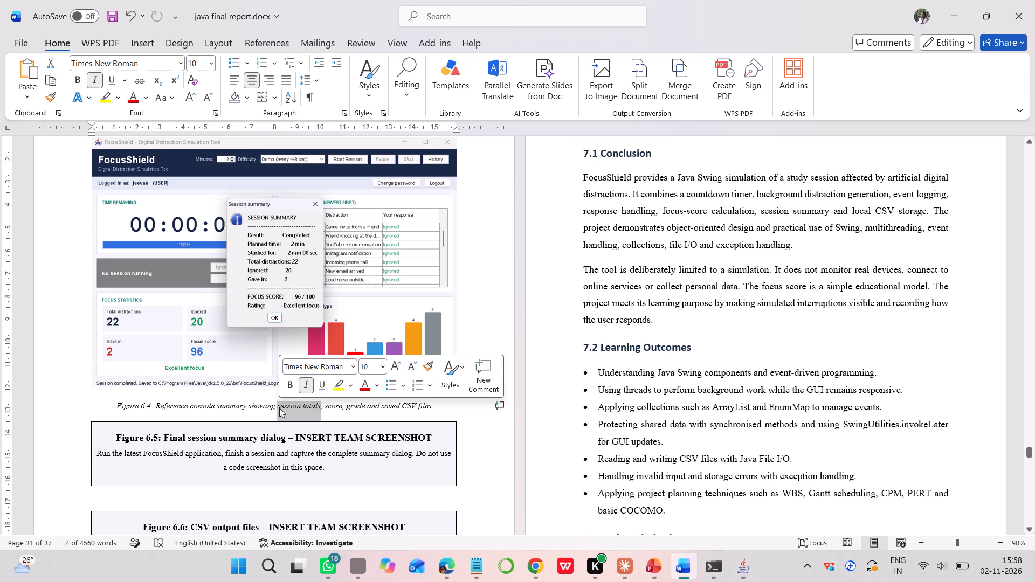
pyautogui.press('BackSpace')
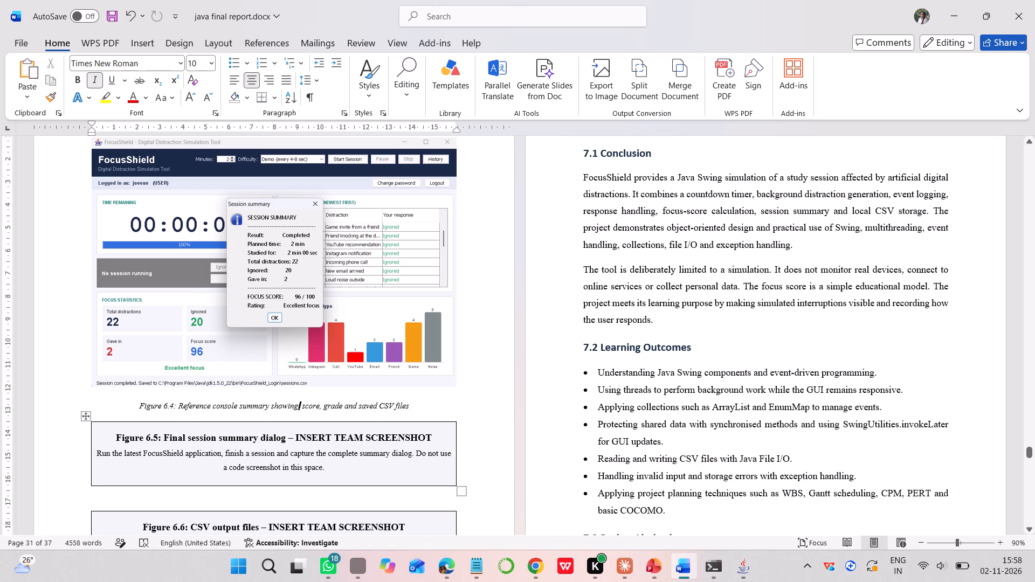
pyautogui.press('BackSpace')
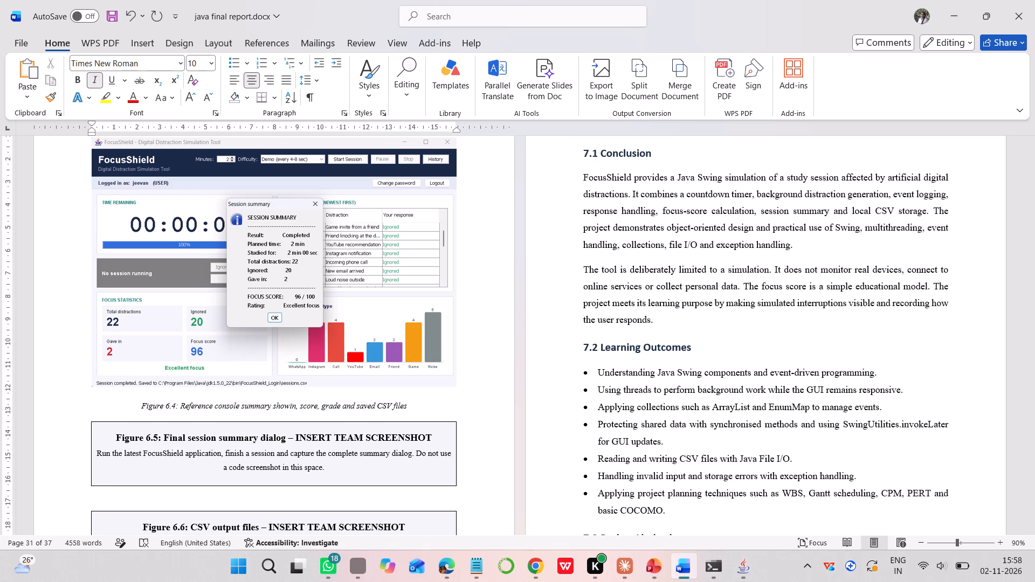
pyautogui.press('g')
# Delete the Figure 6.5 "Final session summary dialog" placeholder, including its text and the surrounding single-cell table.
pyautogui.scroll(-1, 315, 464)
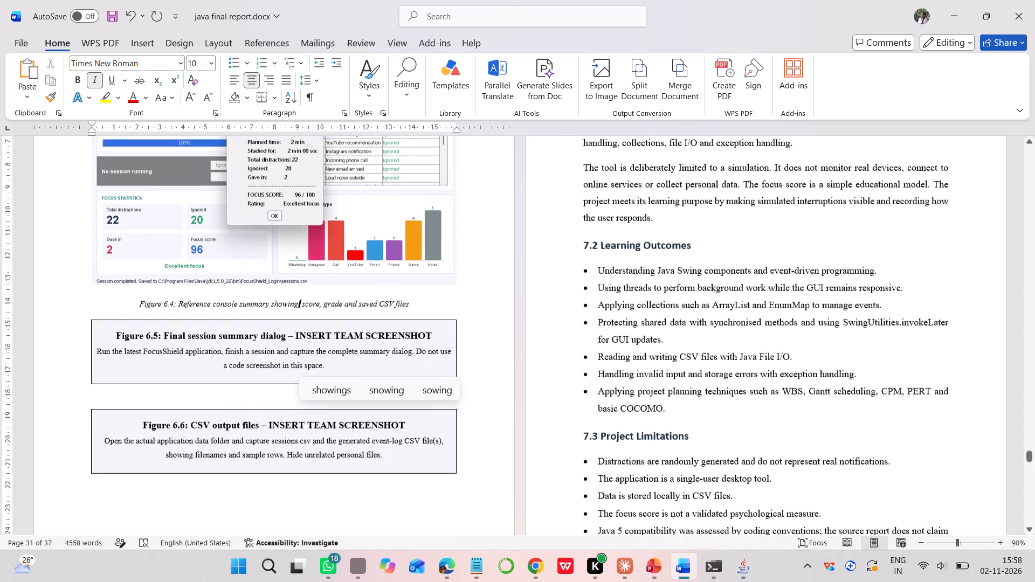
pyautogui.scroll(-1, 315, 464)
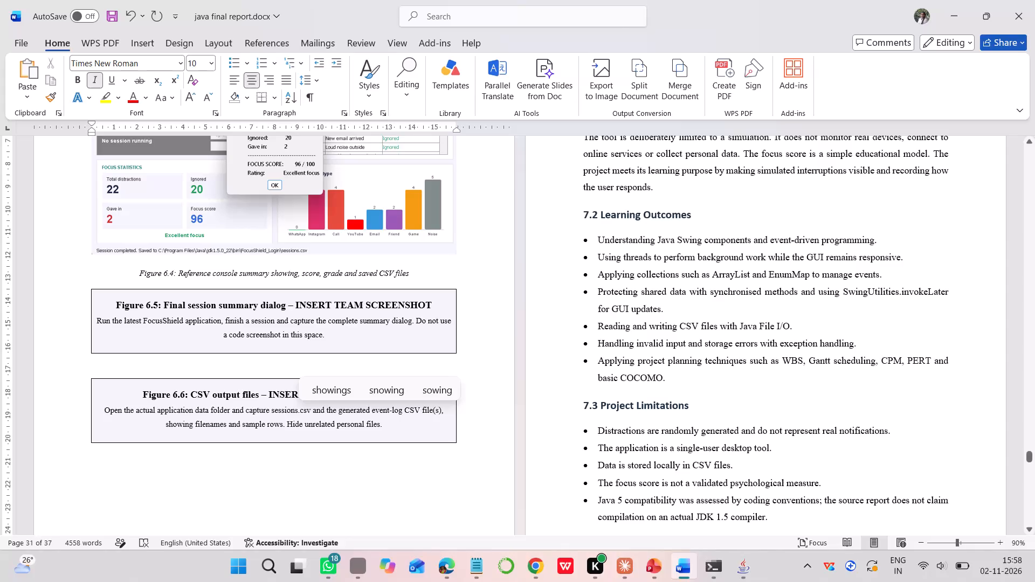
pyautogui.click(339, 343)
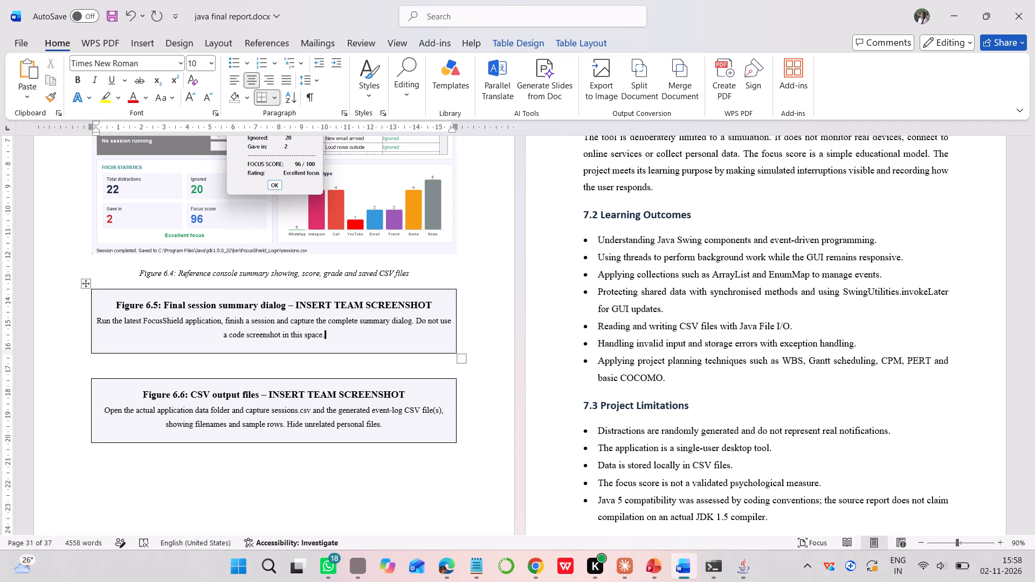
pyautogui.hotkey('ctrl', 'a')
pyautogui.click(347, 351)
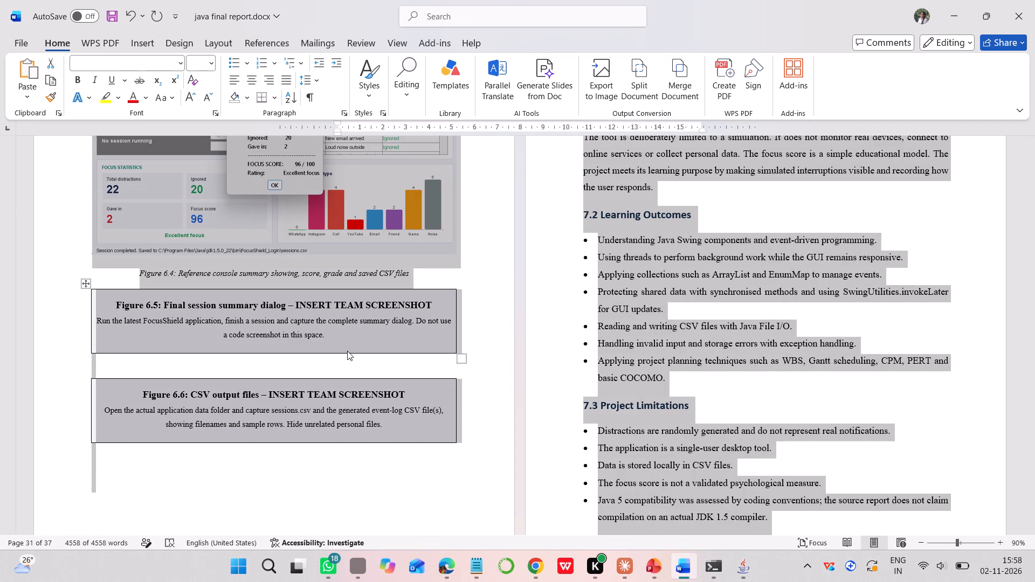
pyautogui.click(347, 351)
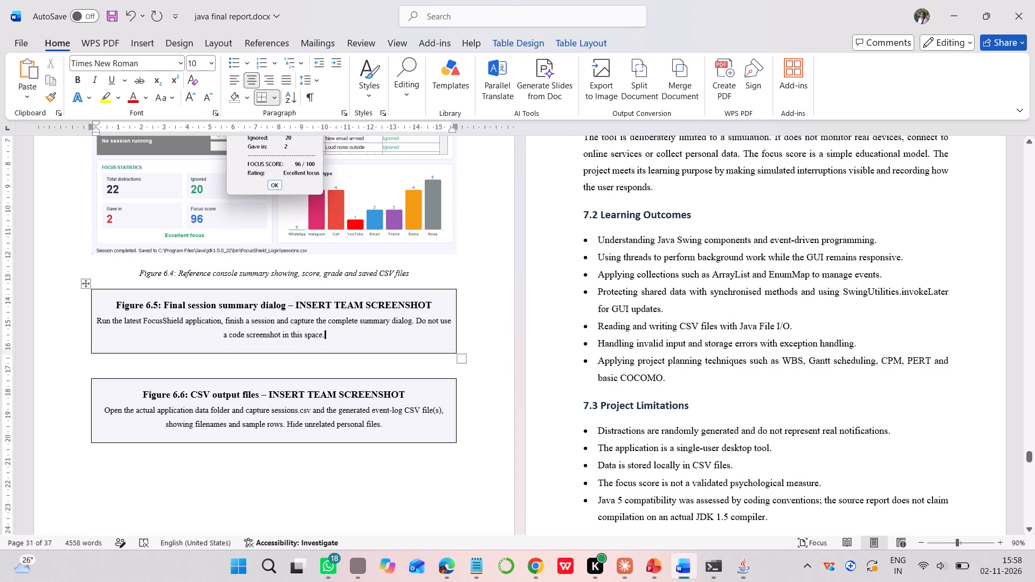
pyautogui.moveTo(106, 297); pyautogui.dragTo(401, 350)
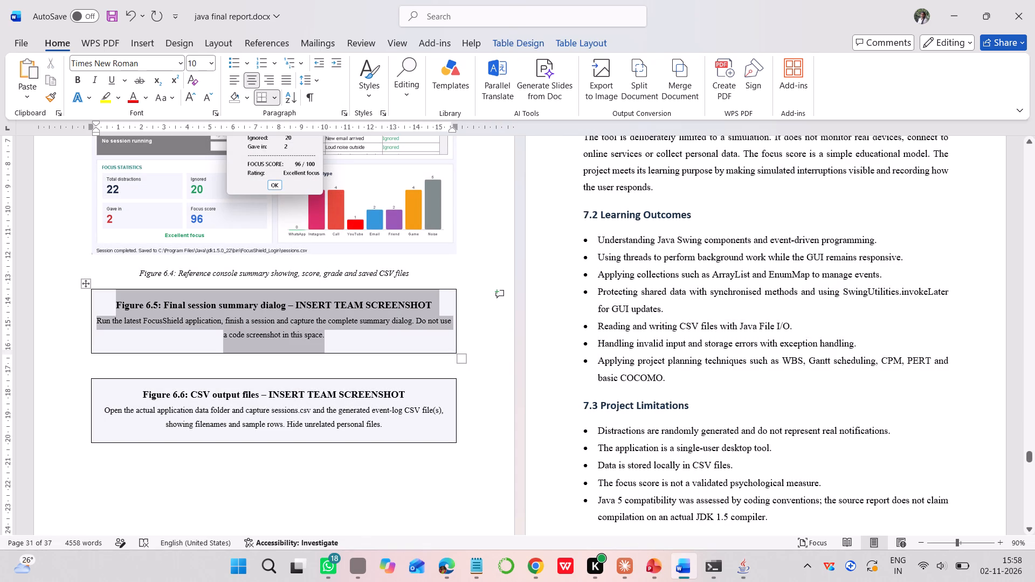
pyautogui.press('BackSpace')
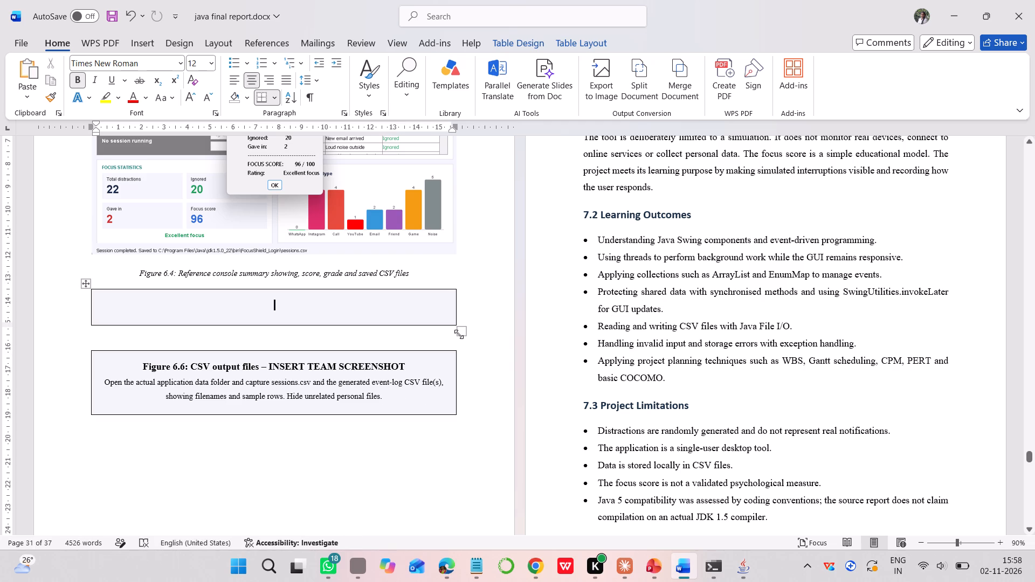
pyautogui.rightClick(459, 334)
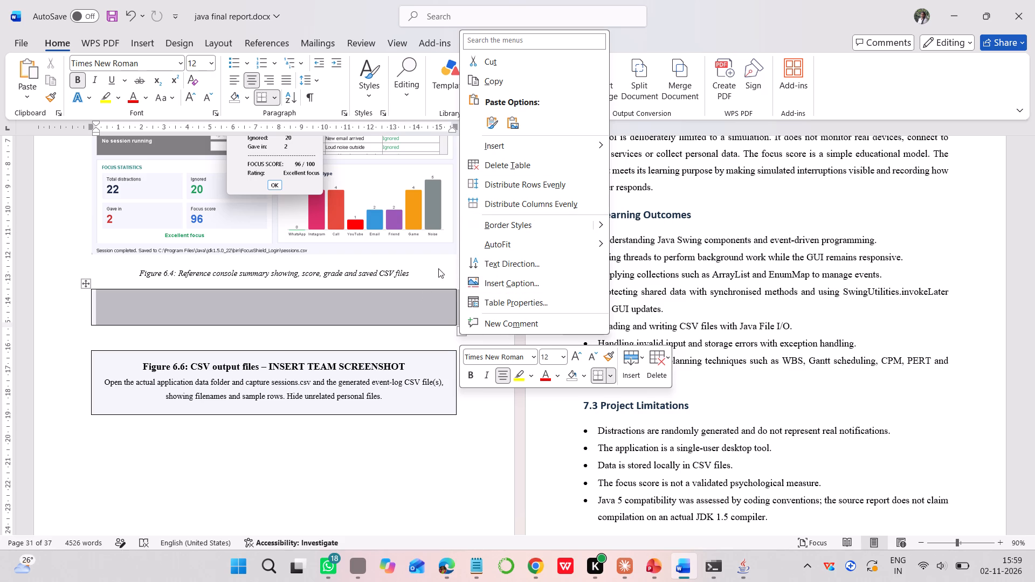
pyautogui.click(533, 169)
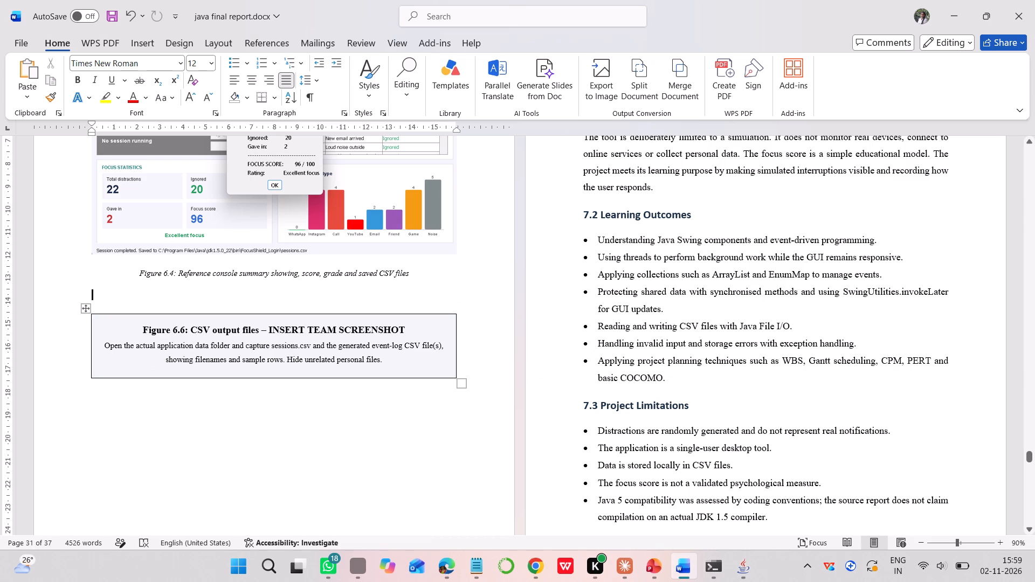
# Add an empty line below the instruction text inside the Figure 6.6 CSV output files placeholder box.
pyautogui.click(386, 356)
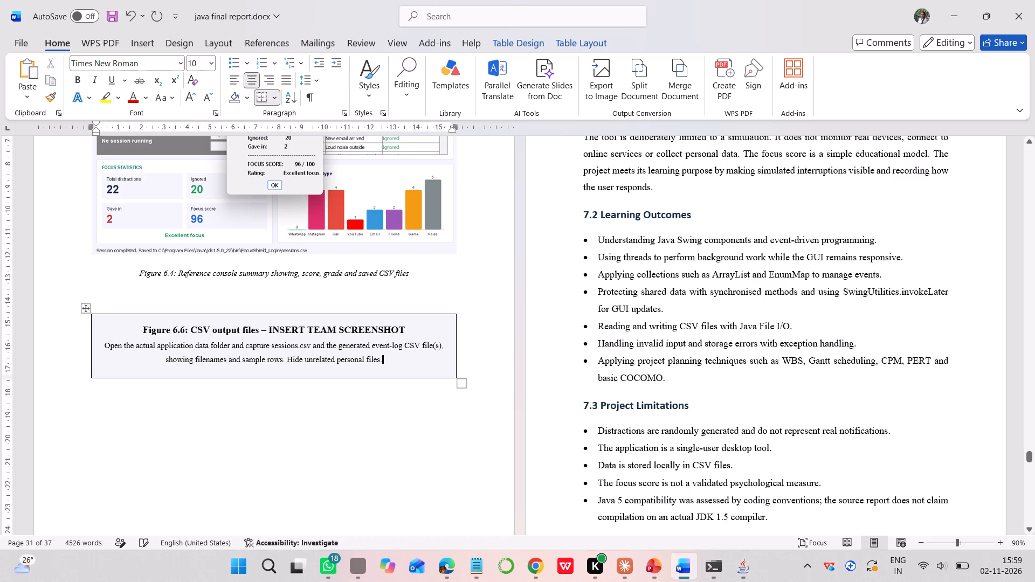
pyautogui.press('Return')
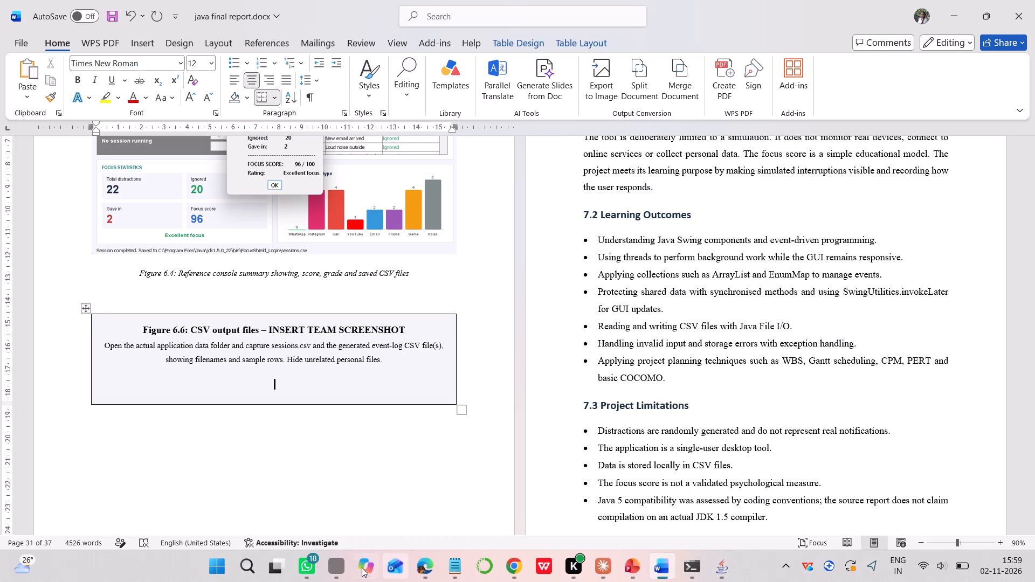
# Open the application's sessions.csv file in Excel.
pyautogui.click(328, 563)
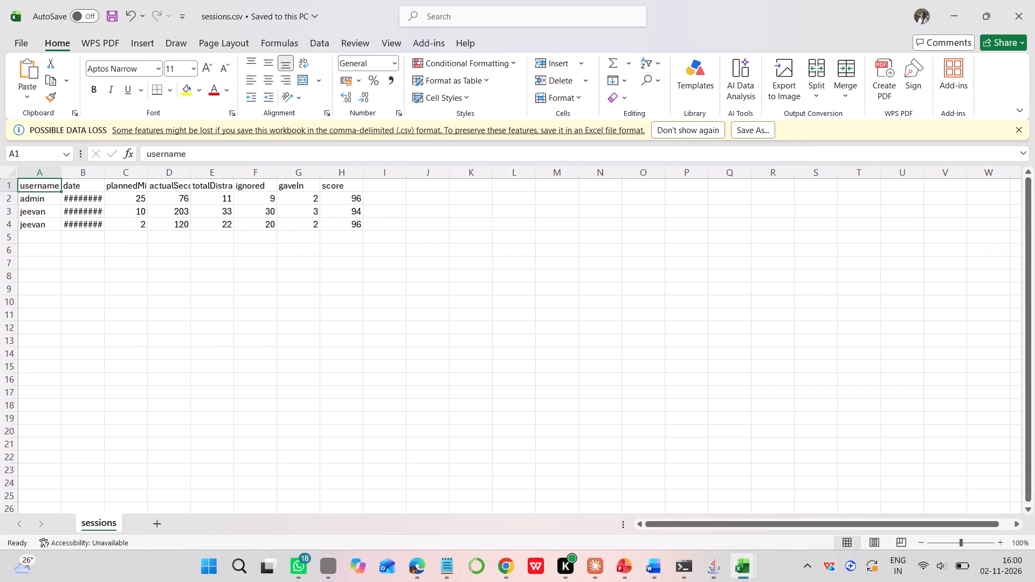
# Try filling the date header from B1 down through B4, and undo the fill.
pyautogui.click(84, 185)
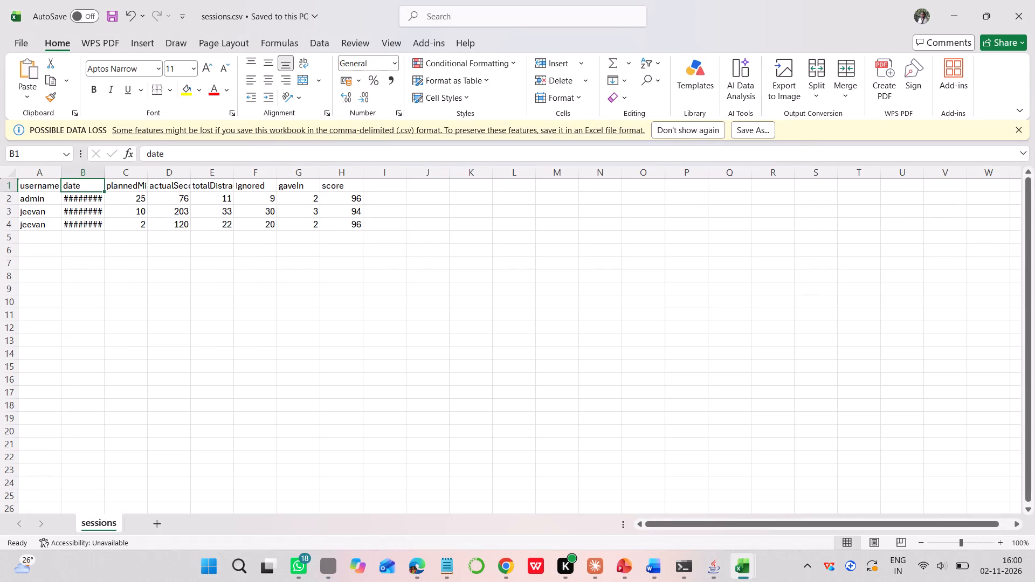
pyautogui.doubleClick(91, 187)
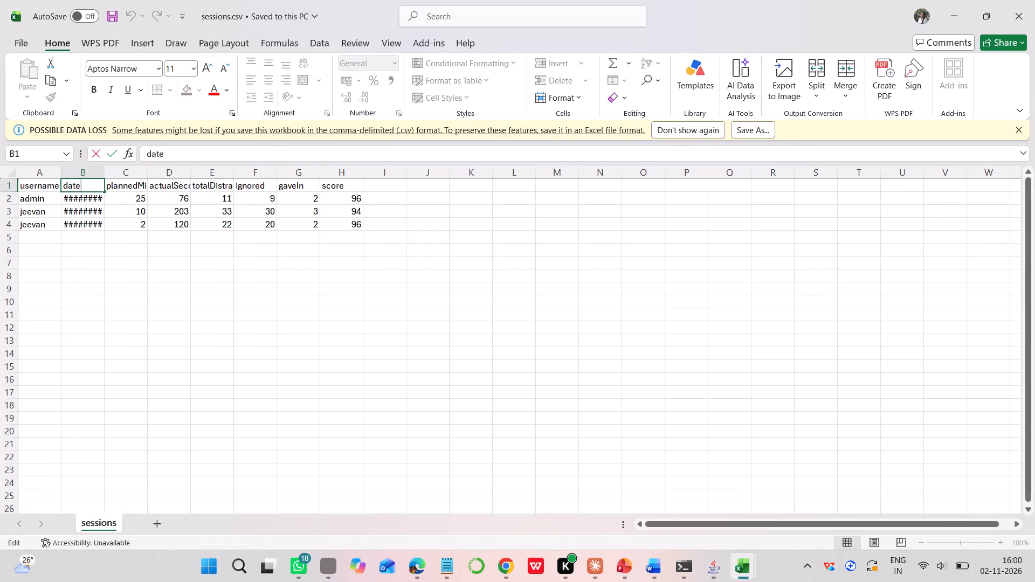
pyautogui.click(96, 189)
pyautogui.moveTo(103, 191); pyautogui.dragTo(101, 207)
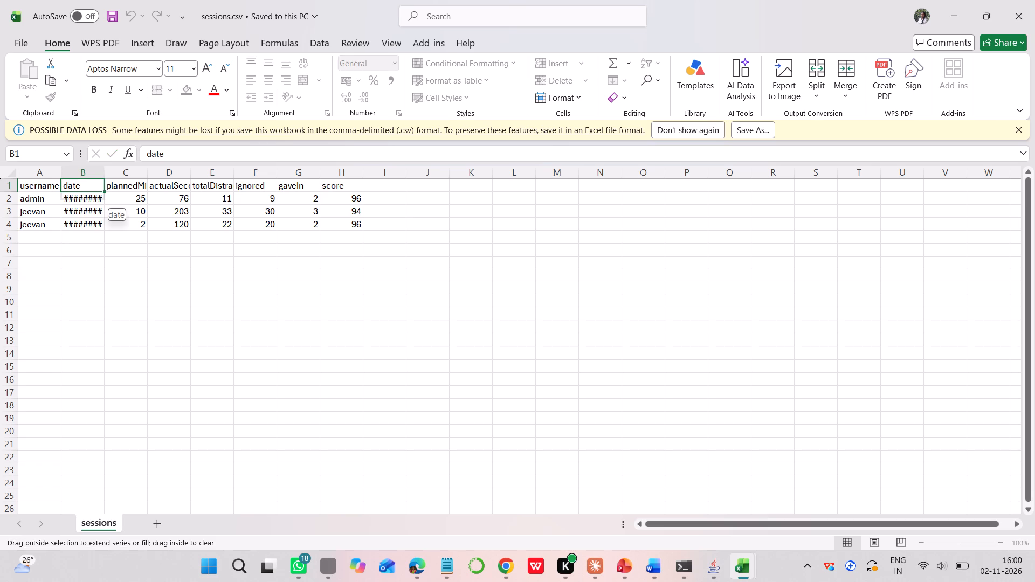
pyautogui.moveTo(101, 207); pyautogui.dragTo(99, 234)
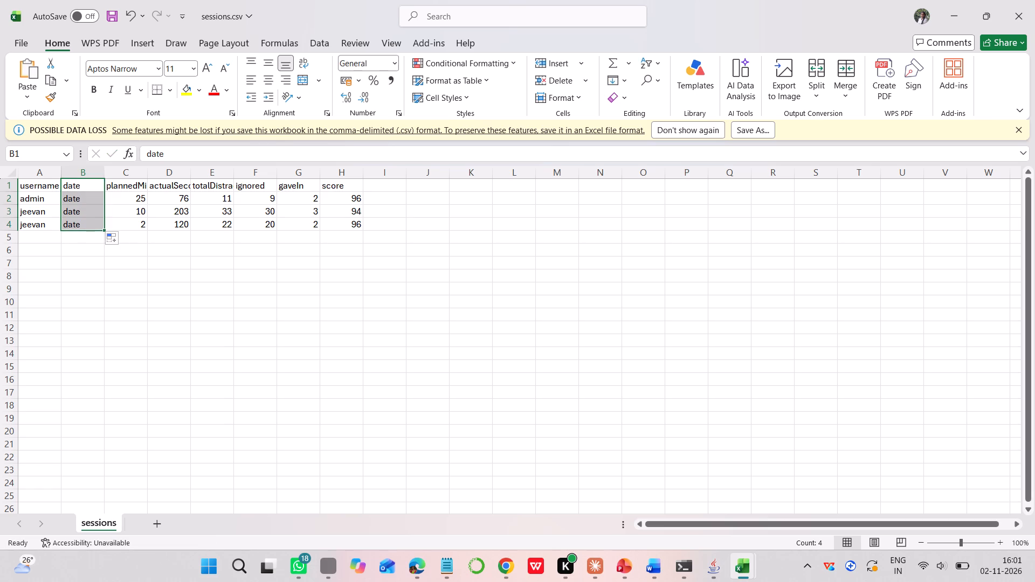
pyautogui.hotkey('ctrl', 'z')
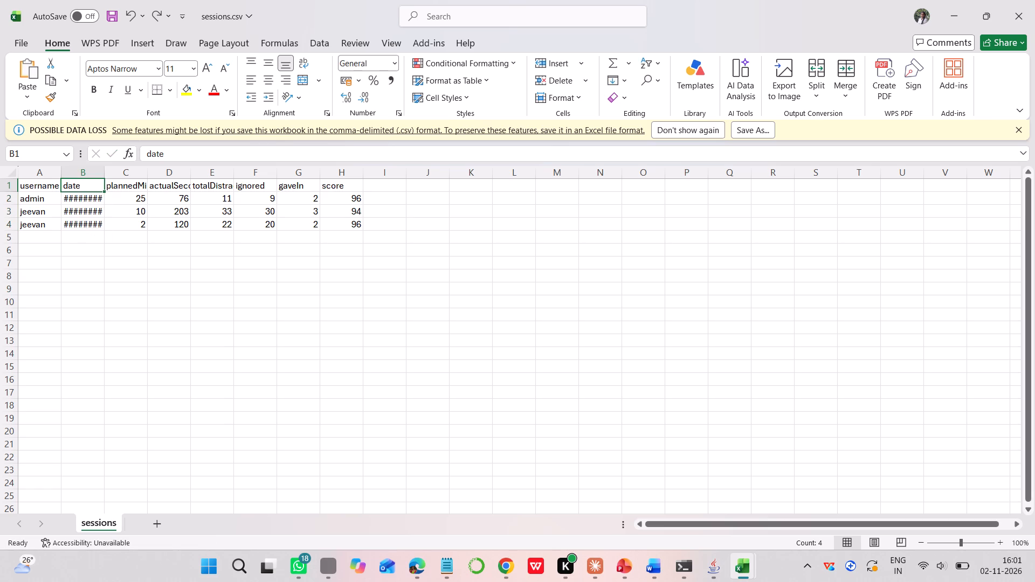
# Capture a screen snip of the sessions.csv data area, from the header row through the session rows.
pyautogui.click(95, 220)
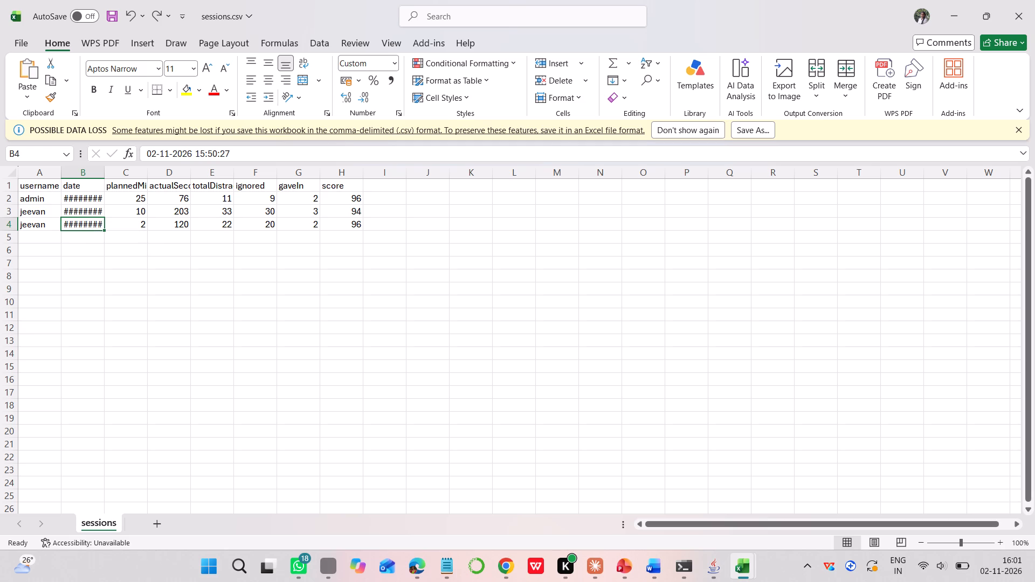
pyautogui.press('Print')
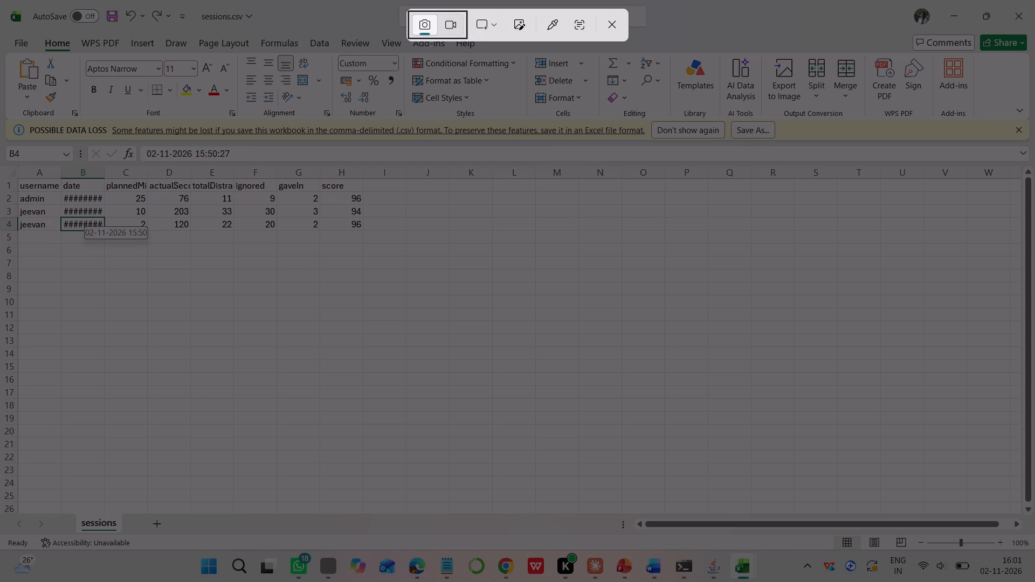
pyautogui.moveTo(17, 179); pyautogui.dragTo(407, 264)
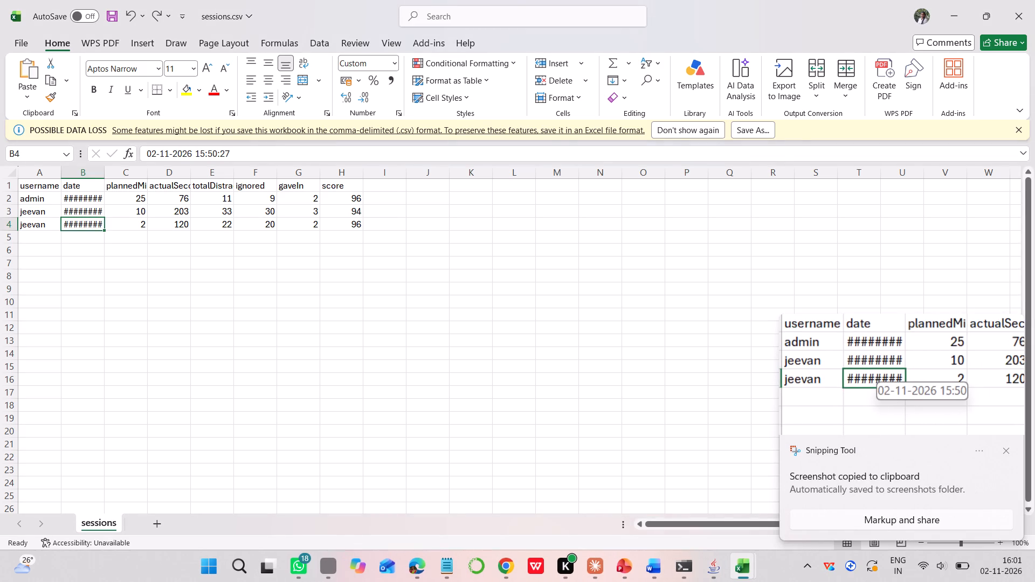
# AutoFit the column widths of the whole sessions.csv data range, and select the date cell B4.
pyautogui.hotkey('ctrl', 'a')
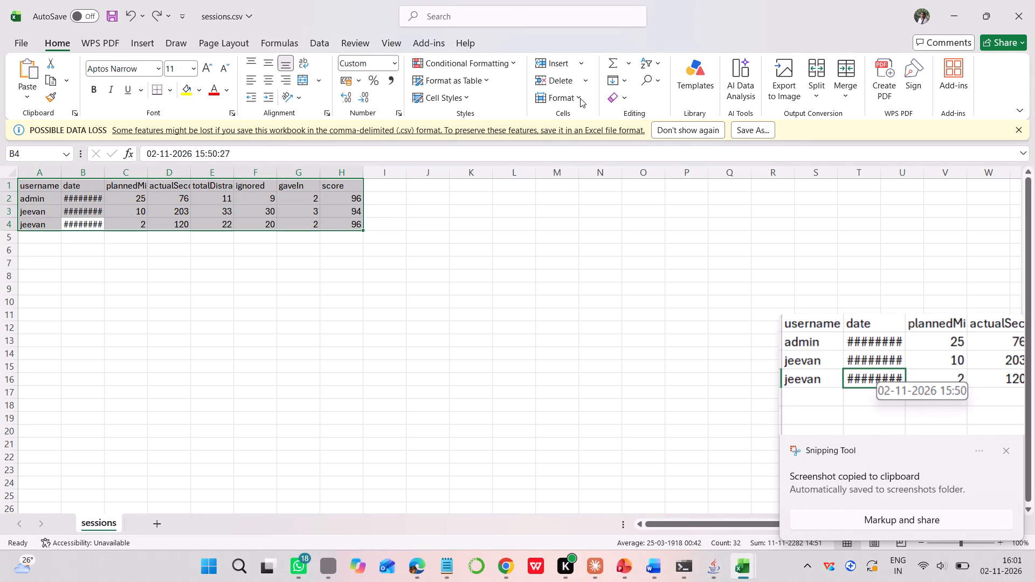
pyautogui.click(580, 98)
pyautogui.click(583, 193)
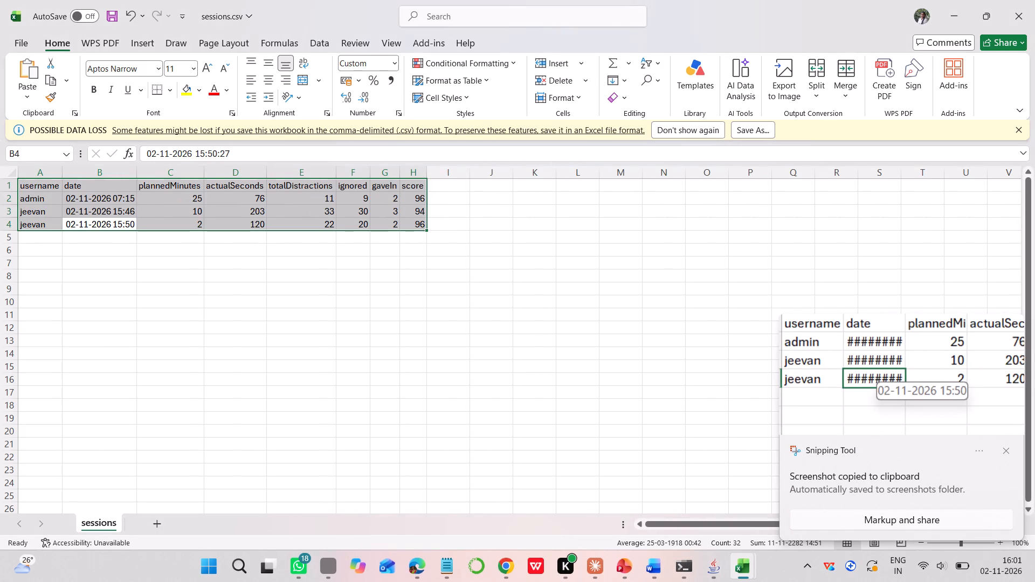
pyautogui.click(170, 256)
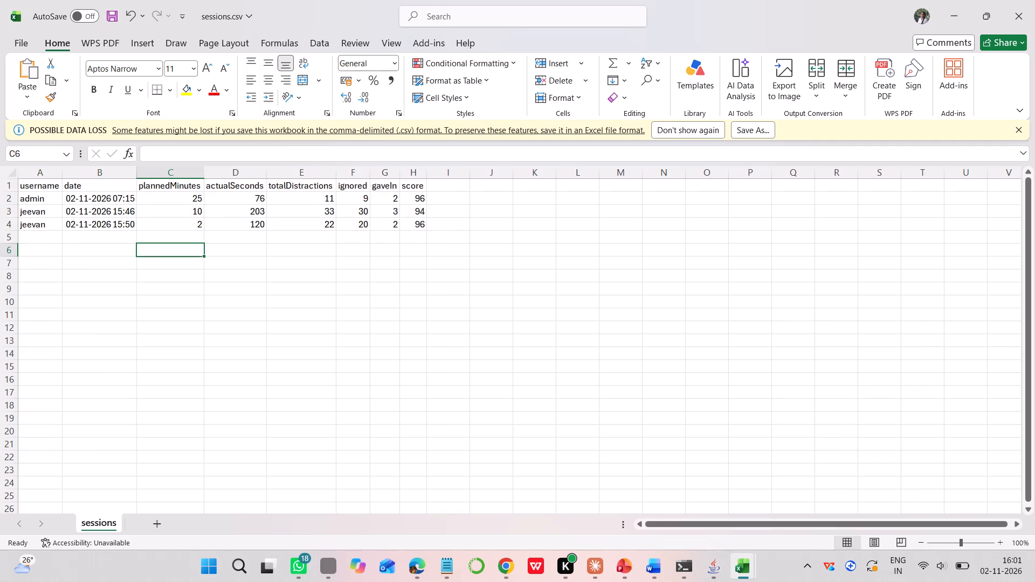
pyautogui.click(118, 227)
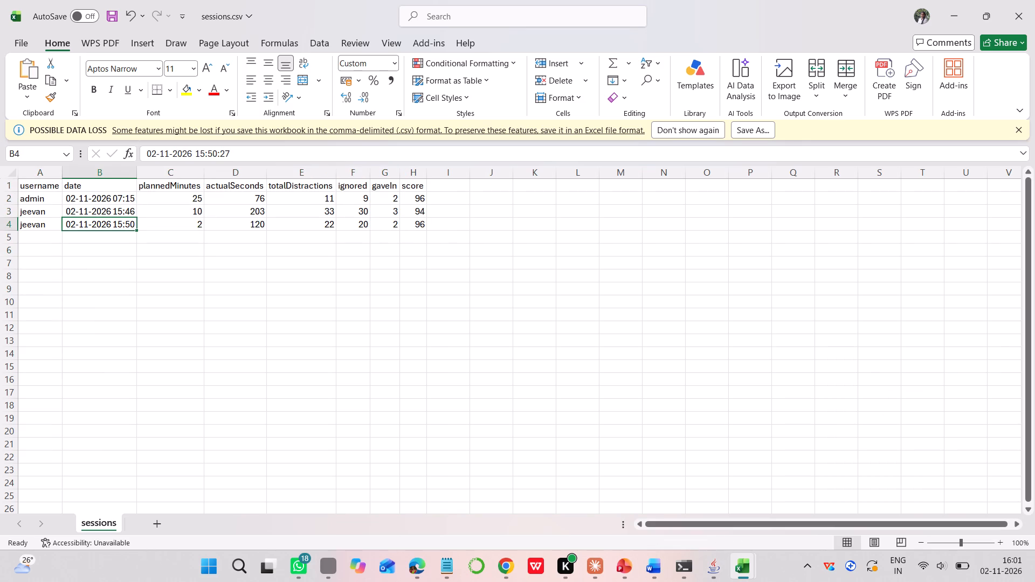
# Capture a screen snip of the widened sessions.csv data, from the username column through the score column.
pyautogui.click(153, 319)
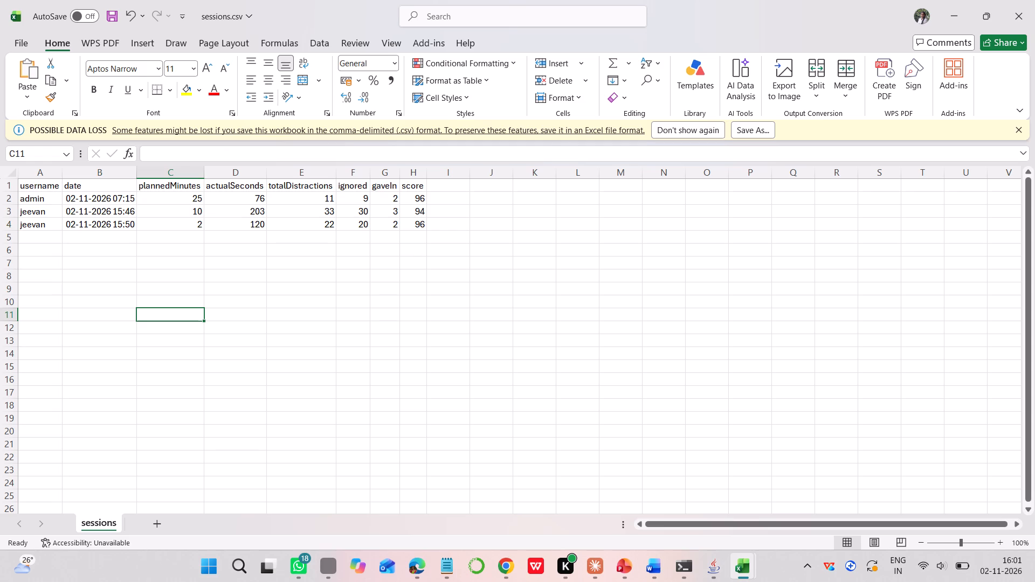
pyautogui.press('Print')
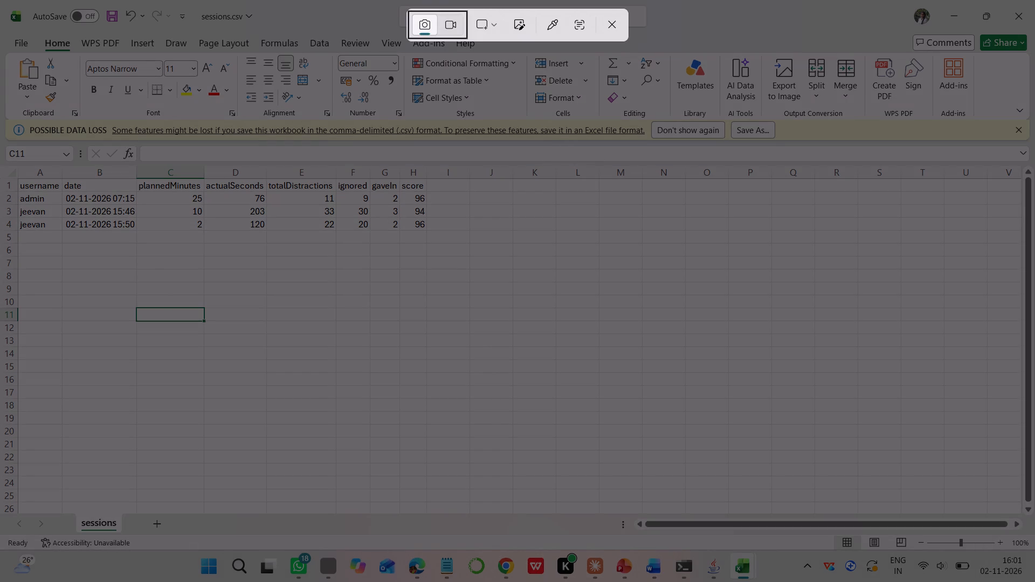
pyautogui.moveTo(16, 179); pyautogui.dragTo(277, 242)
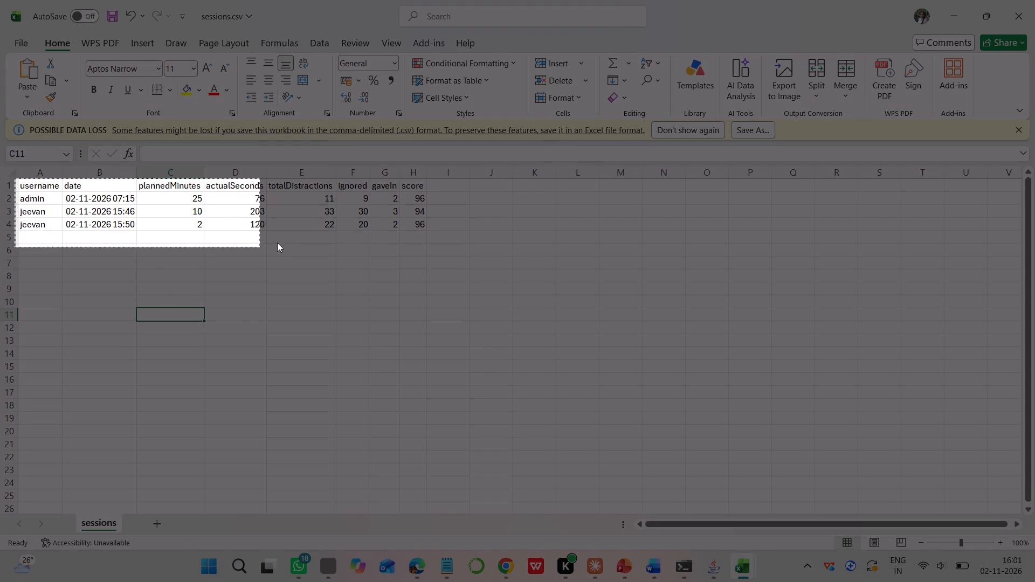
pyautogui.moveTo(277, 242); pyautogui.dragTo(440, 240)
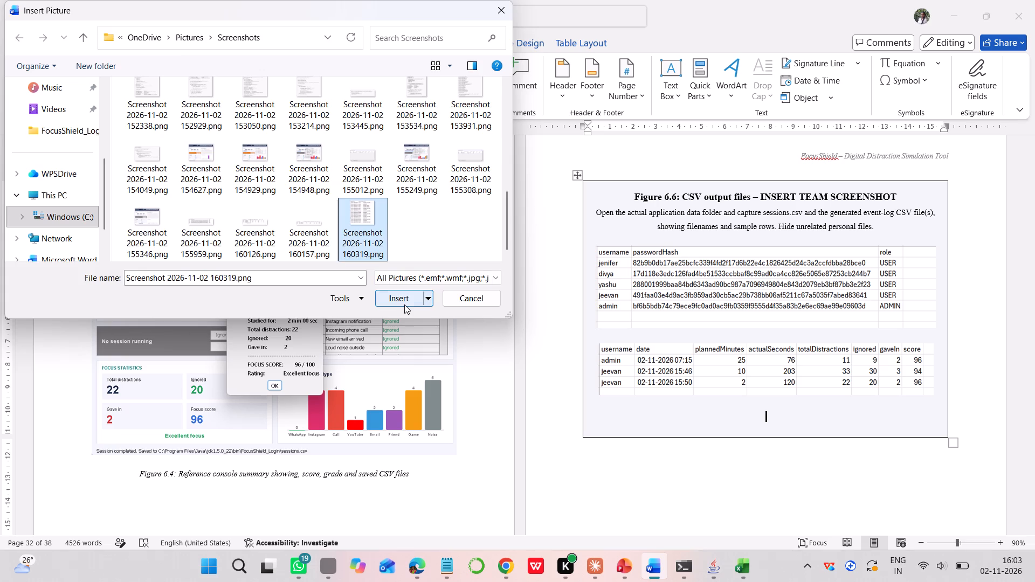
pyautogui.click(404, 304)
# Delete the "Appendix B evidence – CSV header and sample rows" placeholder box under Appendix B.
pyautogui.scroll(-2, 562, 362)
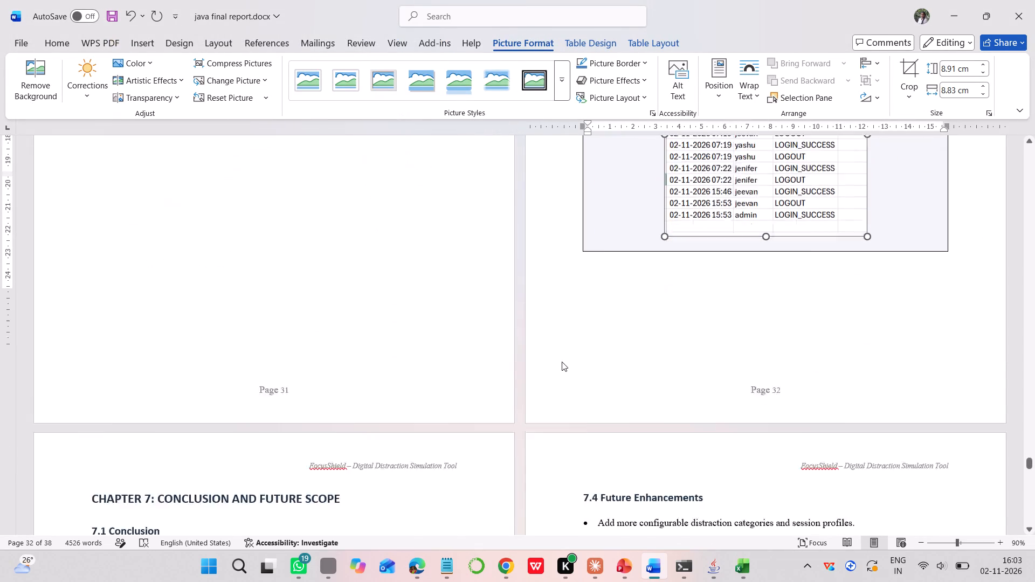
pyautogui.scroll(-8, 562, 362)
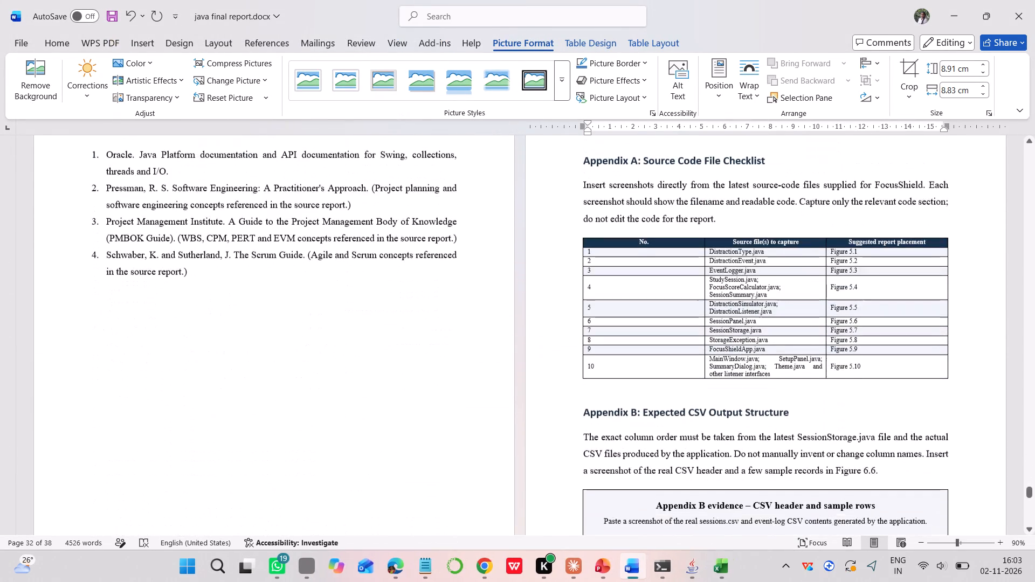
pyautogui.scroll(-3, 562, 362)
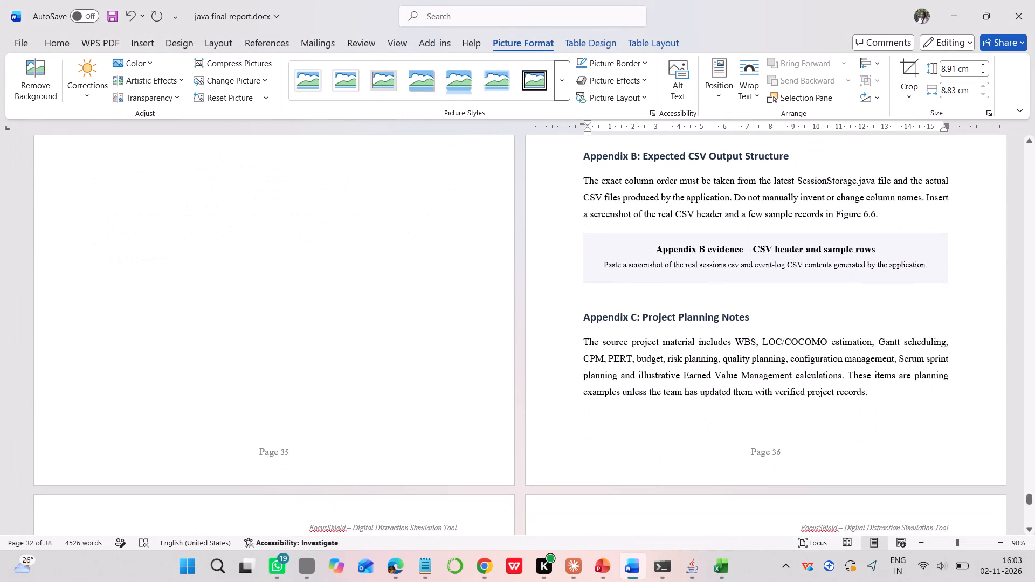
pyautogui.click(687, 279)
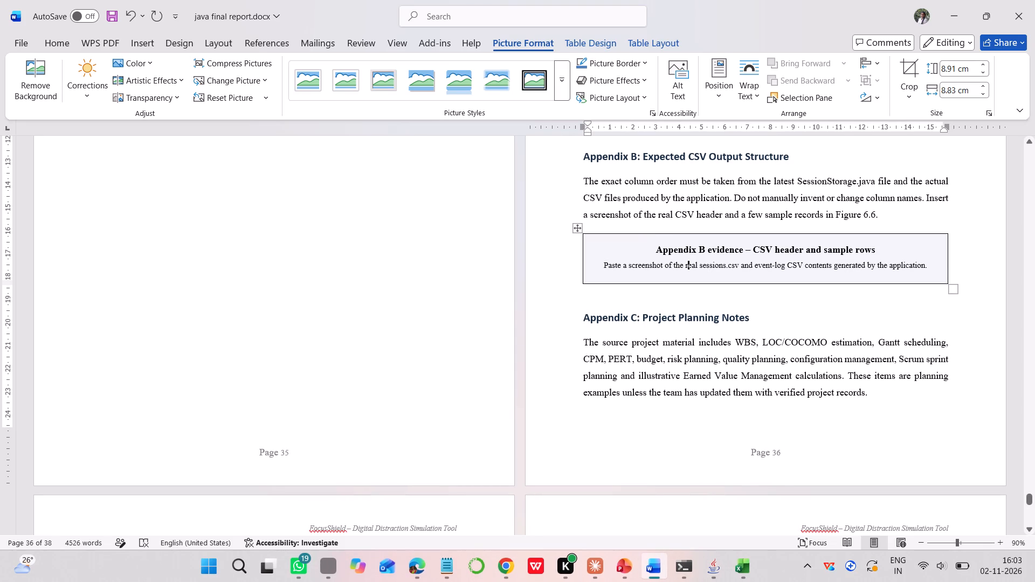
pyautogui.rightClick(687, 279)
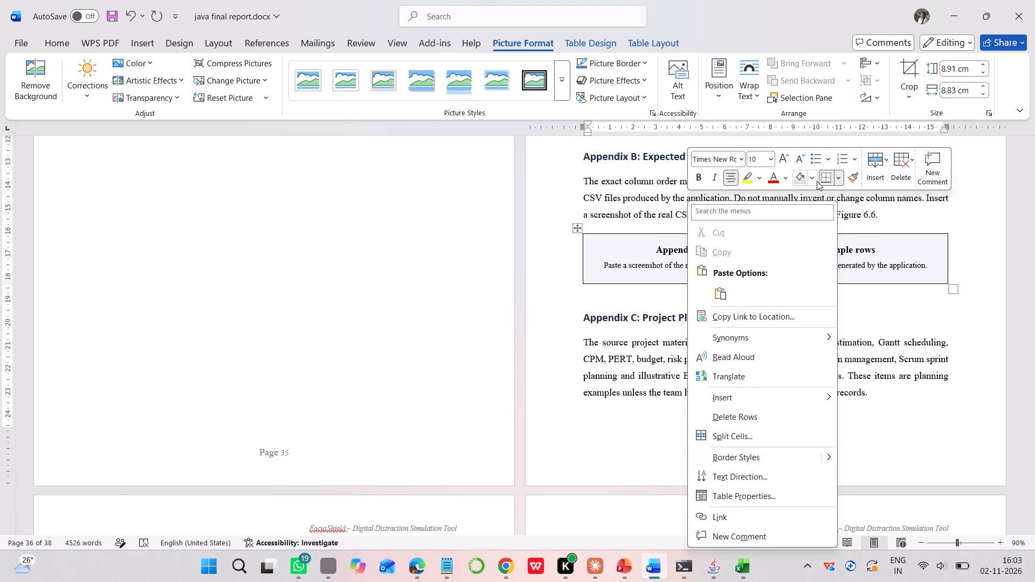
pyautogui.click(767, 414)
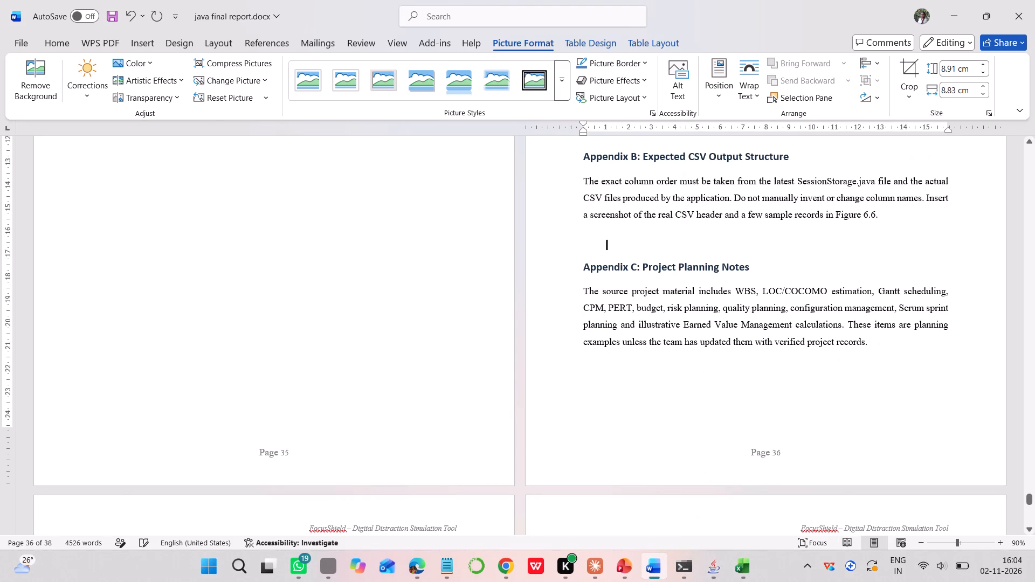
# Look through the User Manual pages to the end of the report and save the document.
pyautogui.scroll(-3, 767, 414)
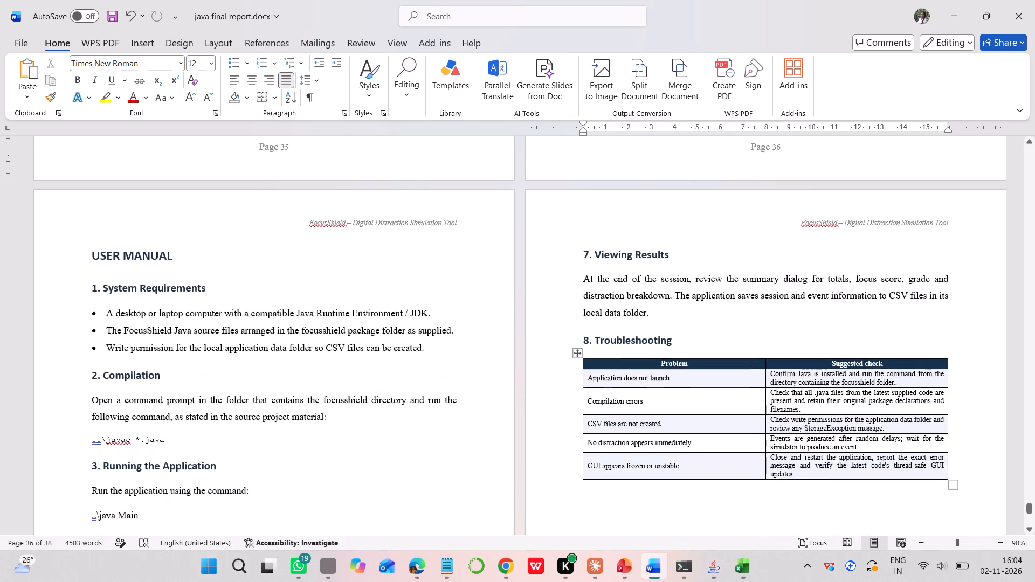
pyautogui.scroll(-8, 767, 414)
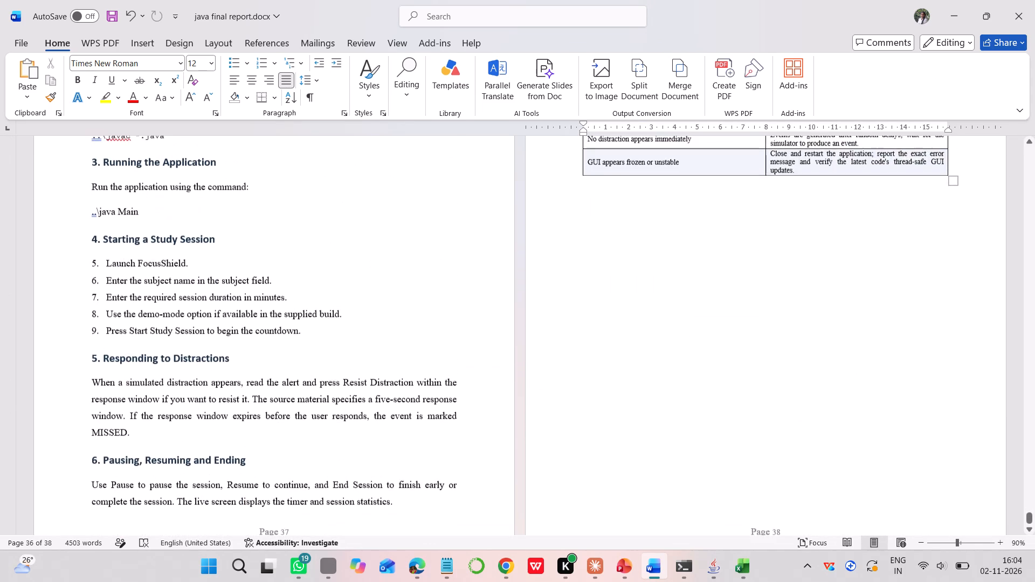
pyautogui.scroll(-1, 767, 414)
pyautogui.click(767, 414)
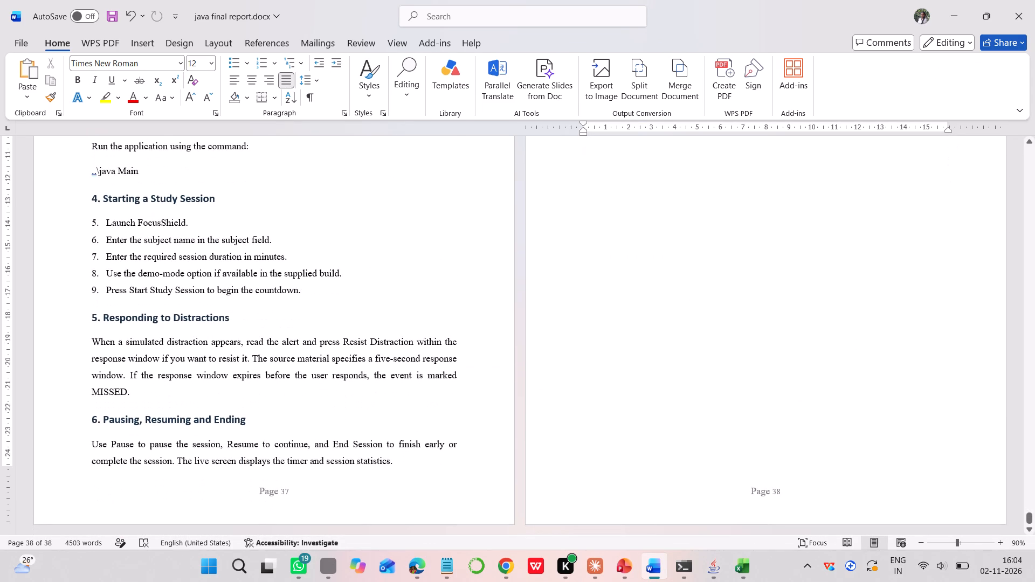
pyautogui.hotkey('ctrl', 's')
# Return to the report's cover page and save the document again.
pyautogui.scroll(14, 767, 414)
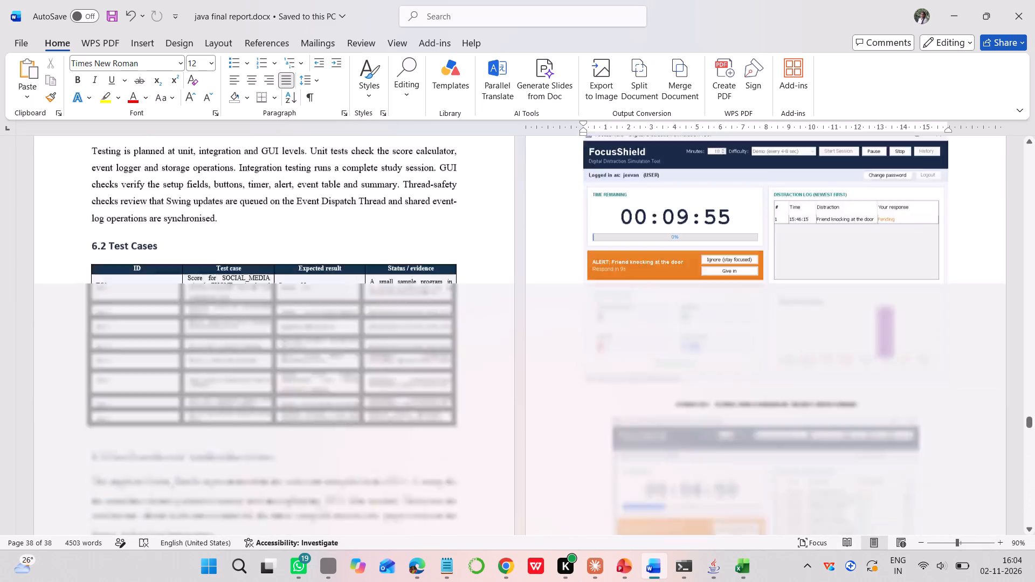
pyautogui.scroll(20, 767, 414)
pyautogui.scroll(20, 767, 414)
pyautogui.scroll(20, 767, 414)
pyautogui.scroll(4, 767, 414)
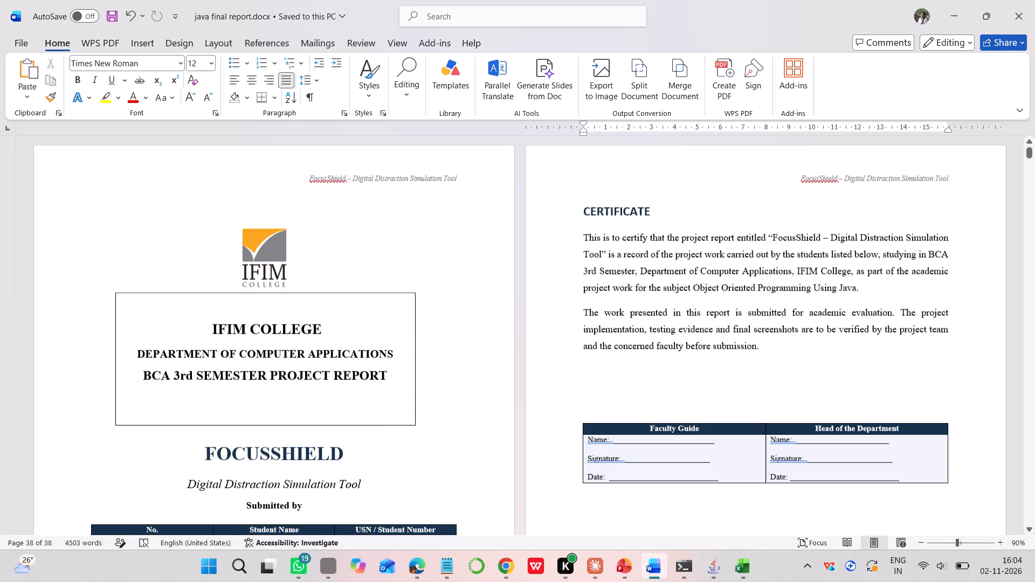
pyautogui.hotkey('ctrl', 's')
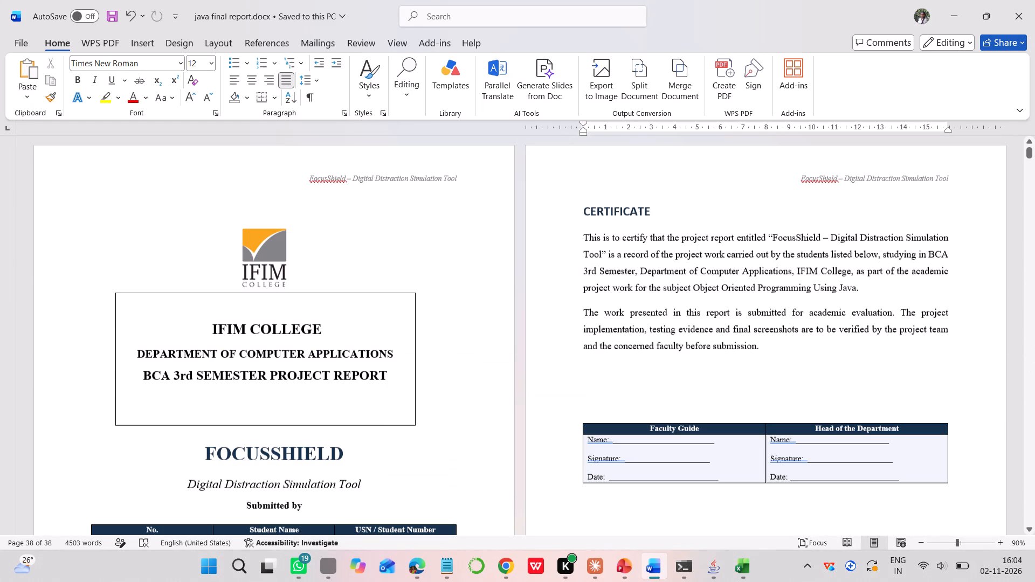
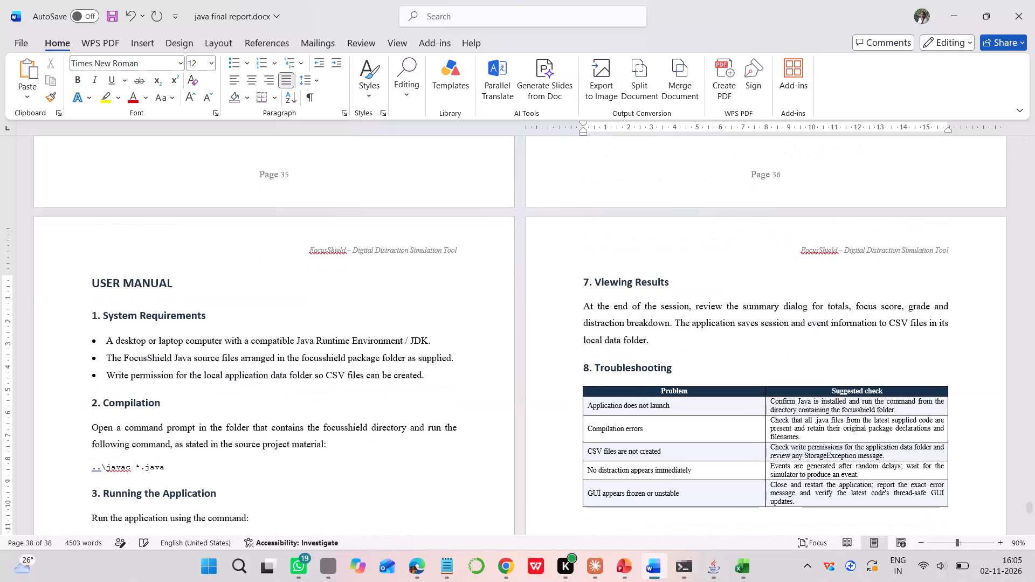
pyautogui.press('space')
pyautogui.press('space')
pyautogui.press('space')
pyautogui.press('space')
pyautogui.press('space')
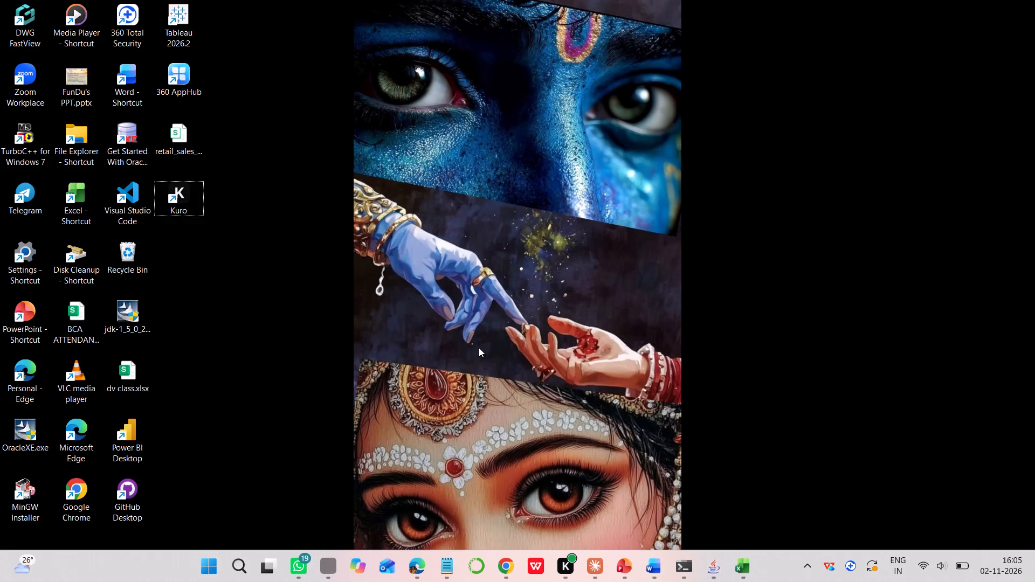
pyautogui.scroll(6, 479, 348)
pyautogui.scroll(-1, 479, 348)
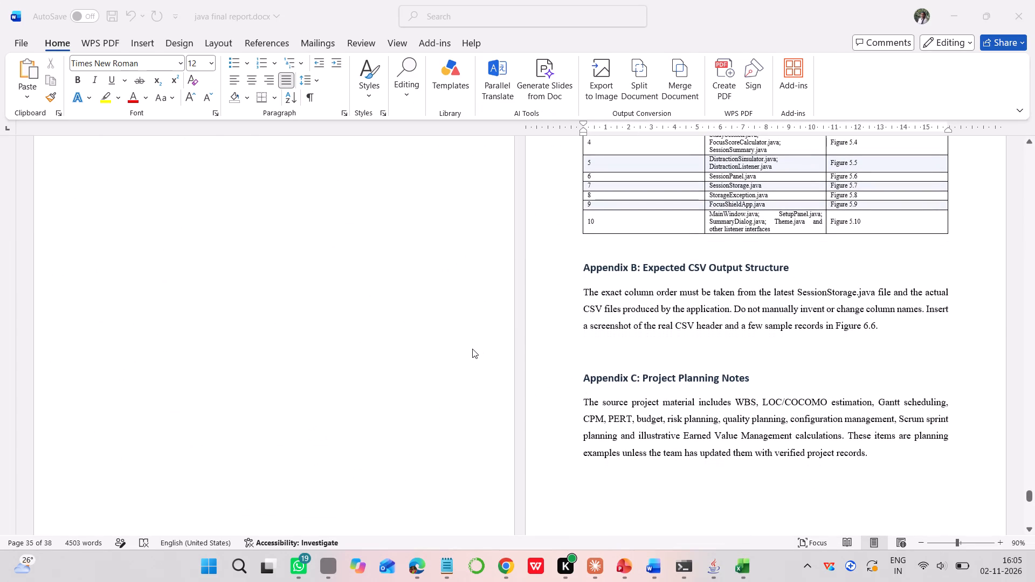
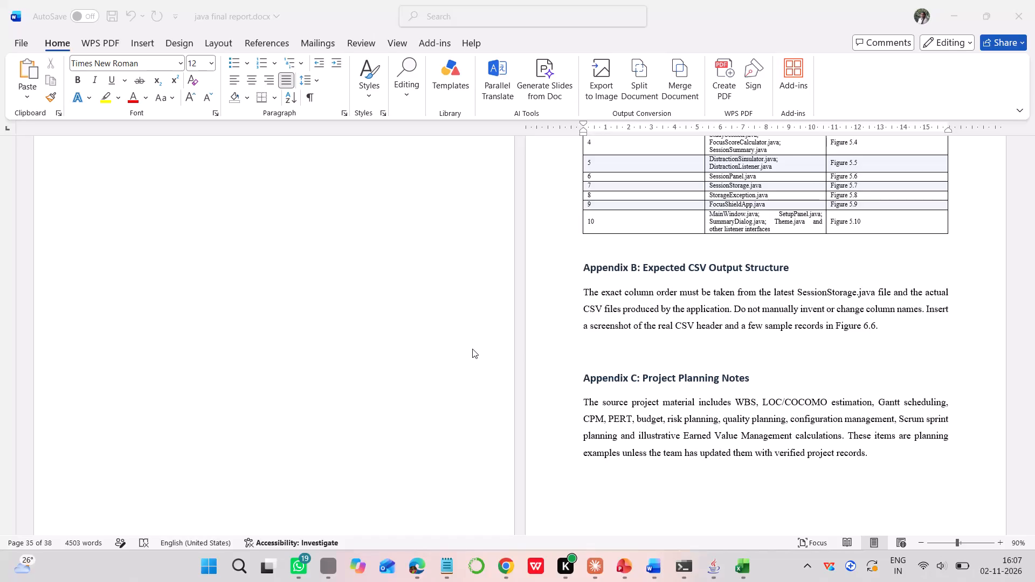
# Review the report's closing pages, from the references and appendices through the user manual, for layout problems and leftover placeholder text.
pyautogui.scroll(4, 529, 327)
pyautogui.scroll(-1, 529, 327)
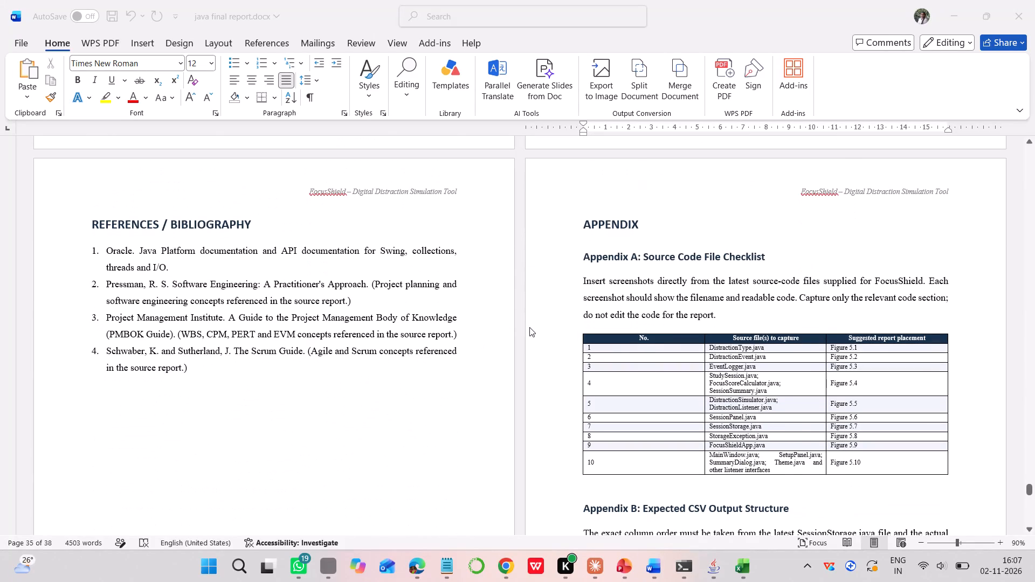
pyautogui.scroll(-12, 529, 327)
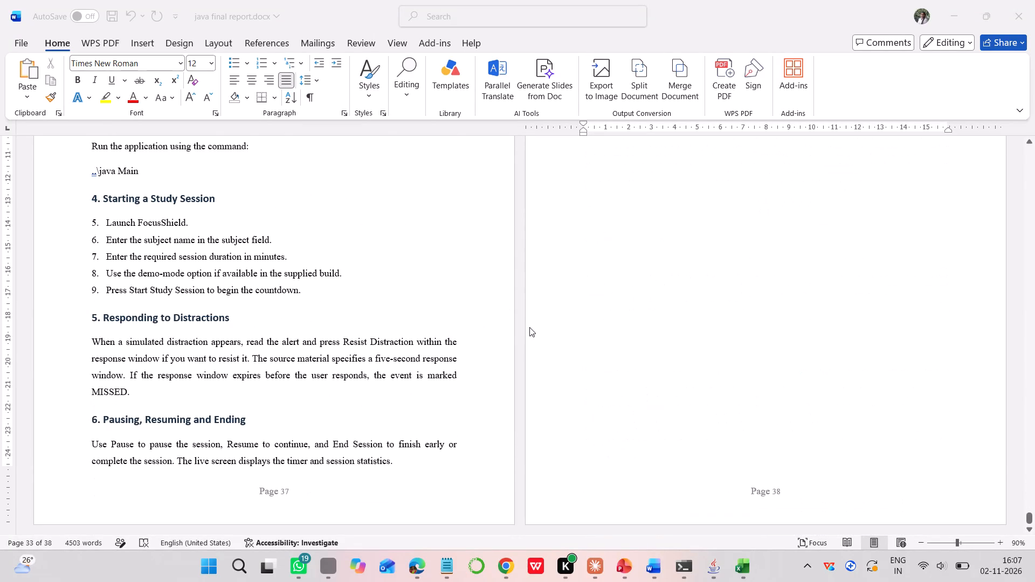
pyautogui.scroll(-2, 529, 327)
pyautogui.scroll(3, 529, 327)
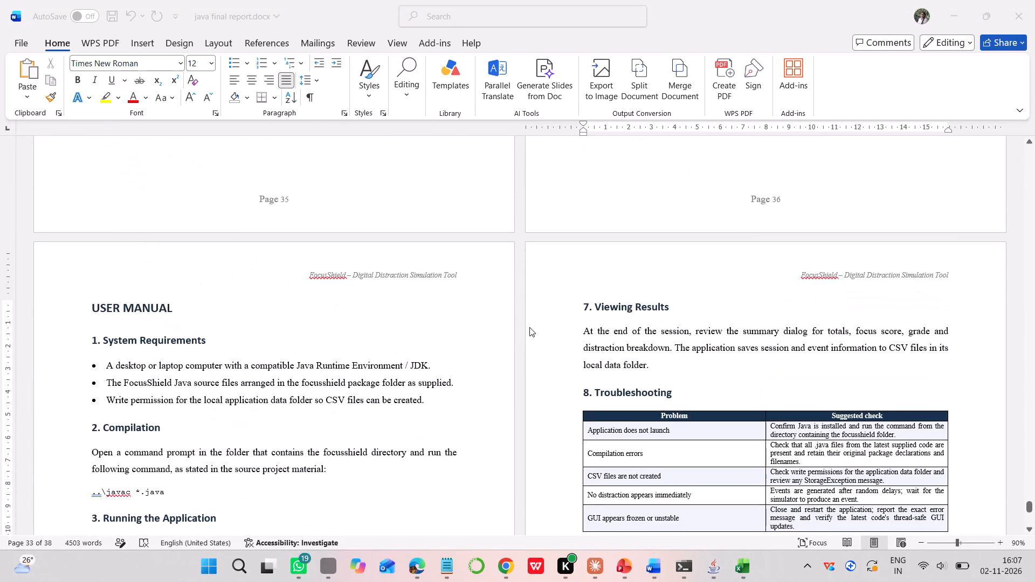
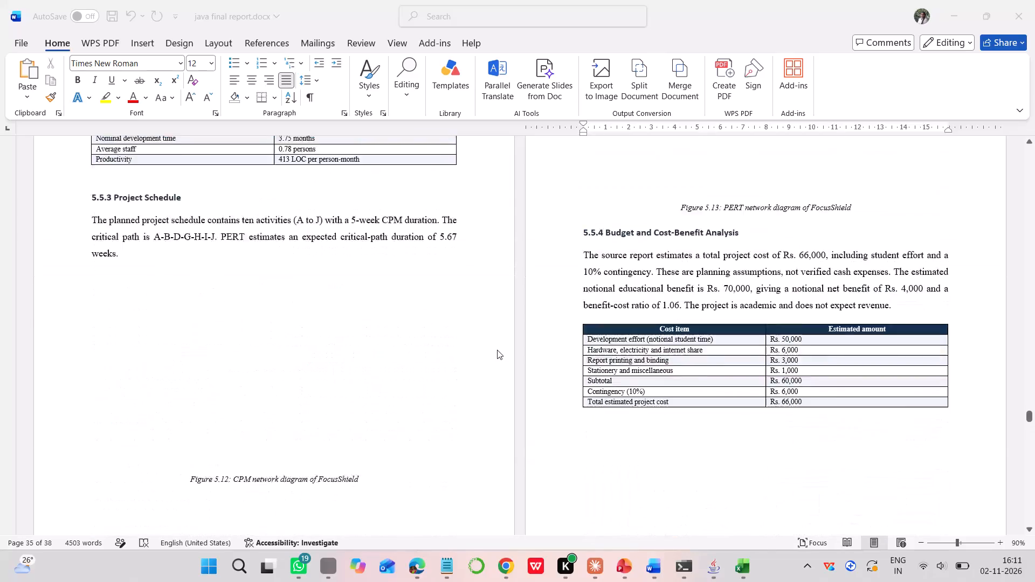
# Delete the "Page 1" numbering text from the footer of the cover page.
pyautogui.scroll(8, 497, 350)
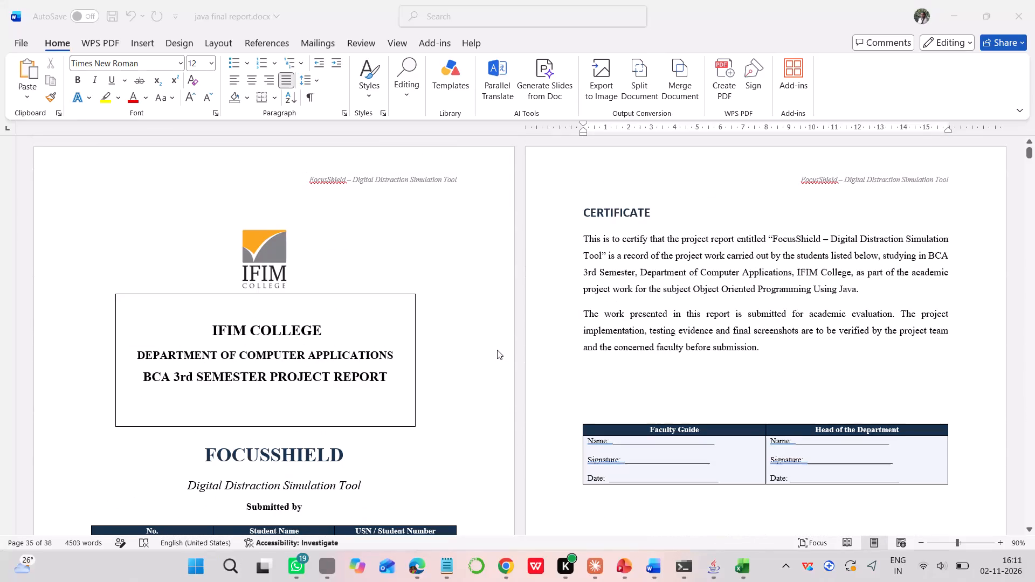
pyautogui.scroll(12, 497, 350)
pyautogui.scroll(-4, 497, 350)
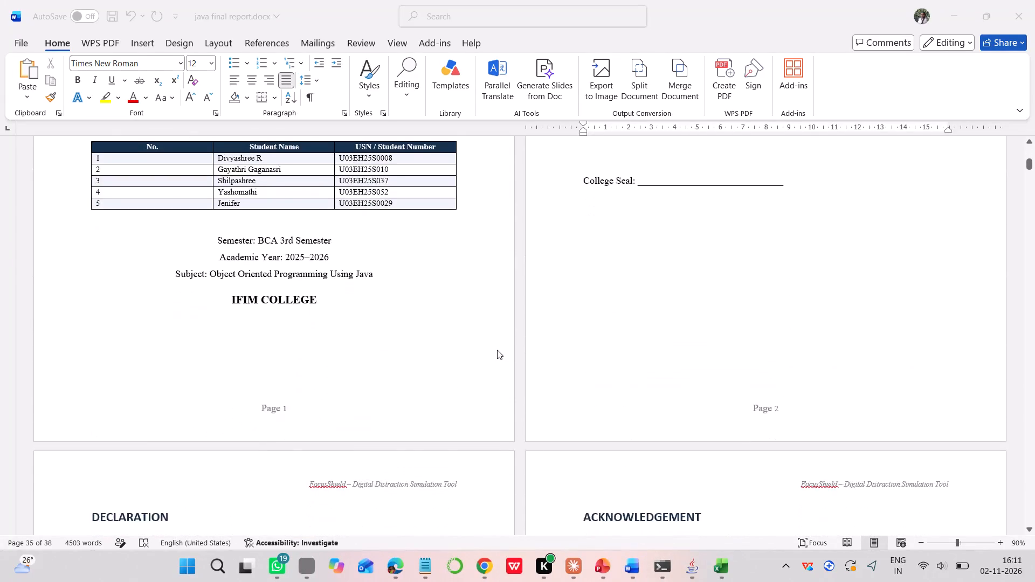
pyautogui.scroll(-1, 497, 350)
pyautogui.click(299, 348)
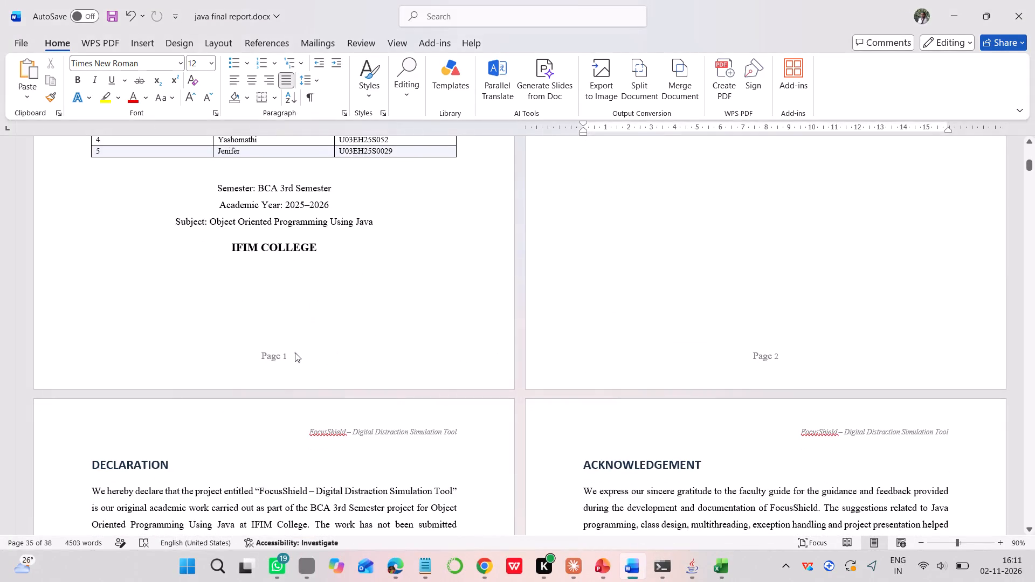
pyautogui.doubleClick(293, 353)
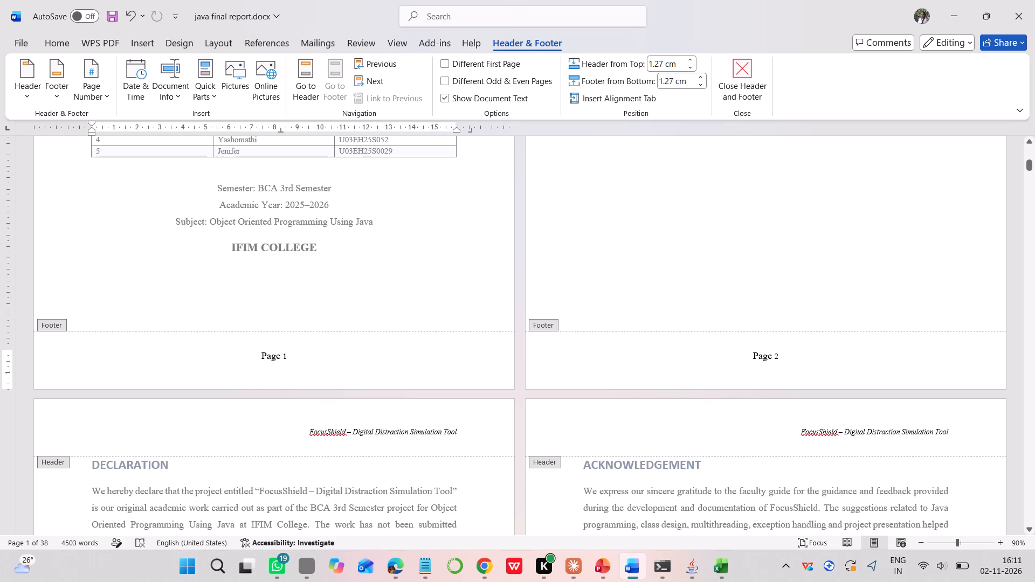
pyautogui.moveTo(258, 357); pyautogui.dragTo(299, 359)
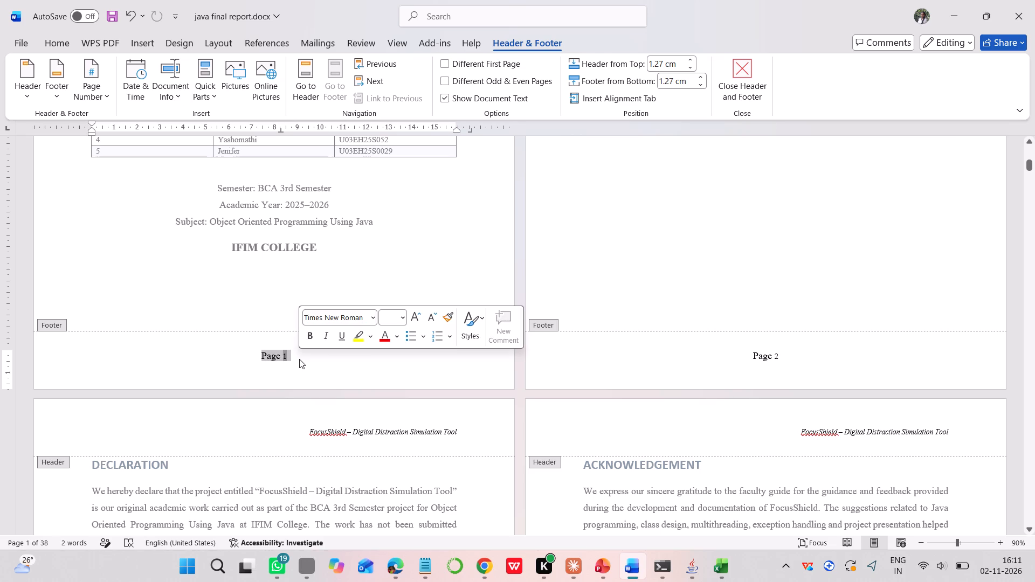
pyautogui.press('Delete')
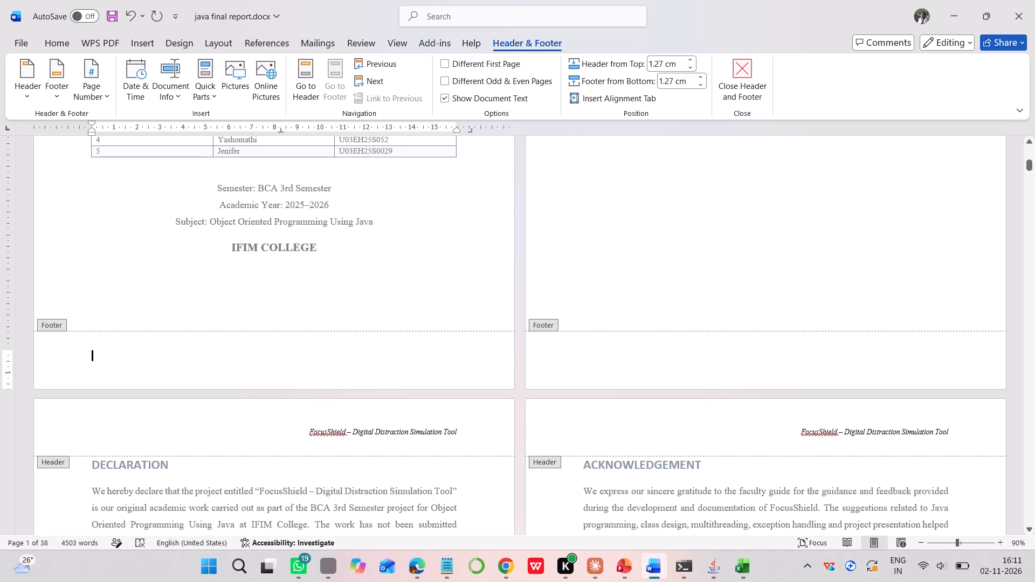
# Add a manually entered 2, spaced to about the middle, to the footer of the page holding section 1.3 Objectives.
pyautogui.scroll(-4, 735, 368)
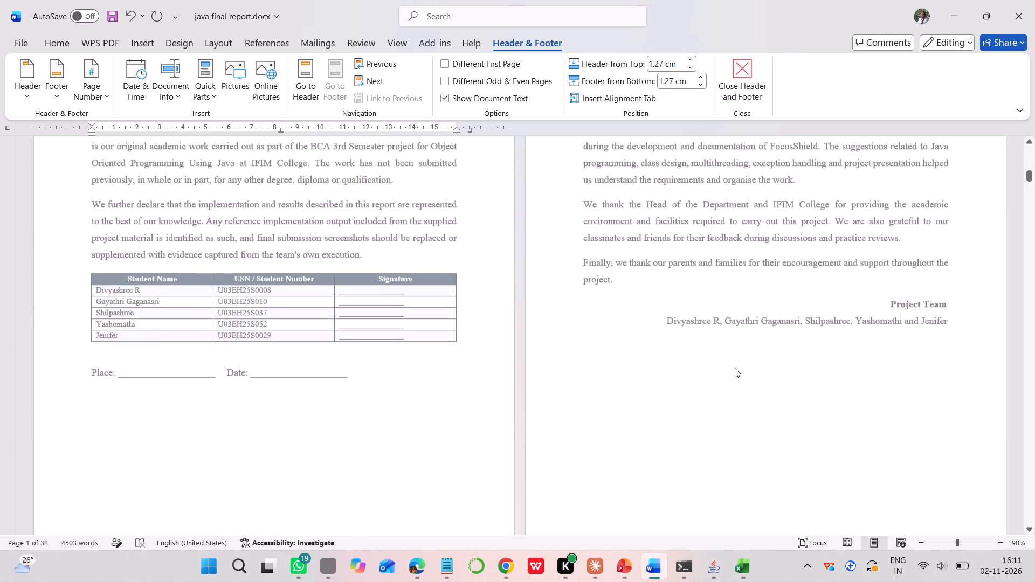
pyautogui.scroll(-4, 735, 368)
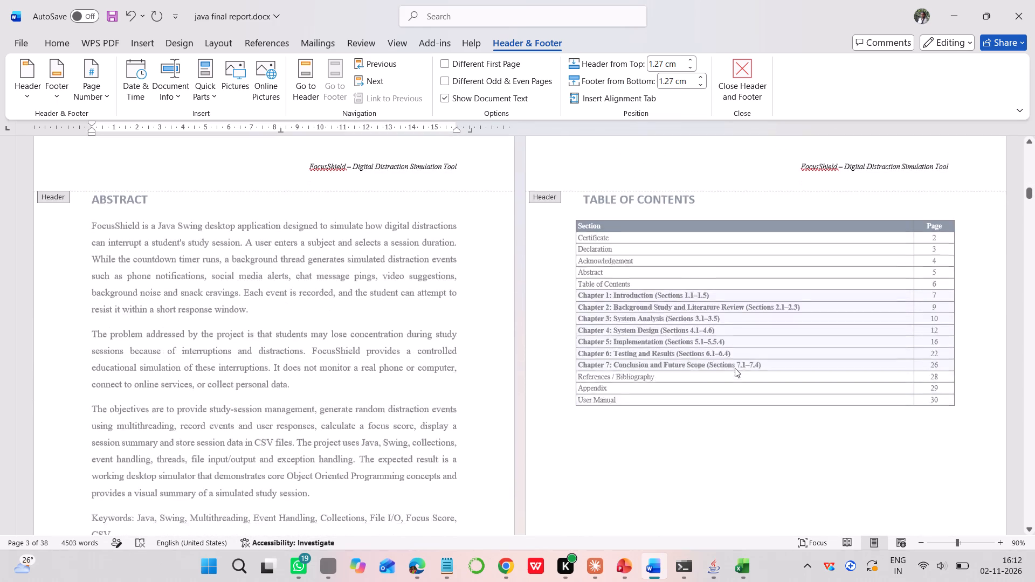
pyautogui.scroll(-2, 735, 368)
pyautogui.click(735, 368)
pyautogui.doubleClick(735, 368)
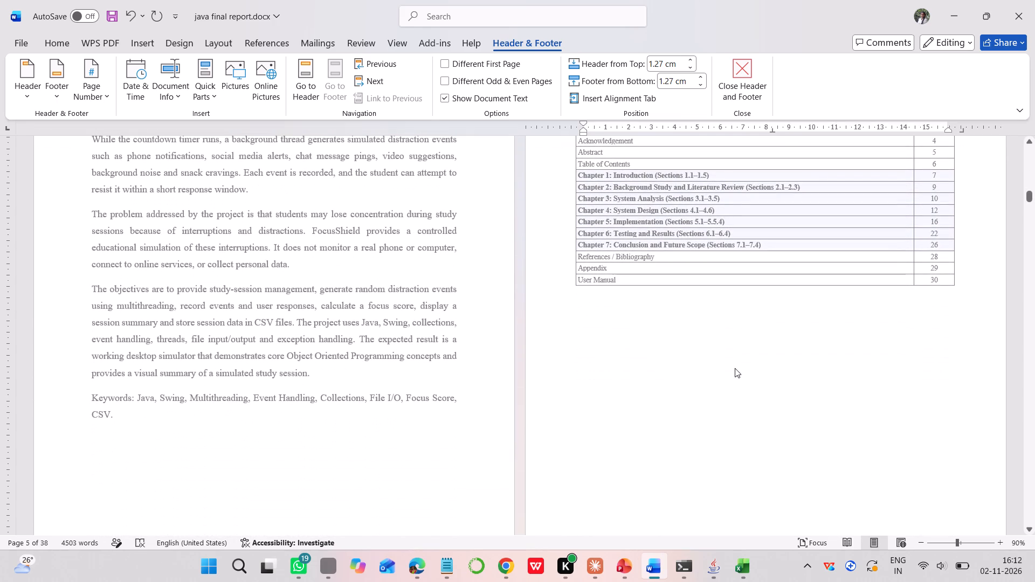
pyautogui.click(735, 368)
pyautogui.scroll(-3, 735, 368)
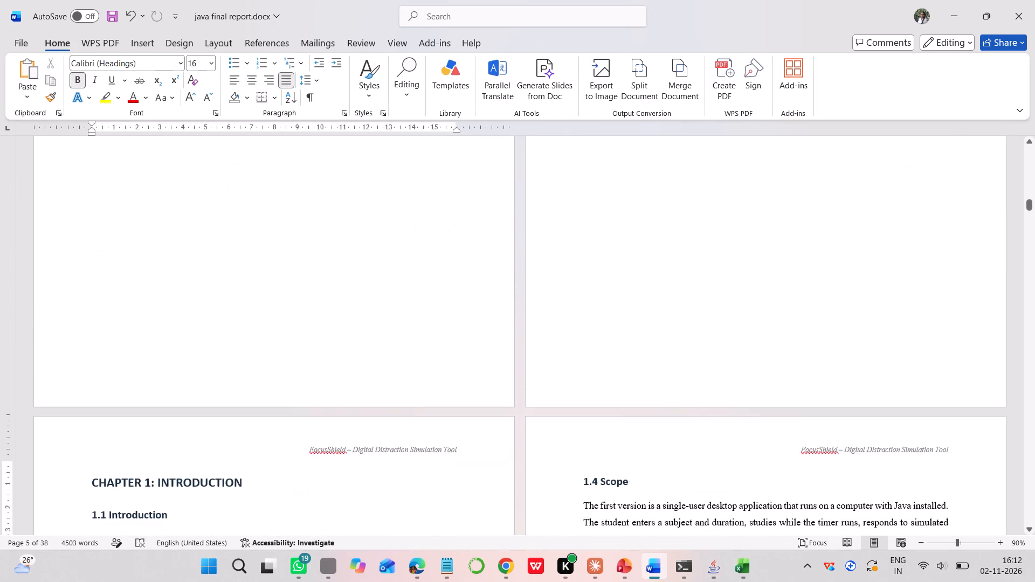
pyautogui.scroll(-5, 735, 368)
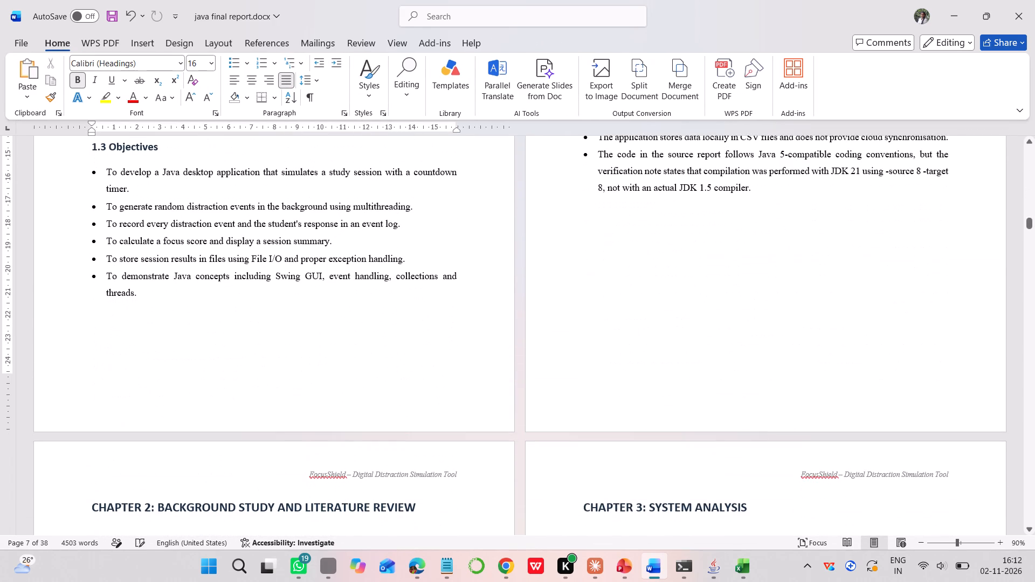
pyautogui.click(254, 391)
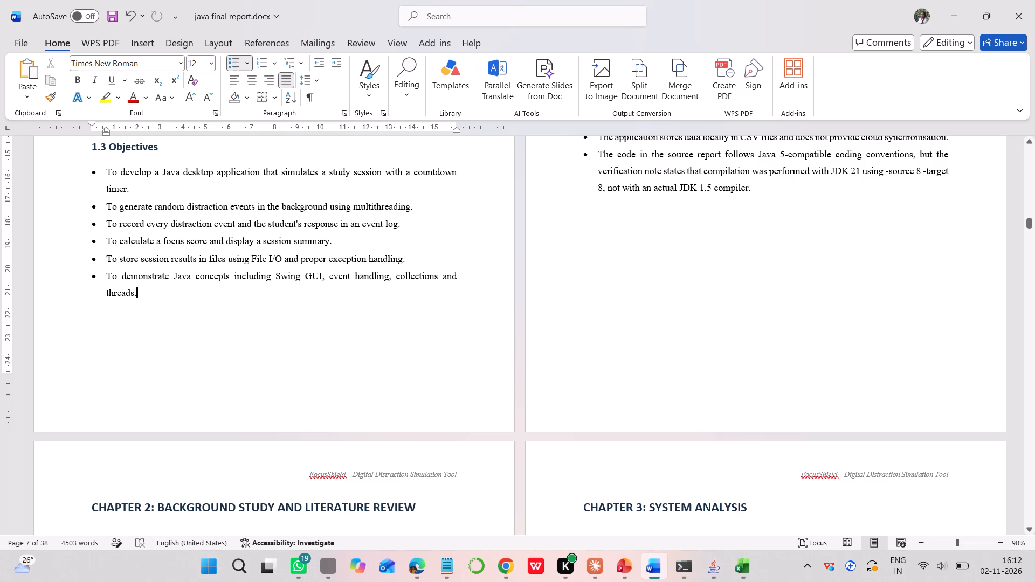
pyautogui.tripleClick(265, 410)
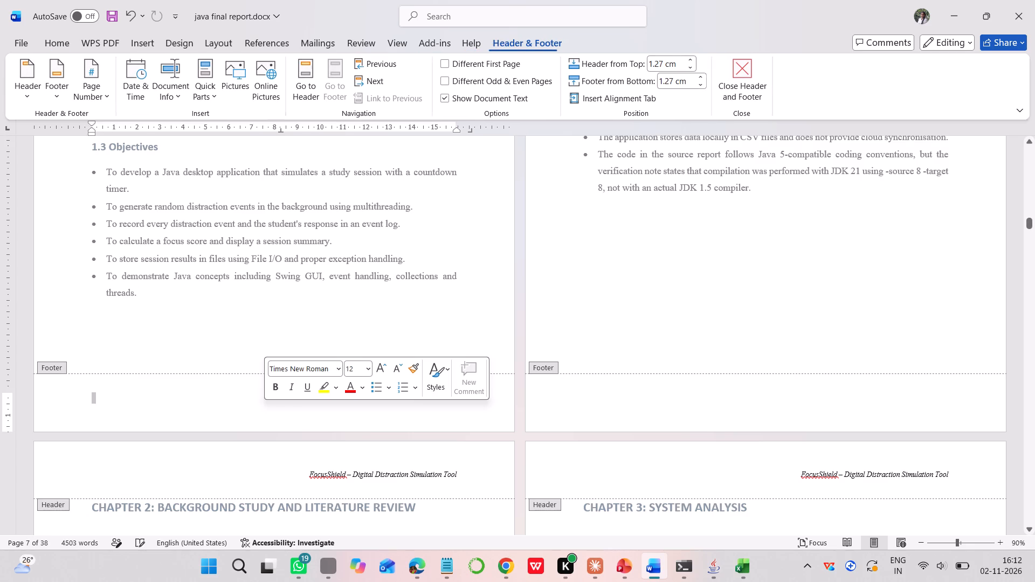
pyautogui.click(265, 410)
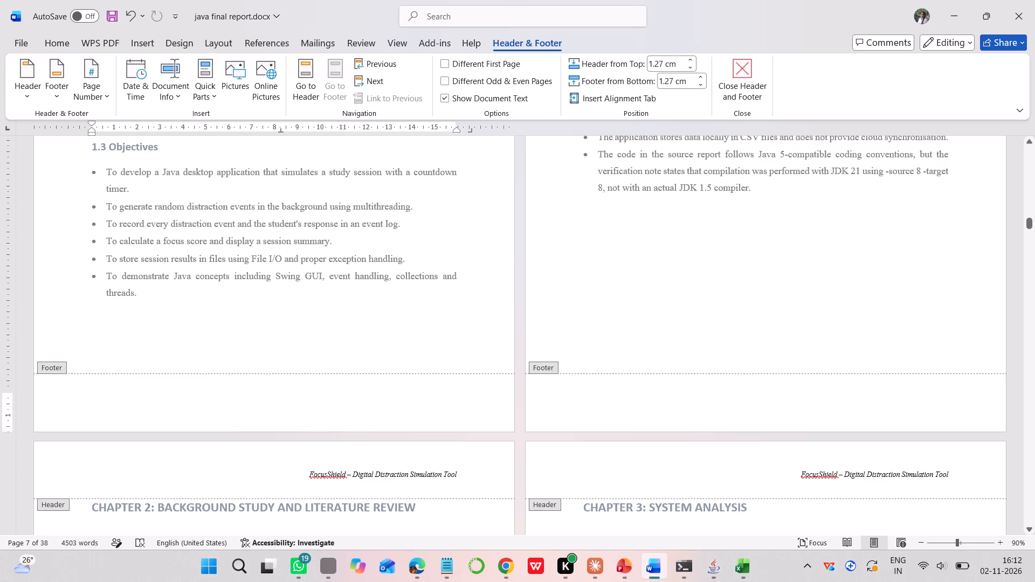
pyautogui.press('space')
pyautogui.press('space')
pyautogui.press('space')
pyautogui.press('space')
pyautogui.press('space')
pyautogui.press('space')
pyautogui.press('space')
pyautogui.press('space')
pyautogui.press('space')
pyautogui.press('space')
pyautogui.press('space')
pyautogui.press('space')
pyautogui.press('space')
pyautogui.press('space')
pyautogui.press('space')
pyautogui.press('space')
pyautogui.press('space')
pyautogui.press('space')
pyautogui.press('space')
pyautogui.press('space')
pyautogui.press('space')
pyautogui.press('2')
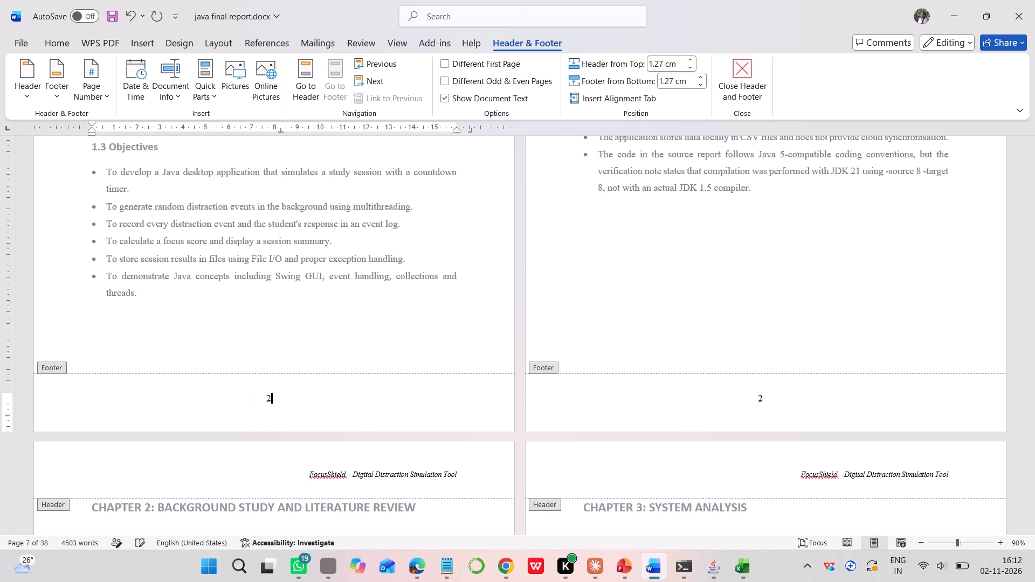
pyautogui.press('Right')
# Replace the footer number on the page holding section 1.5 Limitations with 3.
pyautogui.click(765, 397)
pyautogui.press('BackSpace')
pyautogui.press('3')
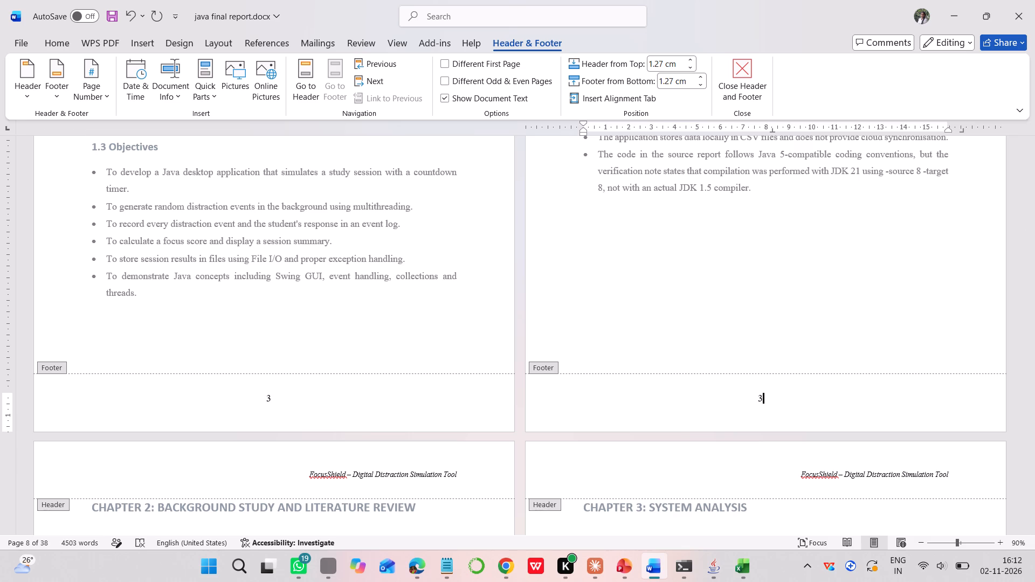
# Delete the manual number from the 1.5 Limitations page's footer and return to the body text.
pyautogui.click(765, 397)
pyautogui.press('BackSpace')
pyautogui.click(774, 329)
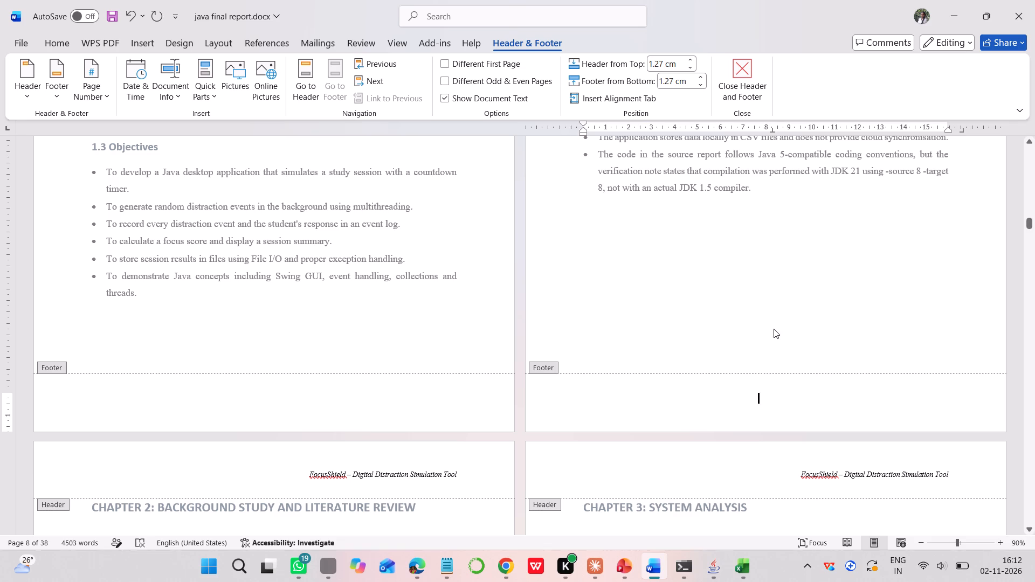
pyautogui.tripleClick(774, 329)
# Check the page footers from the declaration through Chapter 3 and compare them with the table of contents.
pyautogui.scroll(4, 774, 329)
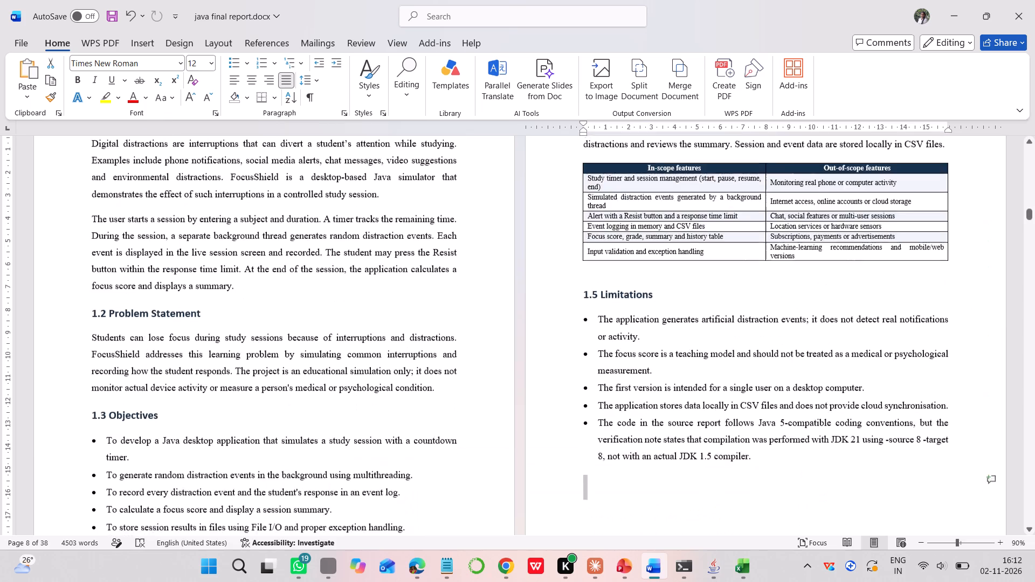
pyautogui.scroll(4, 774, 329)
pyautogui.scroll(-4, 774, 329)
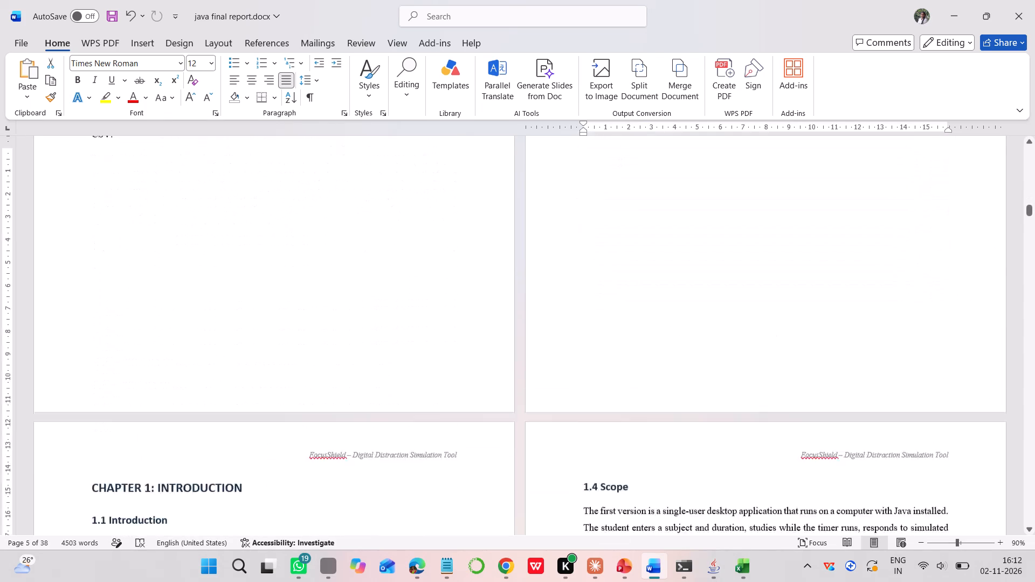
pyautogui.scroll(-1, 774, 329)
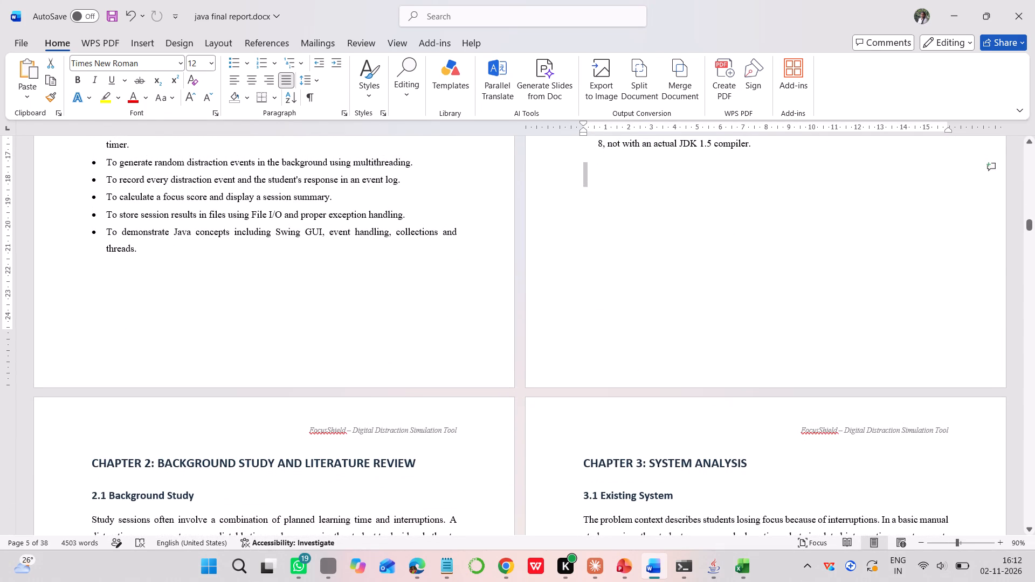
pyautogui.click(736, 394)
pyautogui.scroll(13, 736, 394)
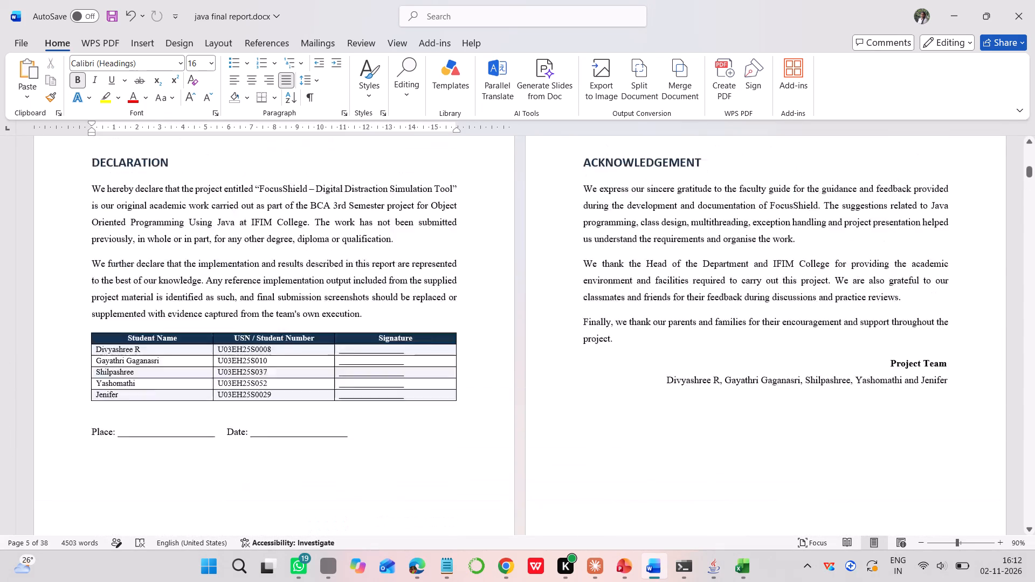
pyautogui.scroll(2, 736, 394)
pyautogui.scroll(-1, 736, 394)
pyautogui.scroll(2, 736, 394)
pyautogui.scroll(-1, 736, 394)
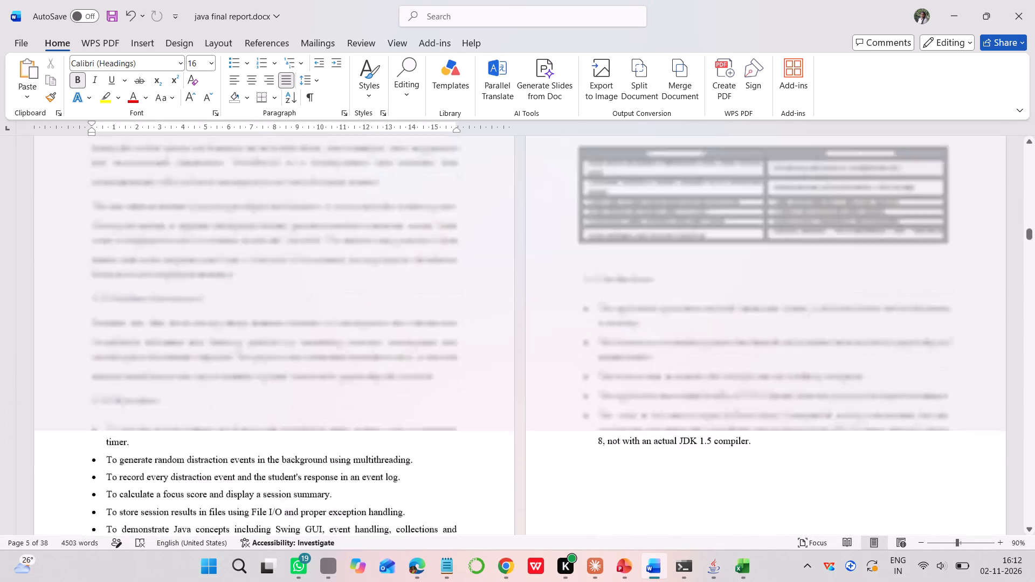
pyautogui.scroll(9, 736, 394)
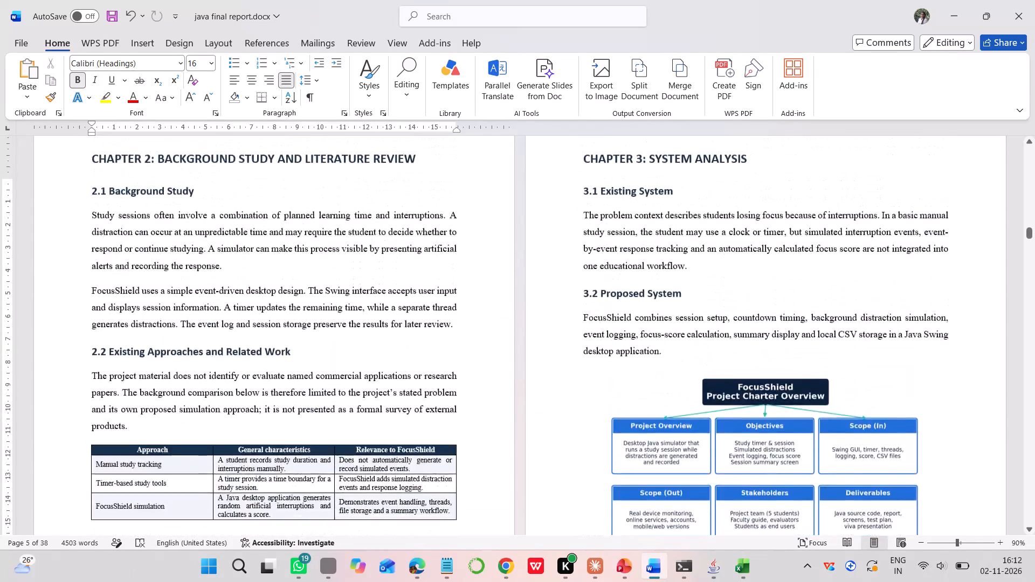
pyautogui.scroll(5, 736, 394)
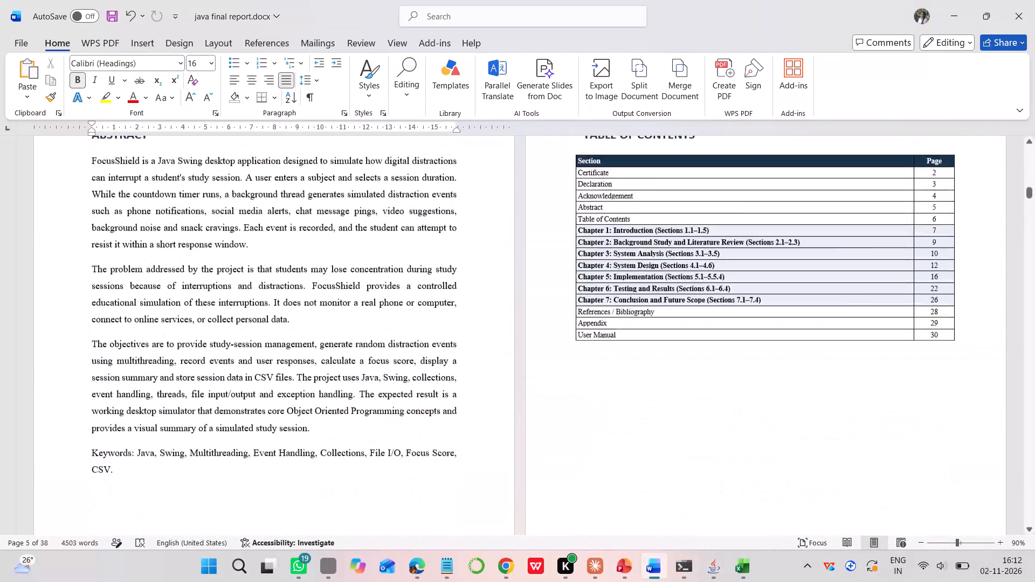
pyautogui.scroll(1, 736, 394)
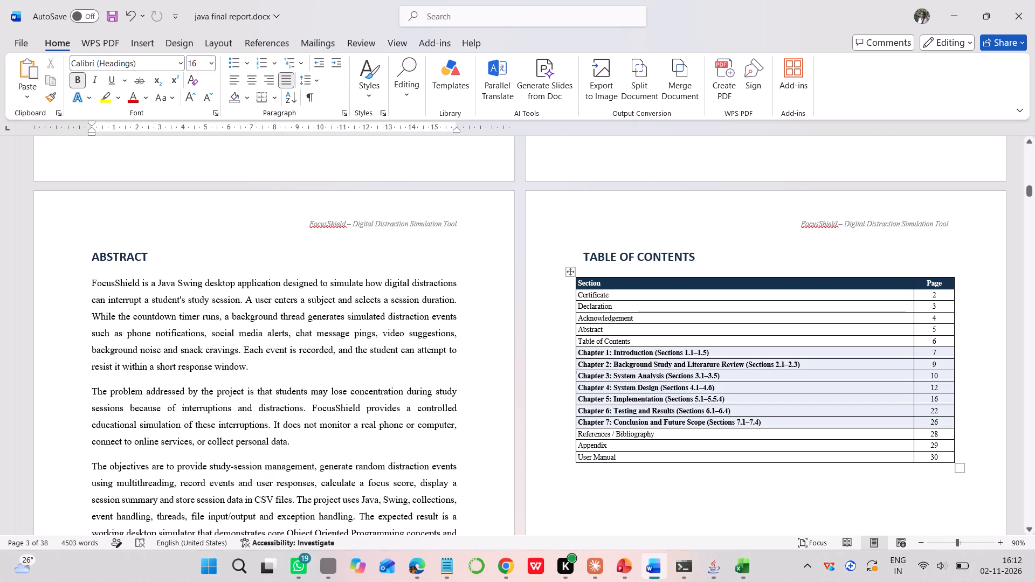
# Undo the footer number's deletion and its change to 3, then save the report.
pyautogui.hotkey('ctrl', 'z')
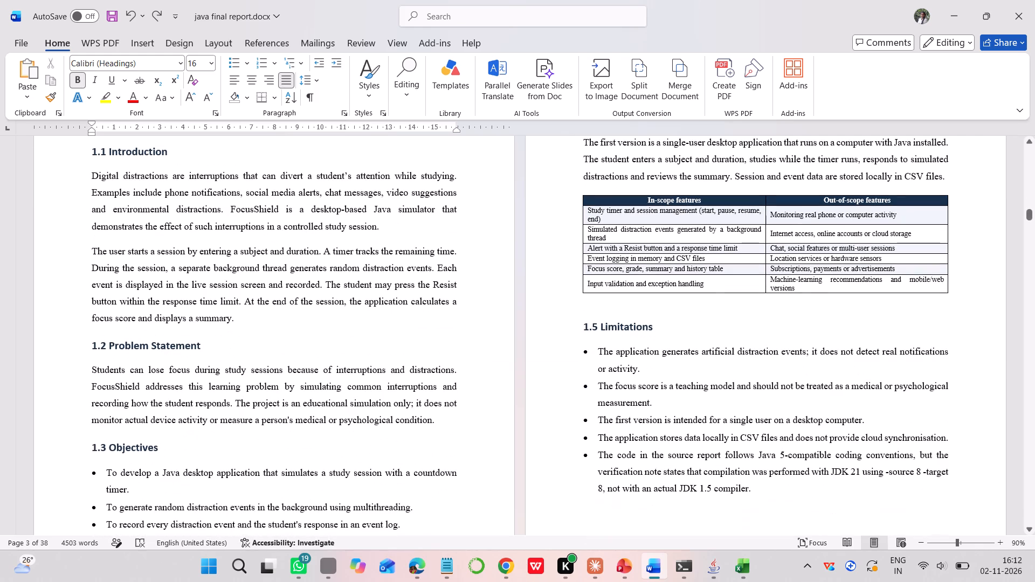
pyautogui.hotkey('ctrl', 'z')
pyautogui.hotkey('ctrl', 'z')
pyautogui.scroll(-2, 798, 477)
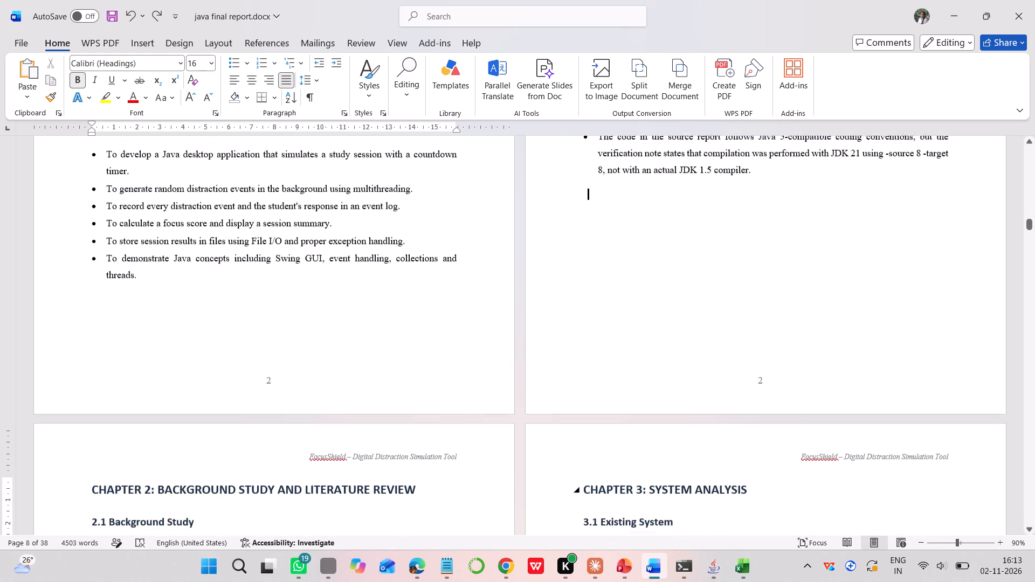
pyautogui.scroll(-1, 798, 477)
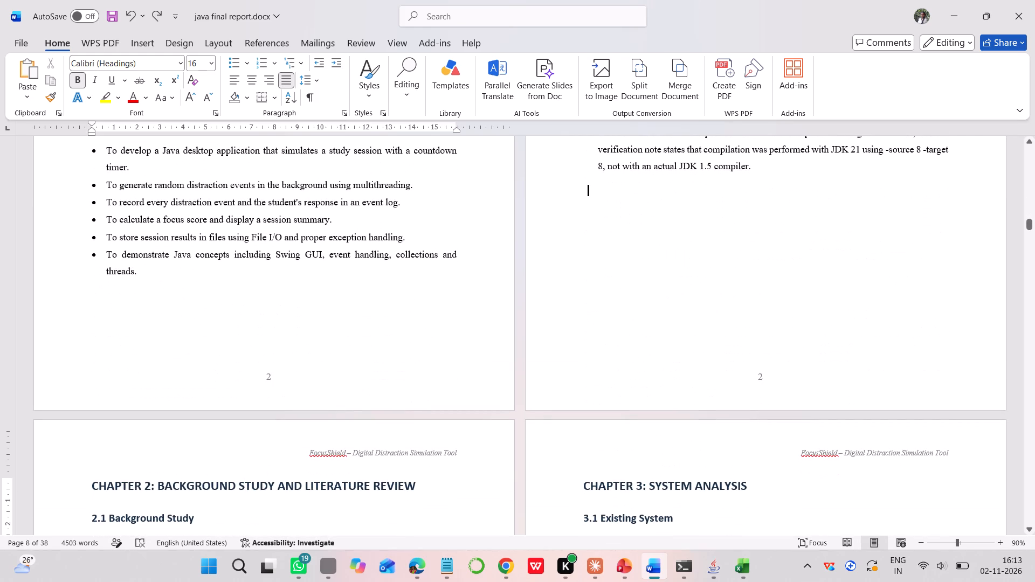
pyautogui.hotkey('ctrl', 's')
# Undo the manual footer number 2 and save the report.
pyautogui.hotkey('ctrl', 'z')
pyautogui.hotkey('ctrl', 'z')
pyautogui.scroll(3, 798, 477)
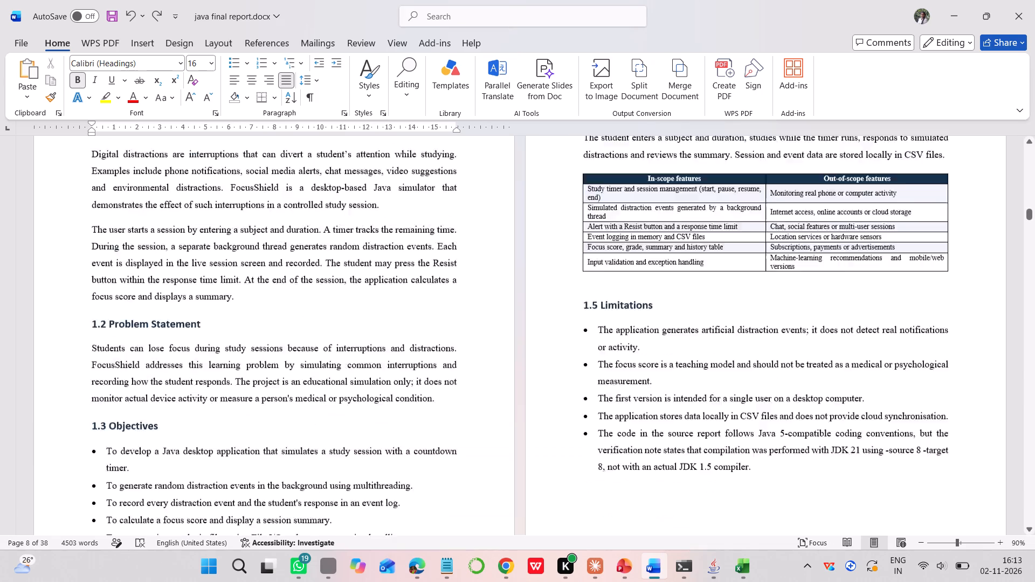
pyautogui.scroll(12, 798, 477)
pyautogui.hscroll(1, 798, 477)
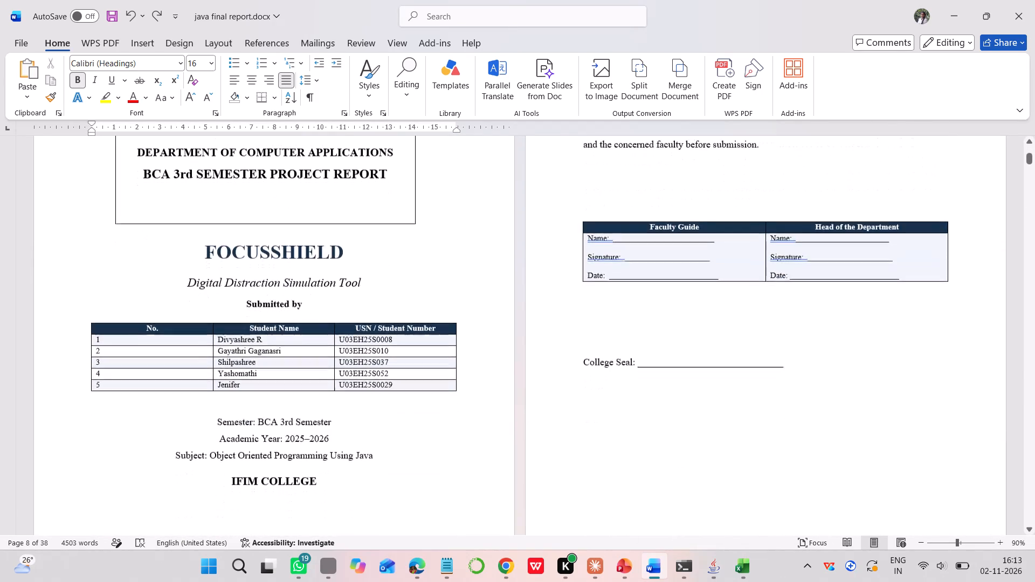
pyautogui.hscroll(1, 798, 477)
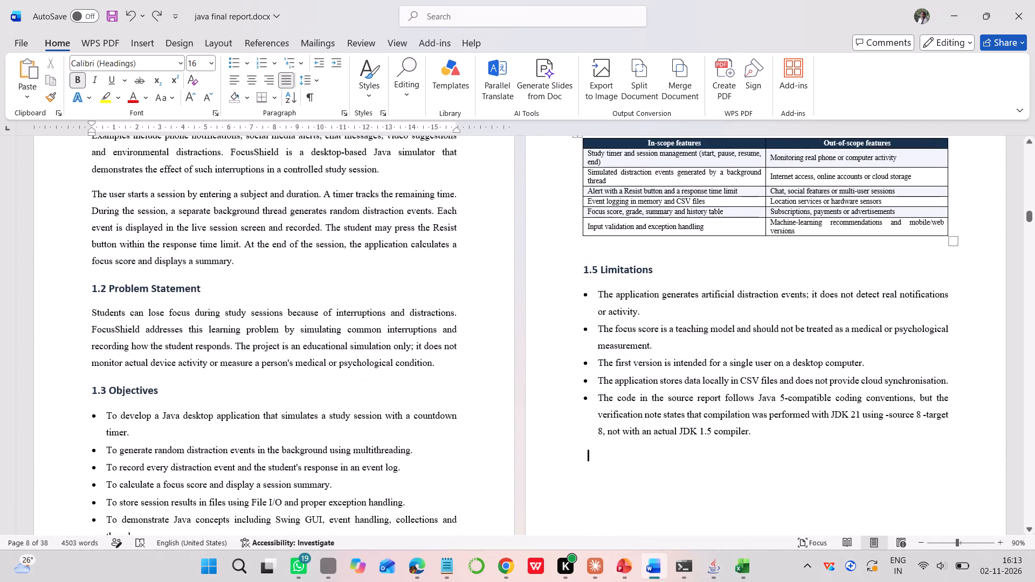
pyautogui.hotkey('ctrl', 's')
pyautogui.scroll(19, 798, 477)
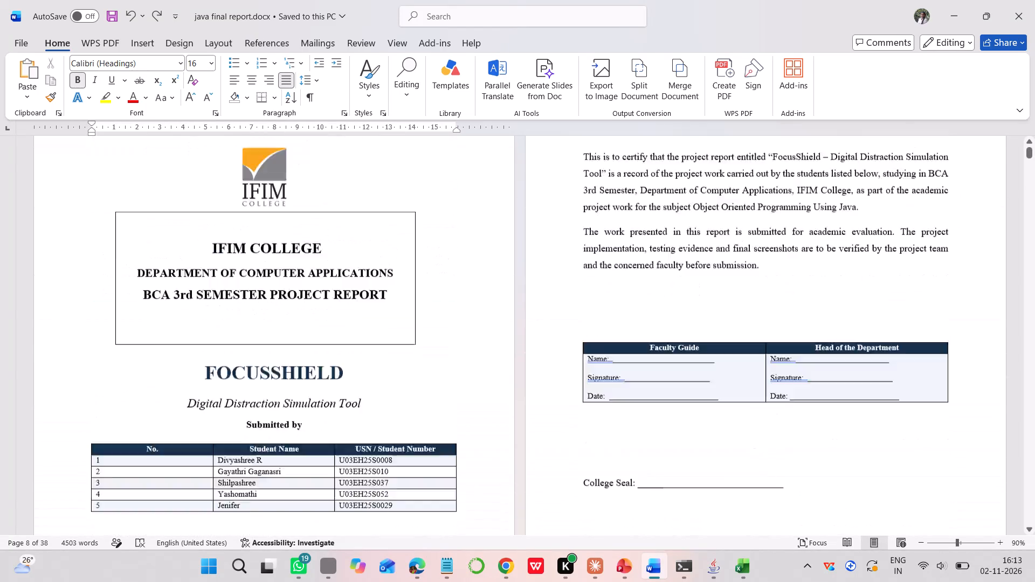
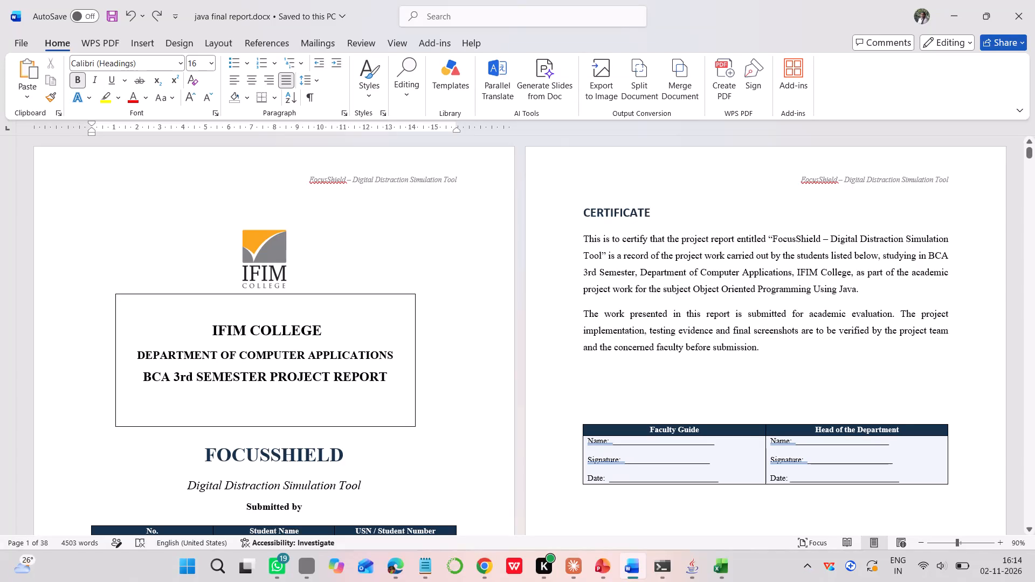
# Examine the report's cover page at a larger zoom, including the submitted-by student table and the semester, academic year and subject lines.
pyautogui.keyDown('ctrl'); pyautogui.scroll(3, 712, 426); pyautogui.keyUp('ctrl')
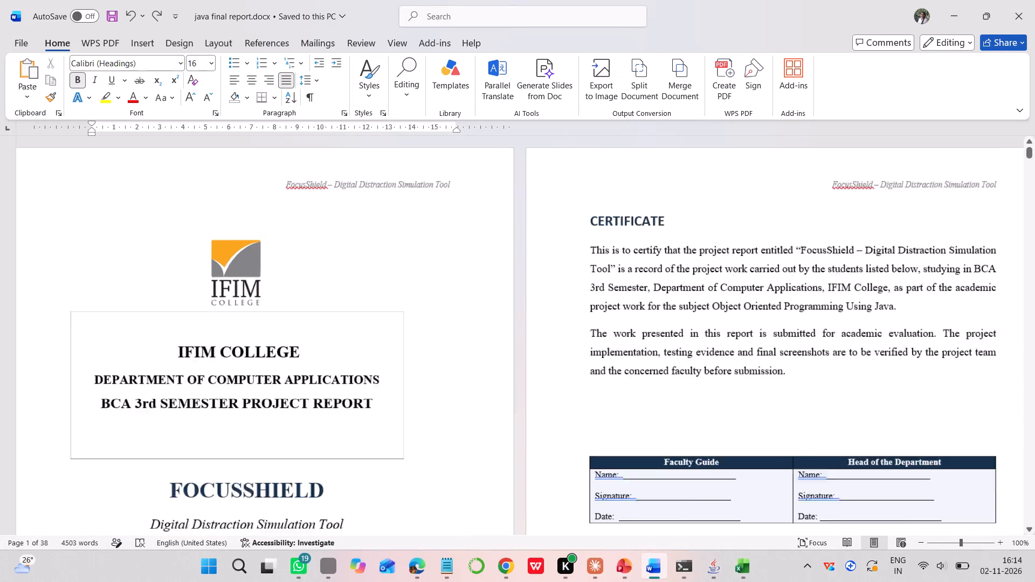
pyautogui.keyDown('ctrl'); pyautogui.scroll(3, 712, 426); pyautogui.keyUp('ctrl')
pyautogui.scroll(-3, 712, 426)
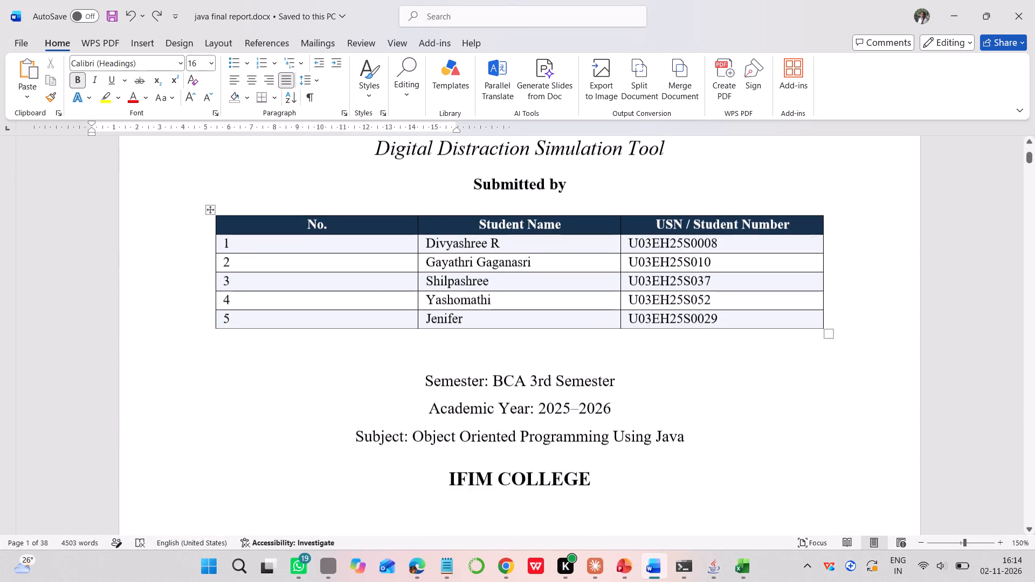
pyautogui.scroll(-1, 712, 426)
pyautogui.keyDown('ctrl'); pyautogui.scroll(-2, 712, 426); pyautogui.keyUp('ctrl')
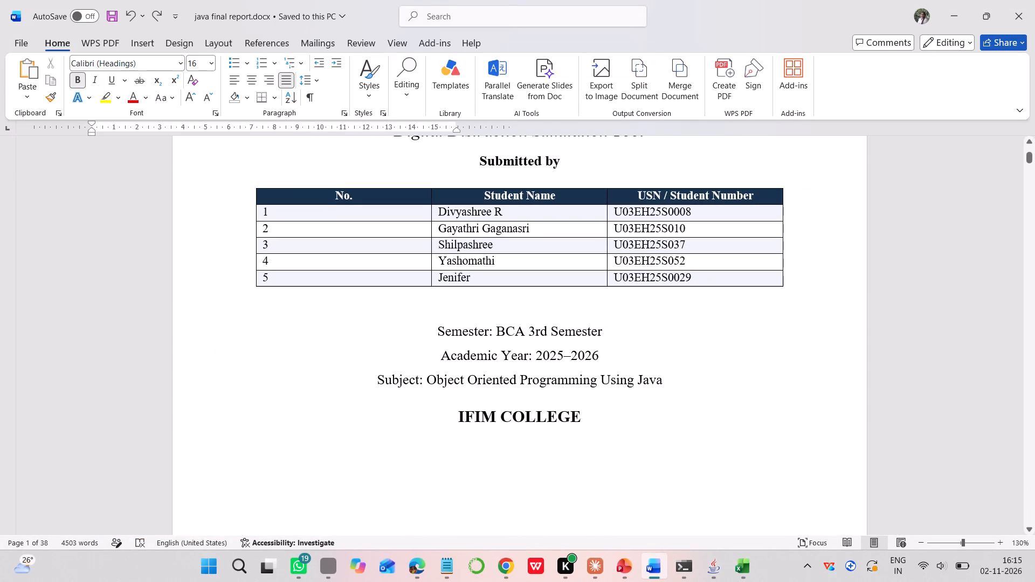
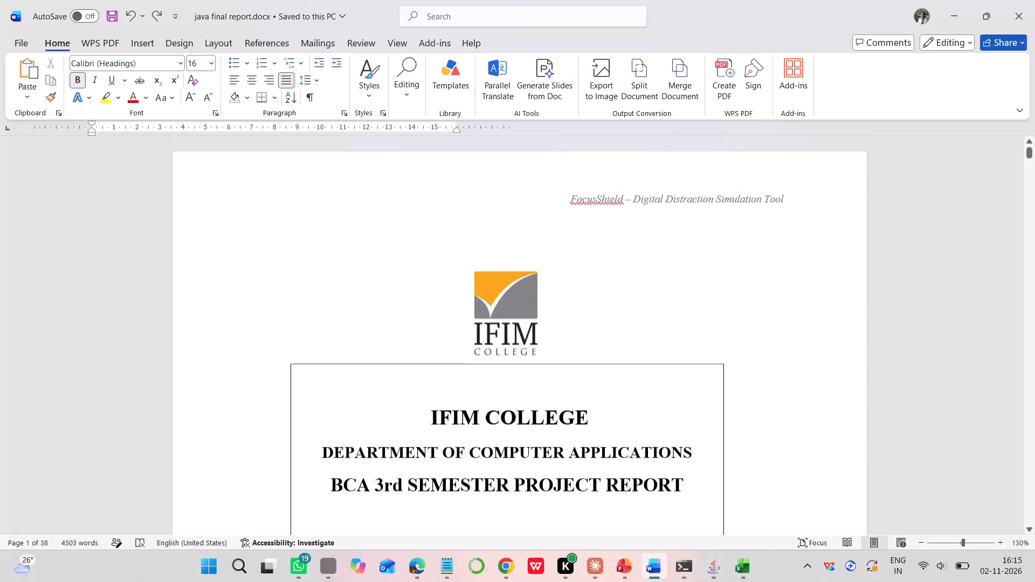
# Look over the cover page again, from the college logo and FOCUSSHIELD title to the submitted-by table and semester line.
pyautogui.scroll(-1, 712, 426)
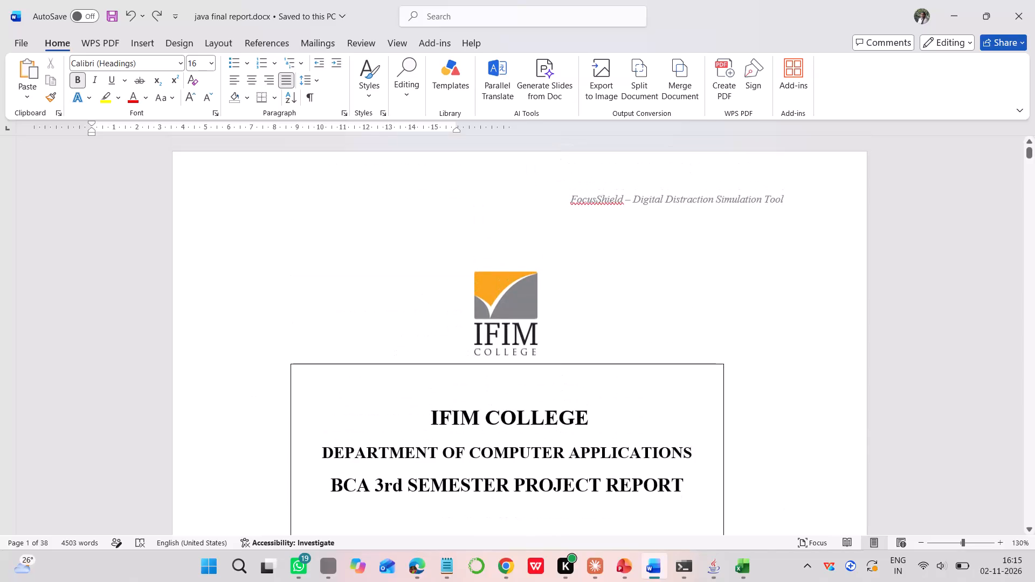
pyautogui.scroll(-2, 712, 426)
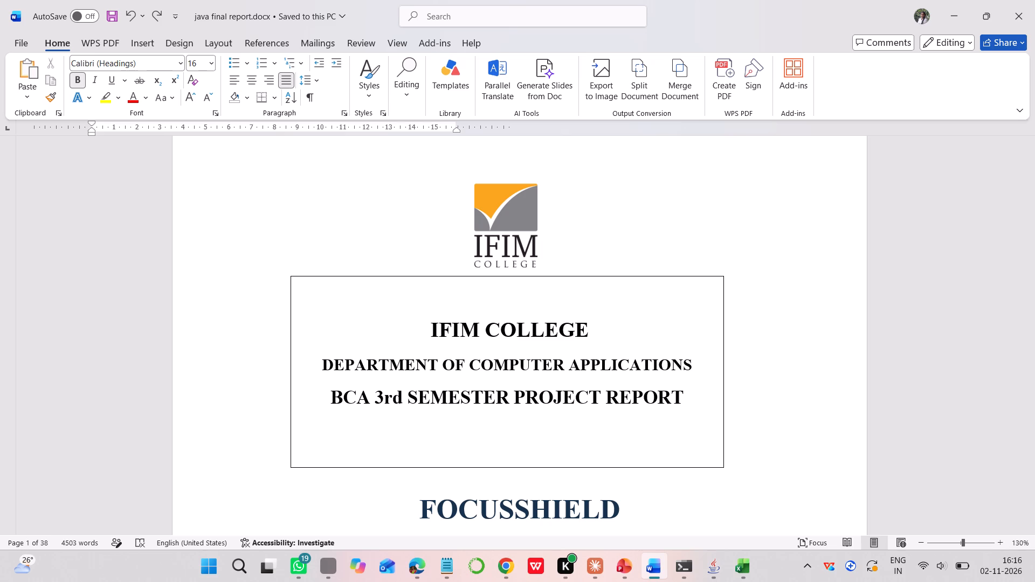
pyautogui.scroll(-1, 712, 426)
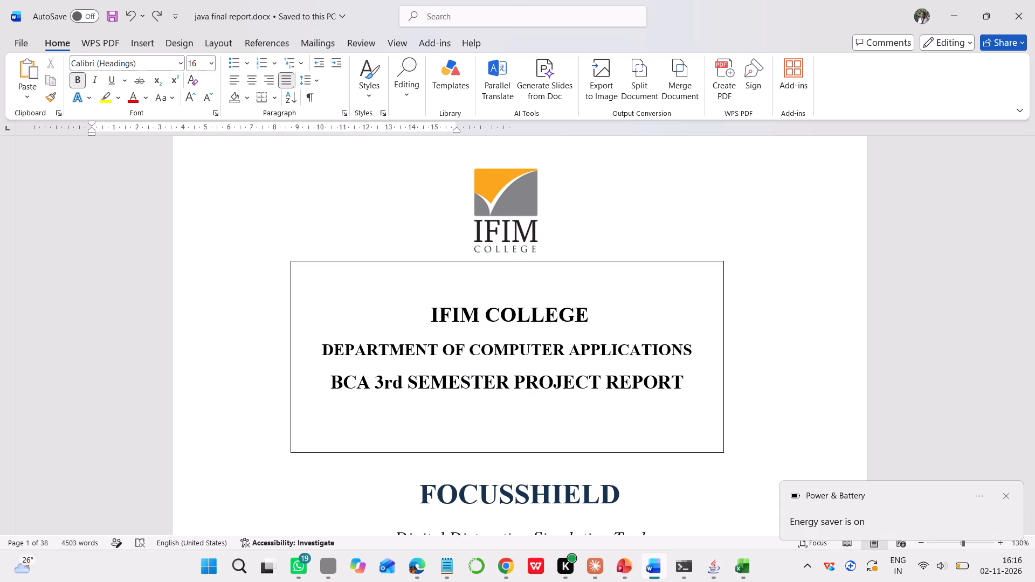
pyautogui.scroll(-1, 714, 415)
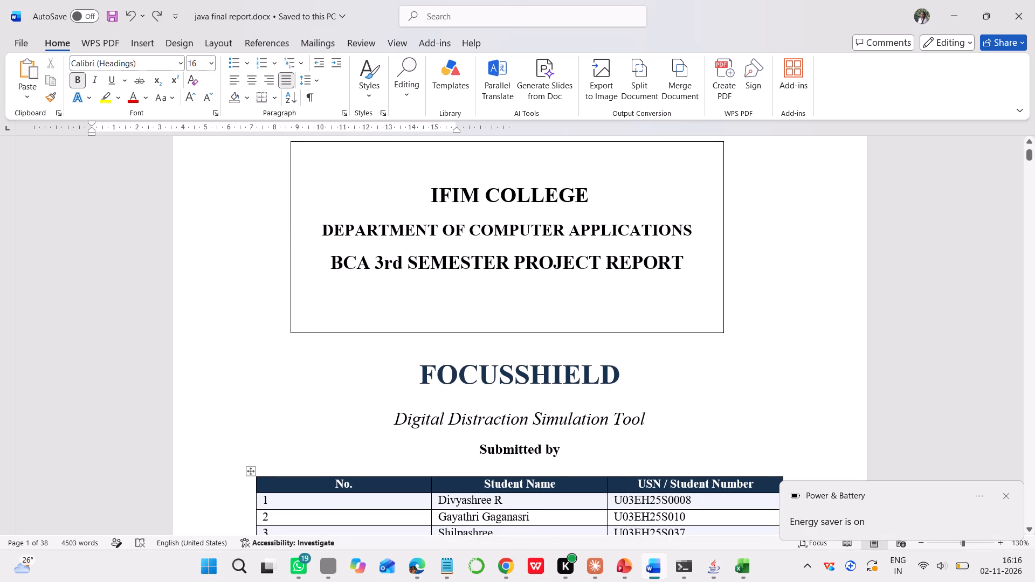
pyautogui.scroll(-4, 714, 415)
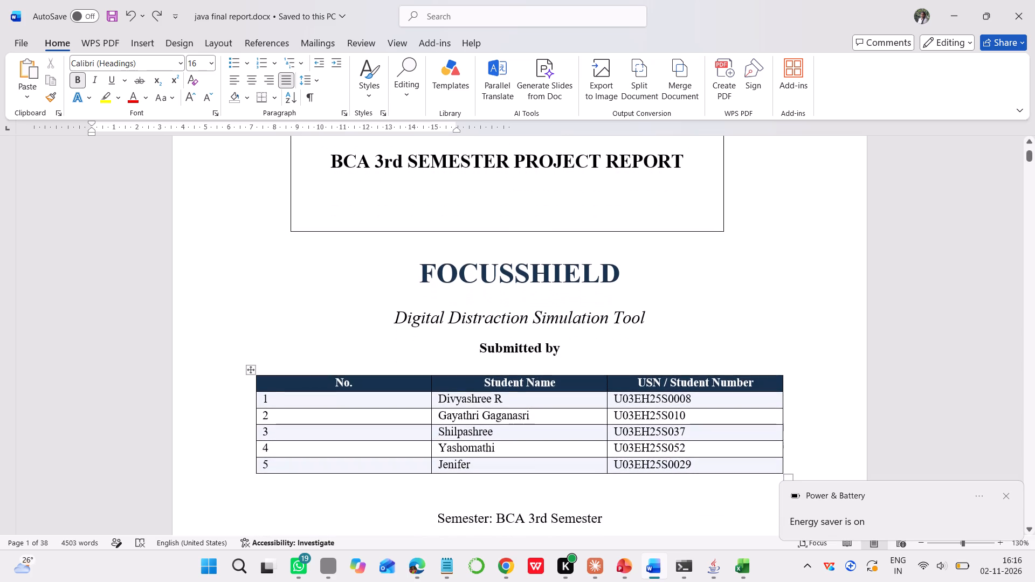
pyautogui.scroll(-1, 714, 415)
# Skim the report's front matter from the Certificate page through the Acknowledgement to the Abstract.
pyautogui.scroll(-1, 714, 415)
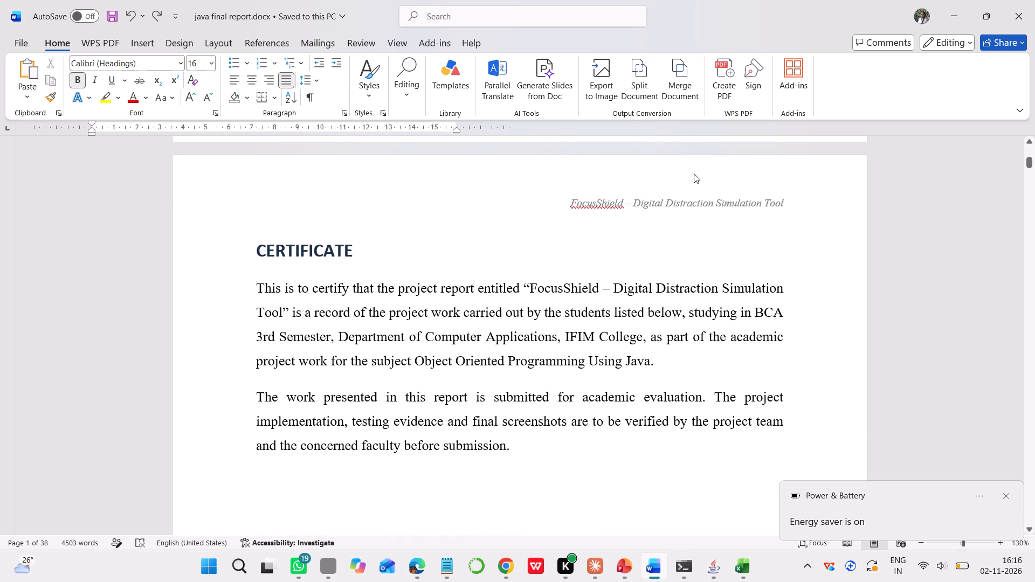
pyautogui.scroll(-5, 694, 174)
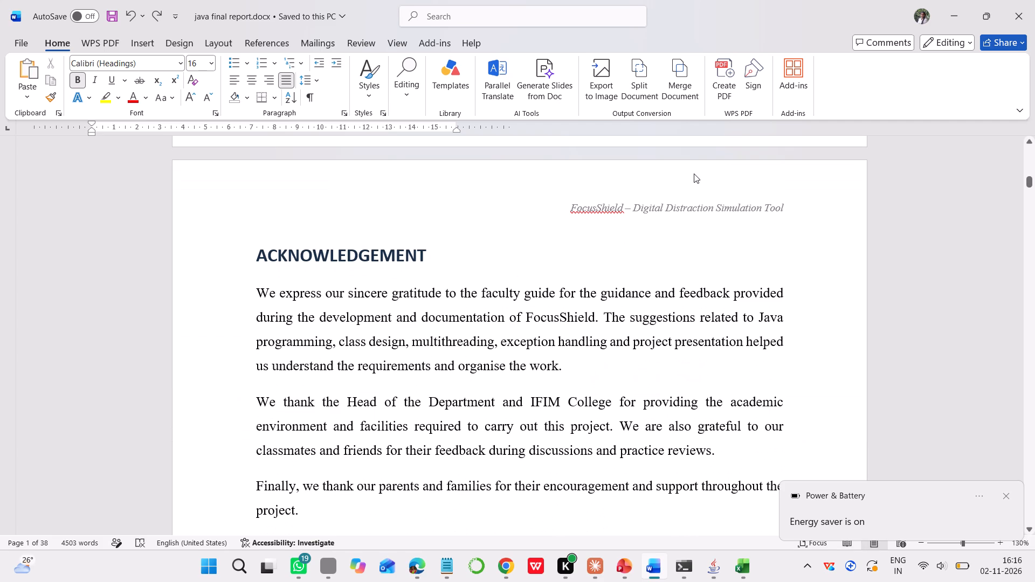
pyautogui.scroll(-4, 694, 174)
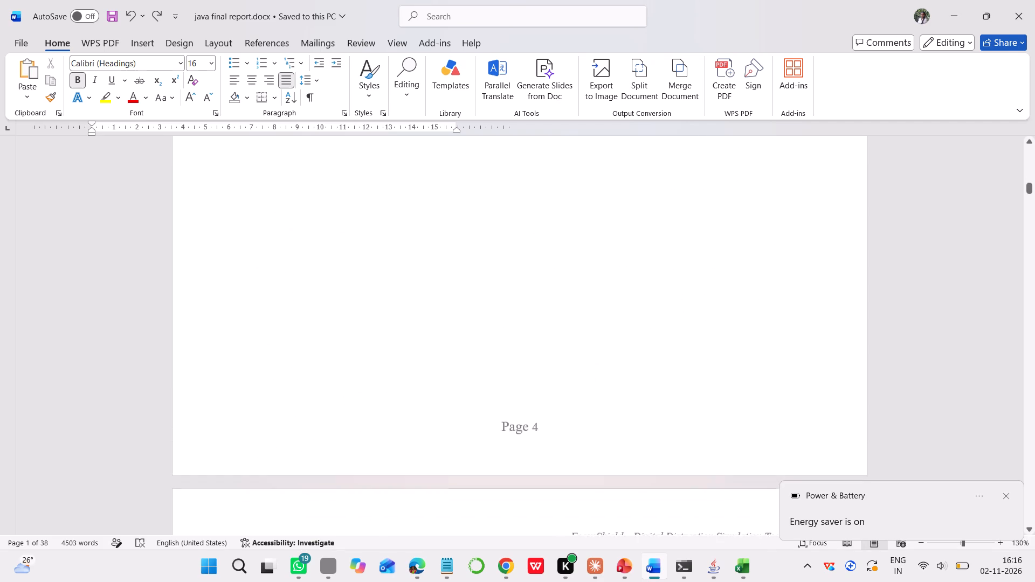
pyautogui.scroll(-2, 694, 174)
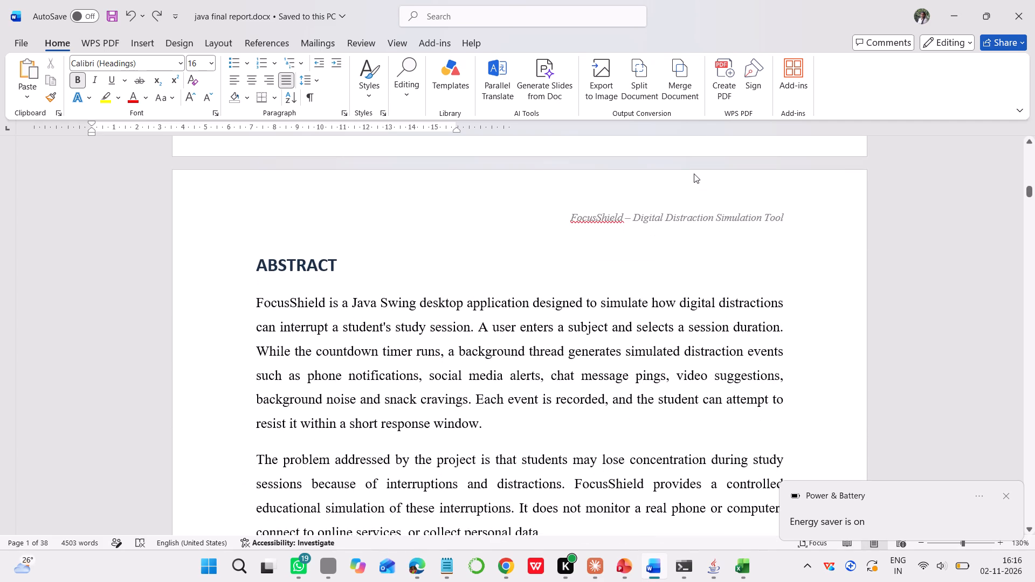
pyautogui.scroll(-5, 694, 174)
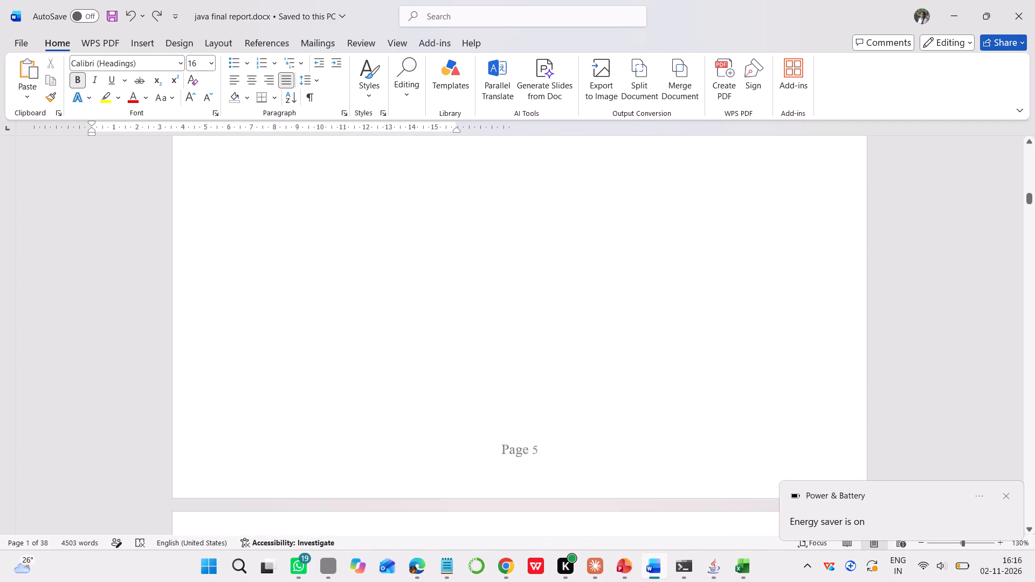
# Examine the Table of Contents on page 6, comparing it with the start of Chapter 1 on the following page.
pyautogui.scroll(-4, 694, 174)
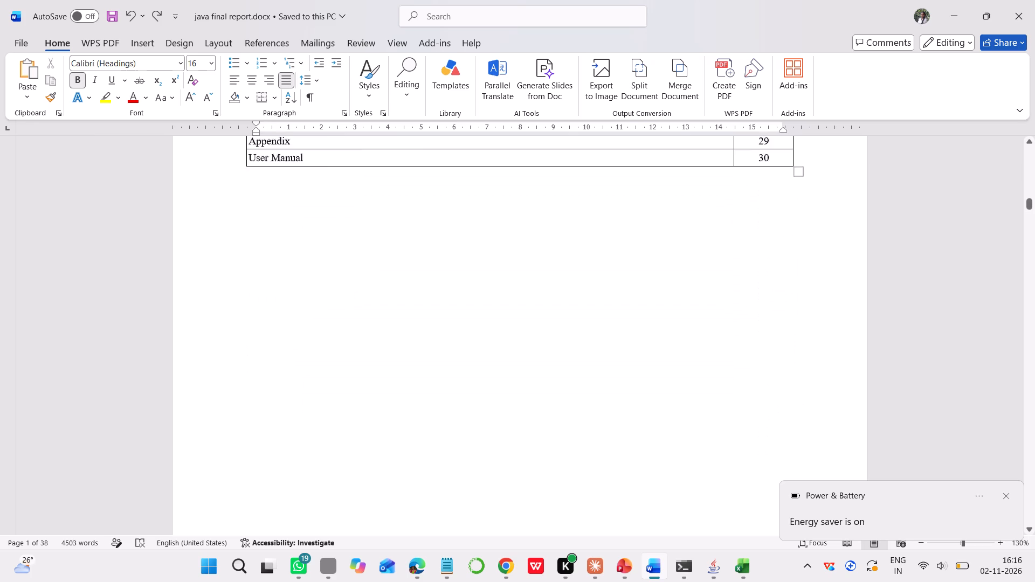
pyautogui.scroll(-6, 694, 174)
pyautogui.scroll(1, 694, 174)
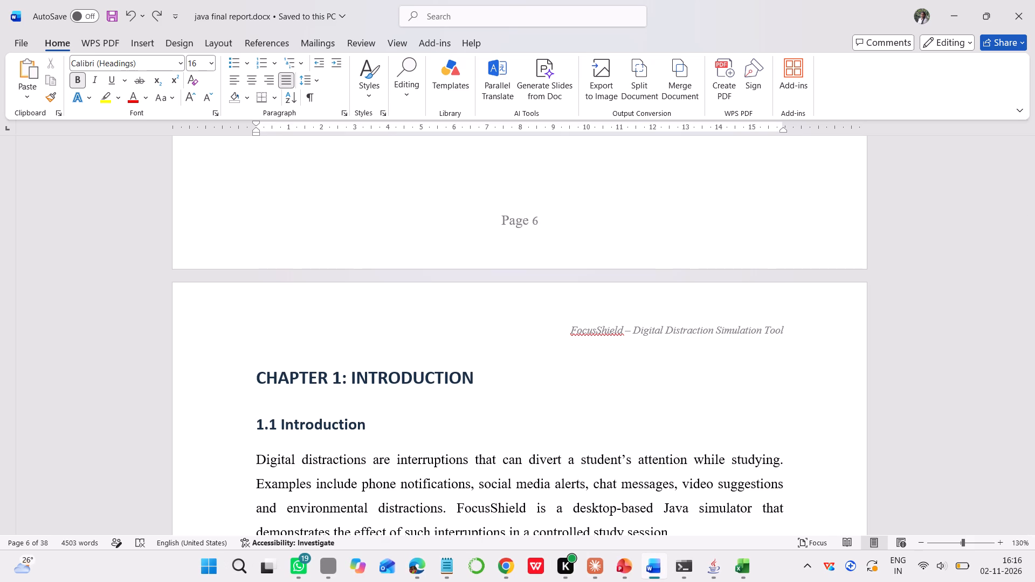
pyautogui.scroll(3, 694, 174)
pyautogui.scroll(-1, 694, 174)
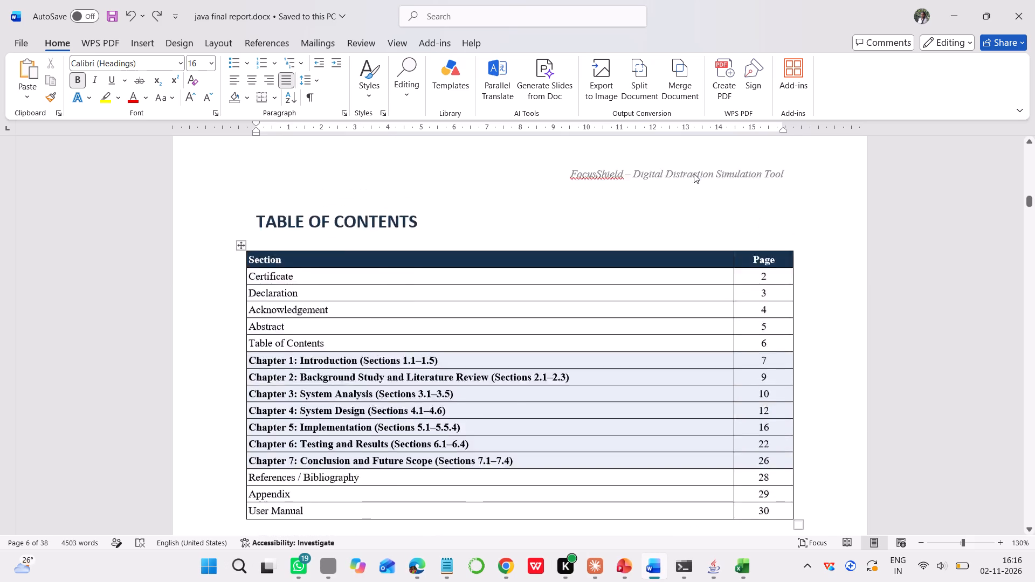
pyautogui.scroll(-2, 694, 174)
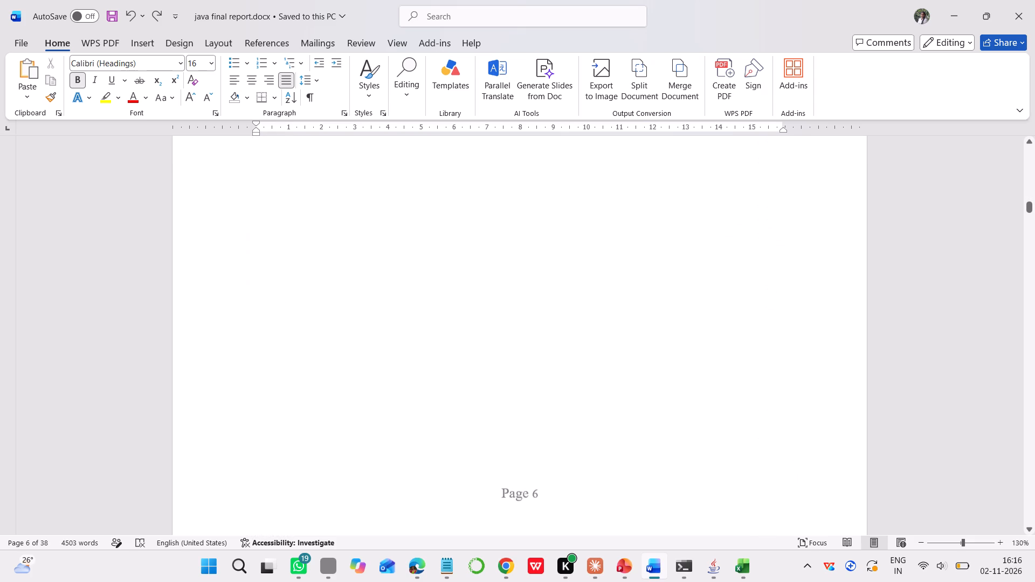
pyautogui.scroll(-1, 709, 141)
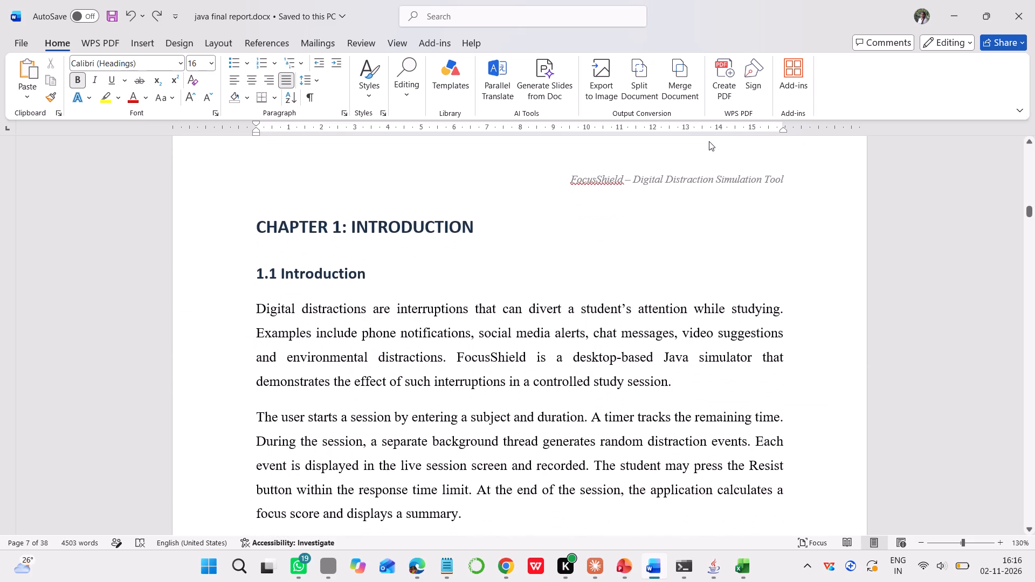
pyautogui.scroll(1, 709, 141)
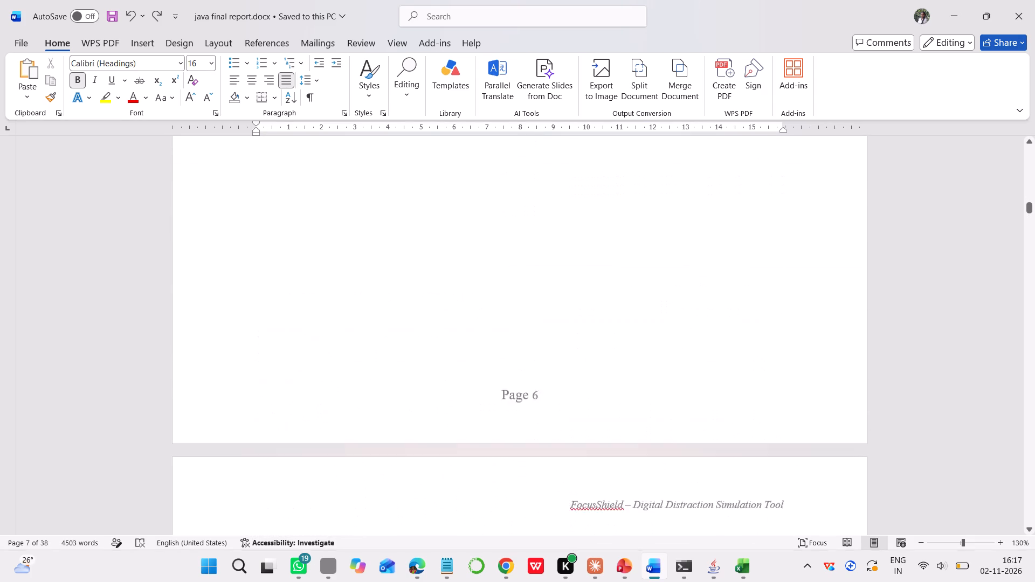
pyautogui.scroll(1, 709, 141)
pyautogui.scroll(-1, 709, 141)
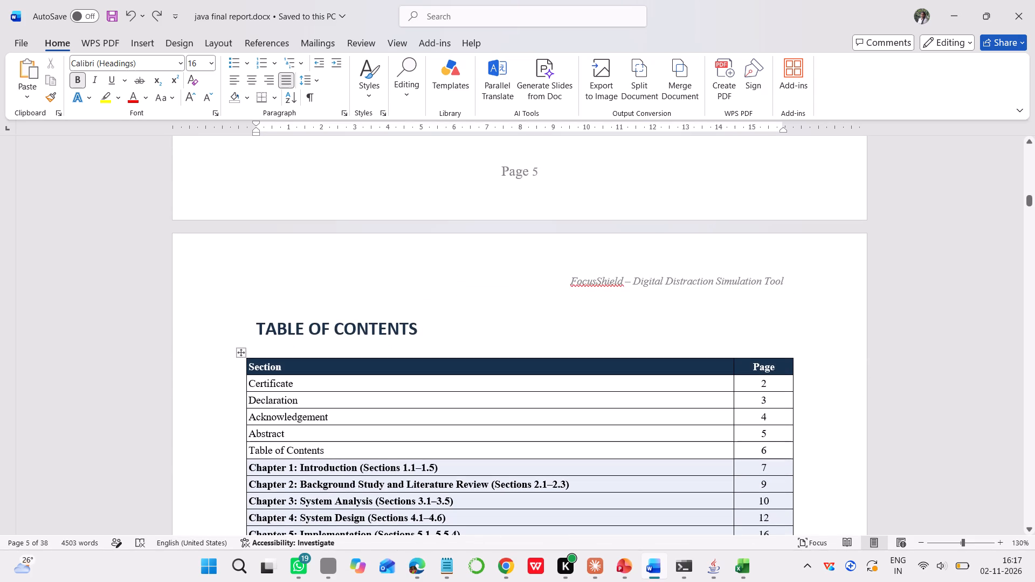
pyautogui.scroll(-3, 709, 141)
# Read through Chapter 1: Introduction, including the objectives list and the in-scope and out-of-scope features table in section 1.4.
pyautogui.scroll(-1, 709, 141)
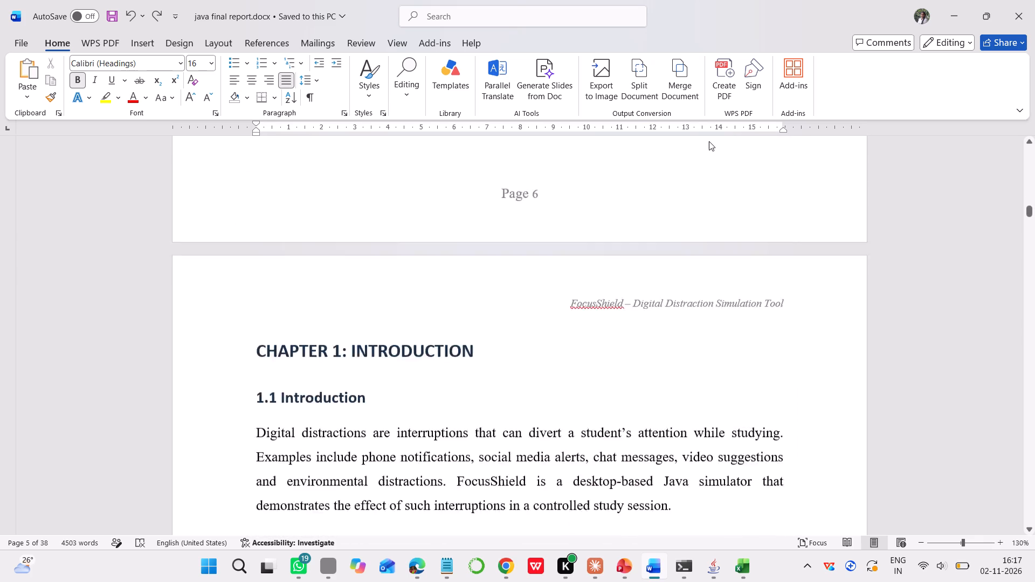
pyautogui.scroll(-4, 709, 141)
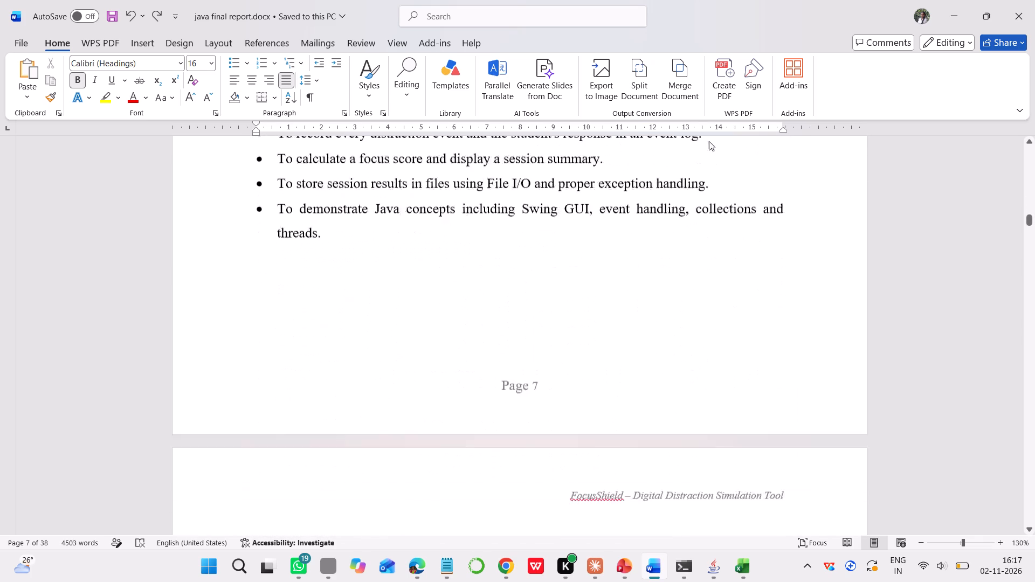
pyautogui.scroll(-1, 709, 141)
pyautogui.scroll(1, 709, 141)
pyautogui.scroll(-1, 709, 141)
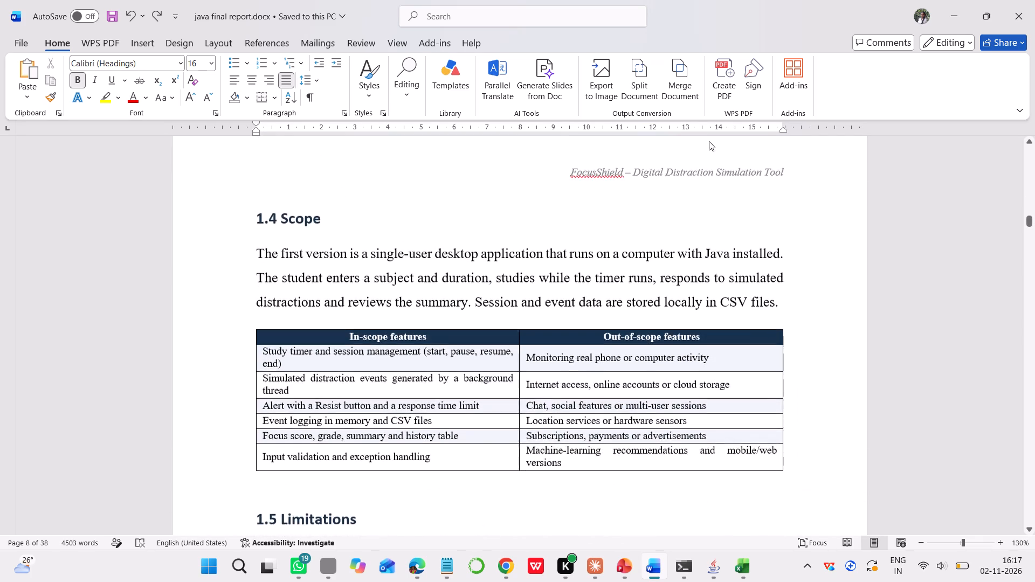
pyautogui.scroll(-3, 709, 141)
# Review Chapter 2: Background Study and Literature Review, from section 2.1 through the approaches table to section 2.3 Project Gap.
pyautogui.scroll(-4, 709, 141)
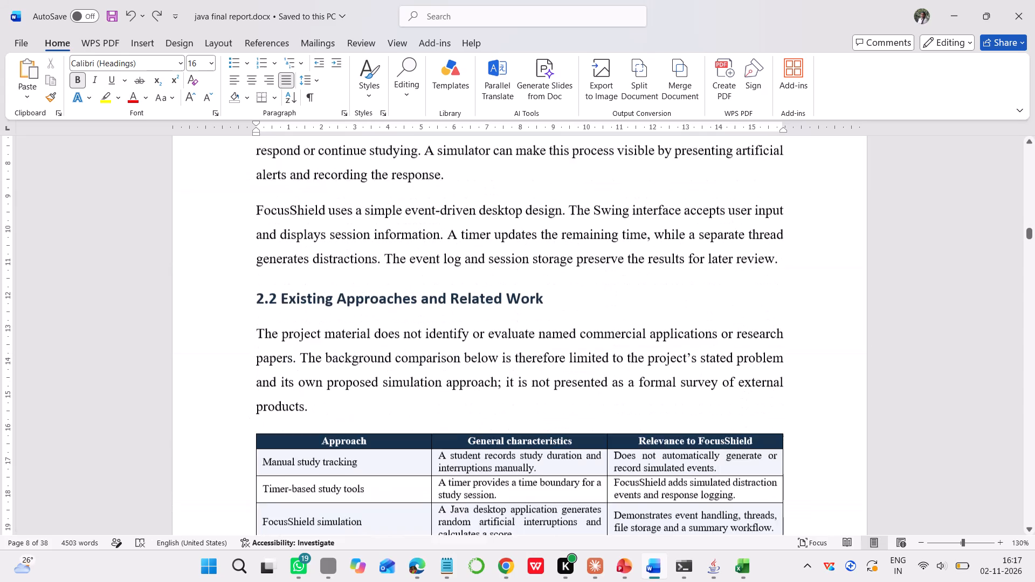
pyautogui.scroll(3, 709, 141)
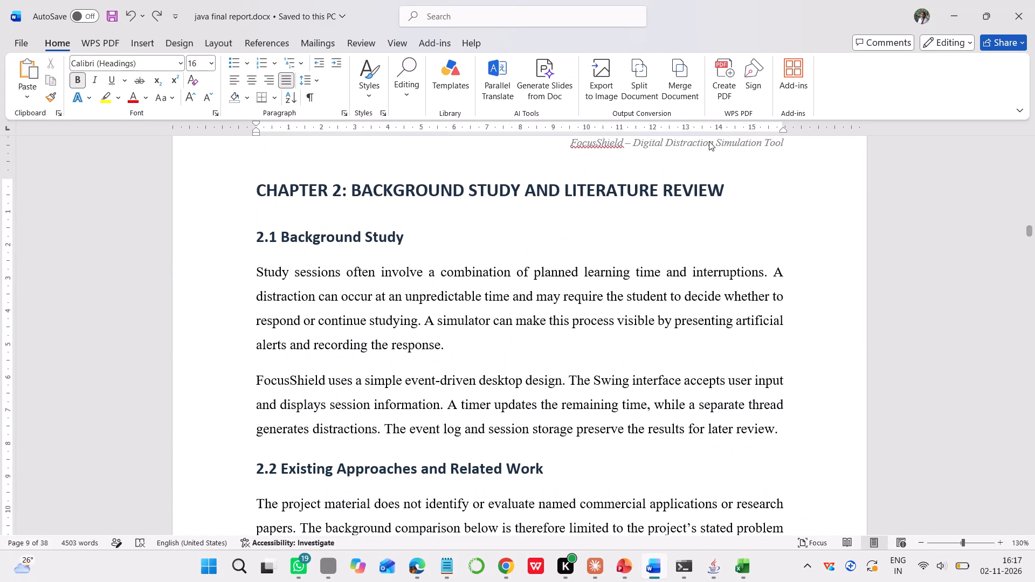
pyautogui.scroll(-4, 709, 141)
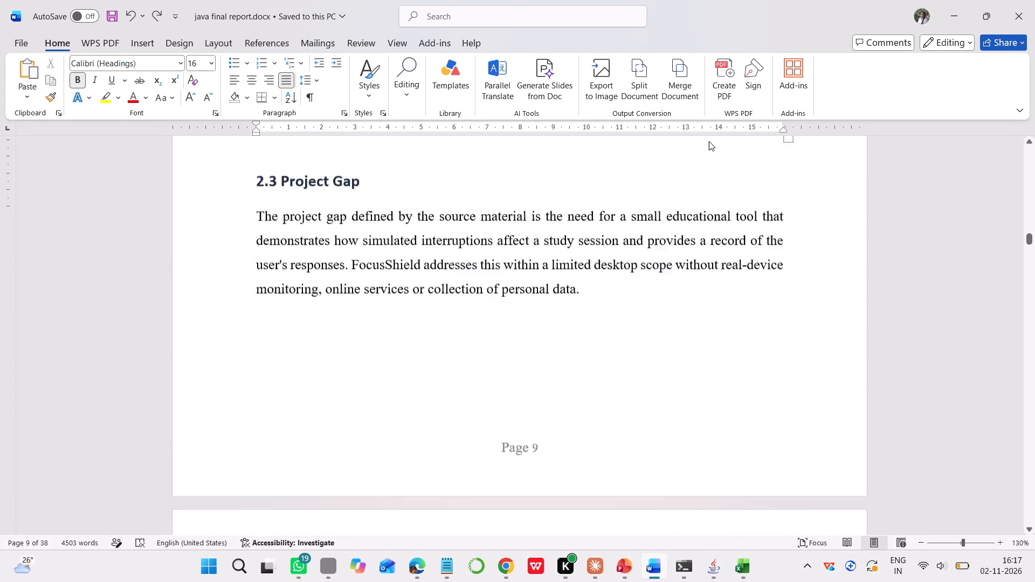
# Review Chapter 3's proposed system, project charter overview figure, feasibility study and non-functional requirements table.
pyautogui.scroll(-3, 709, 141)
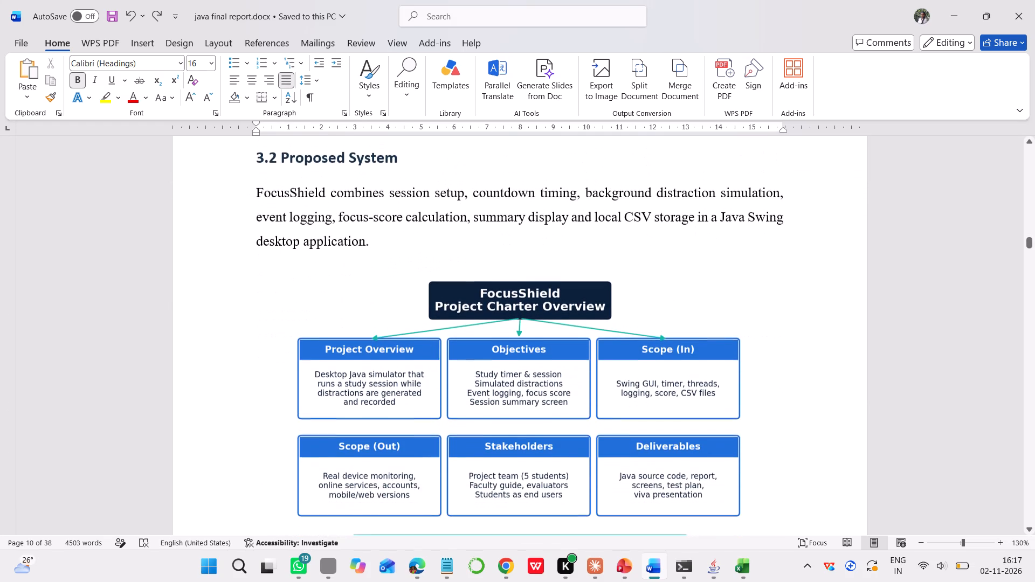
pyautogui.scroll(-3, 709, 141)
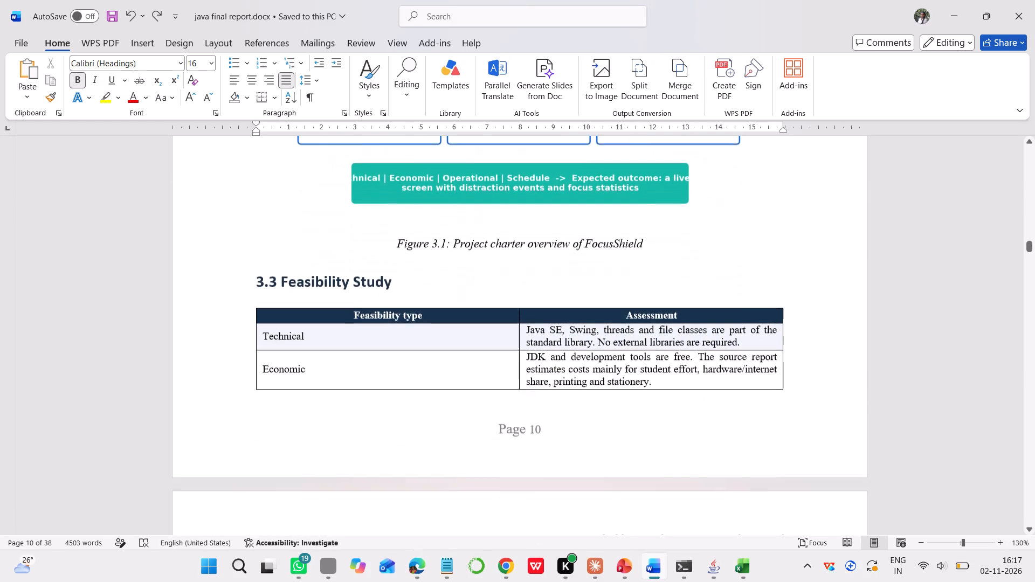
pyautogui.scroll(-2, 709, 141)
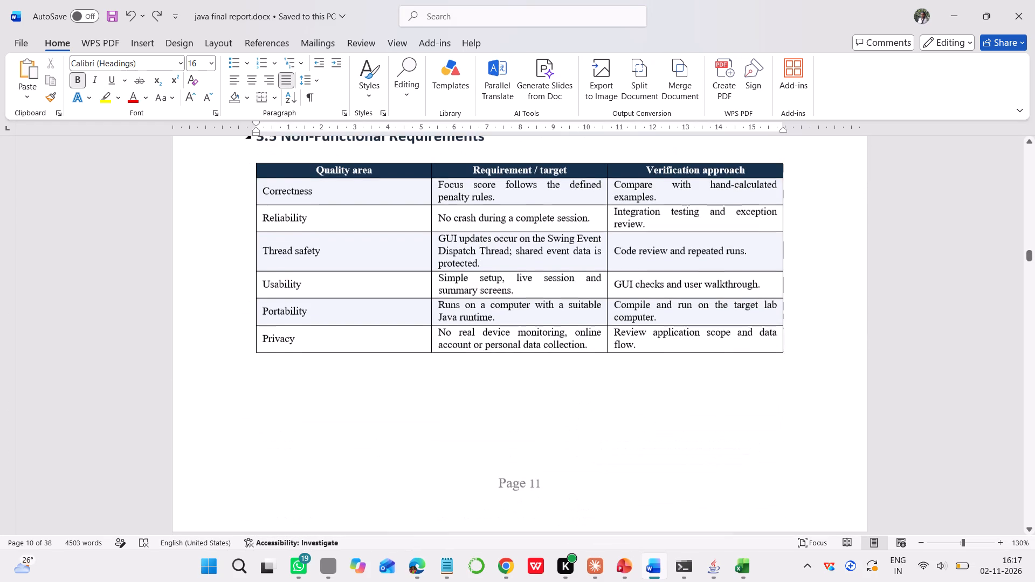
pyautogui.scroll(-2, 709, 141)
# Examine Chapter 4's three-layer system architecture diagram and the Data Flow Diagram in Figure 4.2.
pyautogui.scroll(-1, 709, 141)
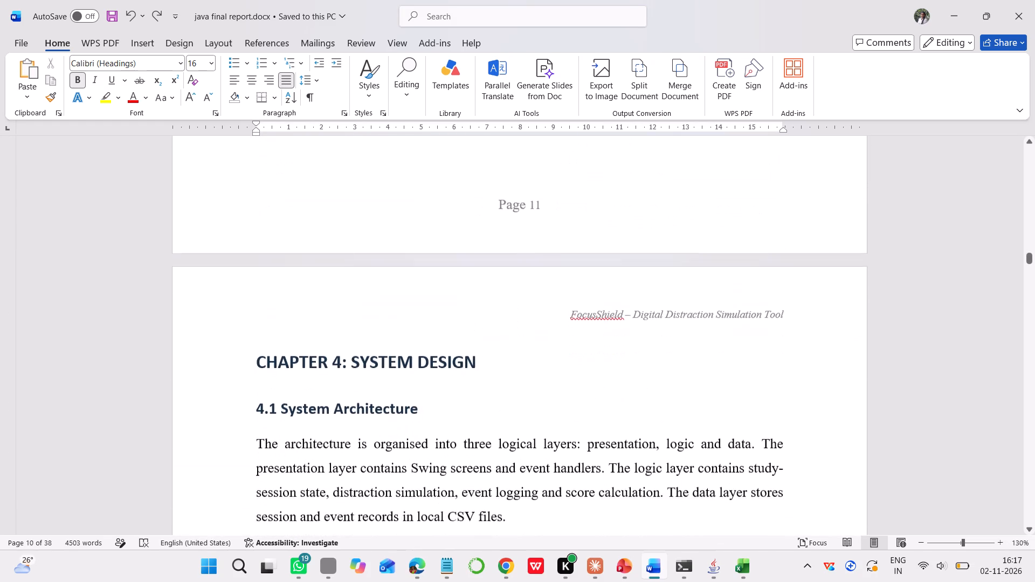
pyautogui.scroll(-2, 709, 141)
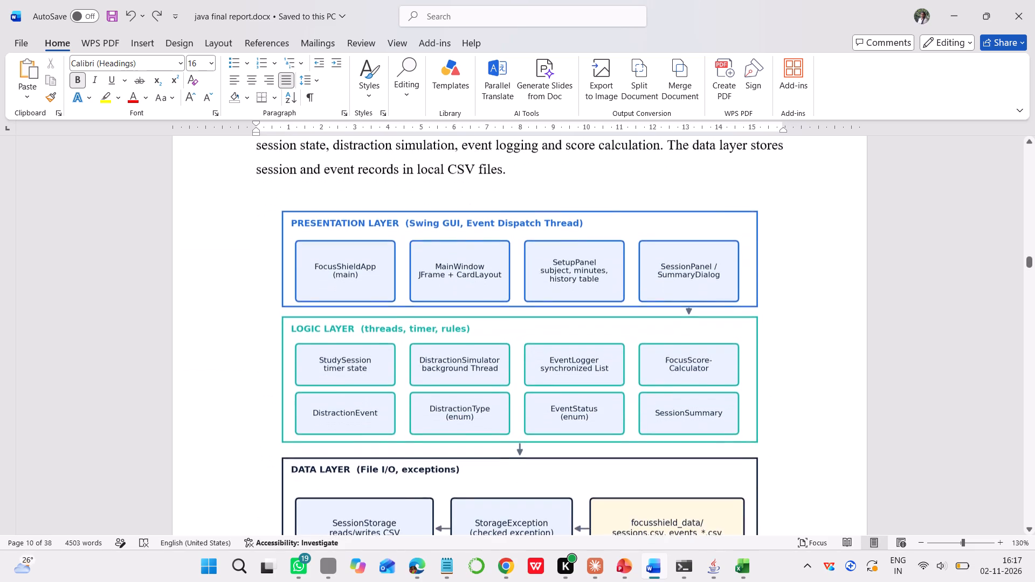
pyautogui.scroll(-3, 709, 141)
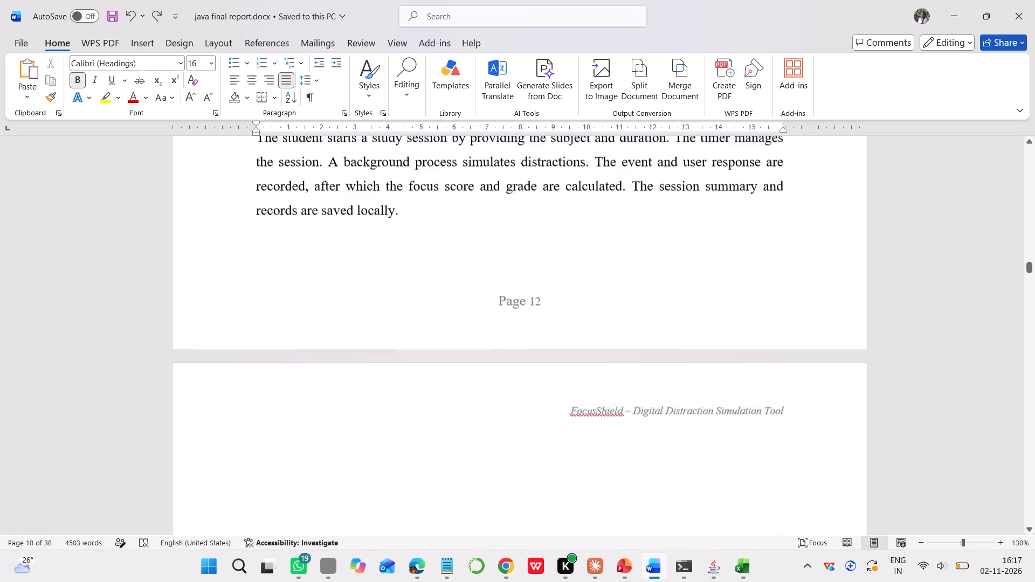
pyautogui.scroll(-1, 709, 141)
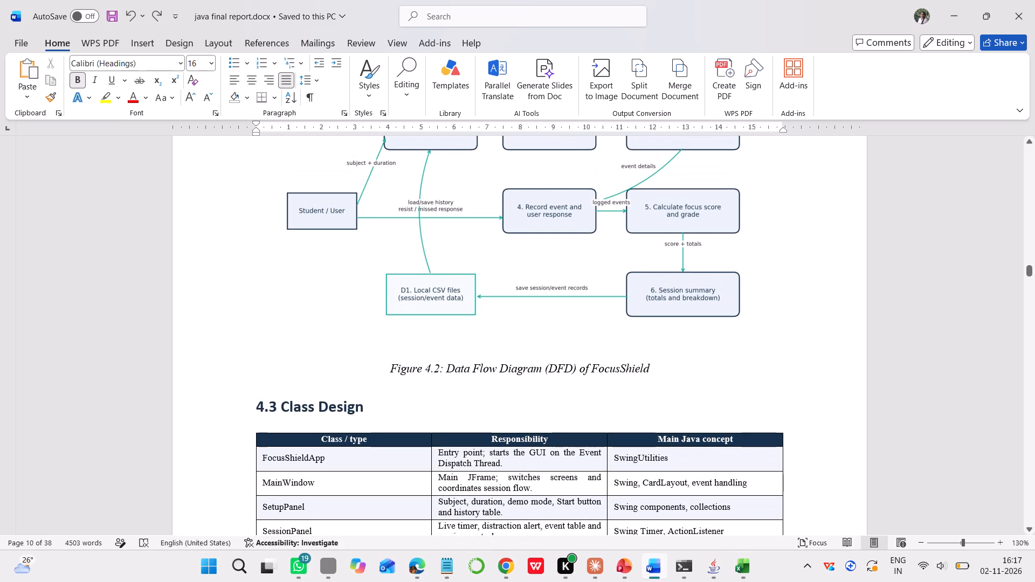
pyautogui.scroll(2, 709, 141)
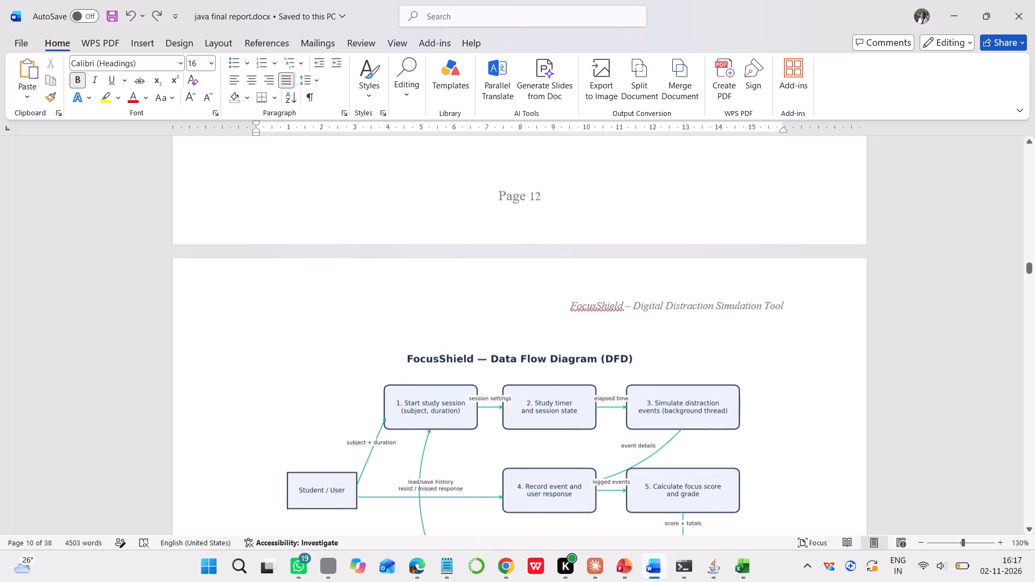
pyautogui.scroll(1, 709, 141)
pyautogui.scroll(-1, 709, 141)
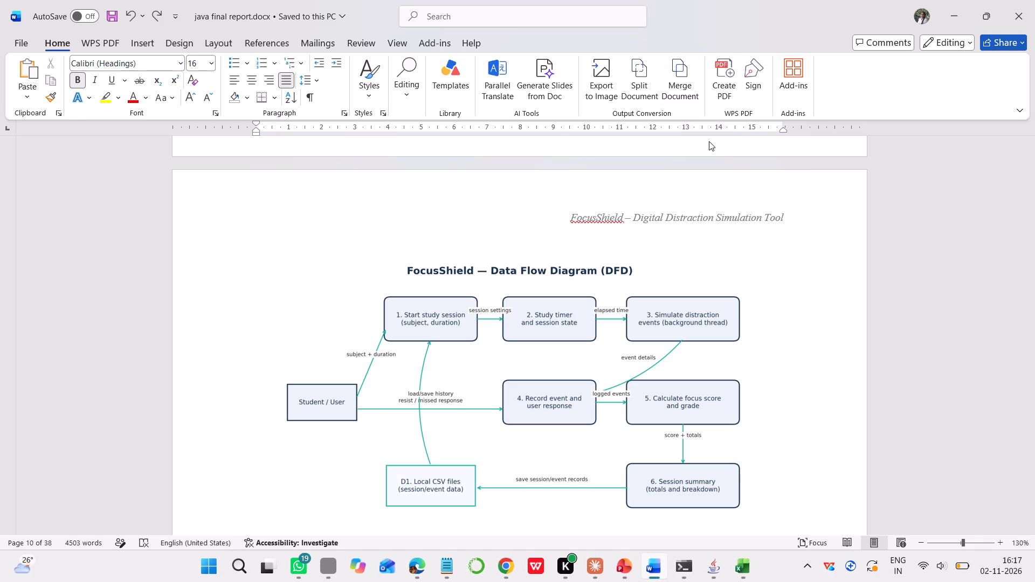
pyautogui.scroll(-1, 689, 61)
pyautogui.scroll(-4, 705, 323)
# Review Chapter 4's class design table, the thread model in Figure 4.3 and section 4.5 Data Storage Design.
pyautogui.scroll(-1, 705, 323)
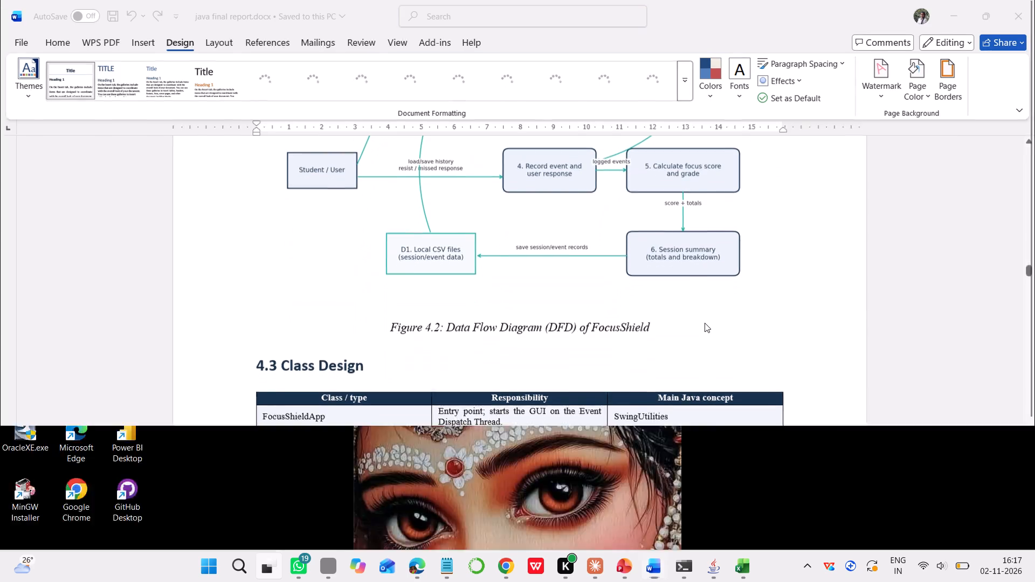
pyautogui.scroll(-1, 705, 323)
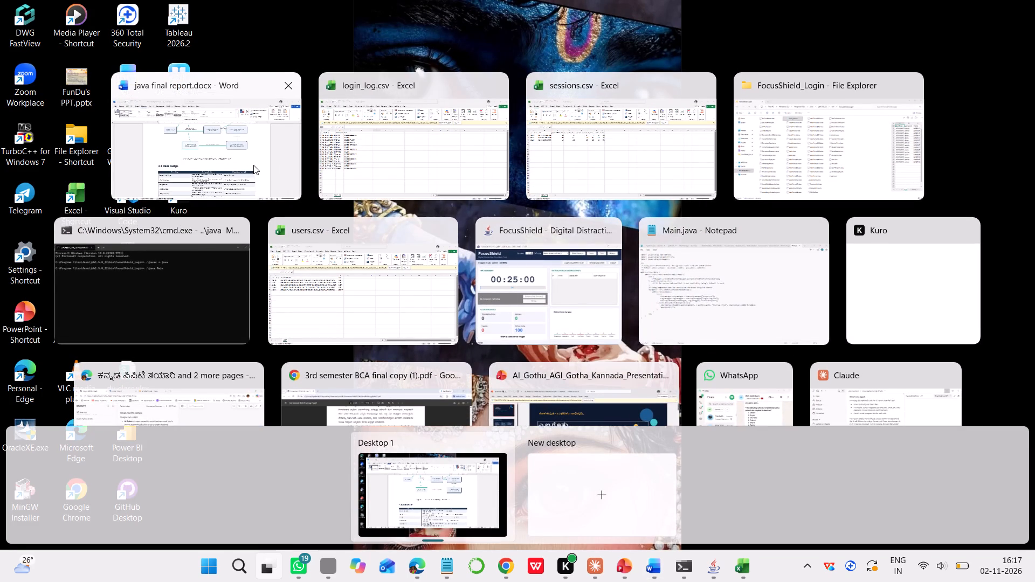
pyautogui.click(253, 165)
pyautogui.scroll(-8, 452, 333)
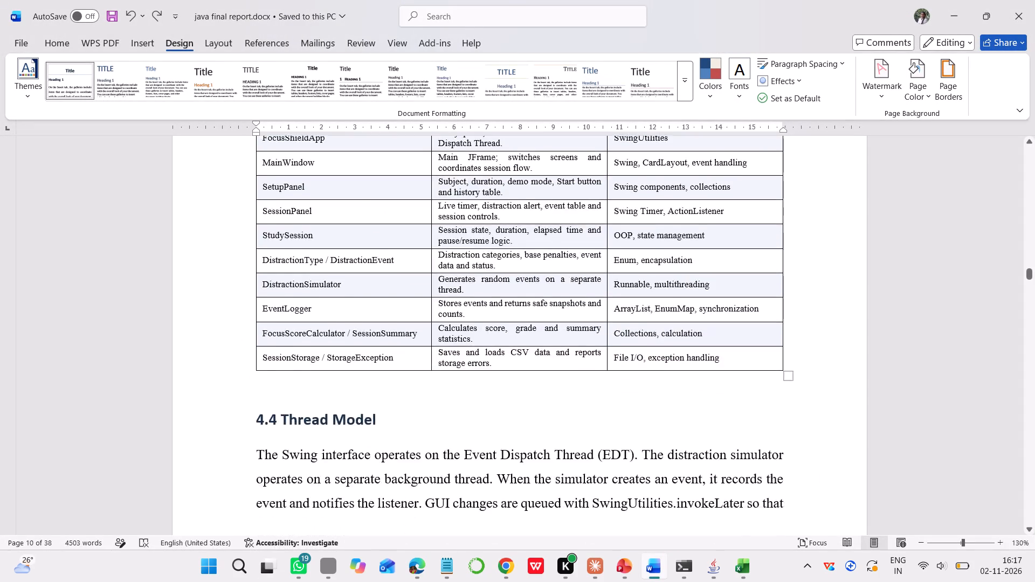
pyautogui.scroll(-7, 452, 333)
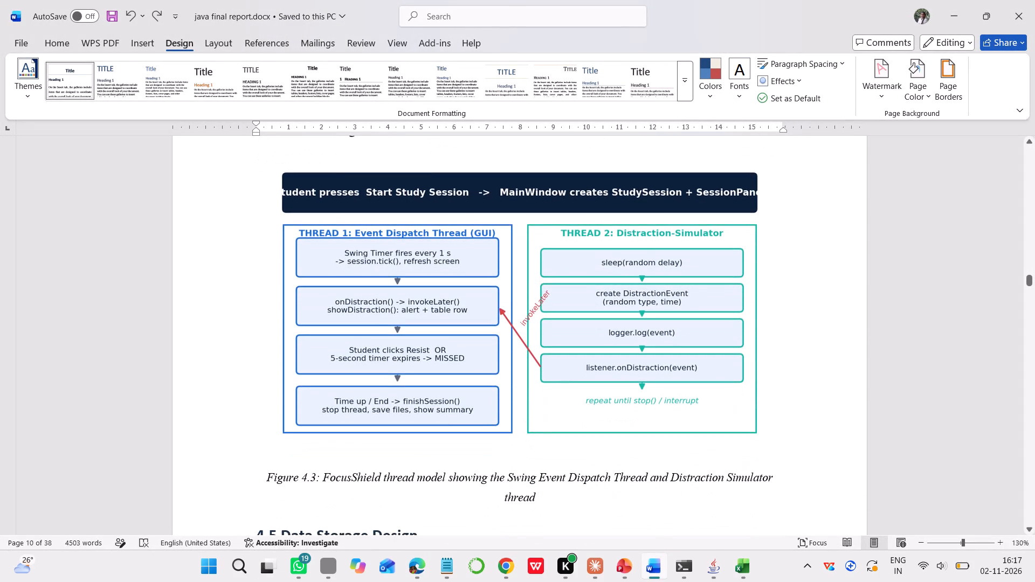
pyautogui.scroll(-1, 452, 333)
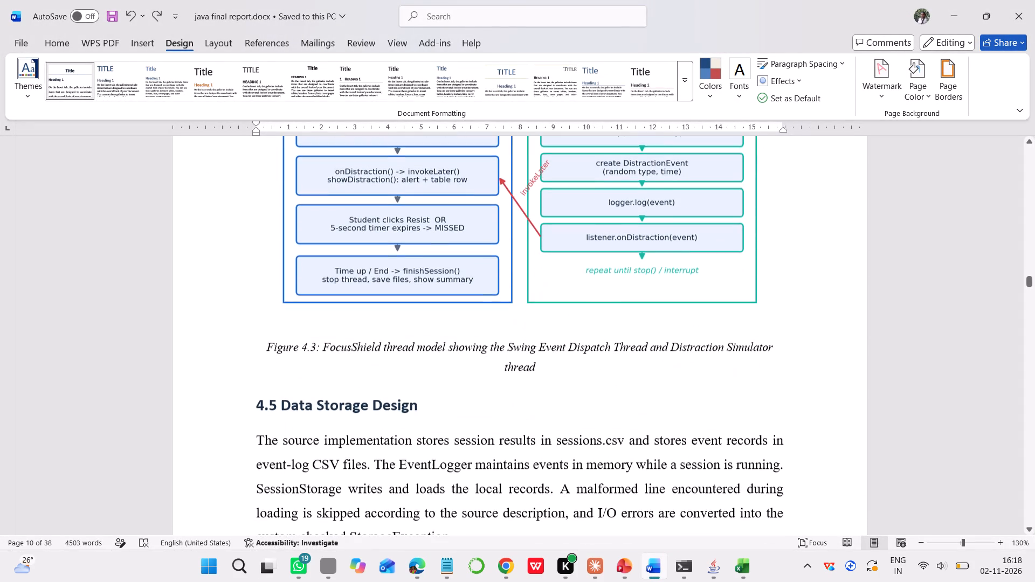
pyautogui.scroll(-1, 452, 333)
pyautogui.scroll(1, 452, 333)
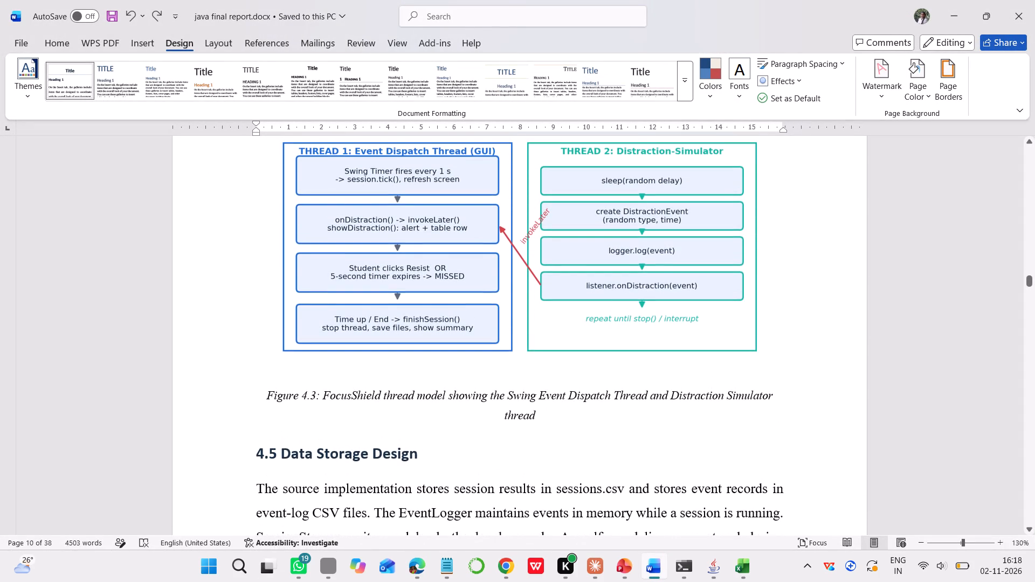
pyautogui.scroll(-2, 452, 333)
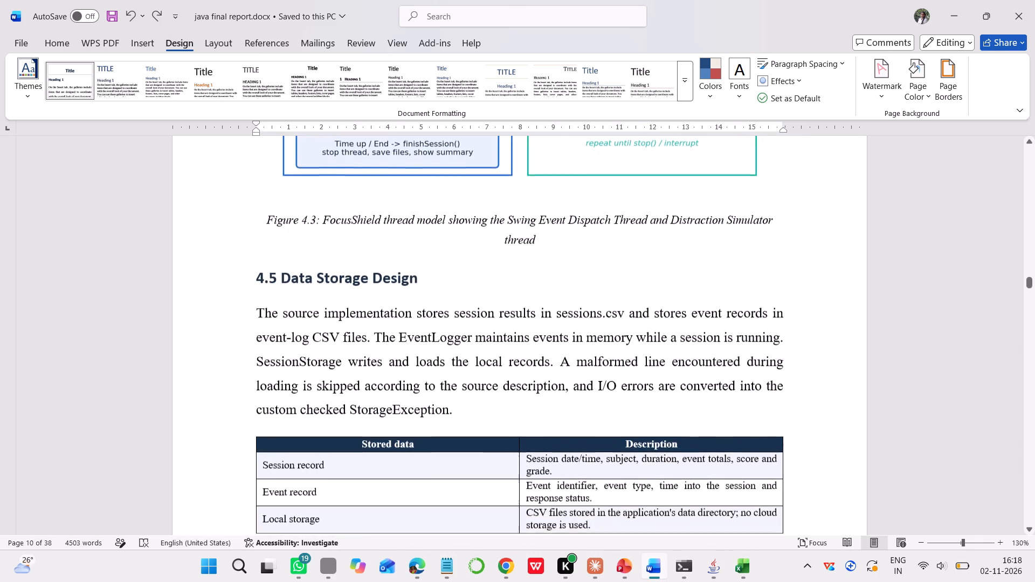
pyautogui.scroll(-6, 452, 333)
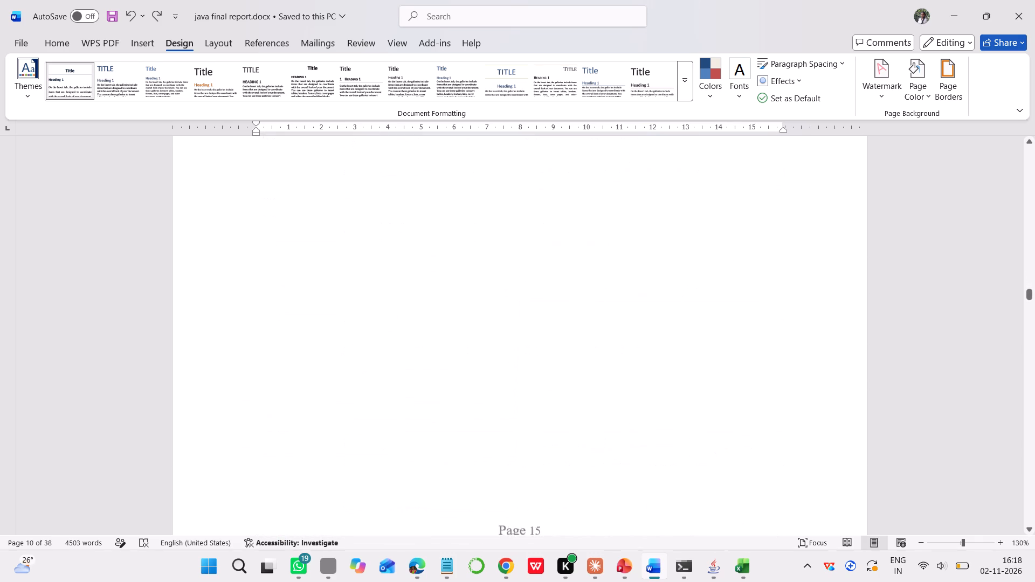
# Look ahead to the DistractionType.java code listing in Chapter 5, and return to the declaration and certificate pages in the front matter.
pyautogui.scroll(-11, 452, 333)
pyautogui.scroll(2, 452, 333)
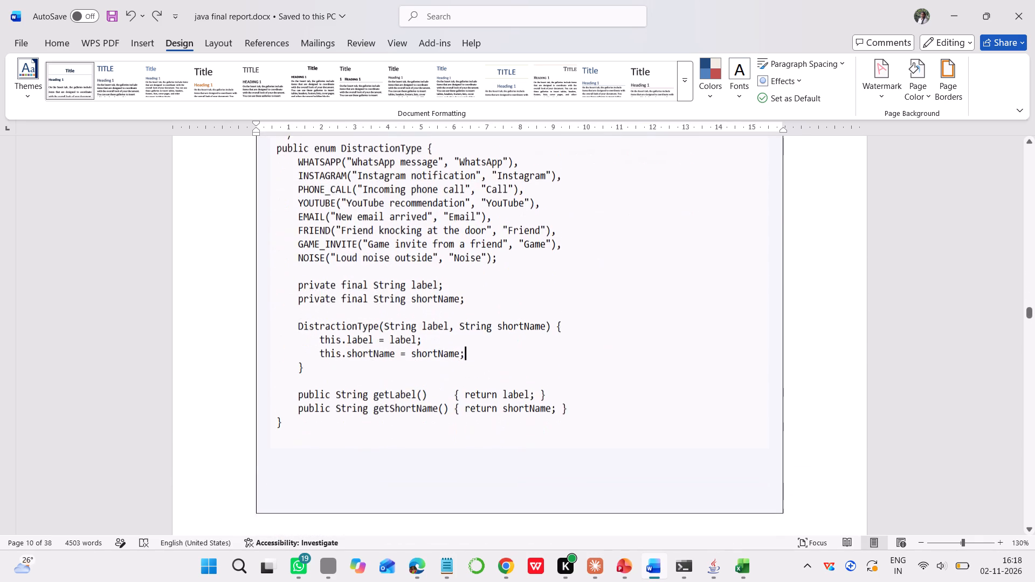
pyautogui.scroll(9, 452, 333)
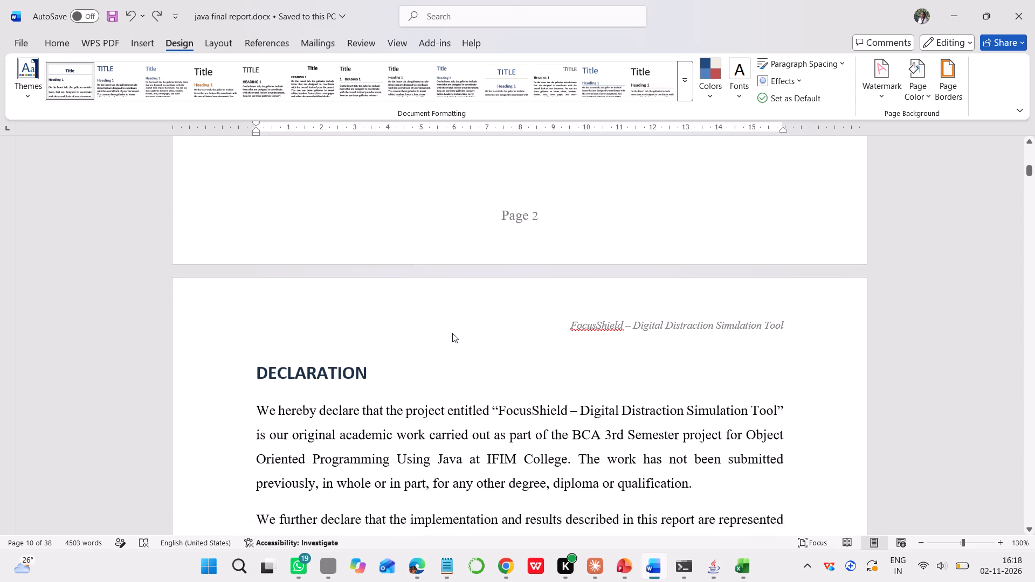
pyautogui.scroll(3, 452, 333)
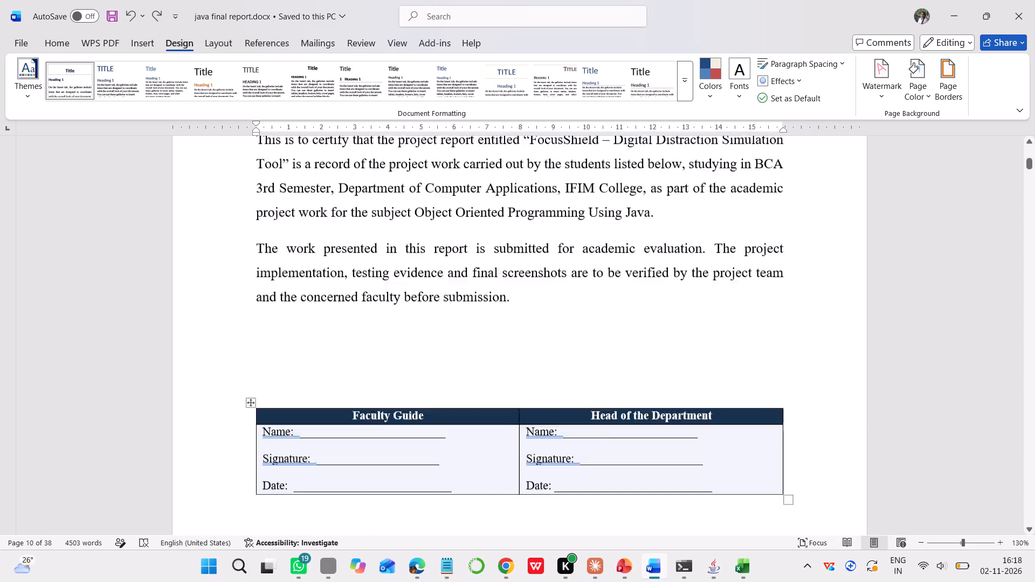
# Skim the report forward from the certificate page through the contents table and section 2.2 to section 4.5 Data Storage Design.
pyautogui.scroll(-13, 452, 333)
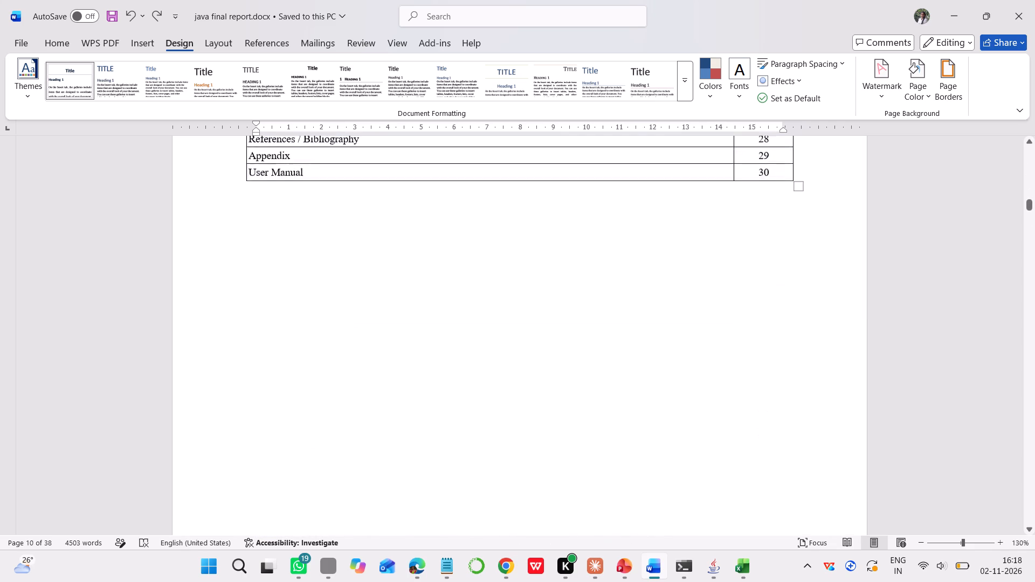
pyautogui.scroll(-9, 452, 333)
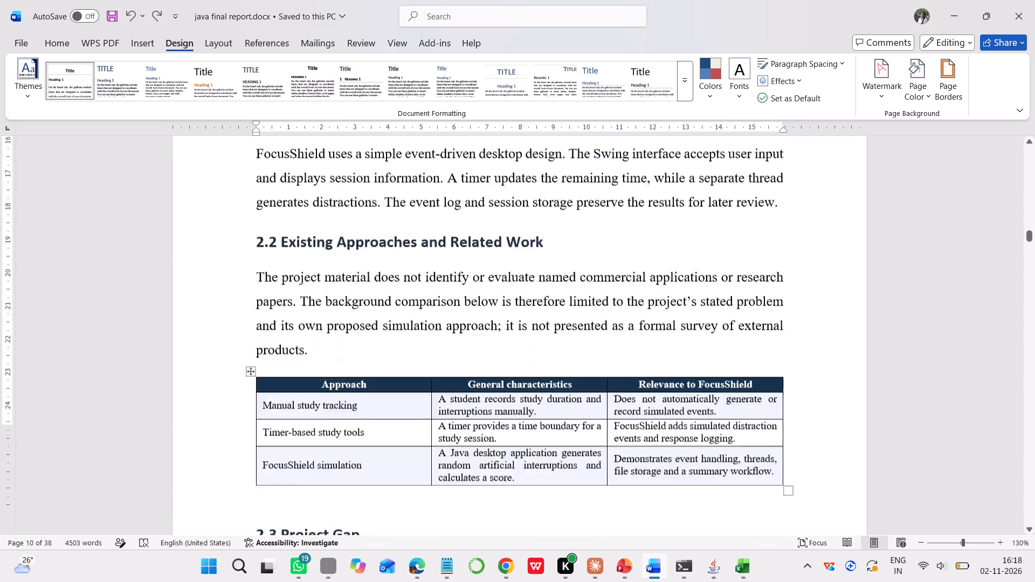
pyautogui.scroll(-8, 452, 333)
# Recheck the report backwards from section 4.5 through the Chapter 3 requirements and project charter to section 1.2 Problem Statement.
pyautogui.scroll(1, 452, 333)
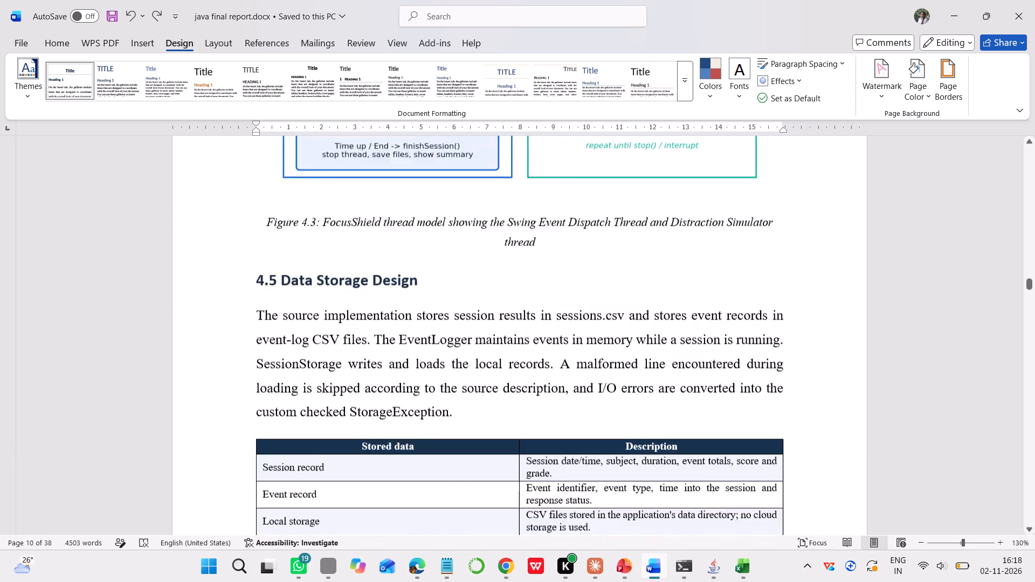
pyautogui.scroll(4, 452, 333)
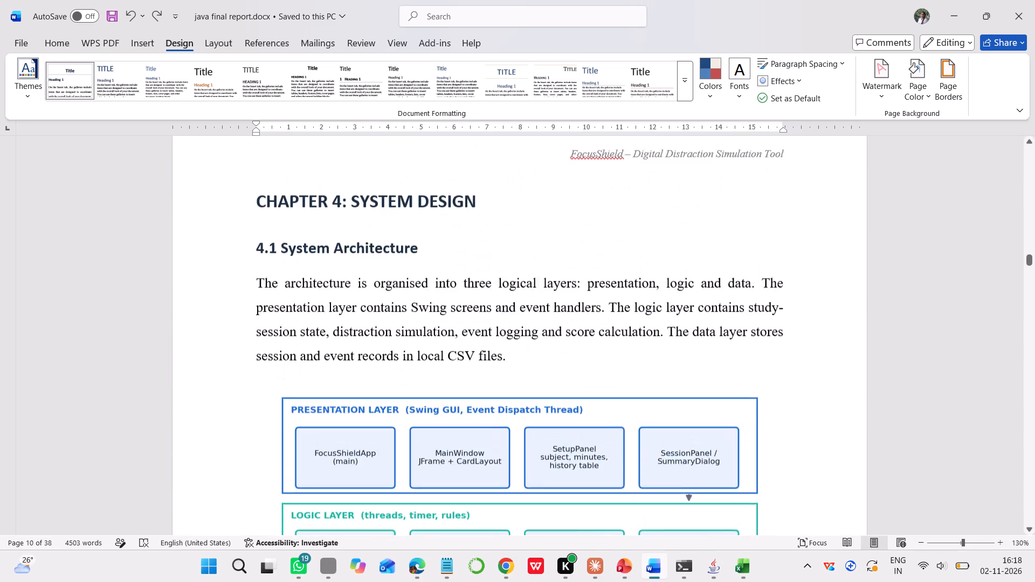
pyautogui.scroll(4, 452, 333)
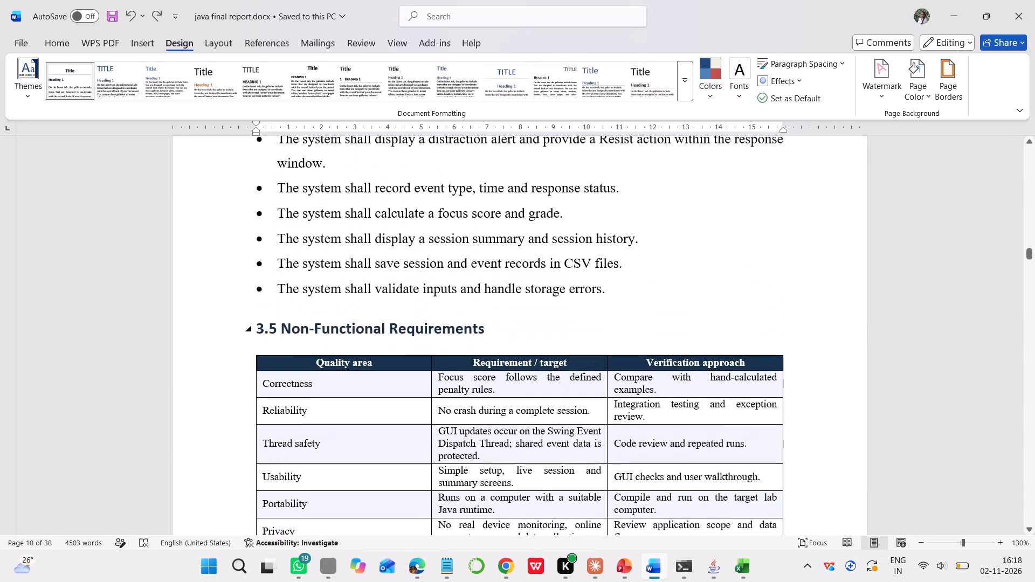
pyautogui.scroll(3, 452, 333)
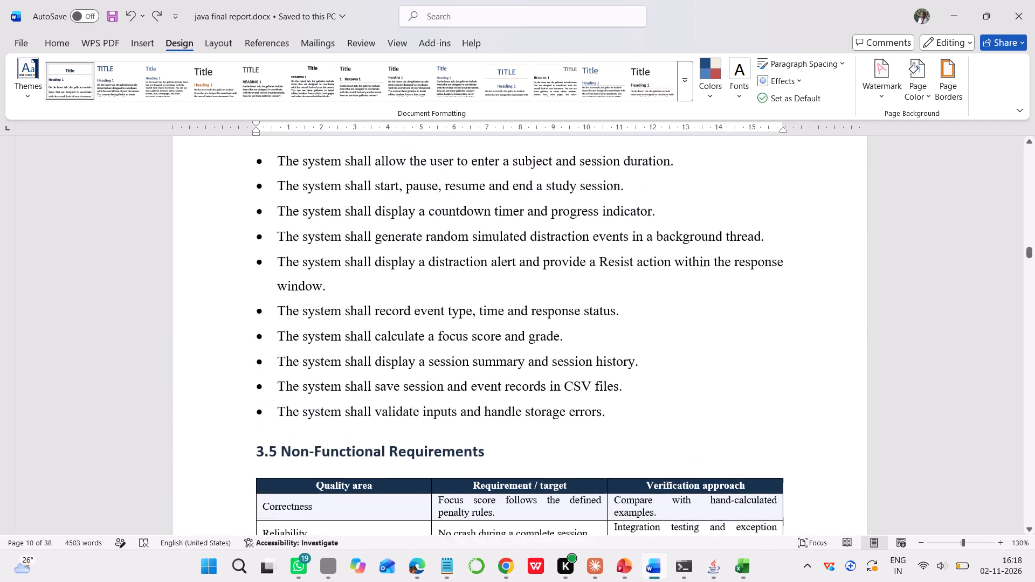
pyautogui.scroll(5, 452, 333)
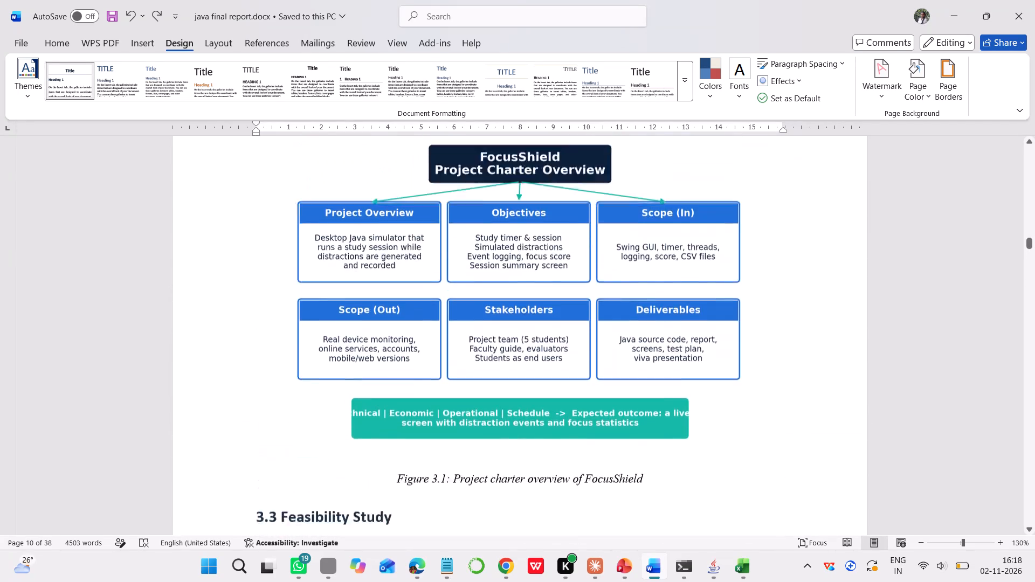
pyautogui.scroll(5, 452, 333)
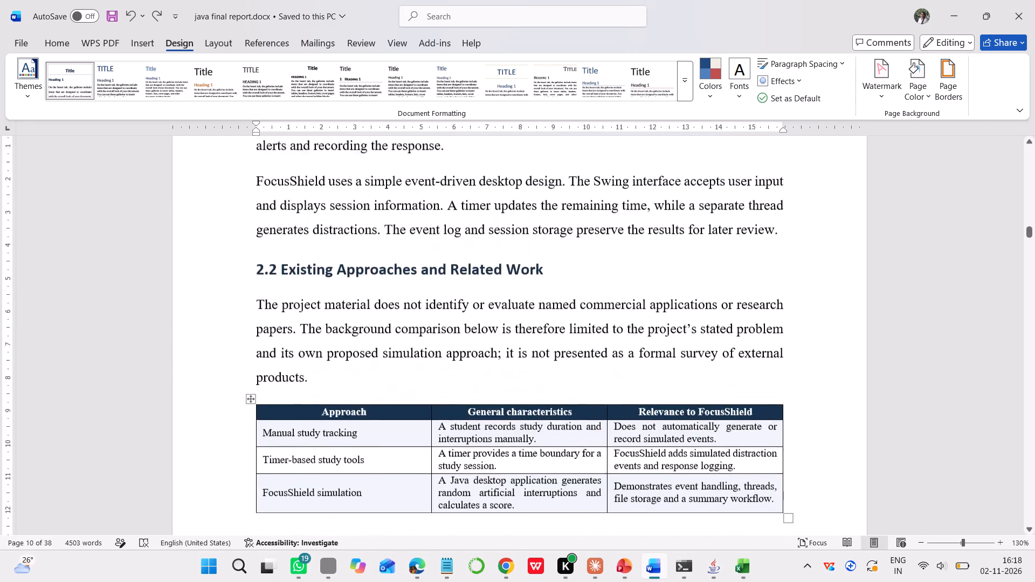
pyautogui.scroll(4, 452, 333)
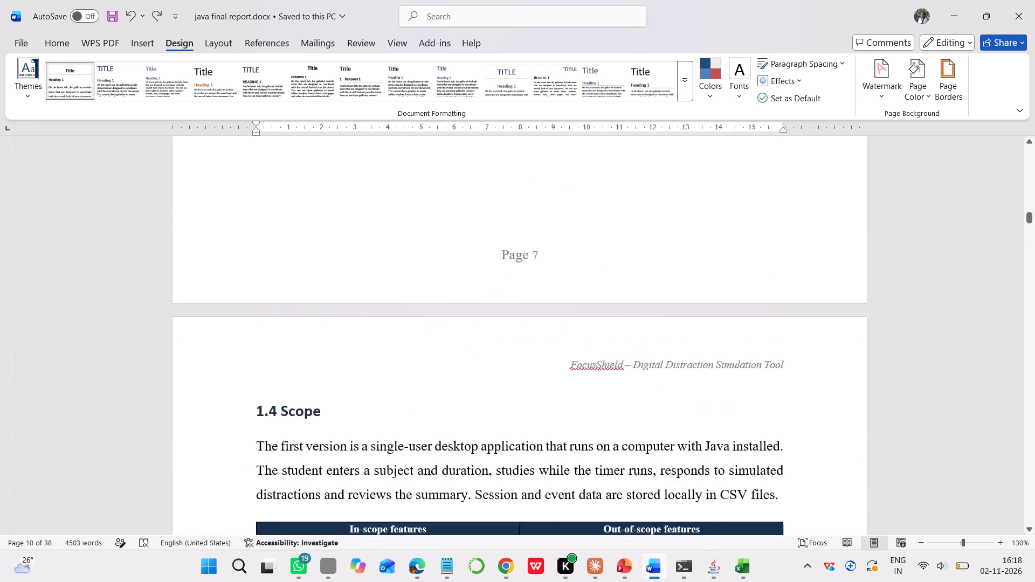
pyautogui.scroll(3, 452, 333)
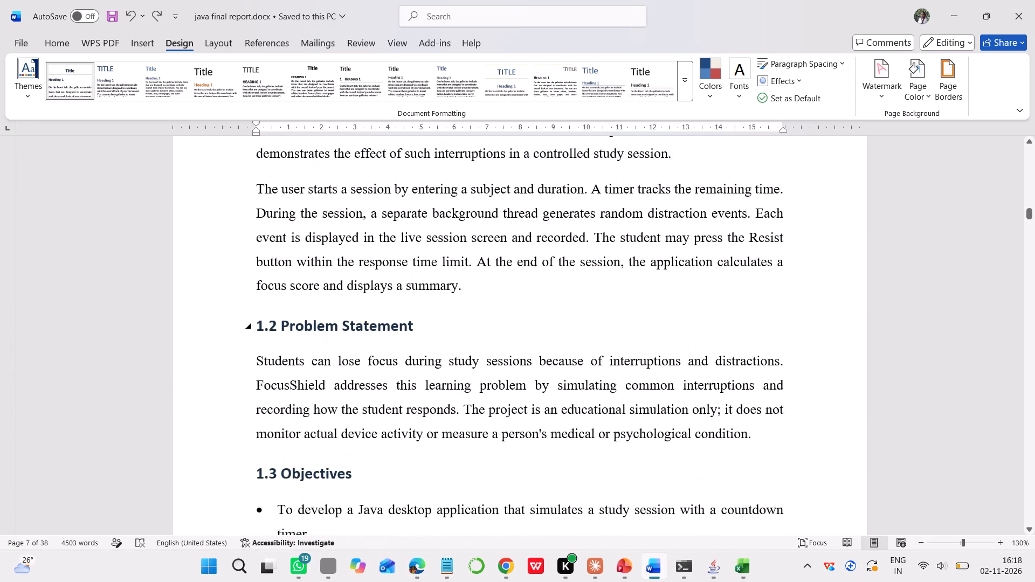
pyautogui.scroll(1, 452, 333)
# Skim forward from Chapter 1 through the background study and non-functional requirements to the Data Flow Diagram in Figure 4.2.
pyautogui.scroll(-9, 452, 333)
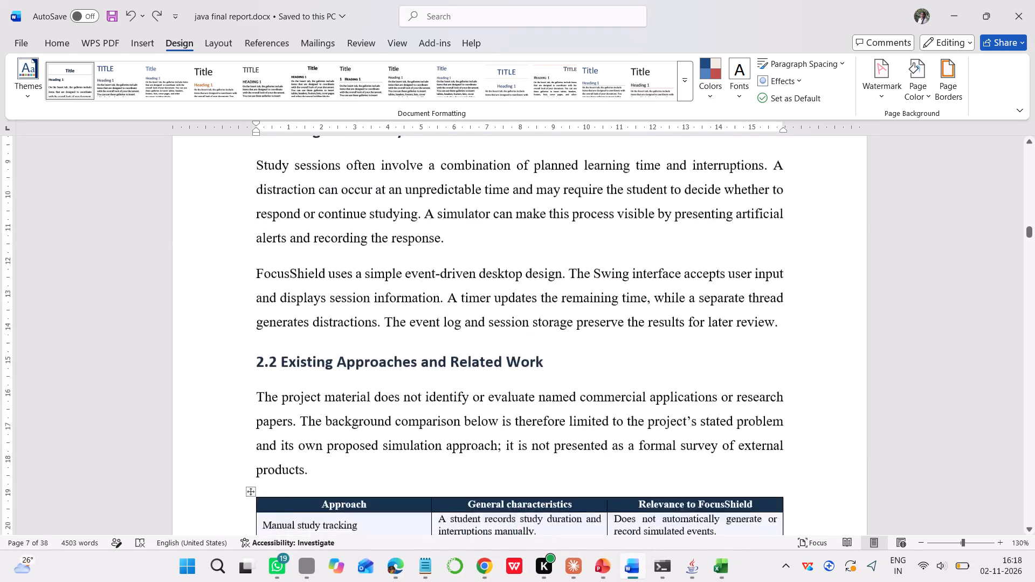
pyautogui.scroll(-6, 452, 333)
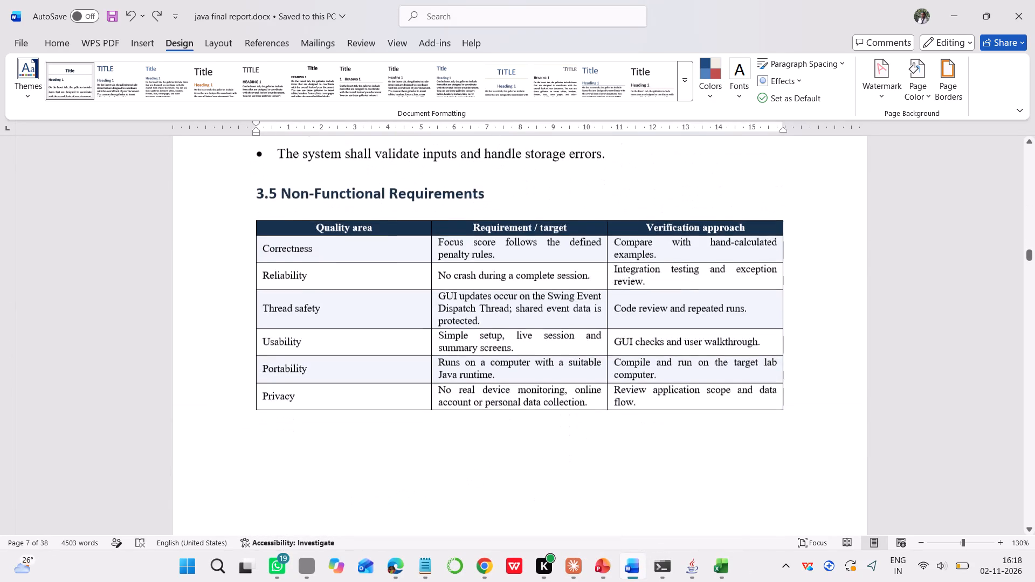
pyautogui.scroll(-7, 452, 333)
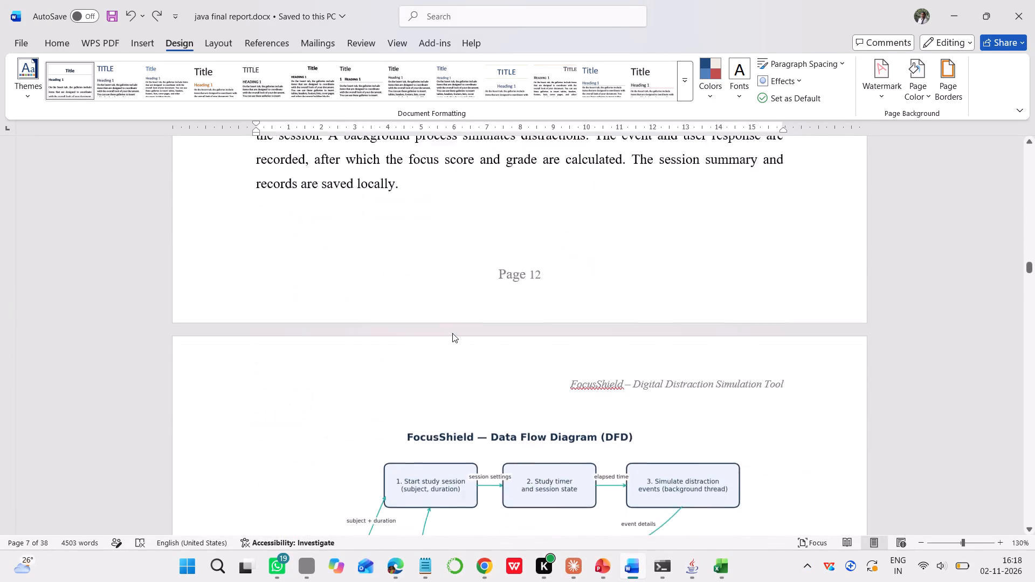
pyautogui.scroll(-2, 452, 333)
pyautogui.scroll(2, 452, 333)
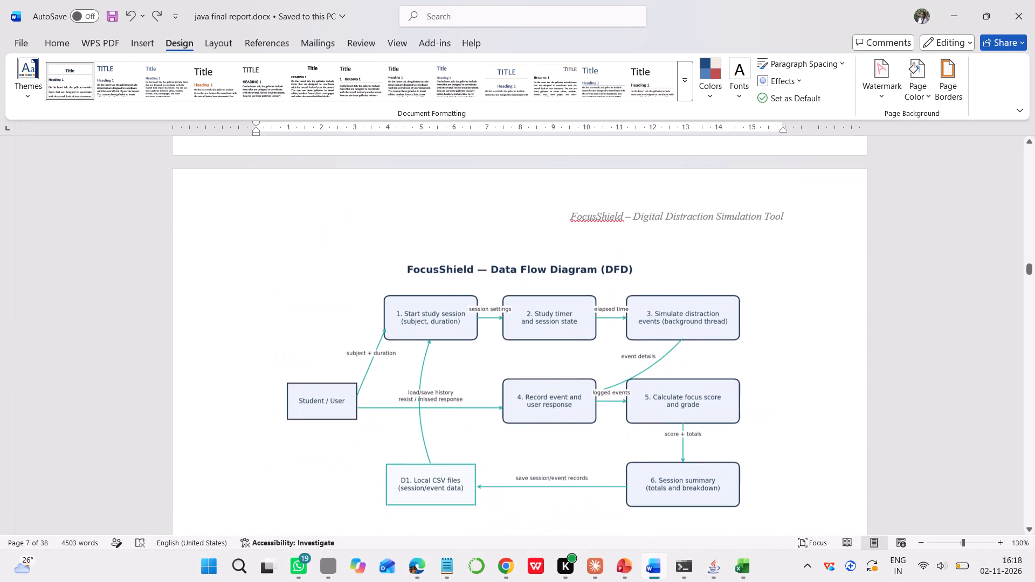
pyautogui.scroll(1, 452, 333)
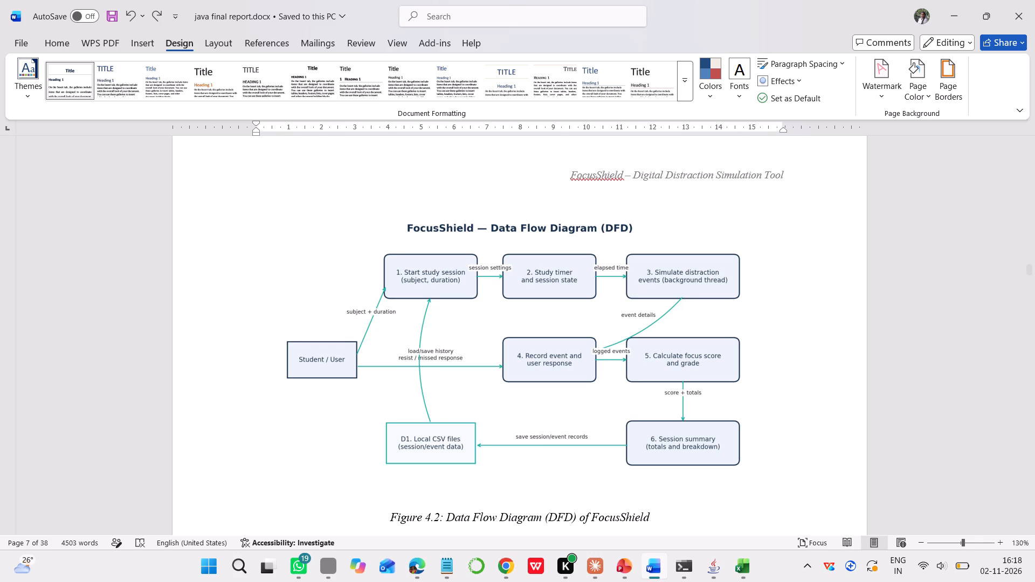
# Review Chapter 4 from the class design table through the thread model and data storage sections to the setup screen in Figure 4.4.
pyautogui.scroll(-3, 452, 333)
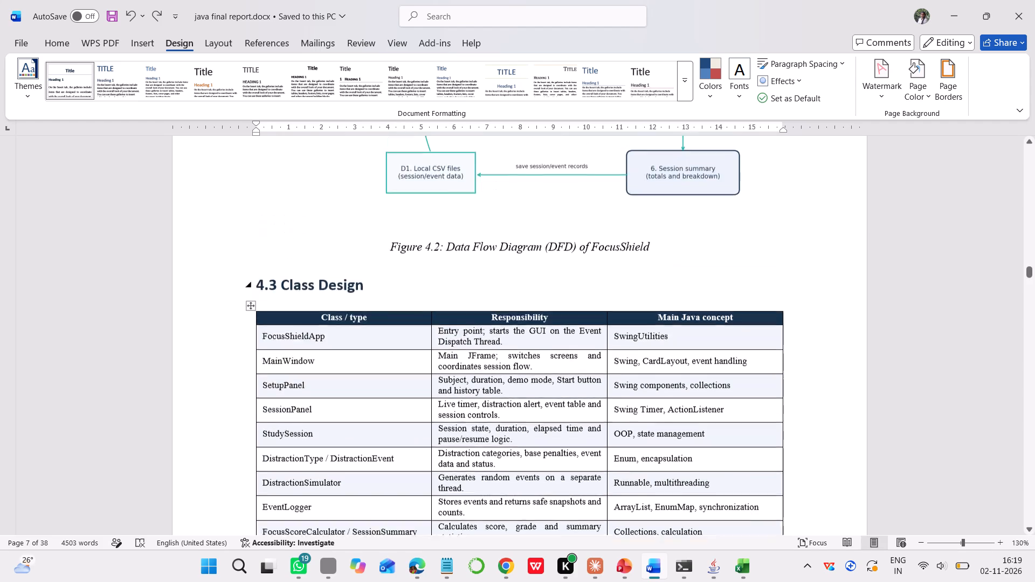
pyautogui.scroll(-1, 452, 333)
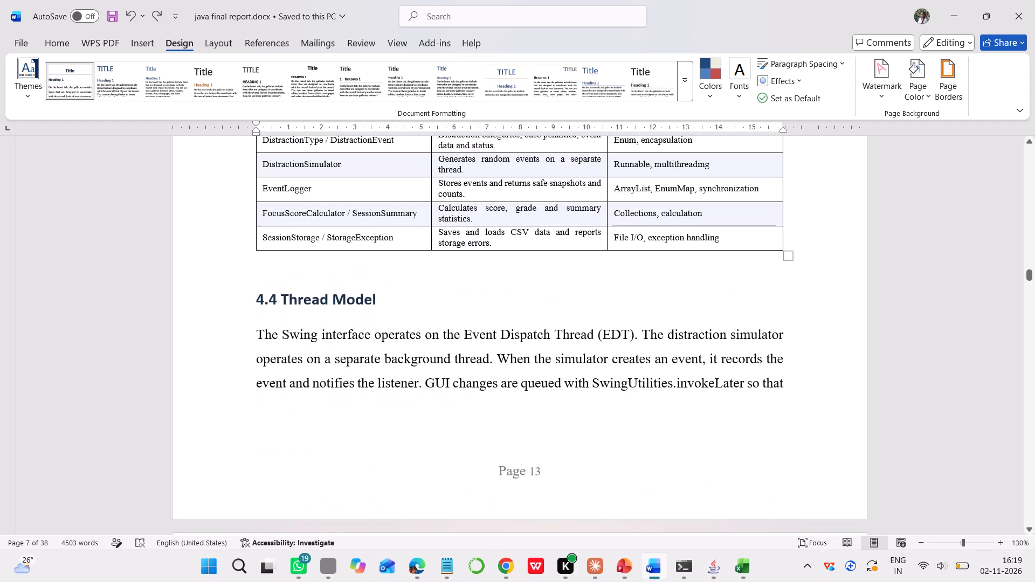
pyautogui.scroll(-4, 452, 333)
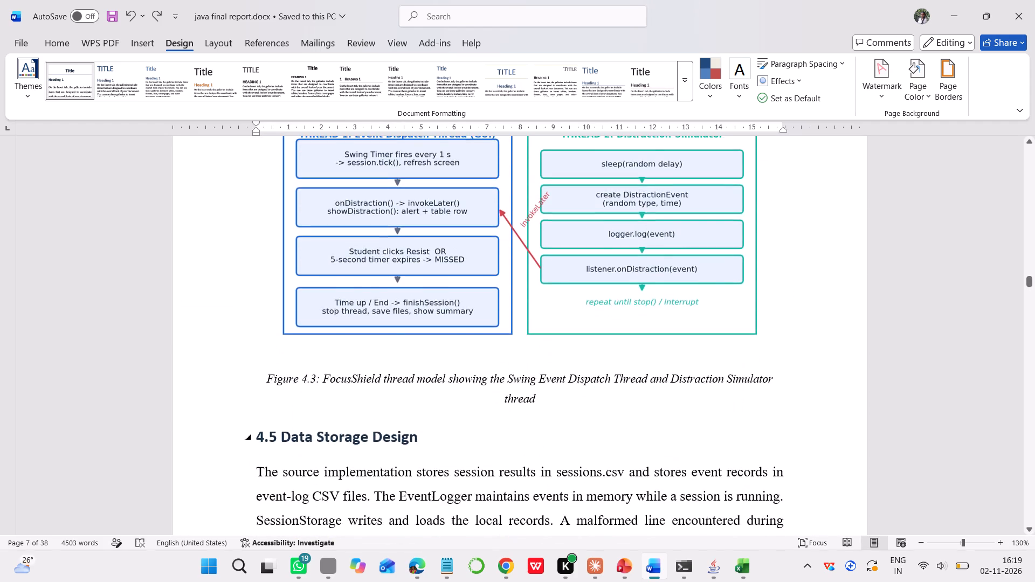
pyautogui.scroll(-3, 452, 333)
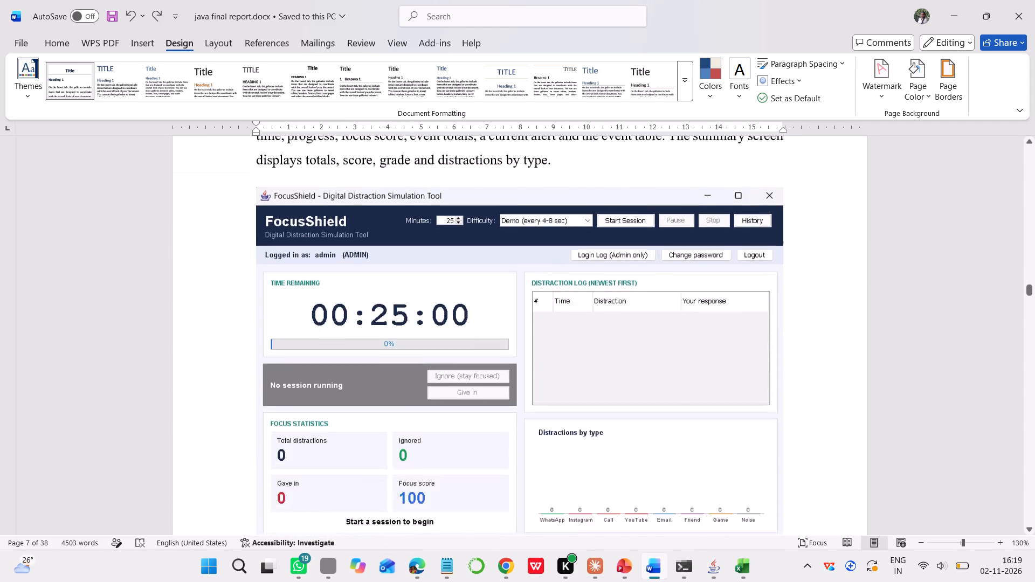
pyautogui.scroll(-1, 452, 333)
pyautogui.scroll(1, 452, 333)
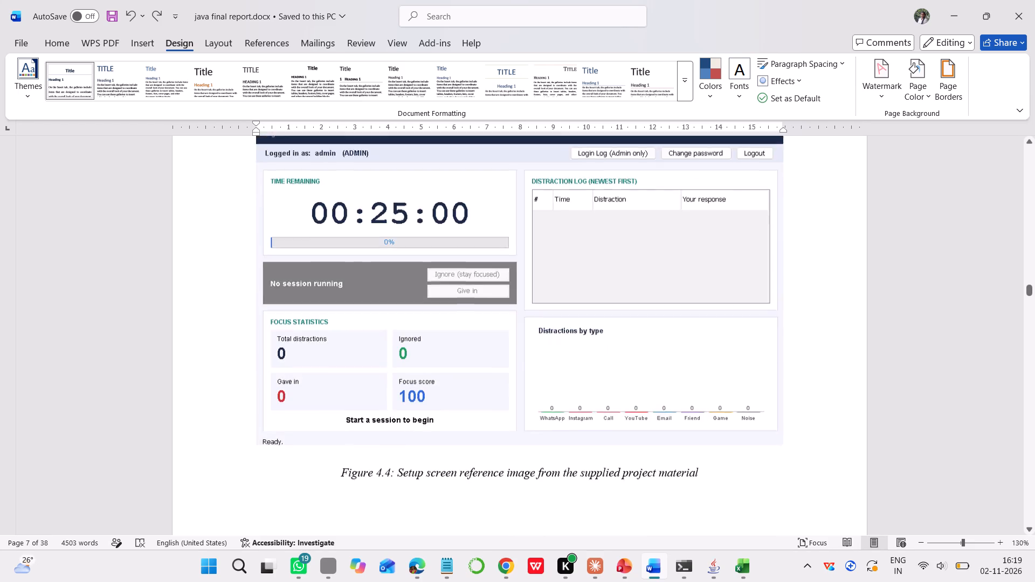
# Read section 5.4 Implementation and Code Evidence, including the DistractionType.java listing in Figure 5.1 and the DistractionEvent code.
pyautogui.scroll(2, 452, 333)
pyautogui.scroll(-7, 452, 333)
pyautogui.scroll(1, 452, 333)
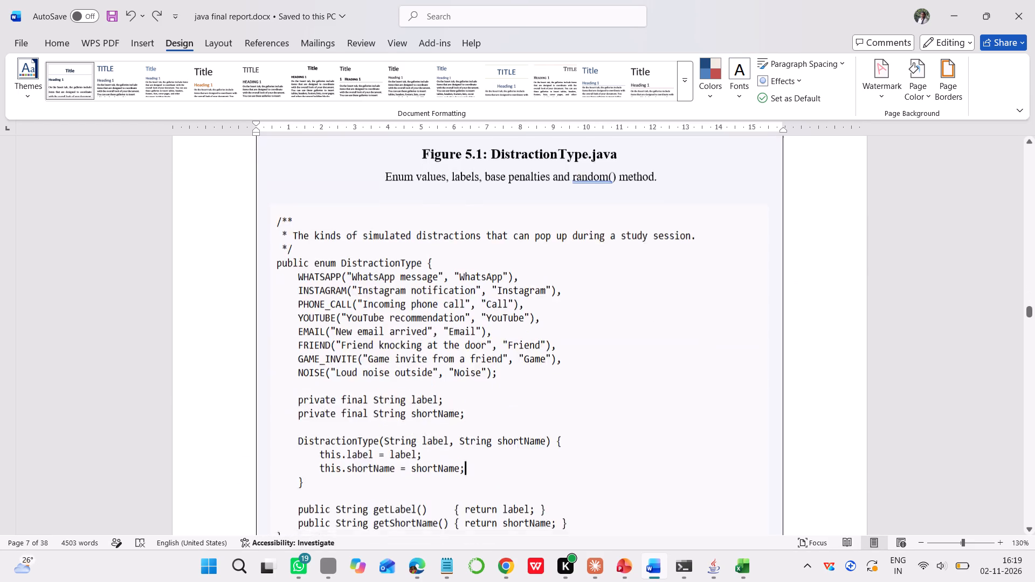
pyautogui.scroll(1, 452, 333)
pyautogui.scroll(-2, 452, 333)
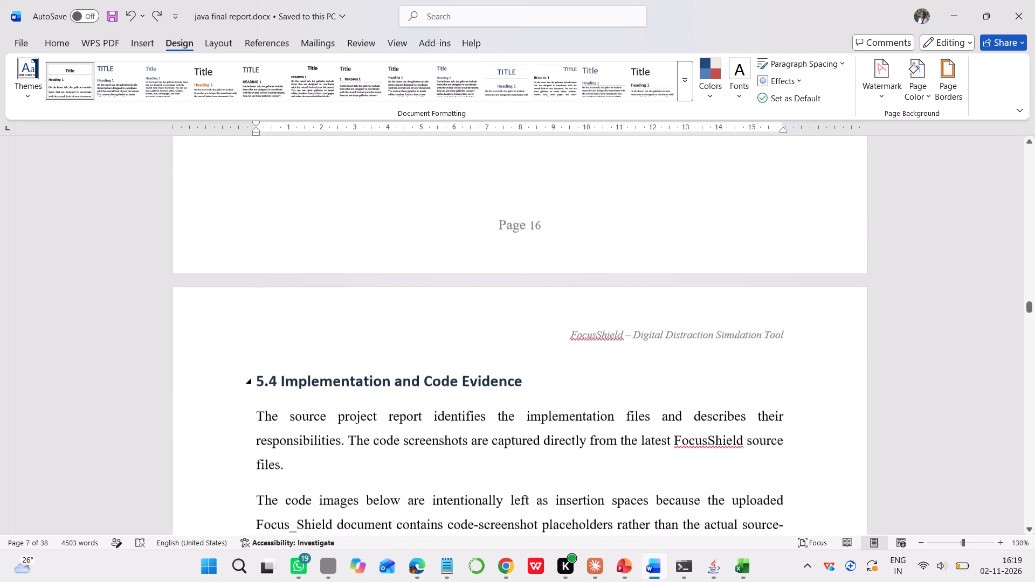
pyautogui.scroll(-4, 452, 333)
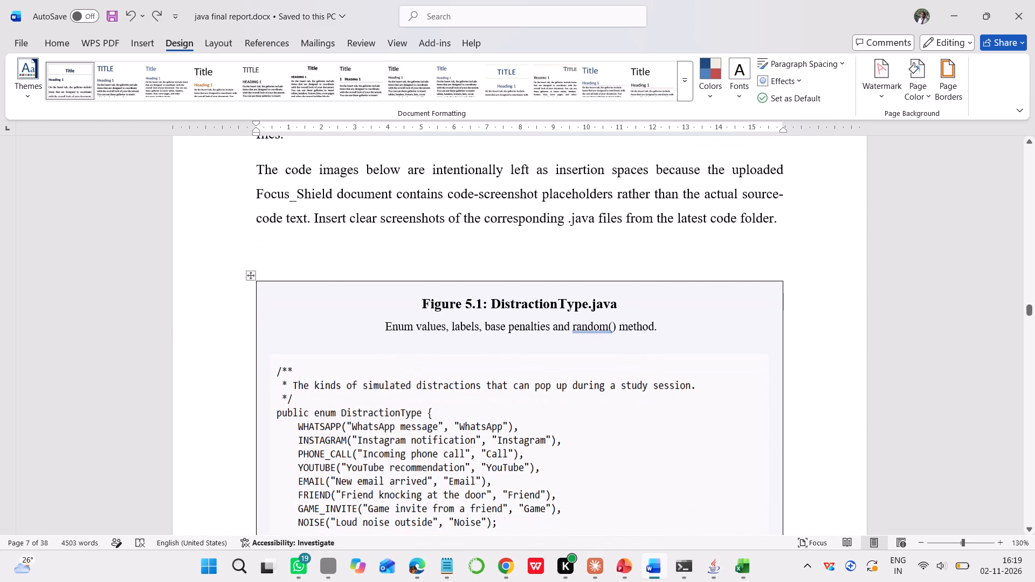
pyautogui.scroll(-5, 452, 333)
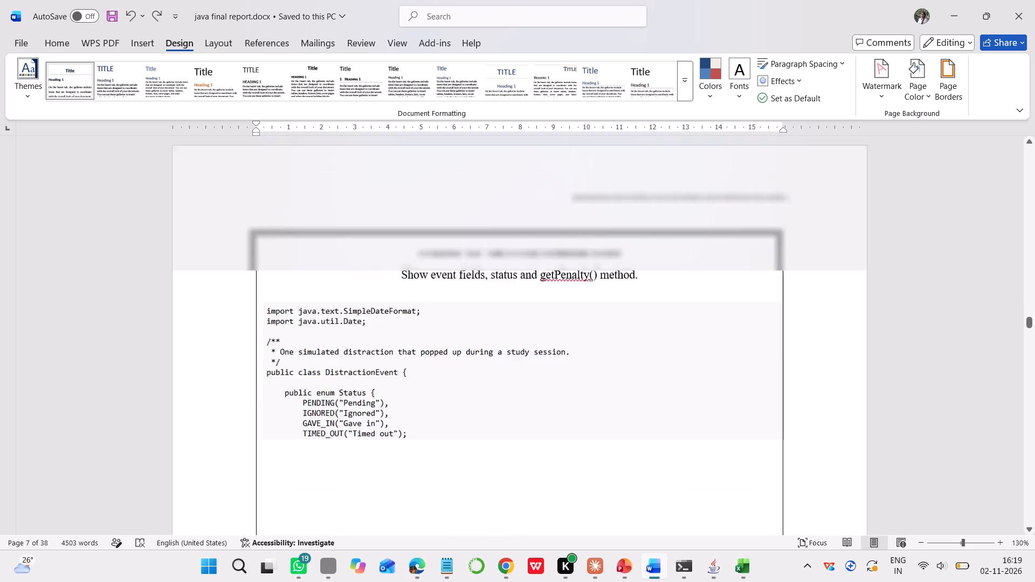
# Examine the remaining Chapter 5 code figures, from the StudySession class and SessionPanel.java to the start of Figure 5.8 Main.java.
pyautogui.scroll(-6, 452, 333)
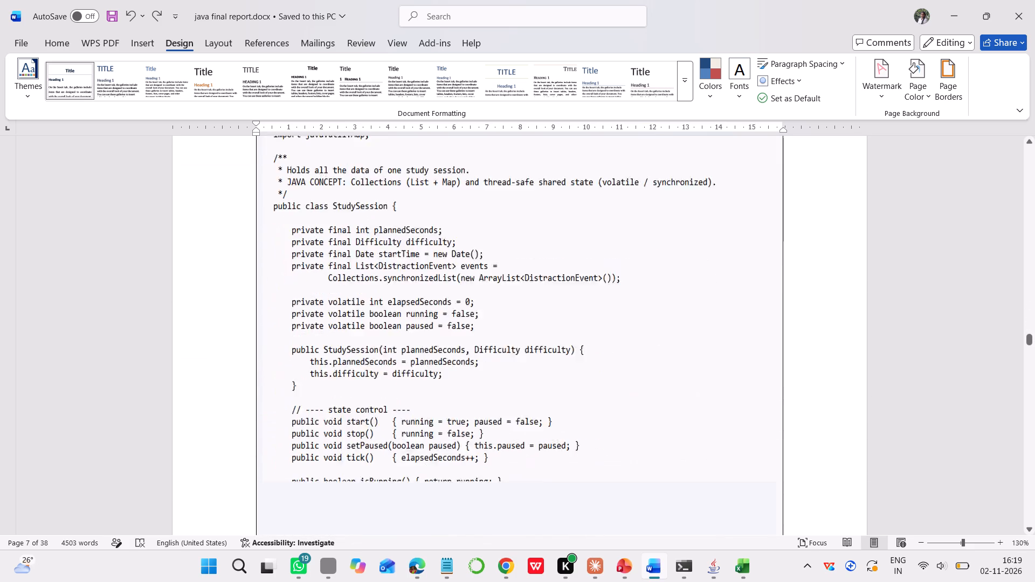
pyautogui.scroll(-6, 452, 333)
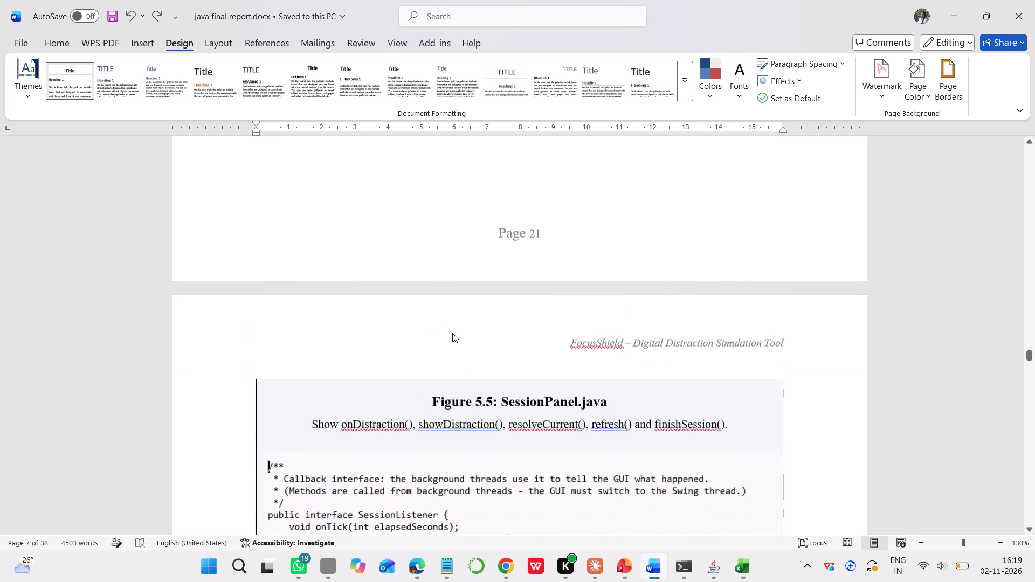
pyautogui.scroll(-3, 452, 333)
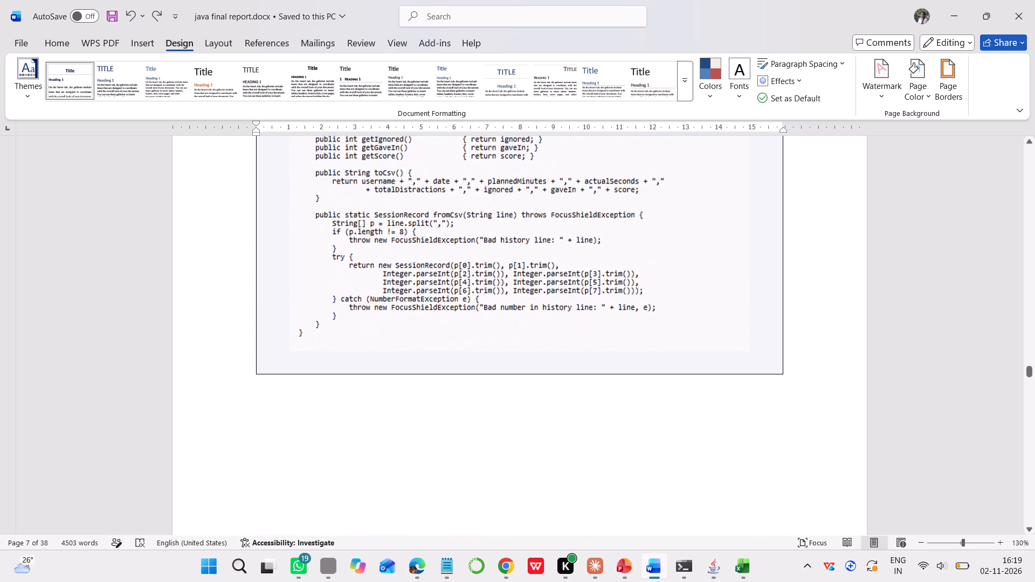
pyautogui.scroll(-4, 452, 333)
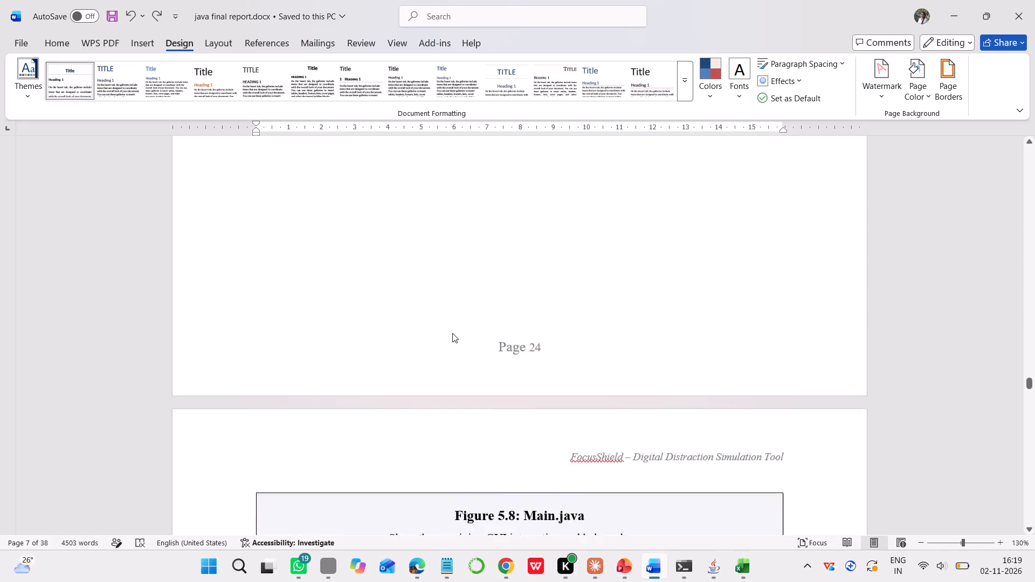
# Examine the Main.java code listing in Figure 5.8 of the report.
pyautogui.scroll(-2, 452, 333)
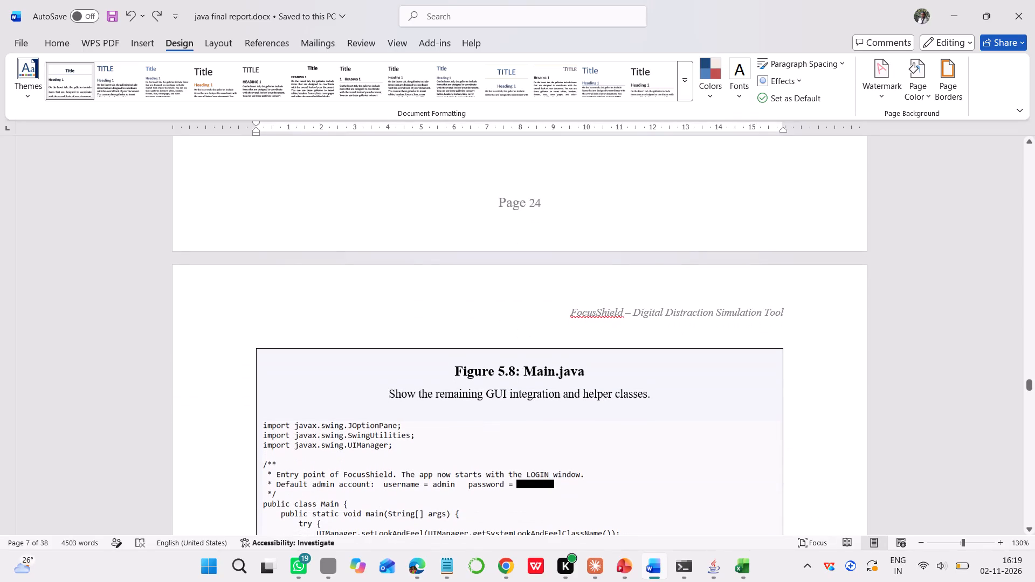